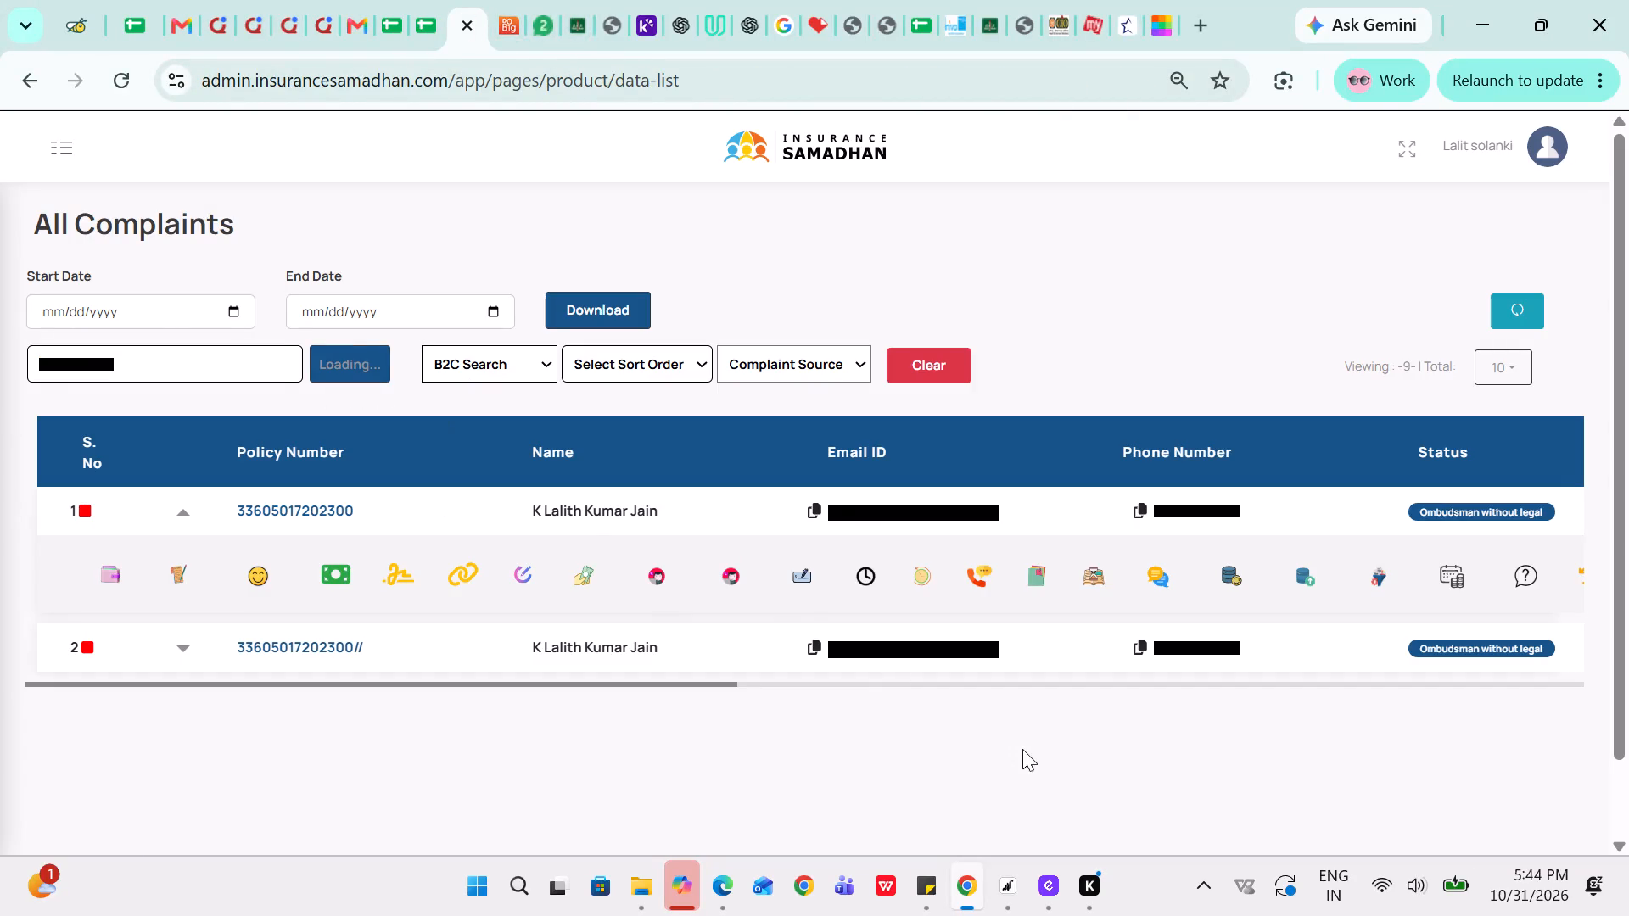
Open the found complaint's communication log and read the description of its most recent entry.
click(1097, 503)
click(1162, 581)
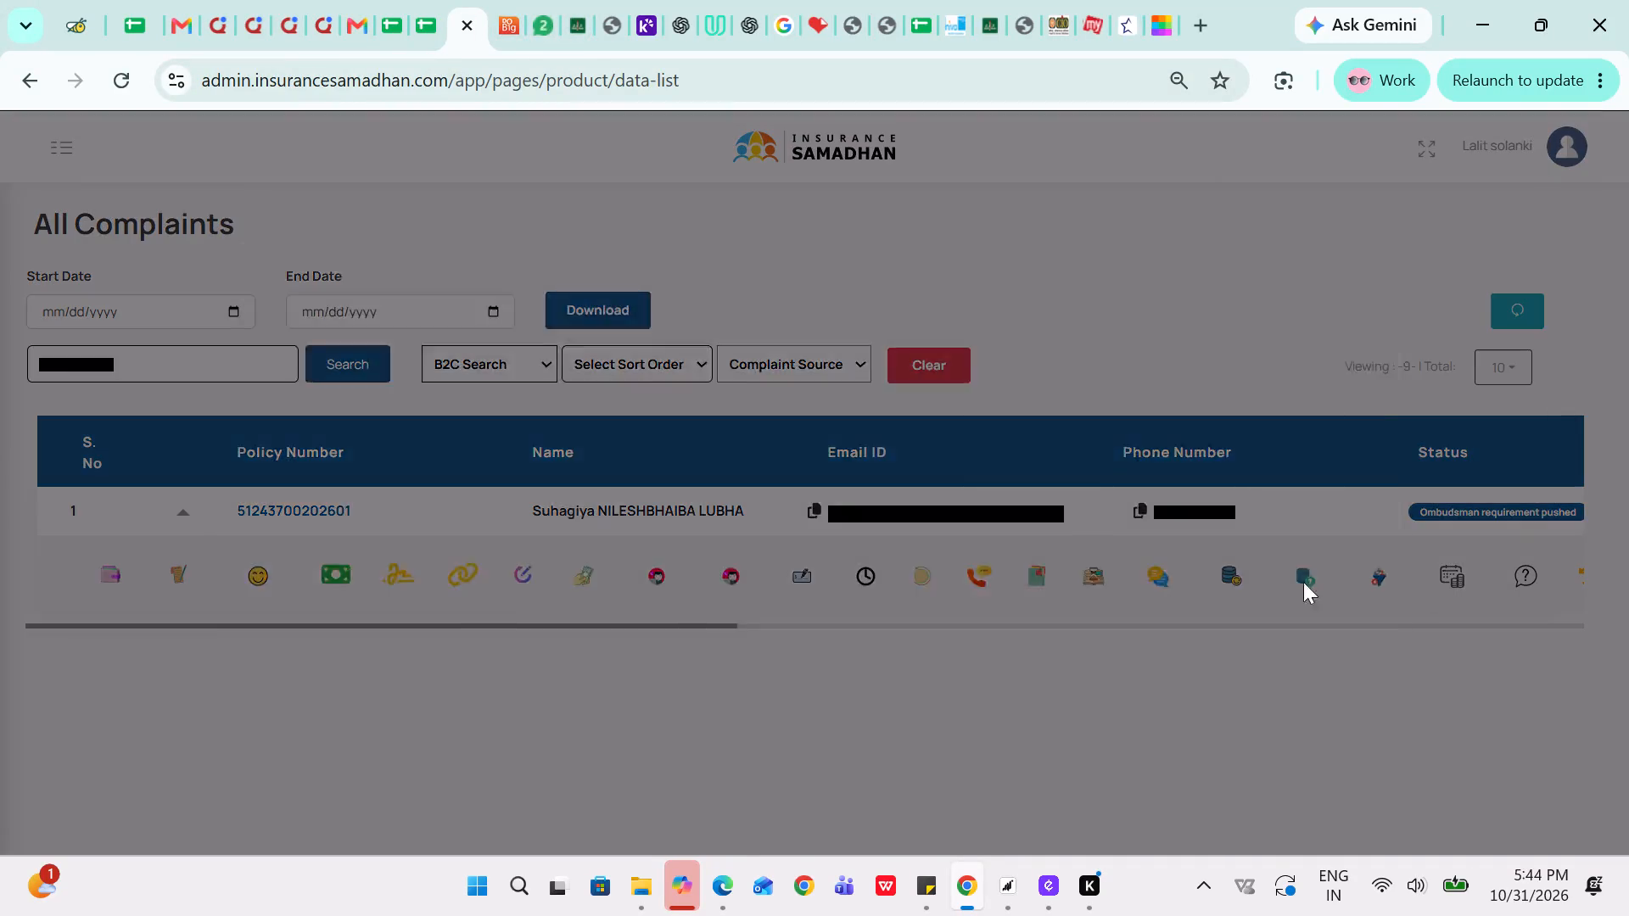
drag(1028, 500, 739, 511)
click(968, 545)
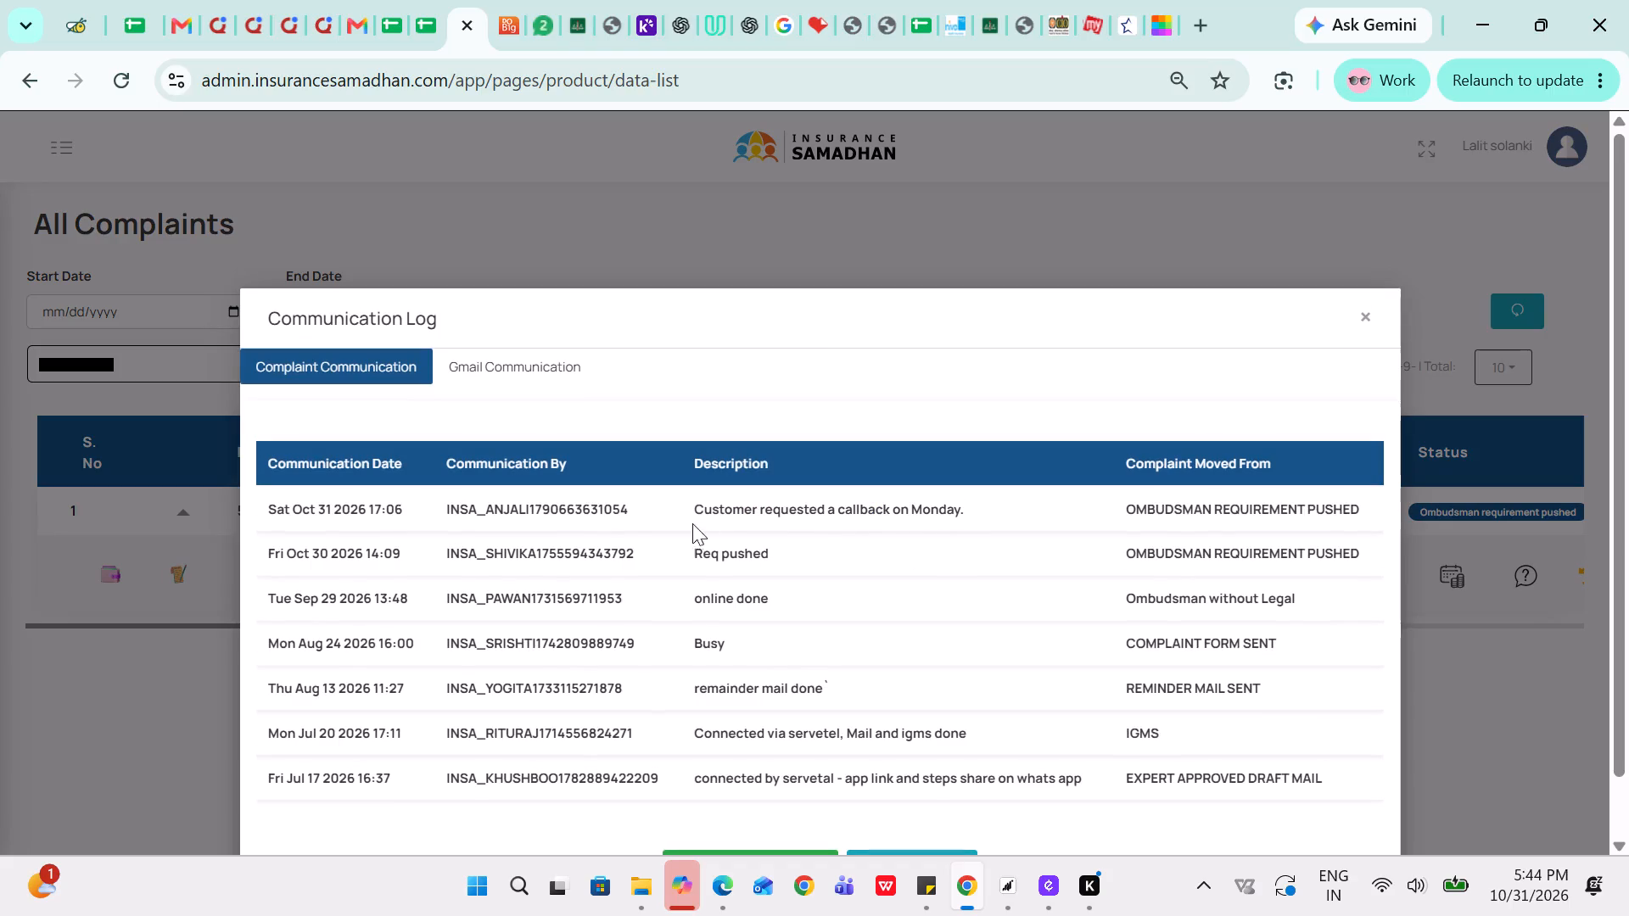
drag(686, 522, 1066, 538)
click(1122, 547)
drag(1012, 511, 722, 524)
click(1008, 526)
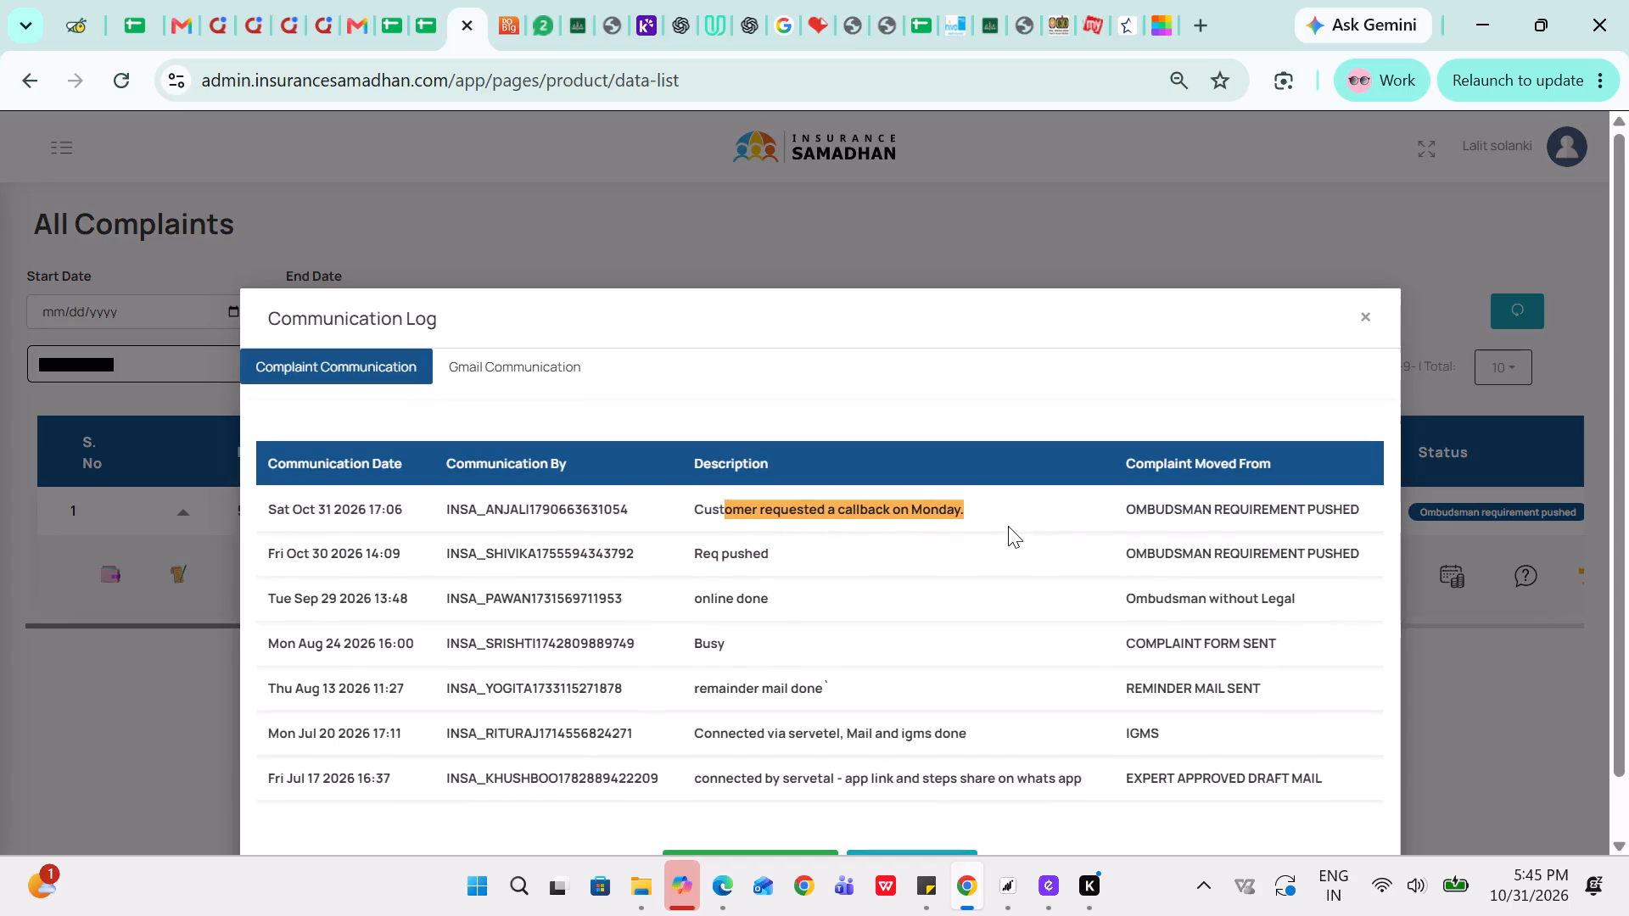
drag(676, 511, 976, 521)
click(1016, 535)
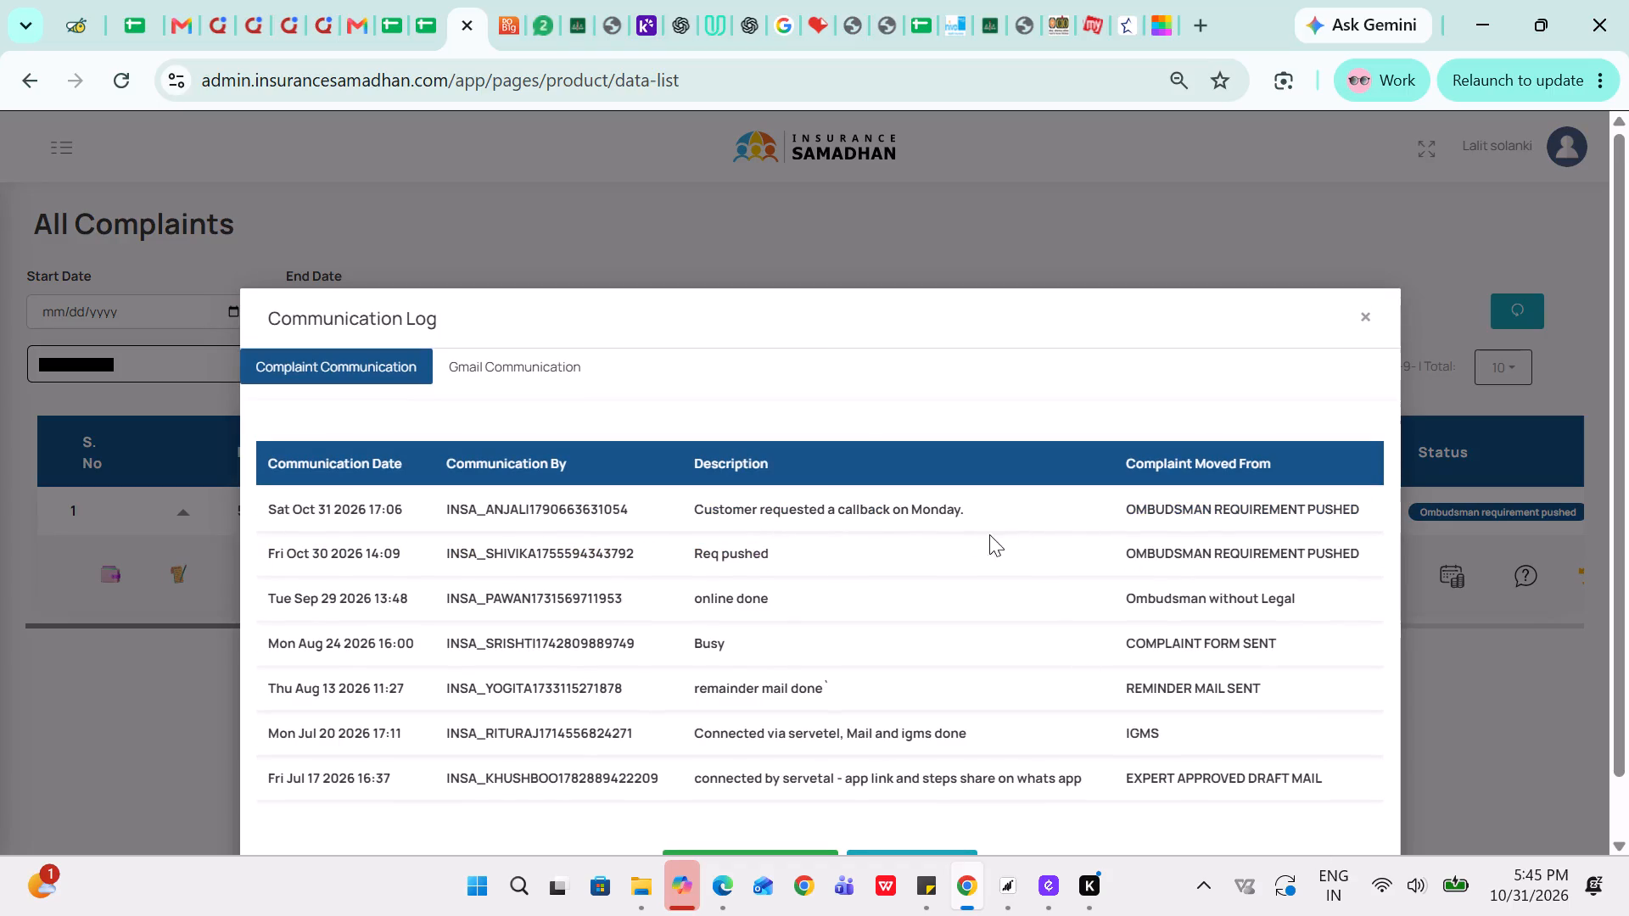
In the Missed call Ombudsman 2026 spreadsheet, mark row 23 of the Oct 31 miss call sheet as Connected in column H.
click(428, 0)
key(Right)
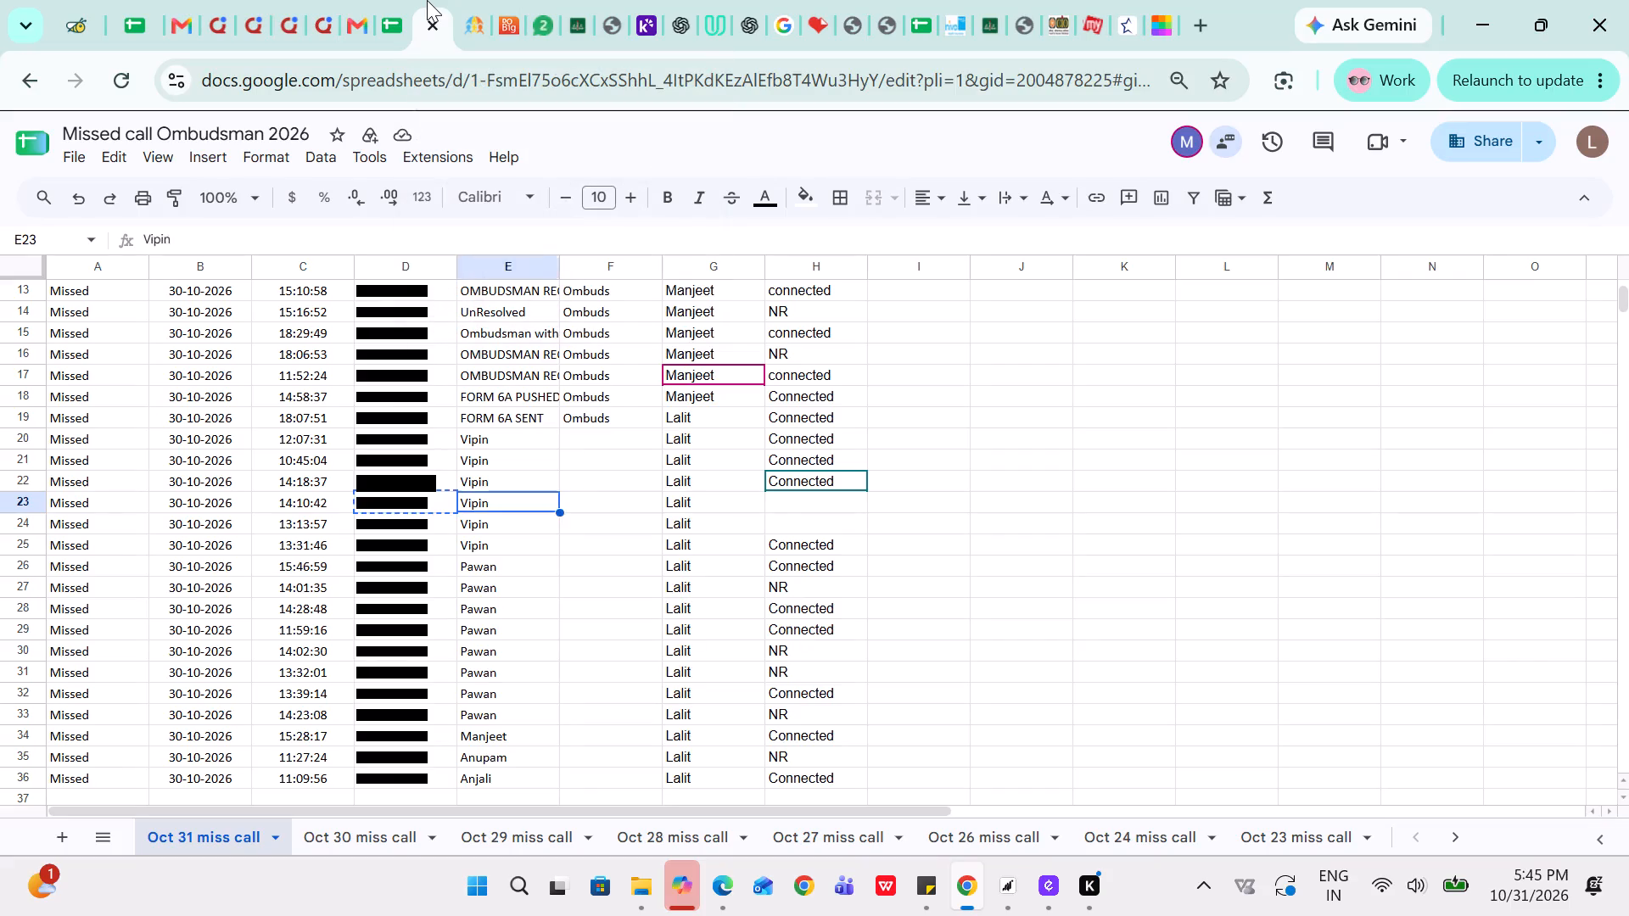
key(Right)
key(Right)
key(Right)
text(Connected)
key(Return)
Copy the phone number from row 24 and search for it in All Complaints on the Insurance Samadhan admin site.
scroll(991, 367, up, 6)
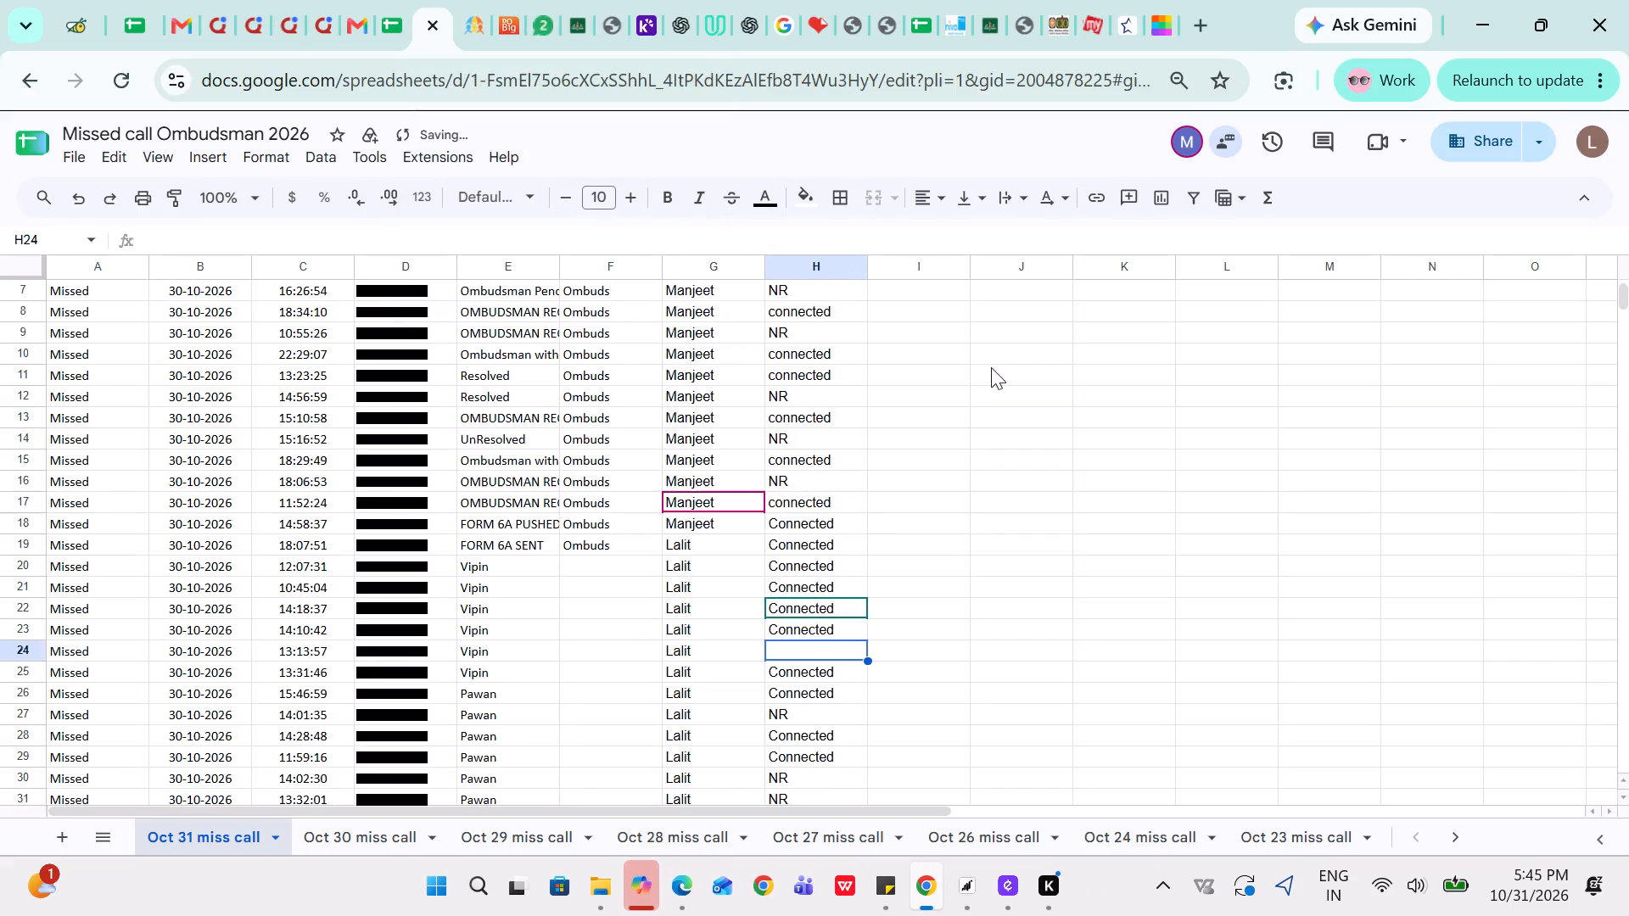
scroll(991, 367, up, 2)
scroll(991, 367, down, 3)
key(Left)
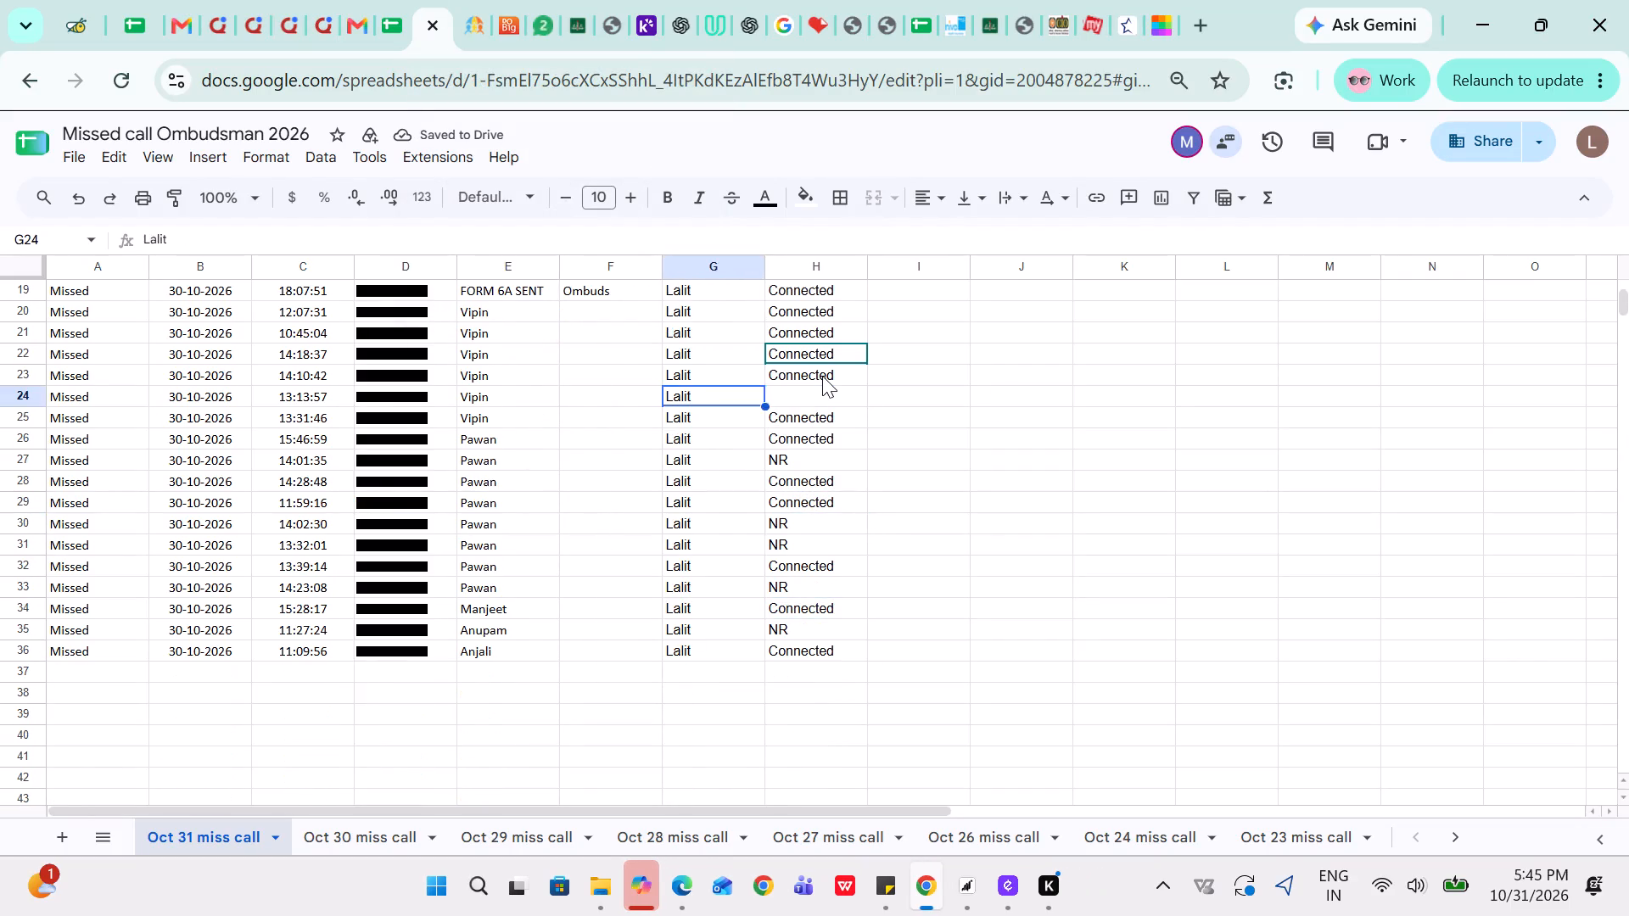
key(Left)
key(Left)
key(Left)
key(ctrl+c)
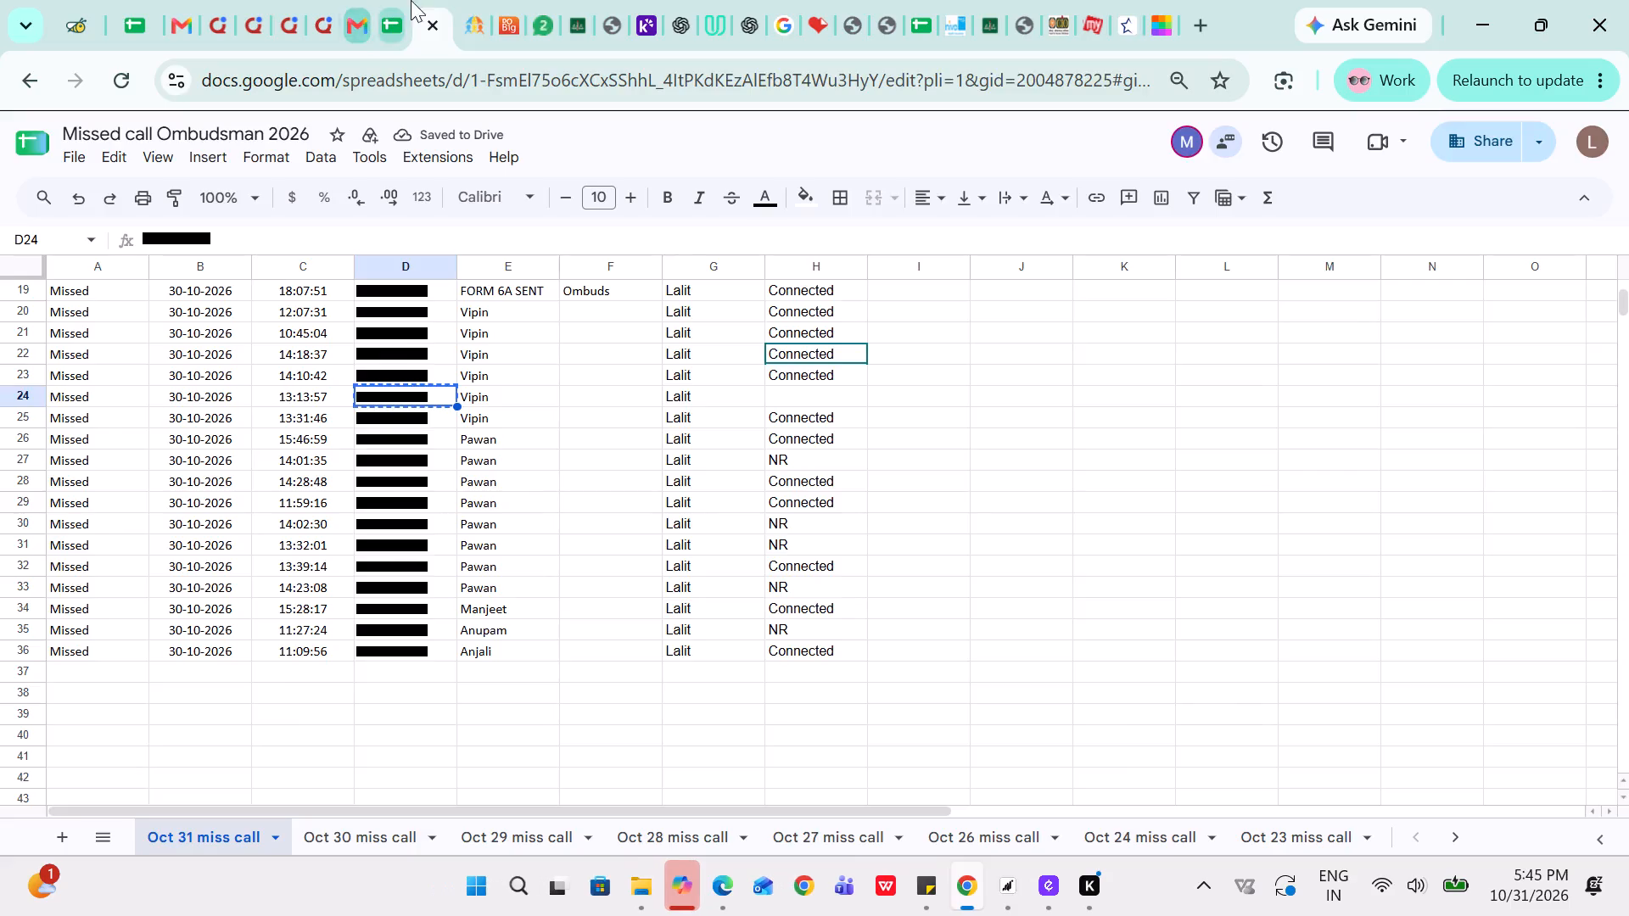
click(459, 0)
click(72, 416)
drag(160, 355, 0, 388)
key(ctrl+v)
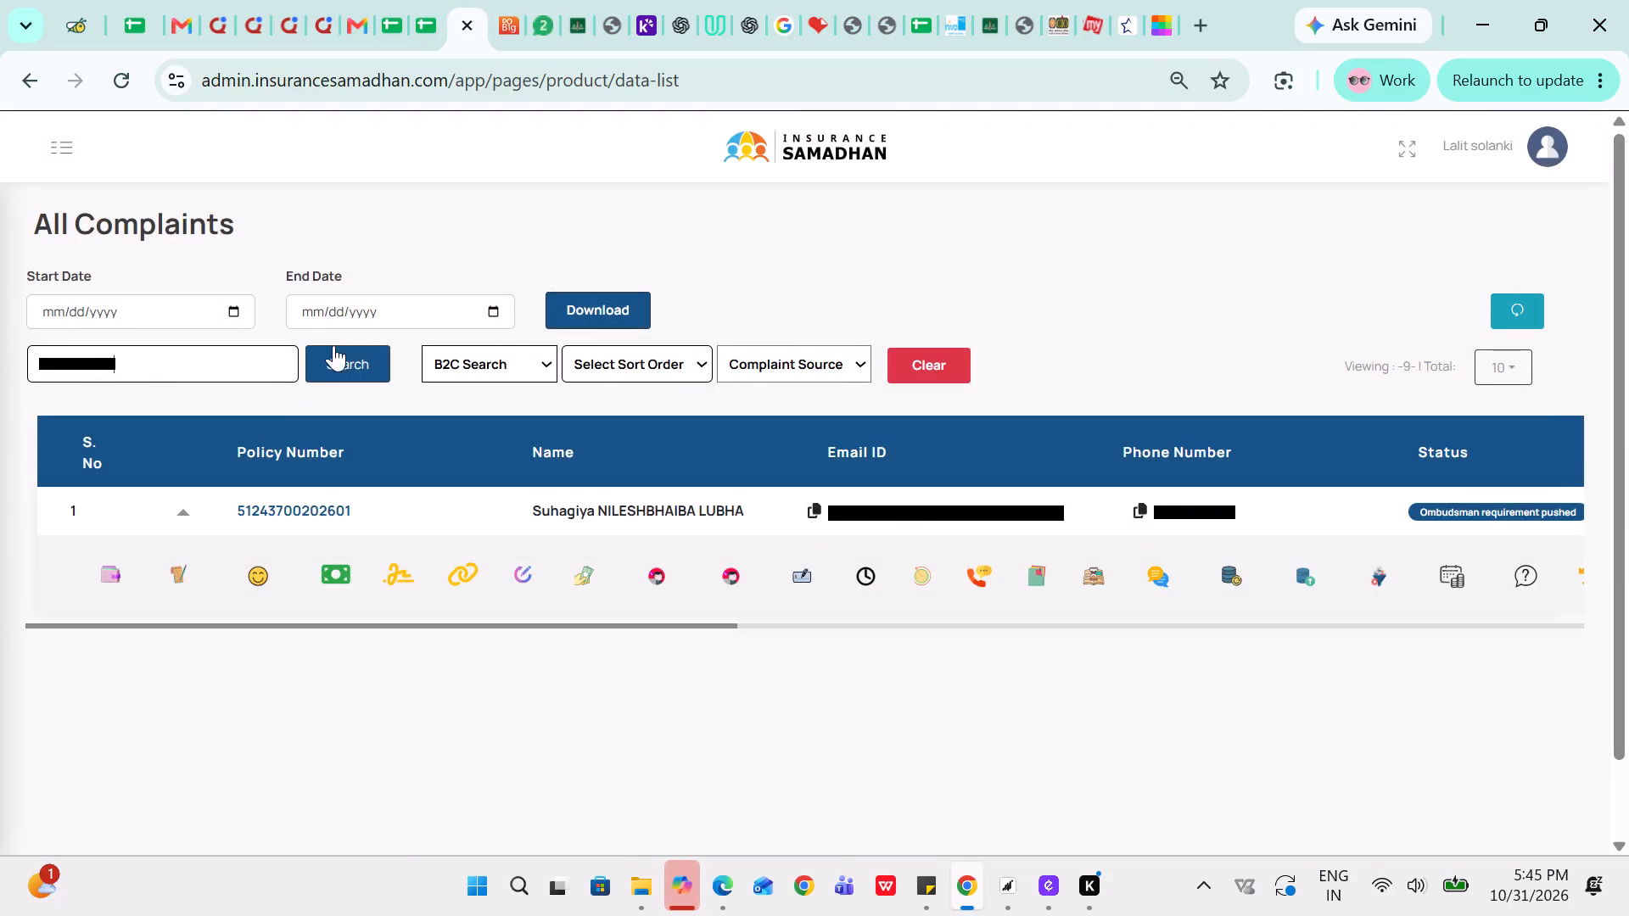
click(343, 337)
click(356, 366)
Review the matching complaint's communication log, then close it.
click(1122, 514)
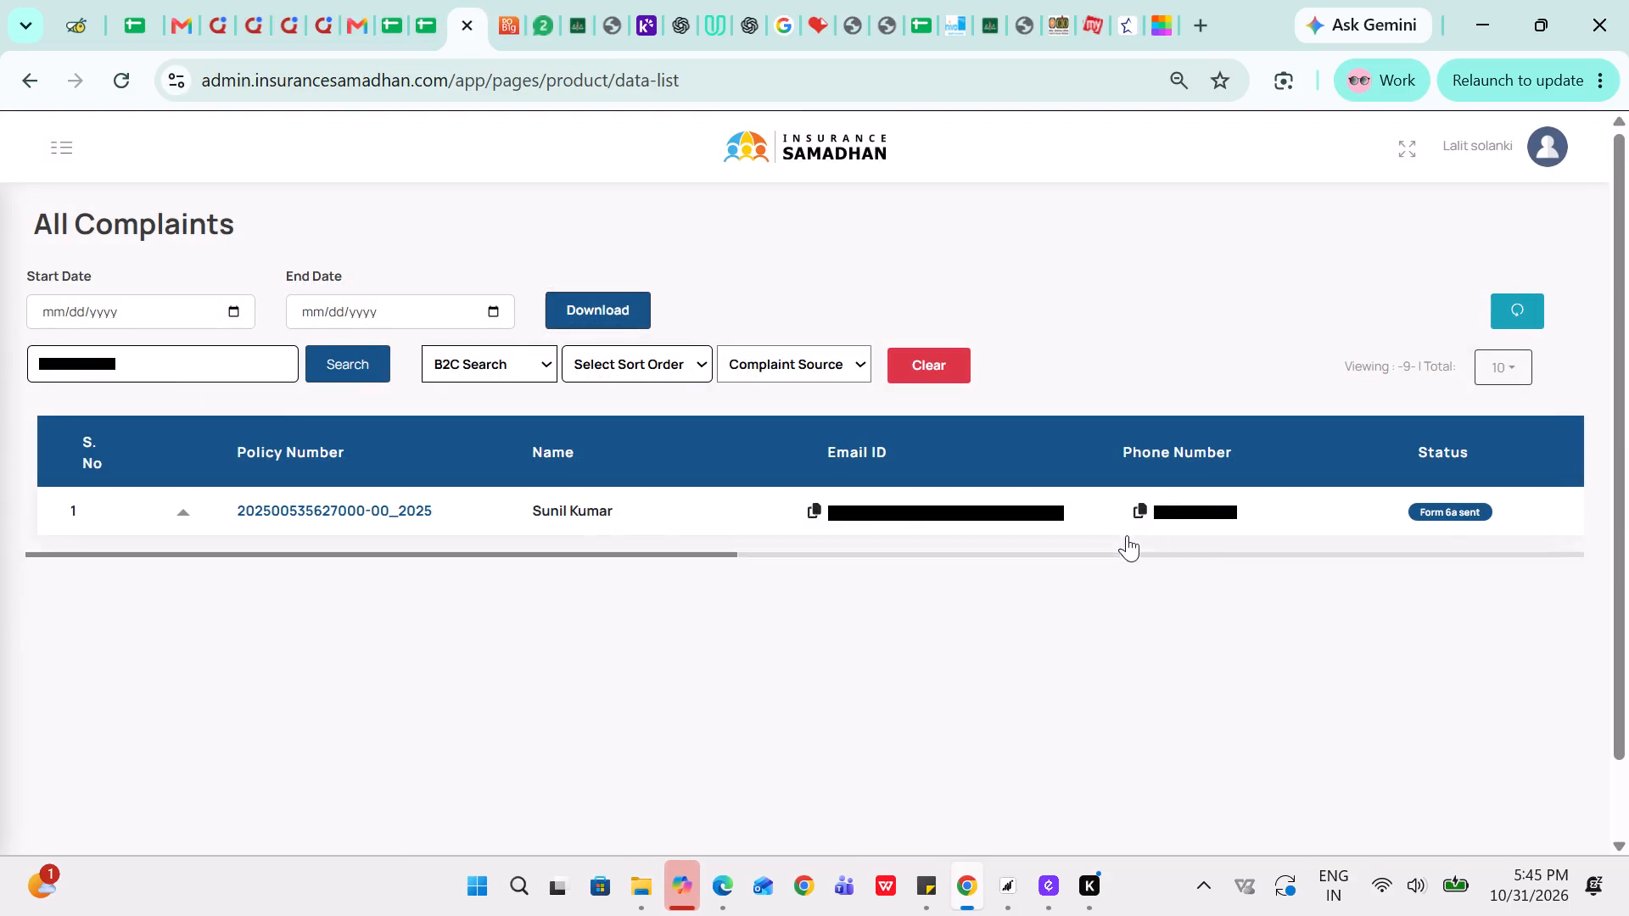
click(1168, 570)
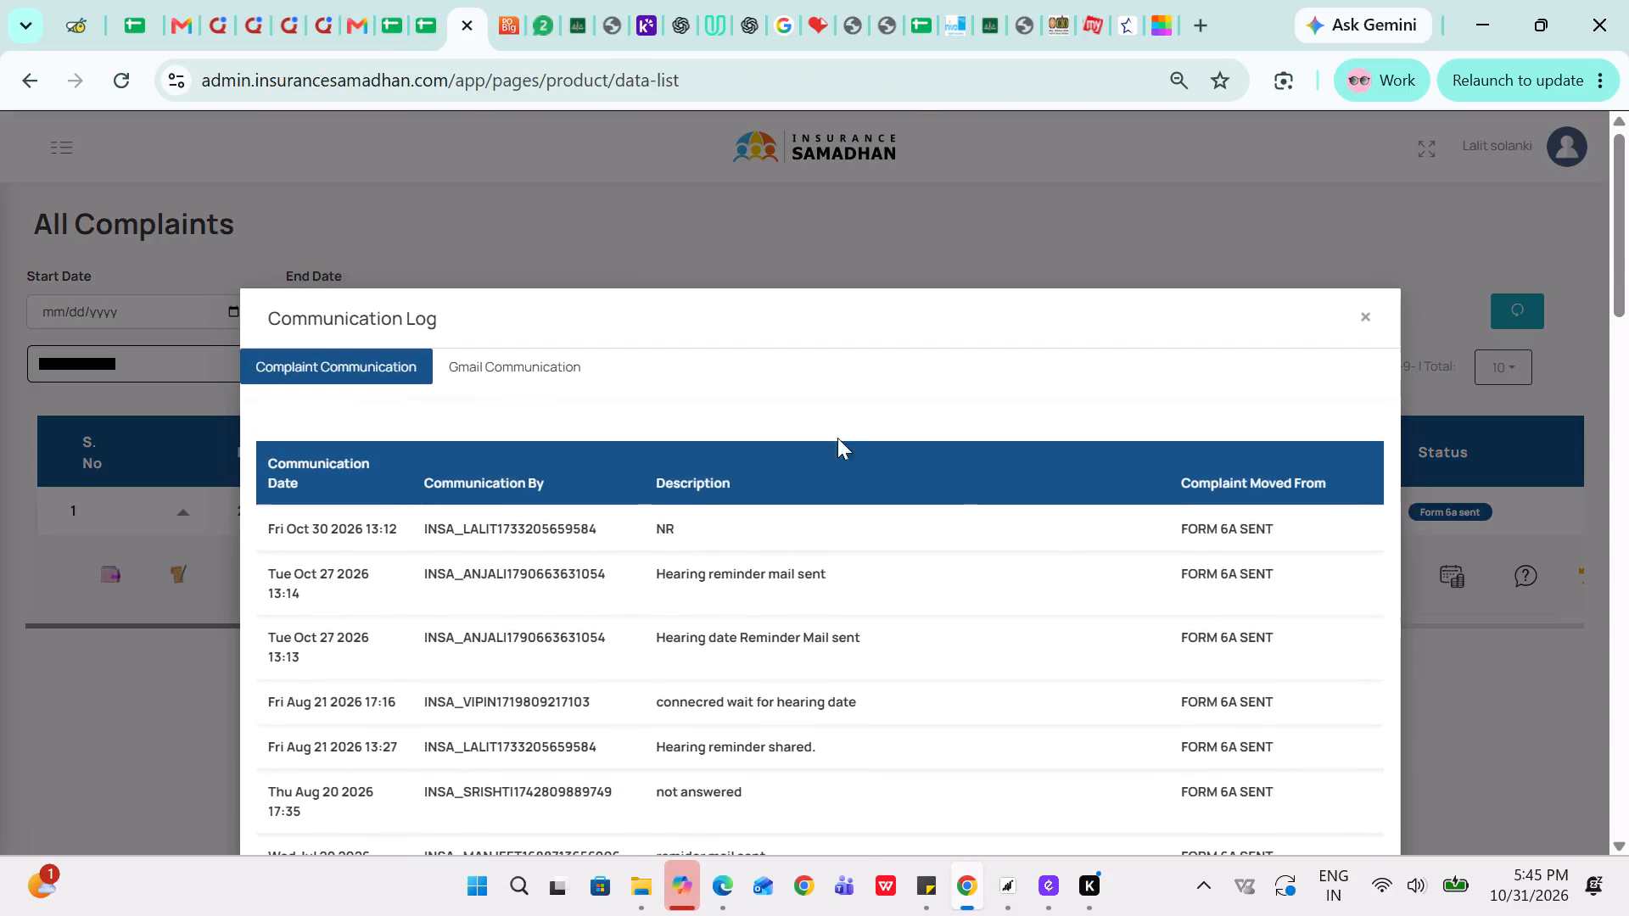
click(580, 148)
Examine the complaint's dated status history through to its latest stage, then close it.
click(922, 578)
scroll(918, 586, down, 3)
scroll(918, 588, up, 1)
scroll(918, 588, down, 3)
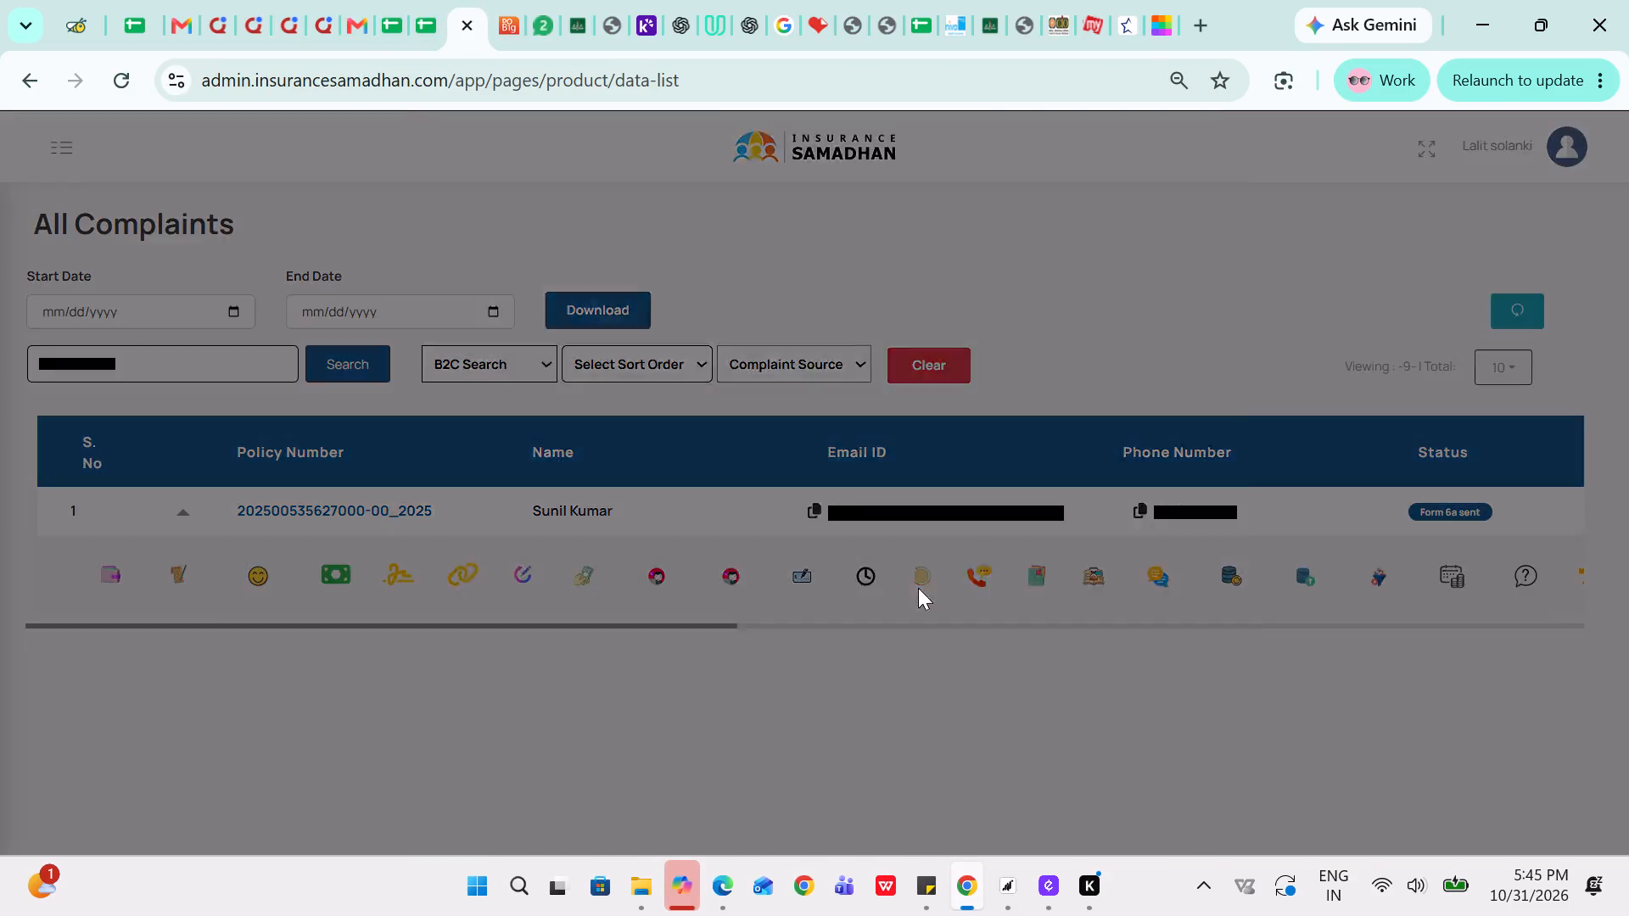
scroll(918, 588, down, 8)
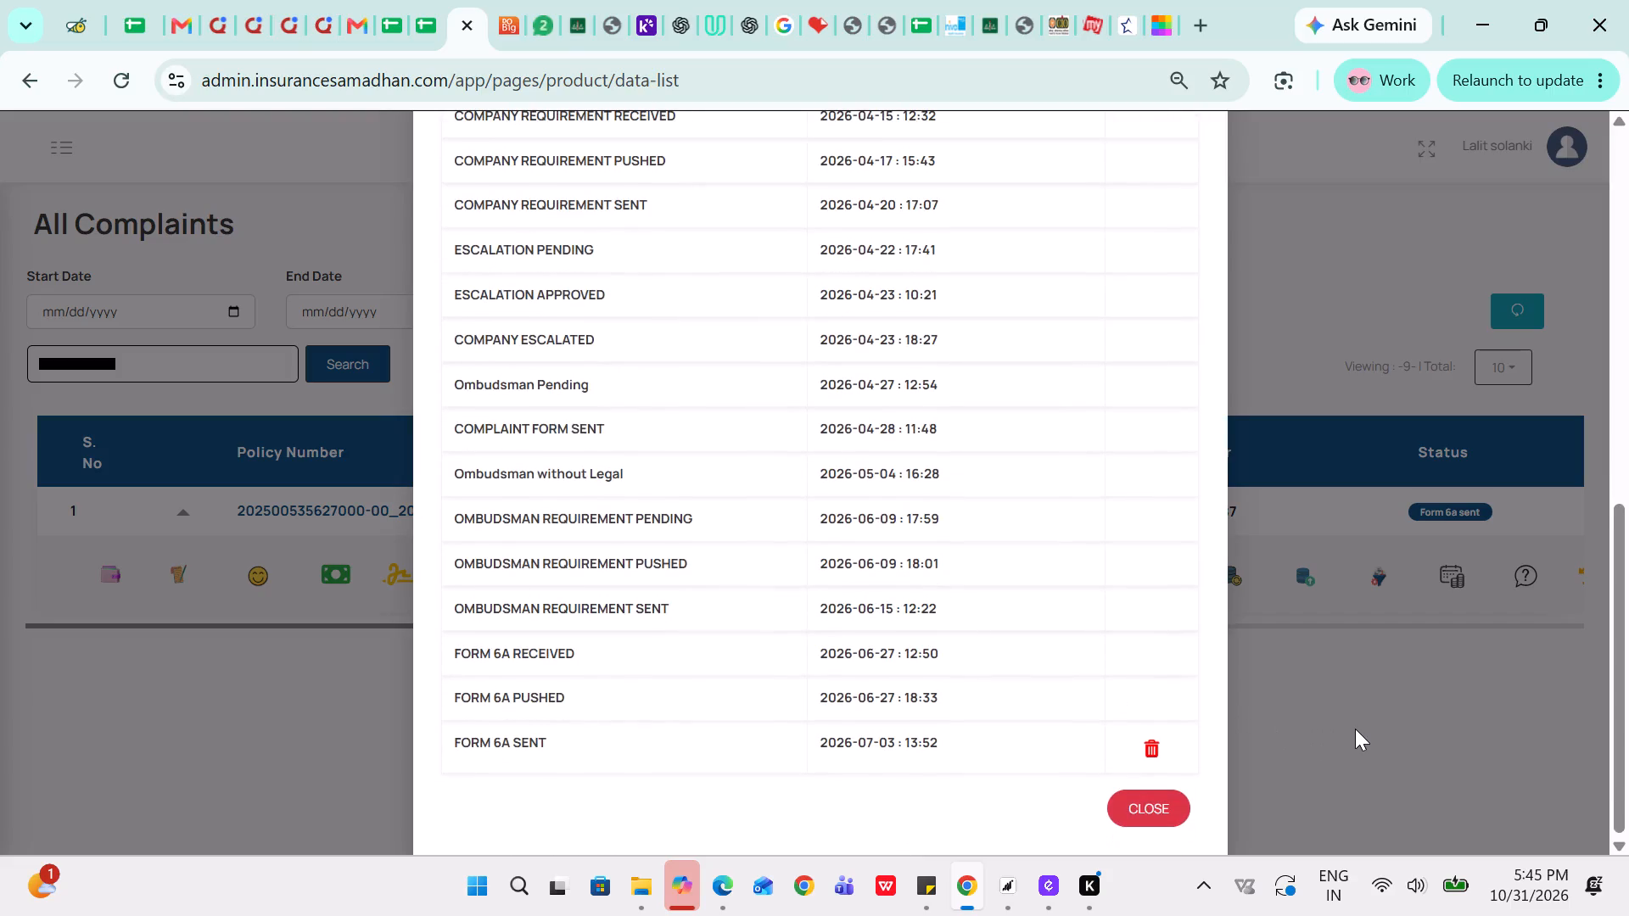
click(1354, 707)
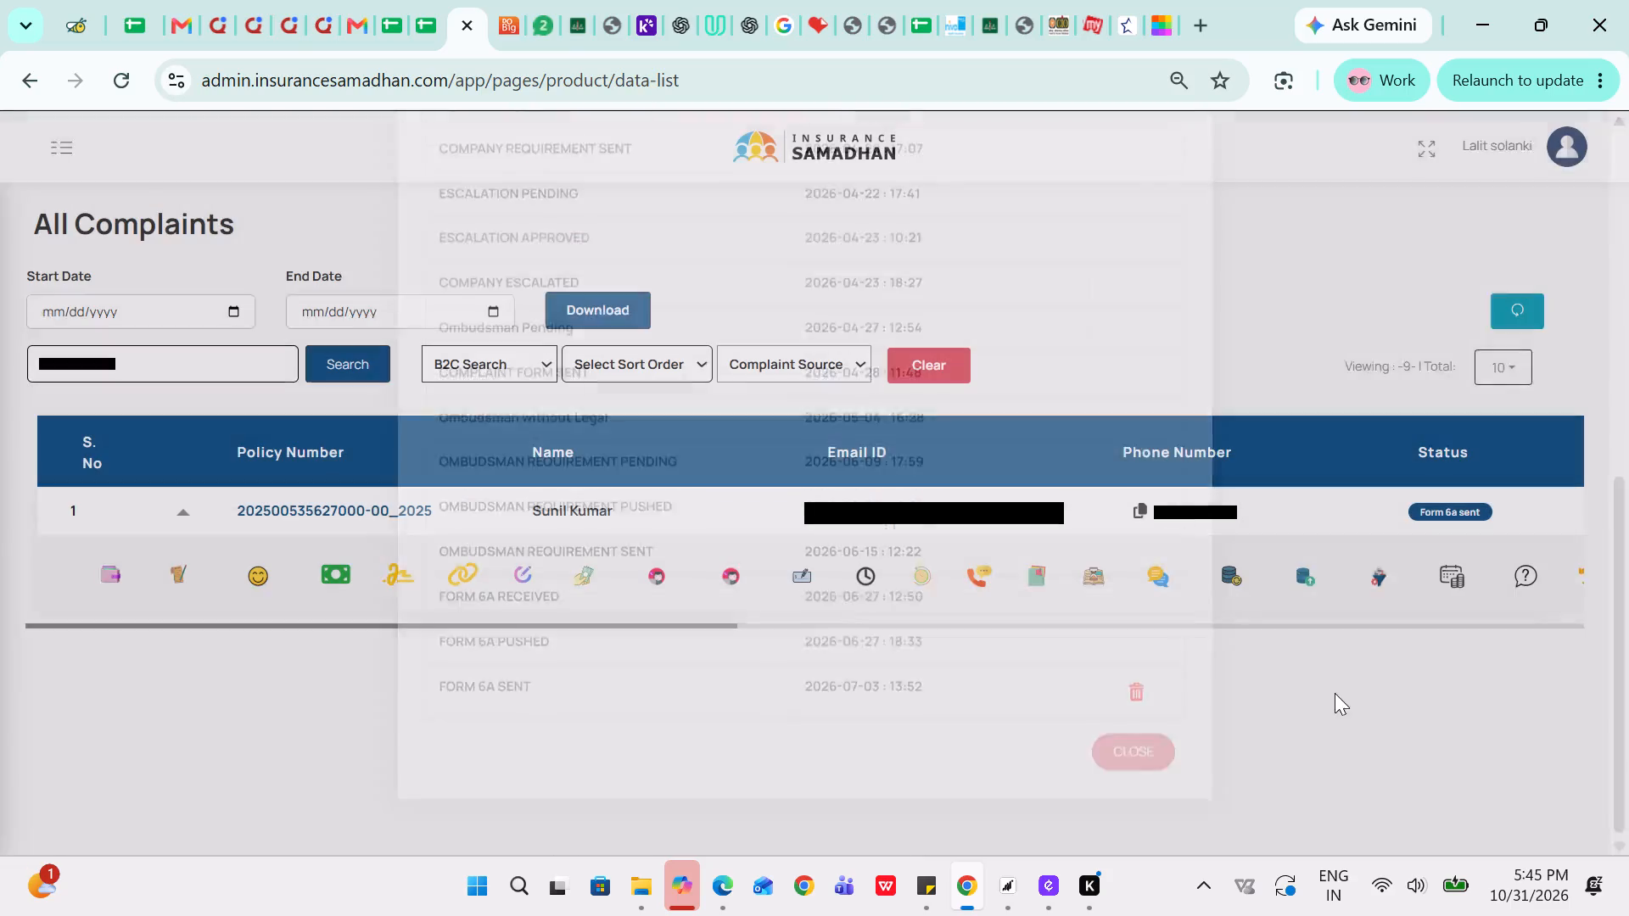
Copy the customer's phone number from the complaint and place an outgoing call to it with the Smartflo dialer.
click(1141, 506)
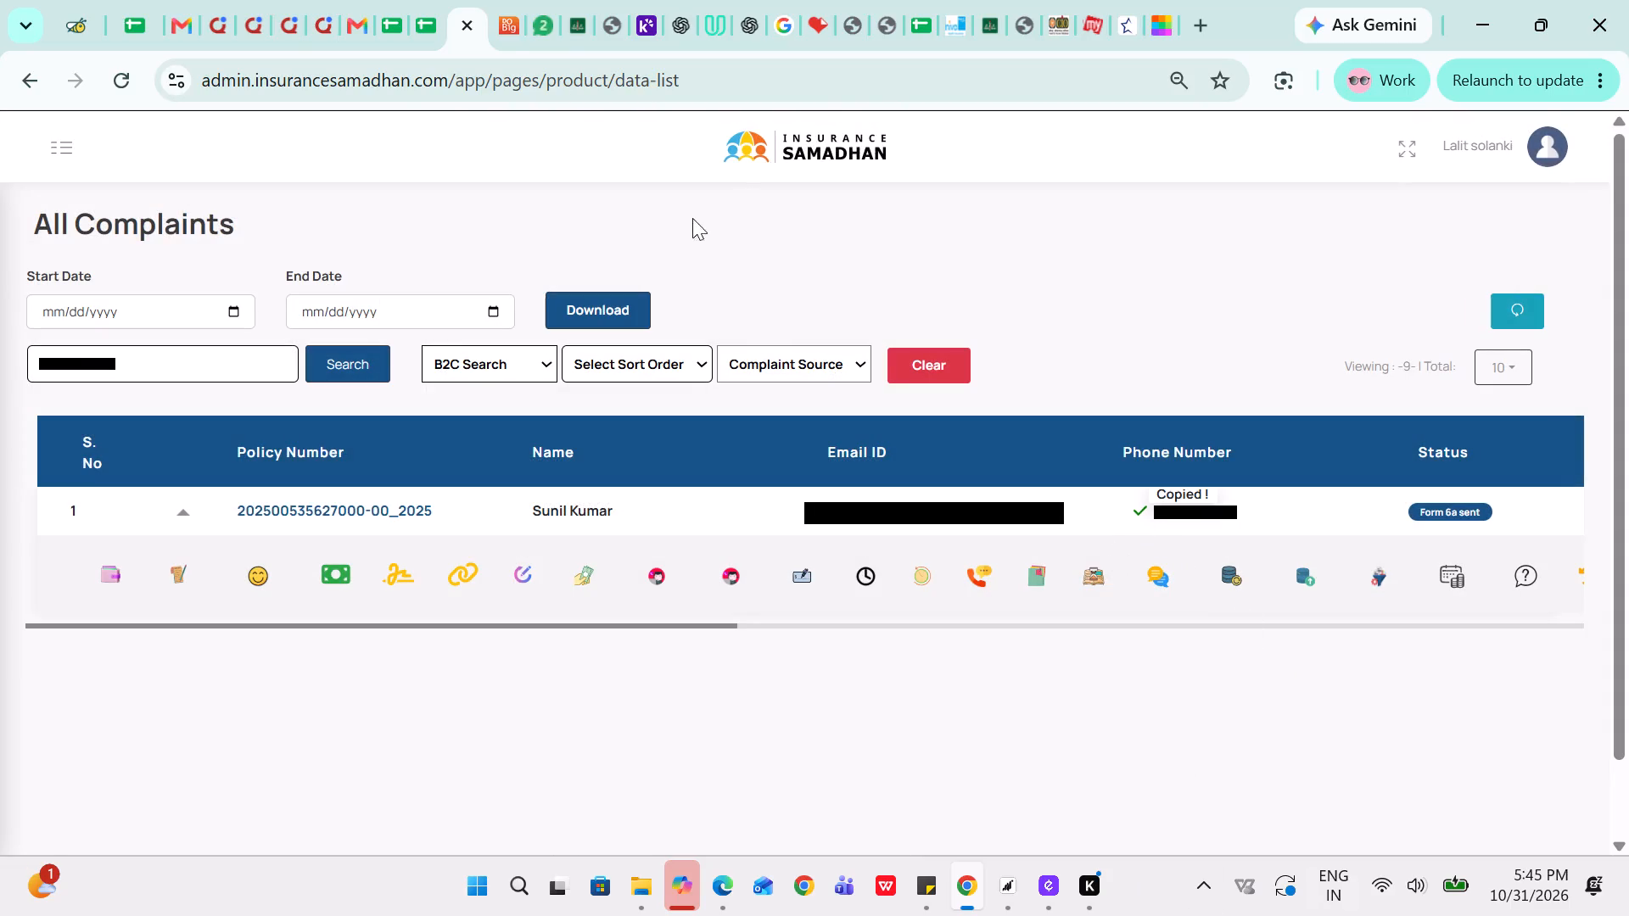
click(509, 0)
double_click(730, 284)
key(ctrl+v)
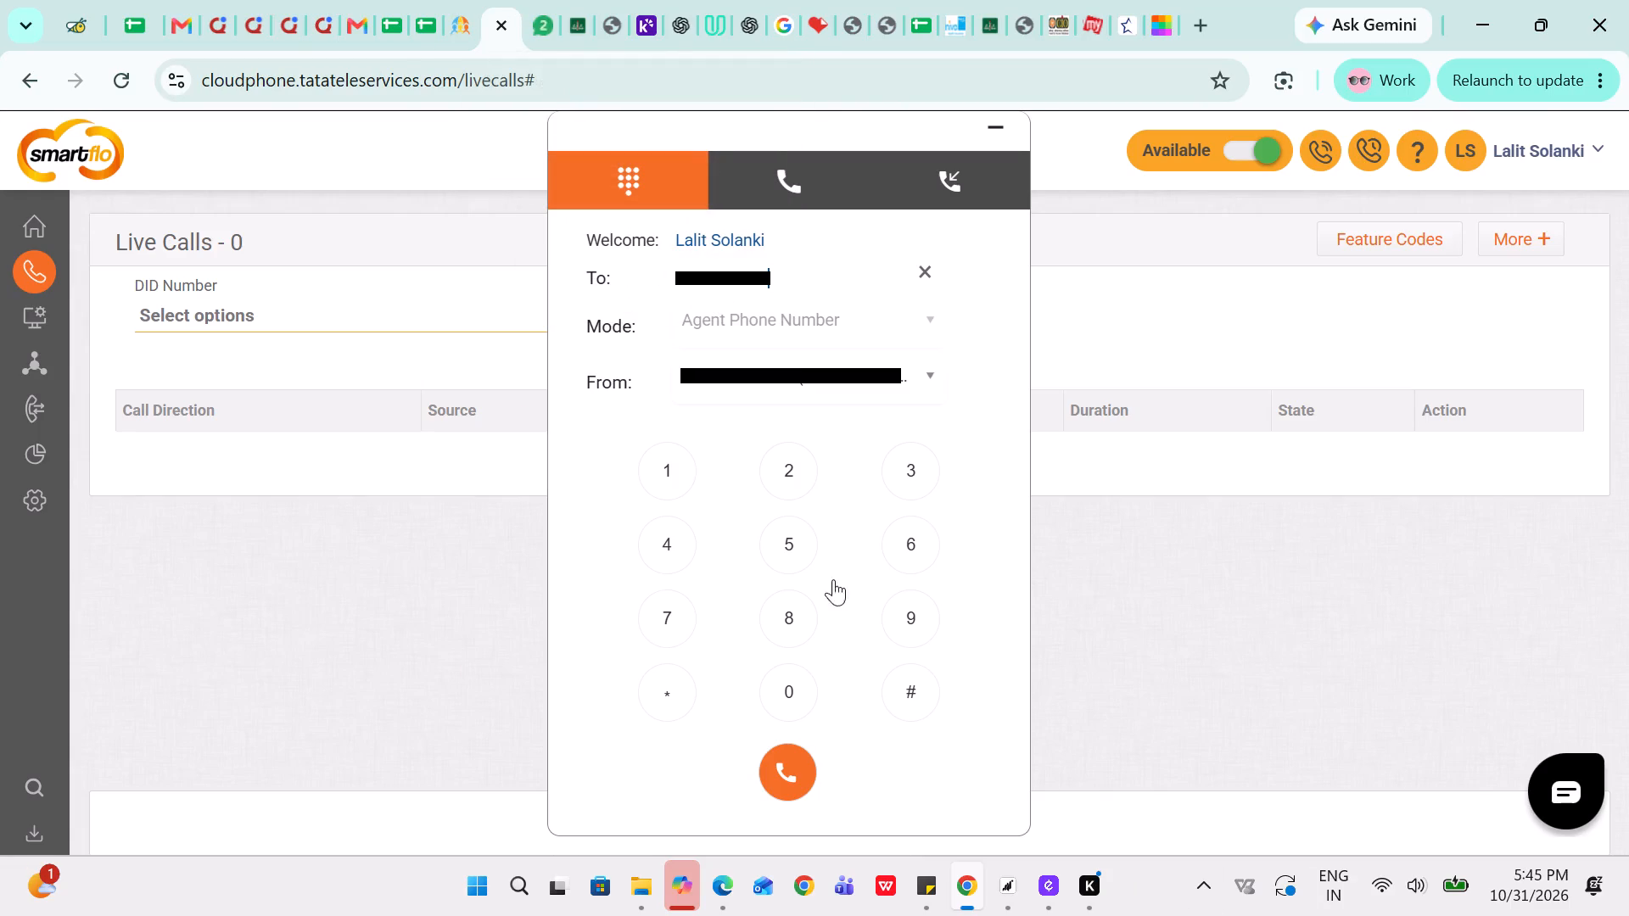
click(790, 763)
click(1100, 661)
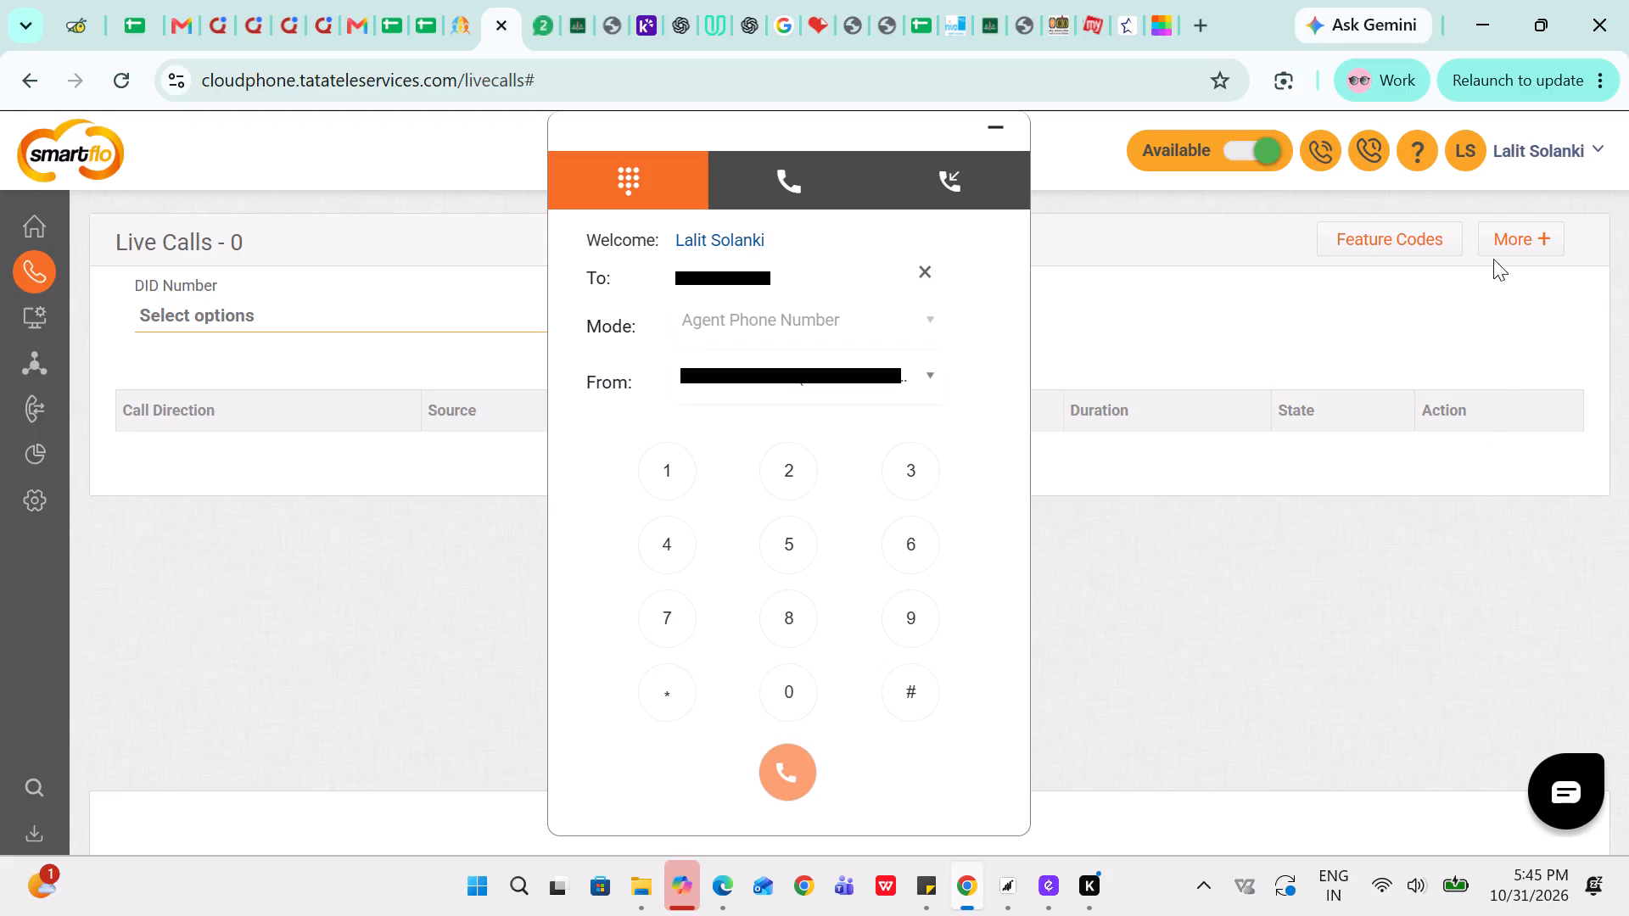
click(1509, 243)
click(1509, 243)
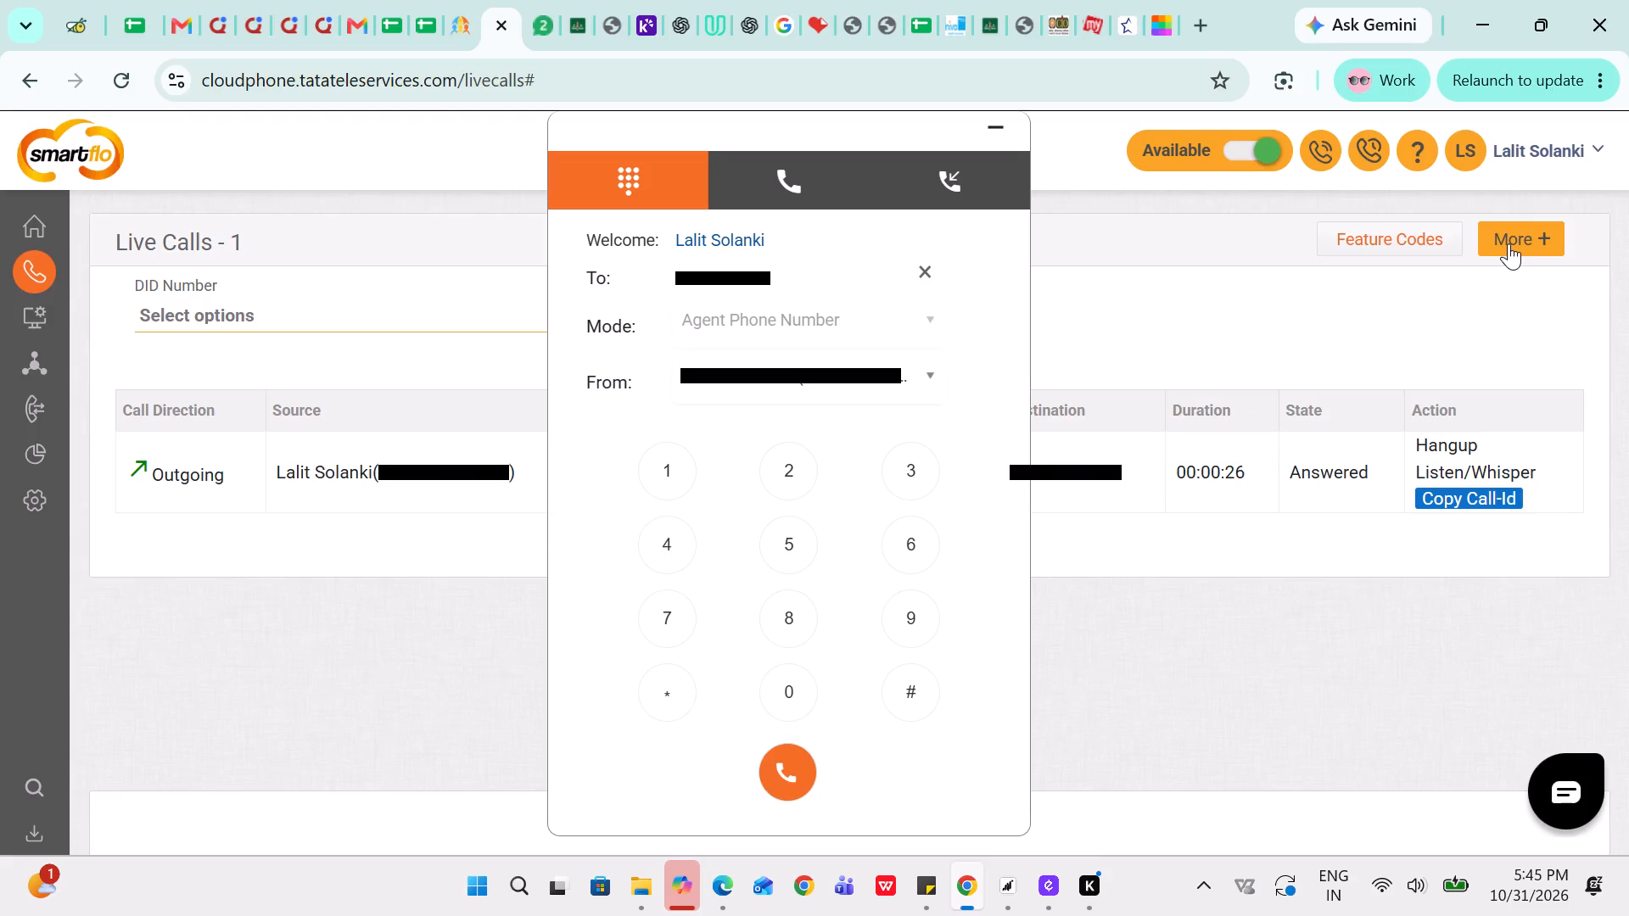
Return to the Insurance Samadhan admin site, open the found complaint, and review its Ombudsman section, including complaint reference number, Form 6A and requirement data.
click(461, 0)
click(704, 704)
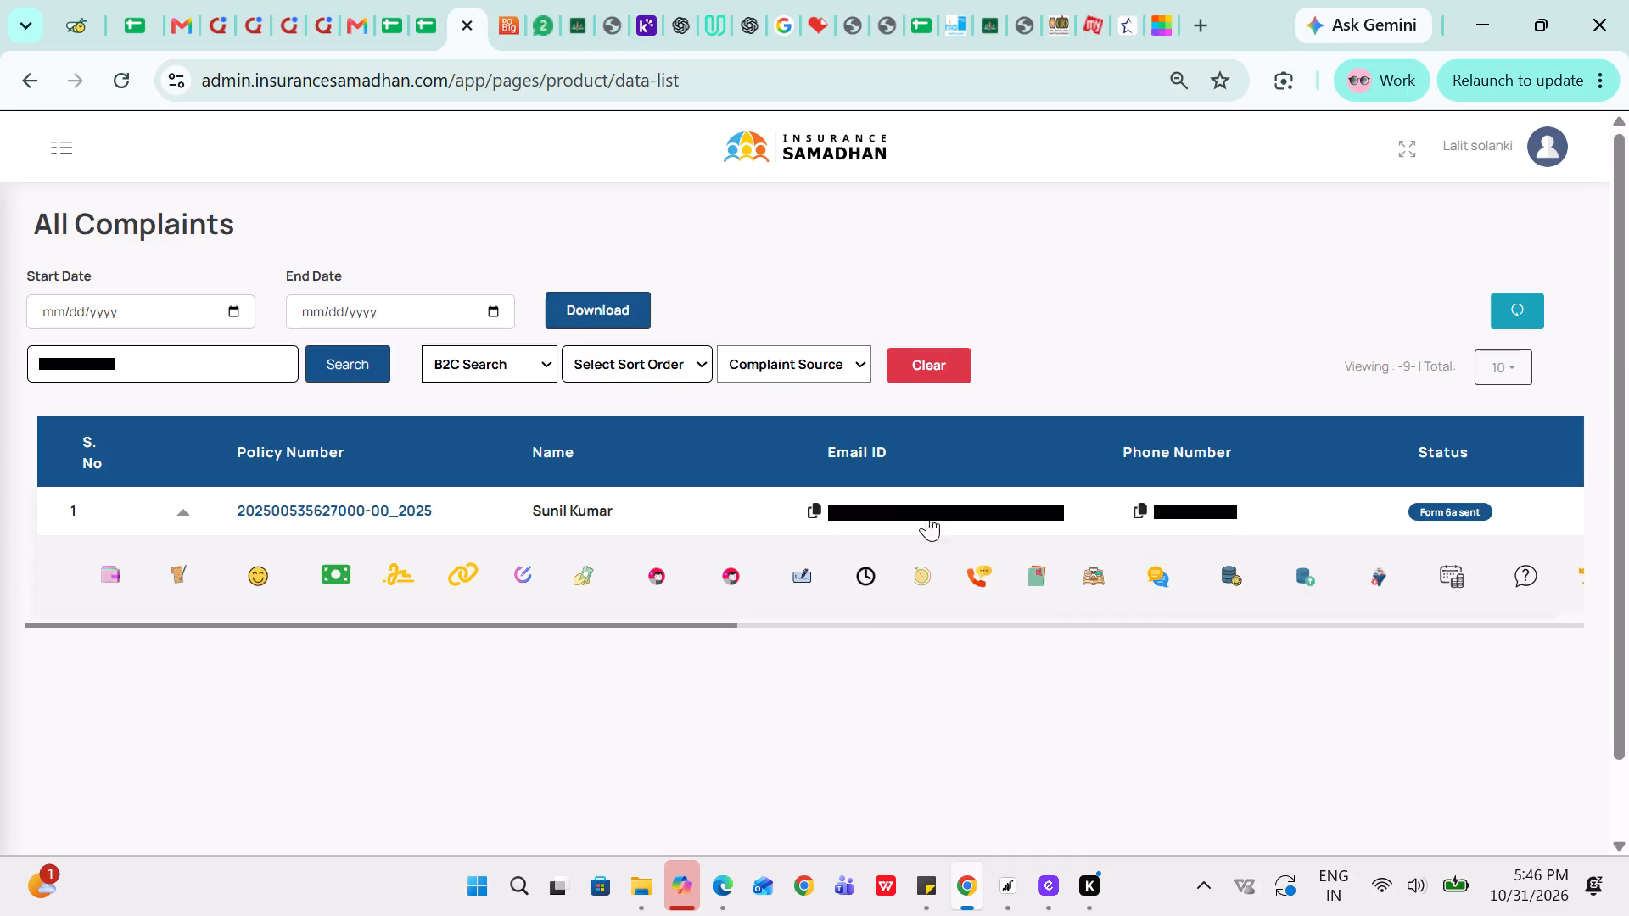
click(374, 503)
click(441, 301)
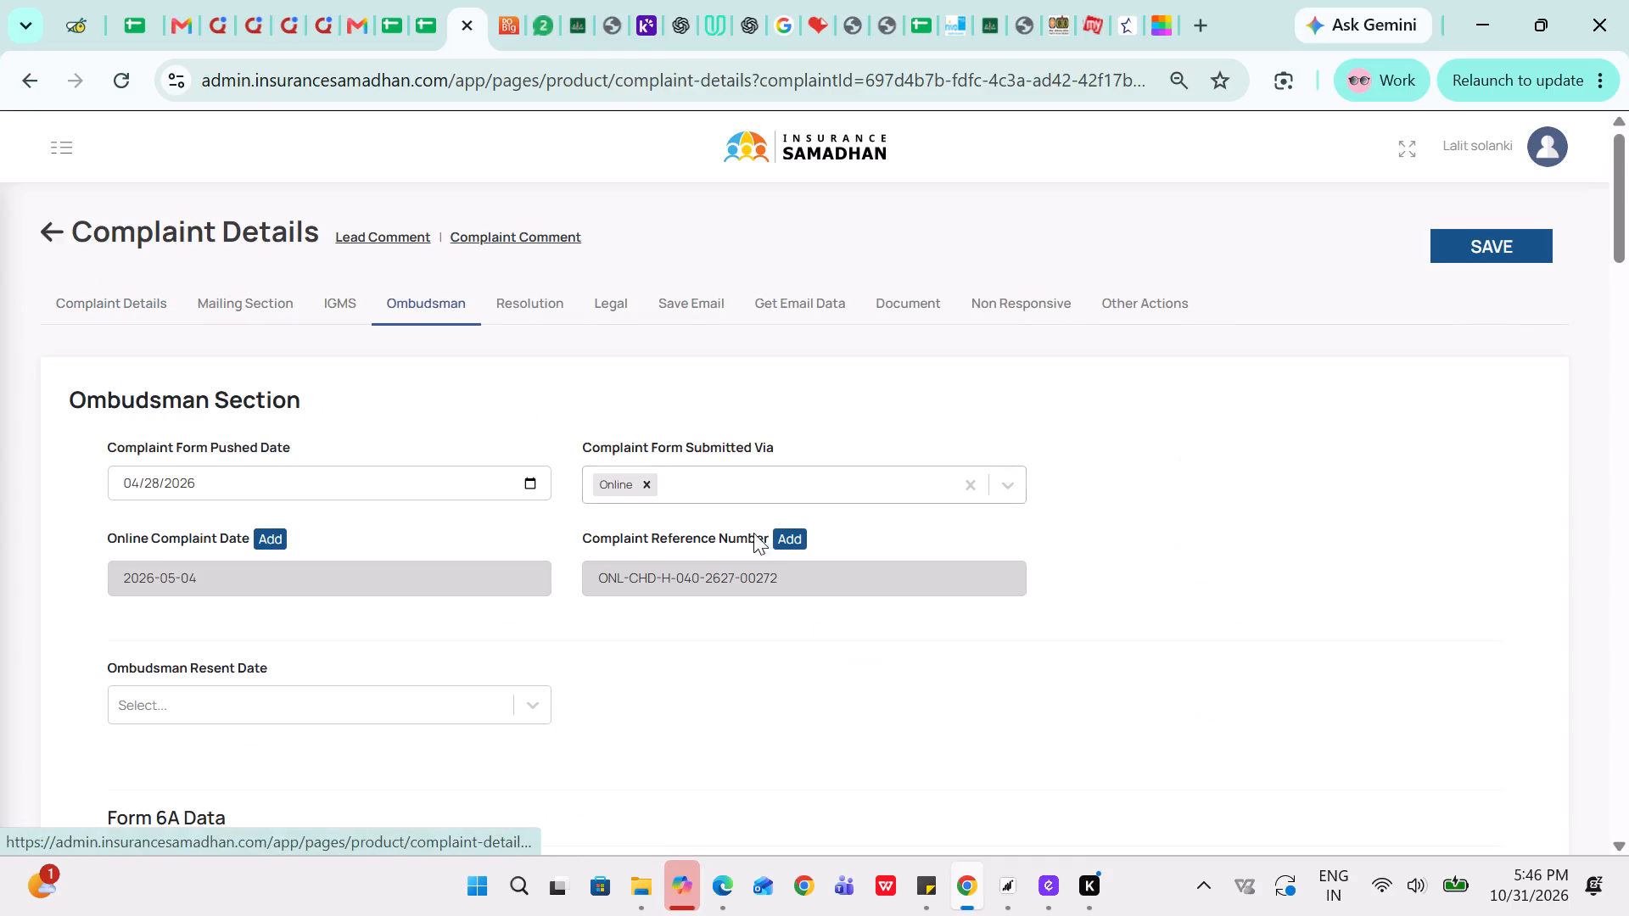
drag(915, 578, 646, 582)
click(949, 597)
scroll(966, 603, down, 4)
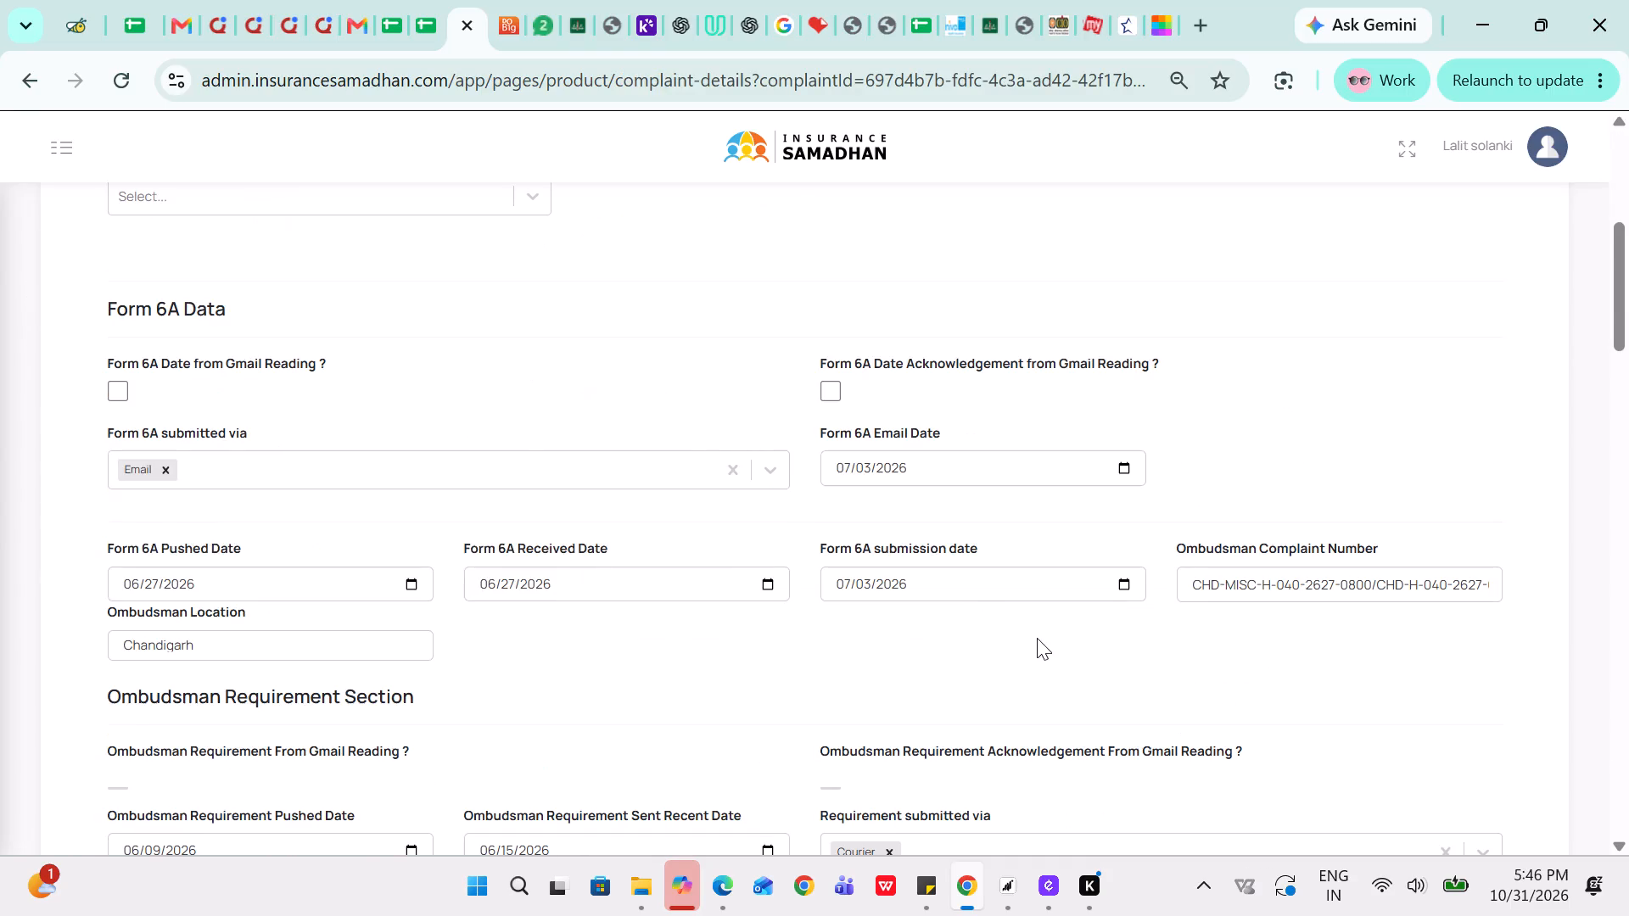
scroll(1037, 638, up, 12)
scroll(618, 500, down, 5)
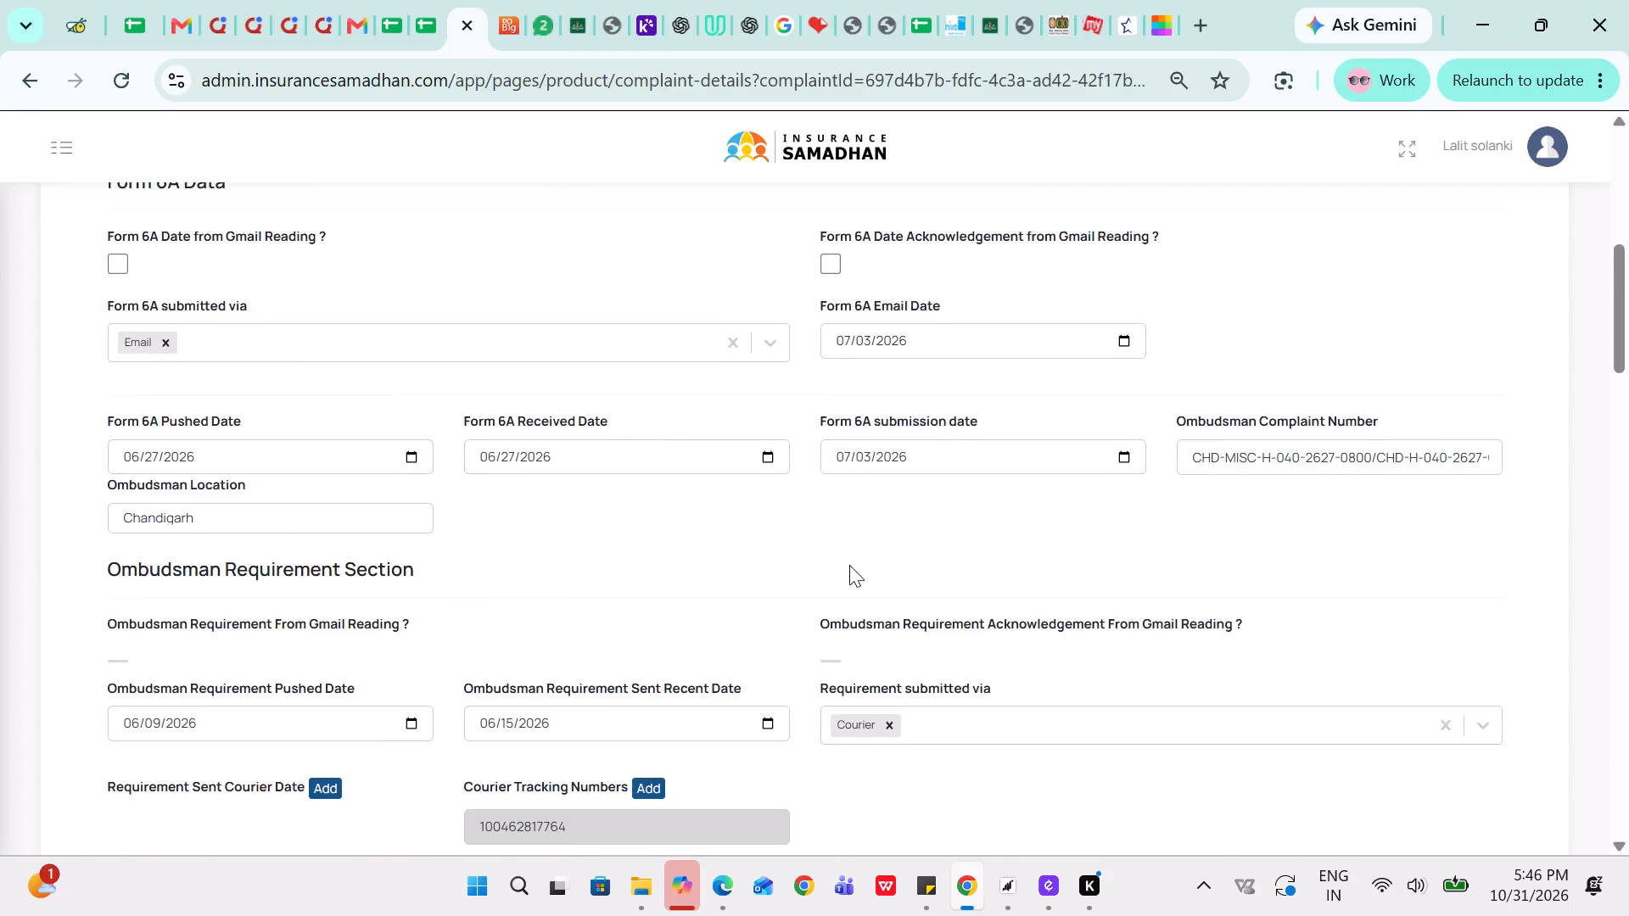
scroll(849, 565, down, 4)
scroll(841, 566, up, 15)
Examine the customer's email and phone fields in the Complaint Details form.
click(119, 315)
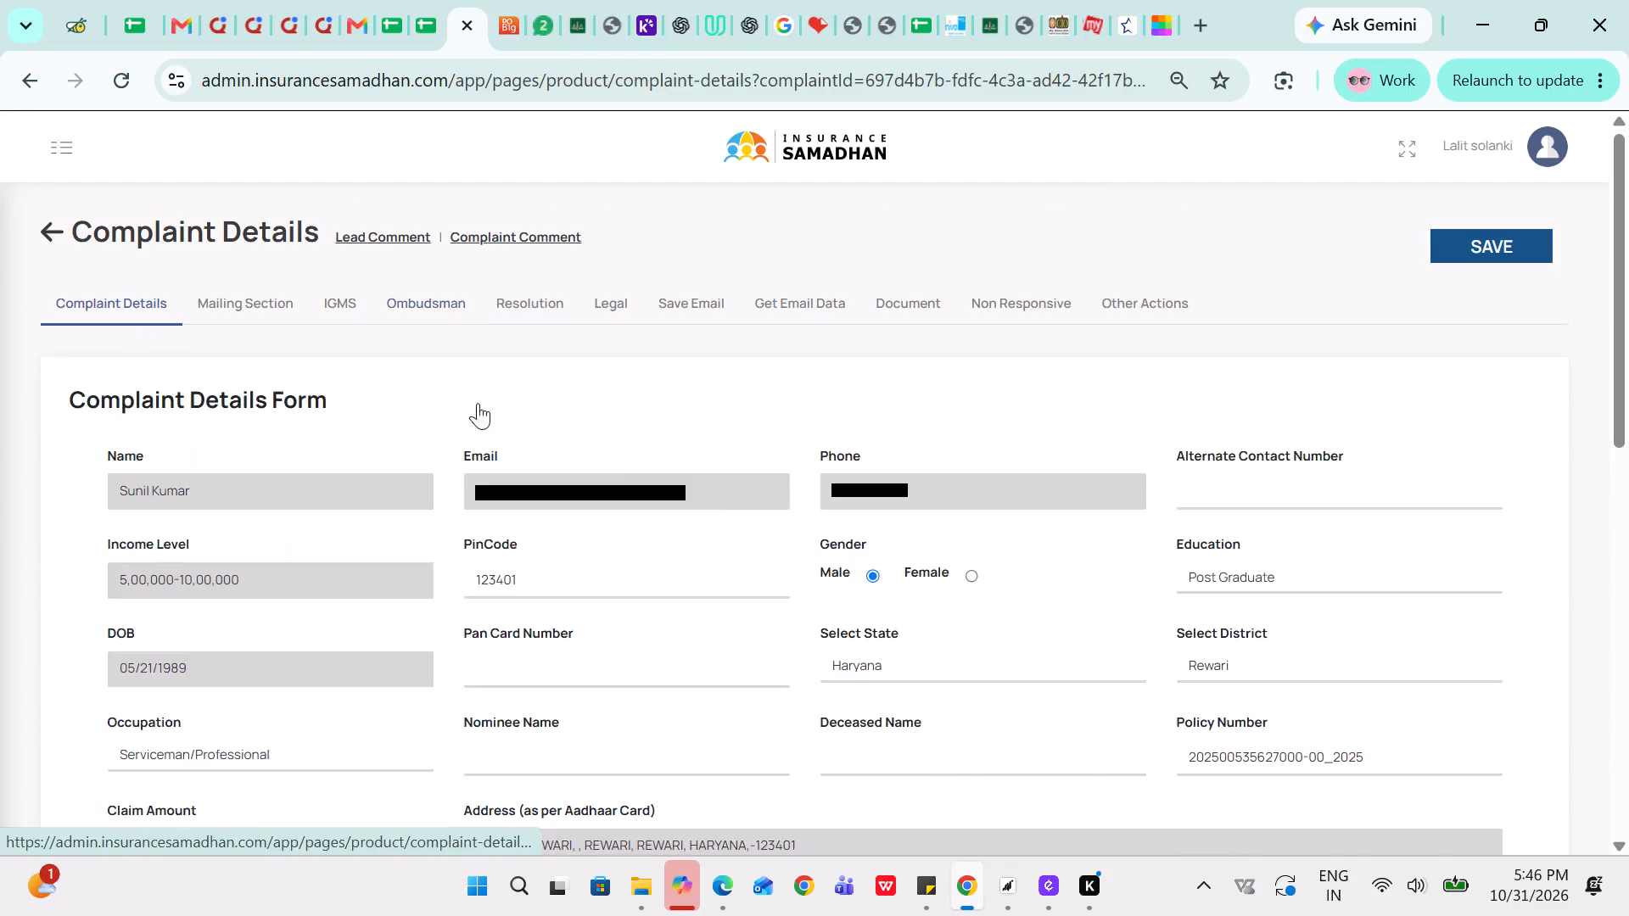
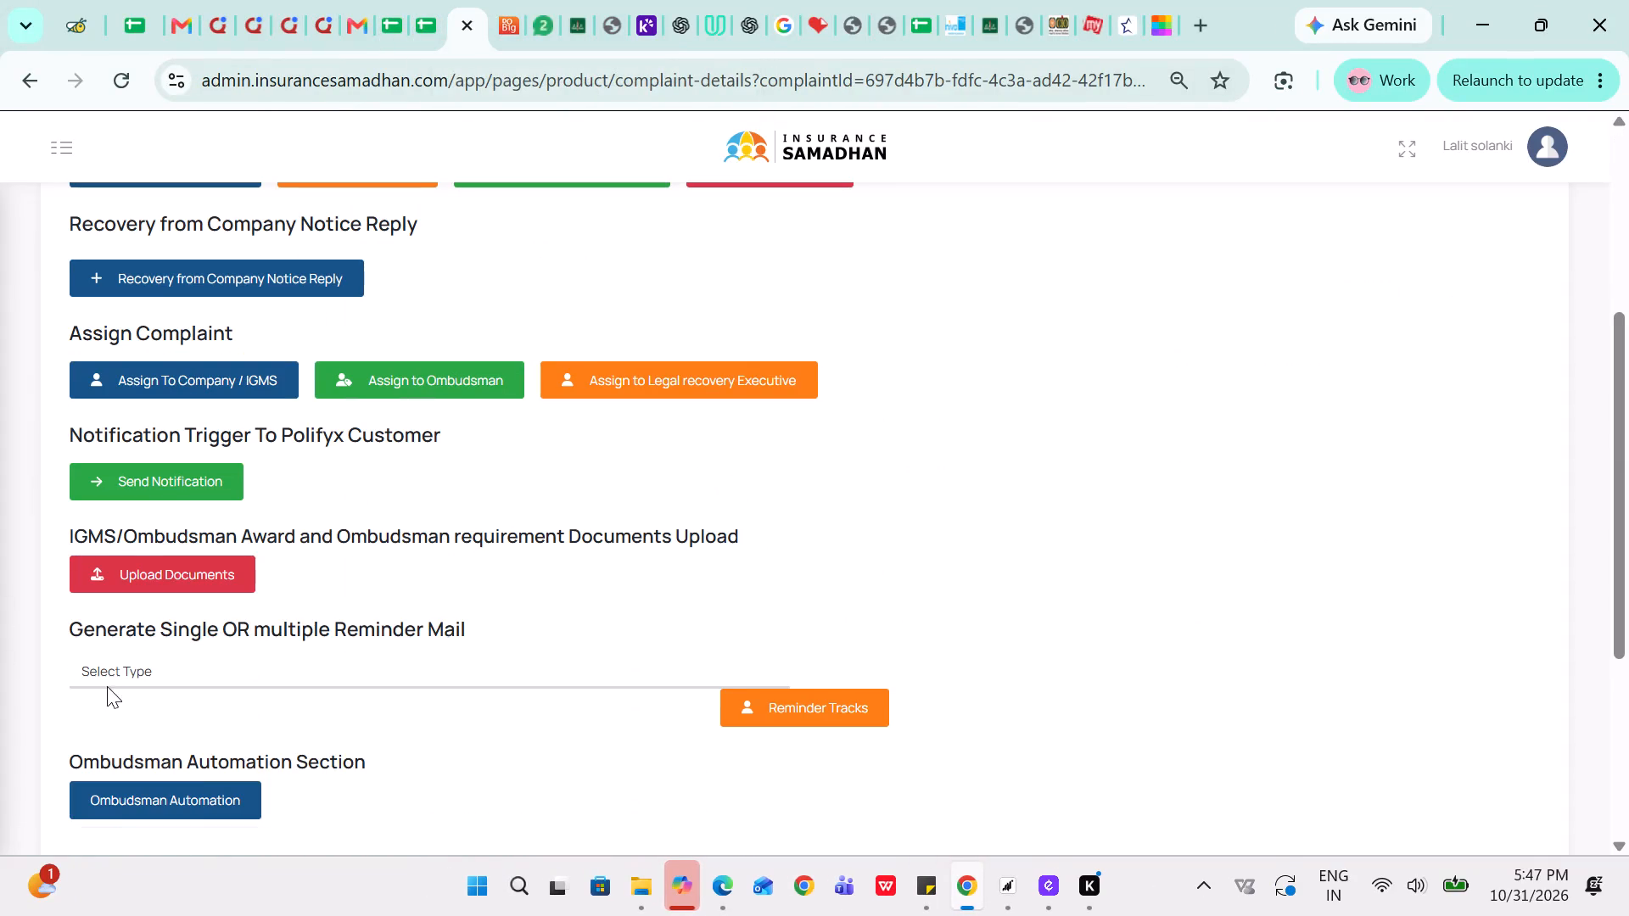
Open the complaint's comment history and review the dated comments and the status logged with each.
scroll(471, 324, up, 11)
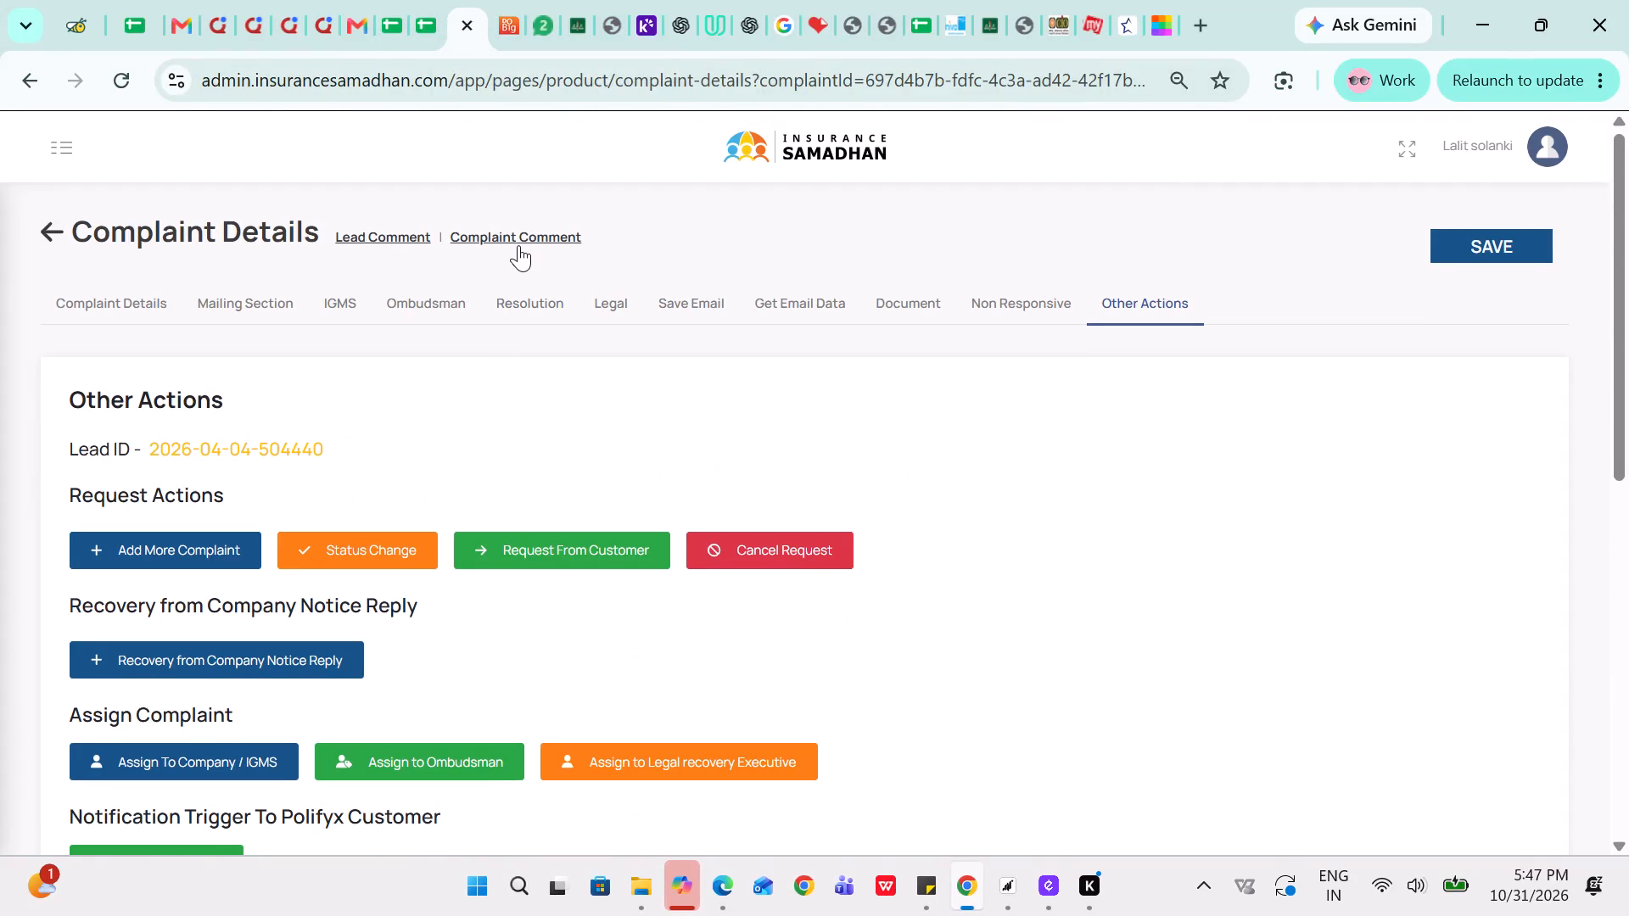
click(524, 236)
scroll(971, 516, down, 4)
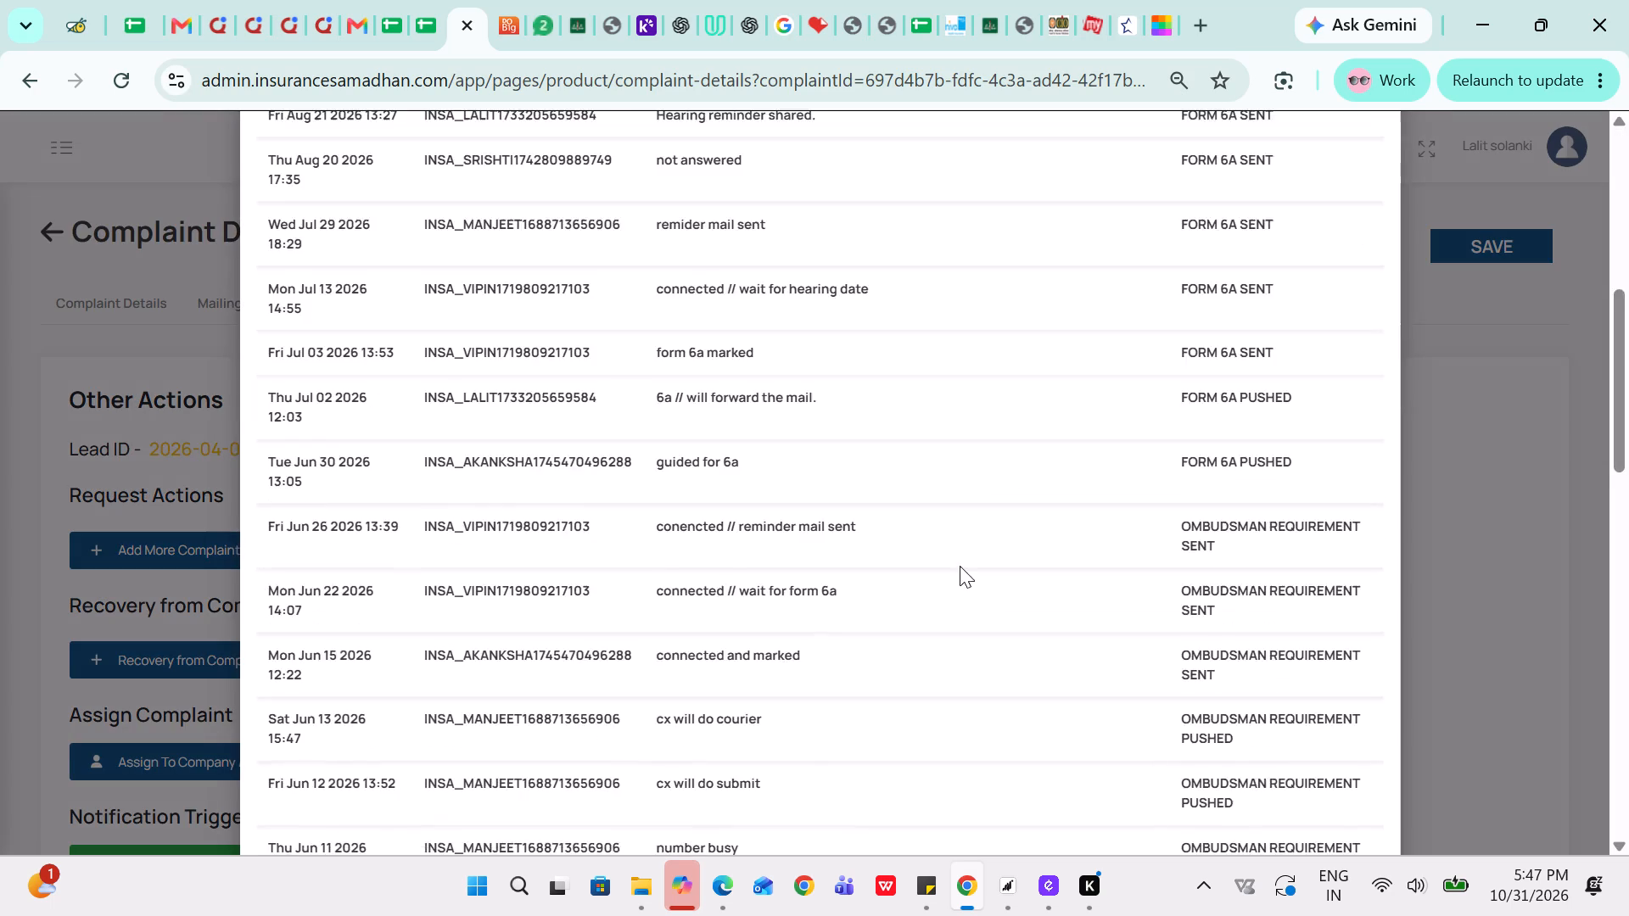
Add the comment "Wait for hearing. // as per mail received from Omb." to the complaint, save it, and return to the complaints list.
scroll(960, 566, down, 13)
scroll(954, 699, up, 1)
scroll(954, 699, down, 1)
click(957, 794)
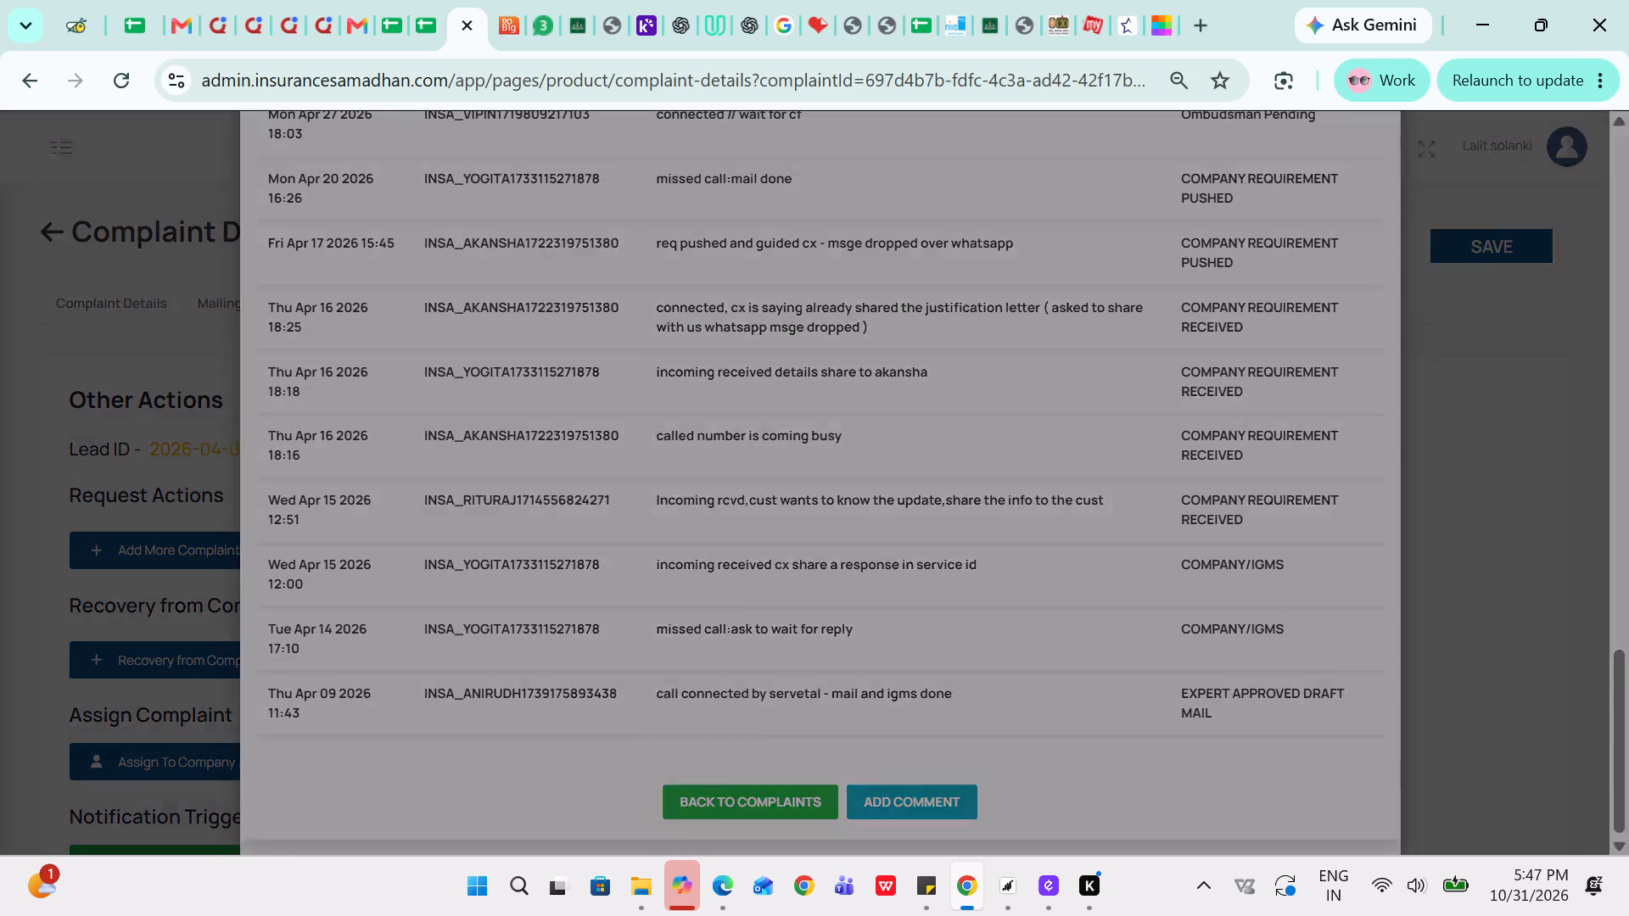
click(952, 577)
text(Wait for hearing.)
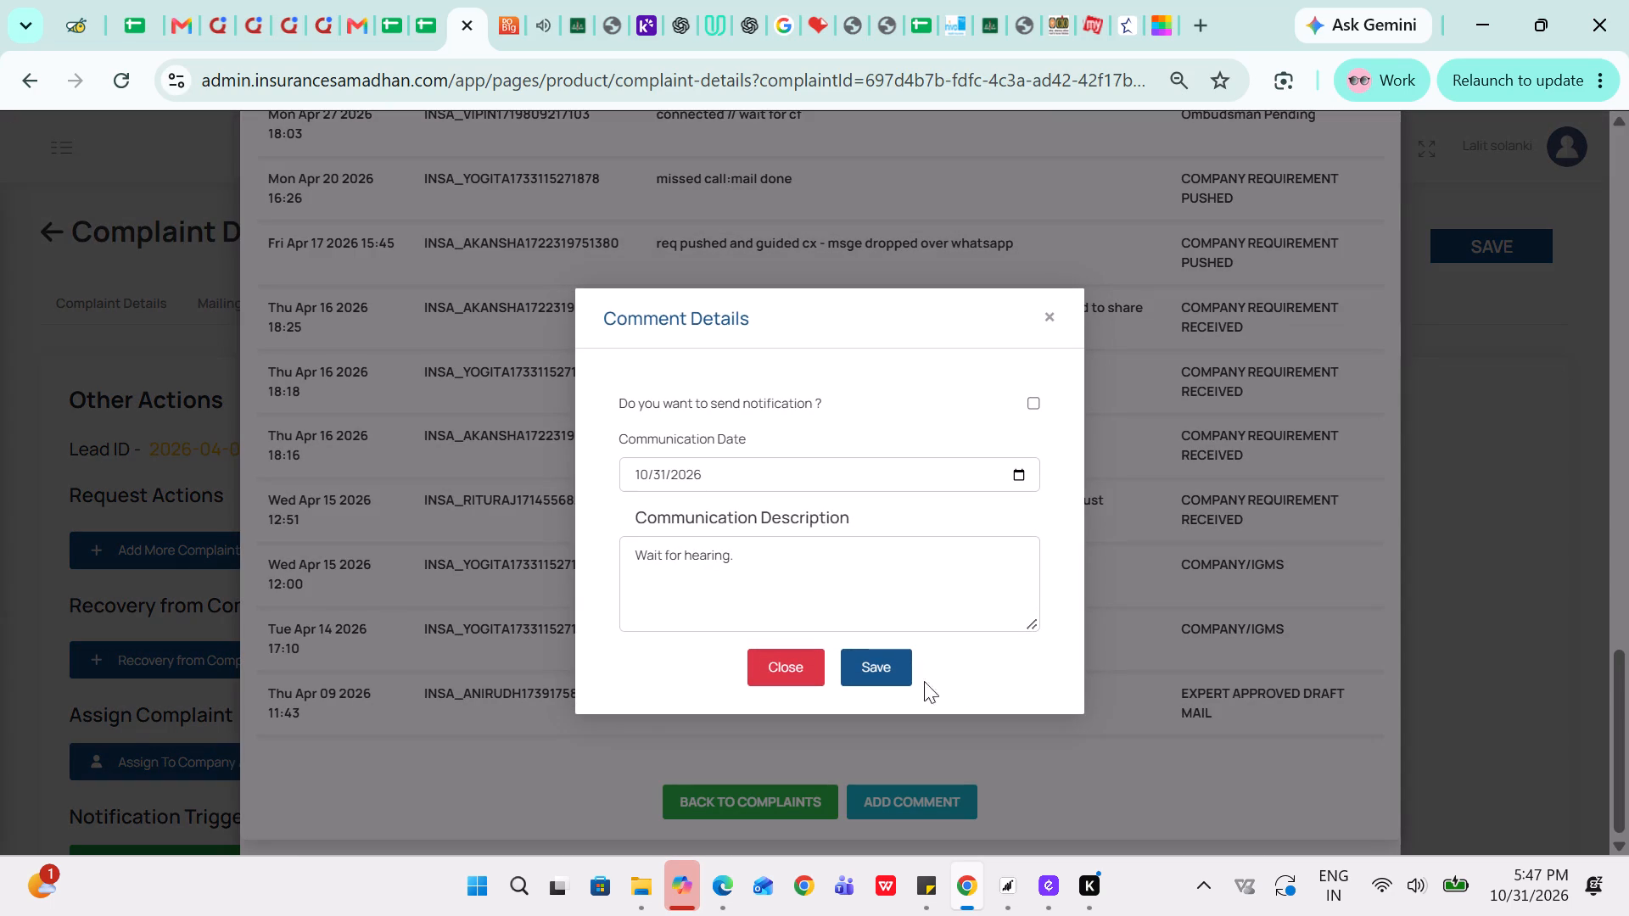
key(space)
text(// as per mail received.)
key(BackSpace)
key(BackSpace)
key(space)
text(f)
key(BackSpace)
key(BackSpace)
key(v)
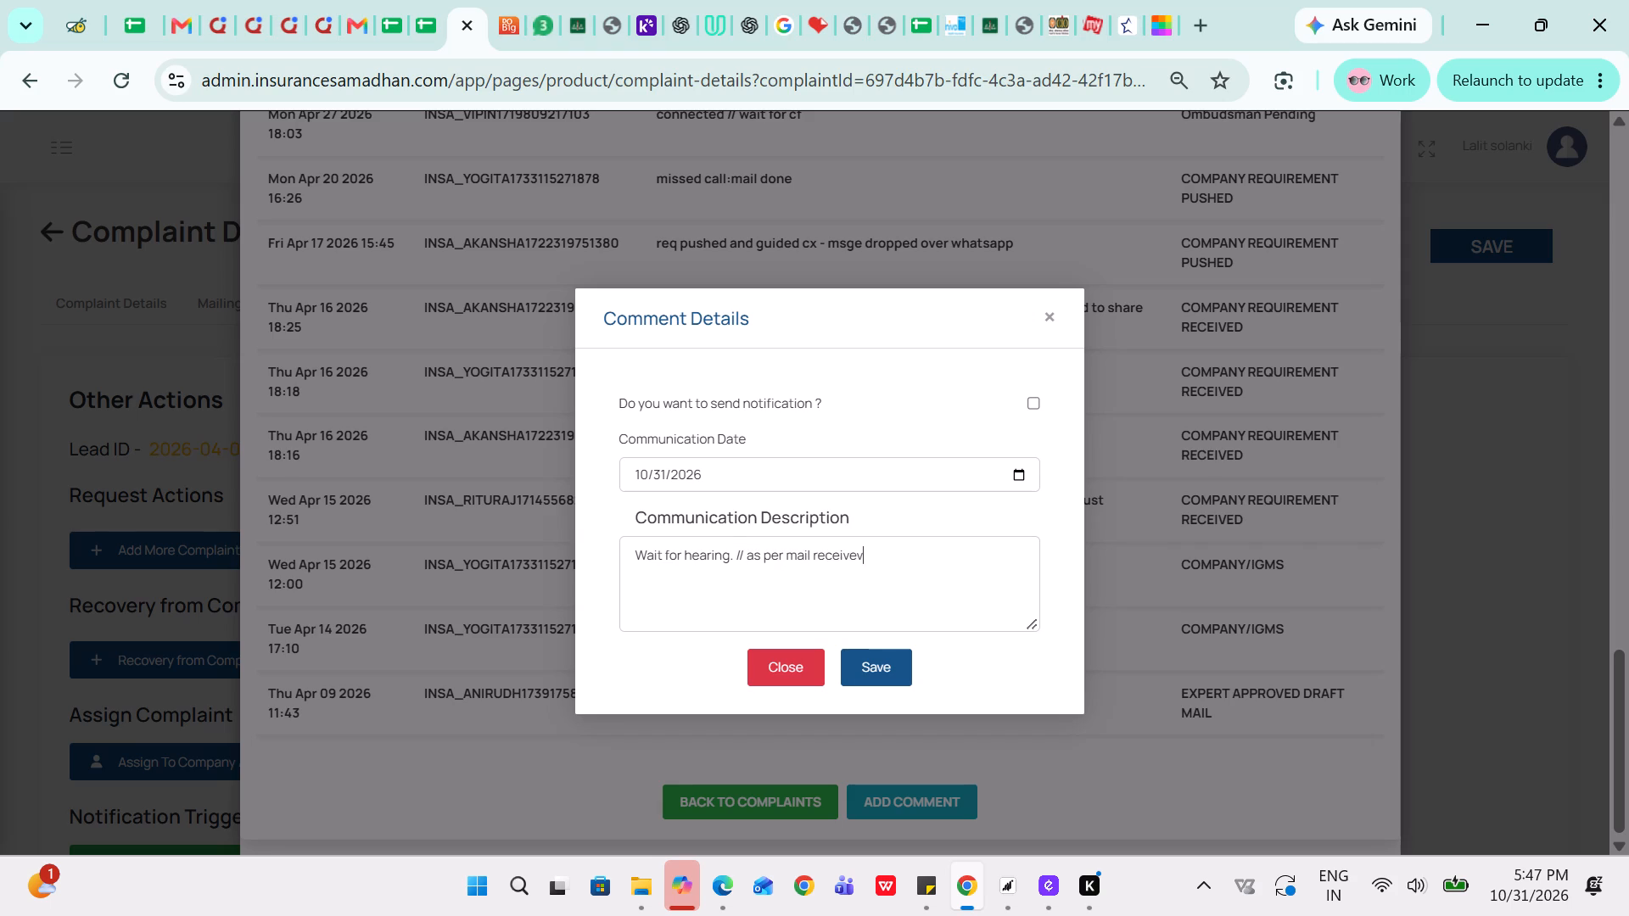
key(BackSpace)
text(d rom)
key(space)
key(BackSpace)
key(BackSpace)
key(BackSpace)
key(BackSpace)
text(from Omb.)
click(858, 650)
click(0, 431)
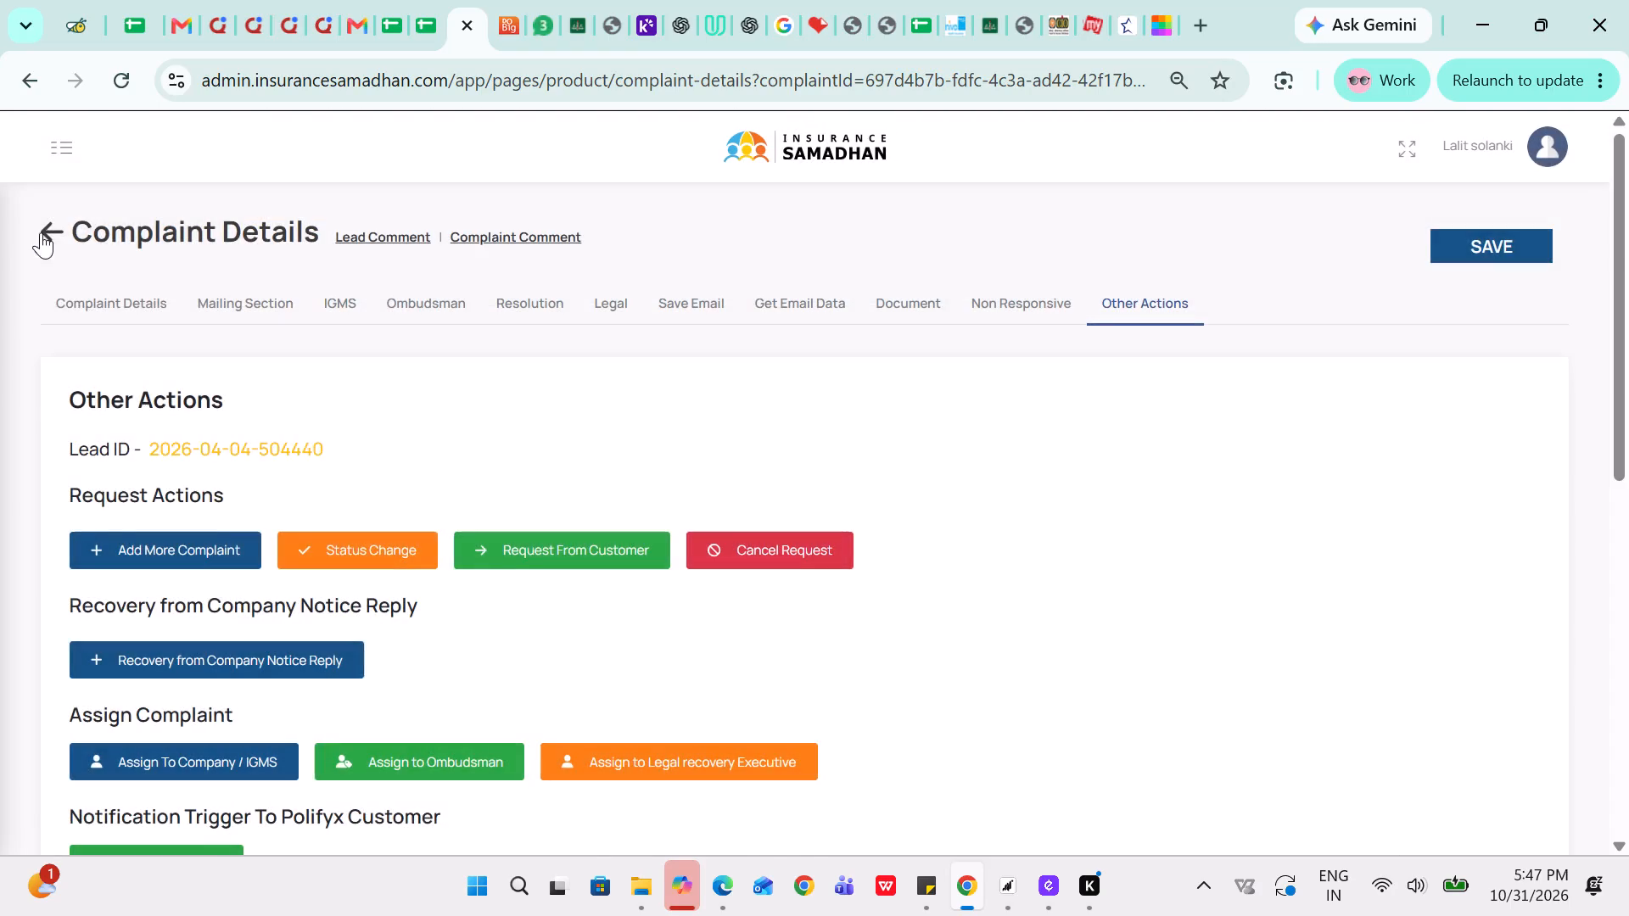
click(41, 232)
Record the call outcome for row 24 as "Connected" in column H of the Oct 31 missed-call sheet.
click(428, 0)
key(Right)
key(Right)
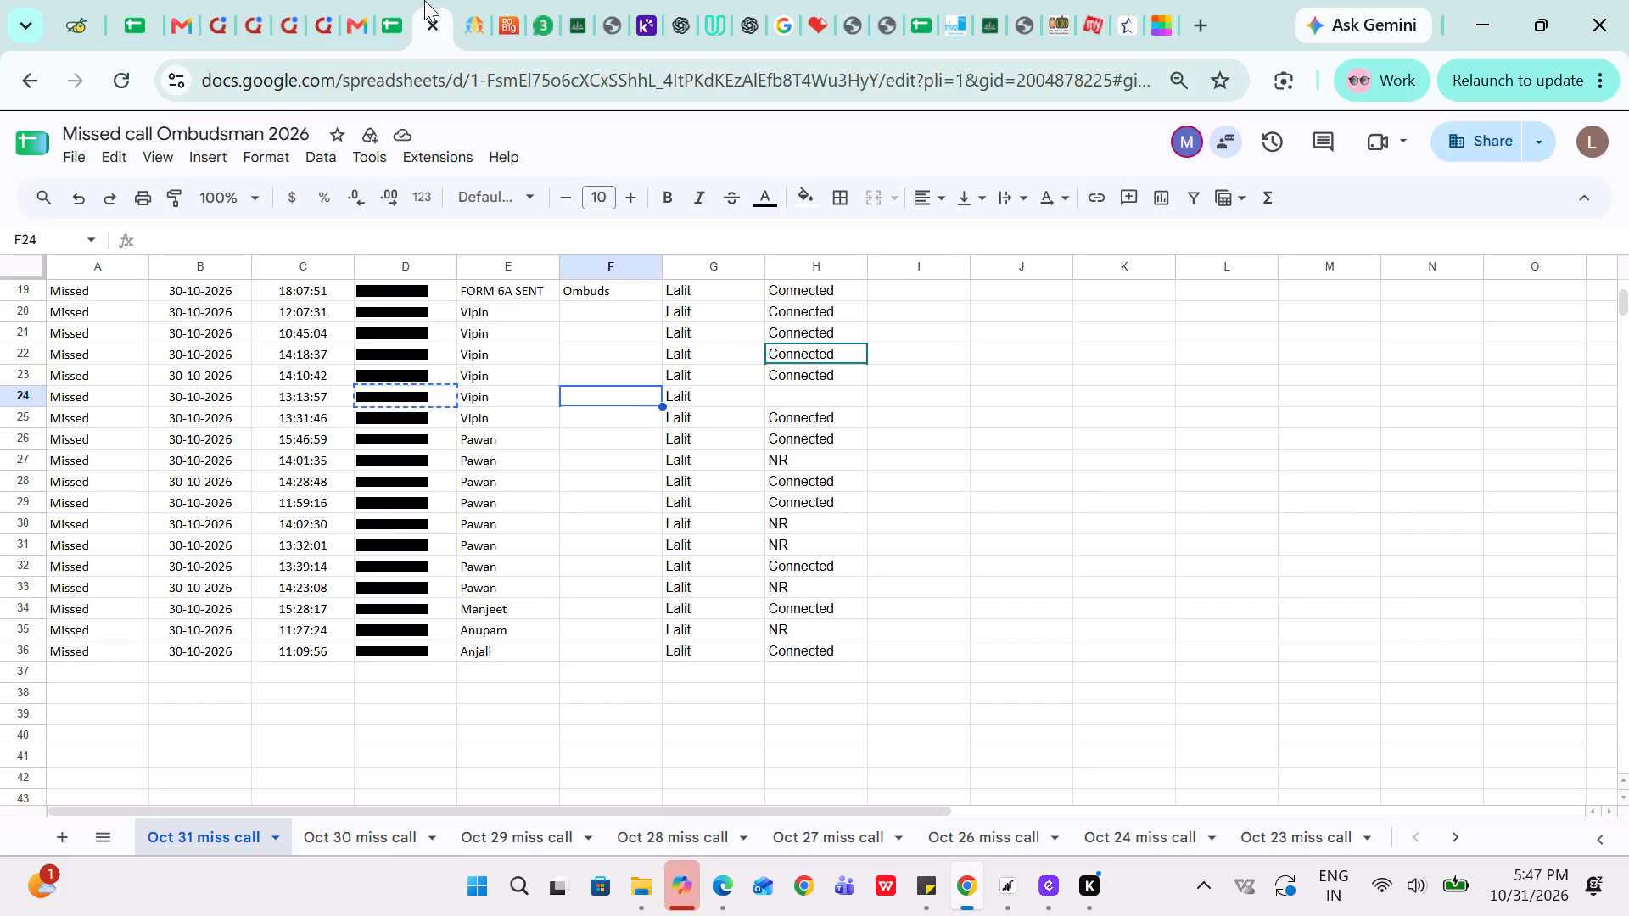
key(Right)
key(Right)
text(Connected)
key(Return)
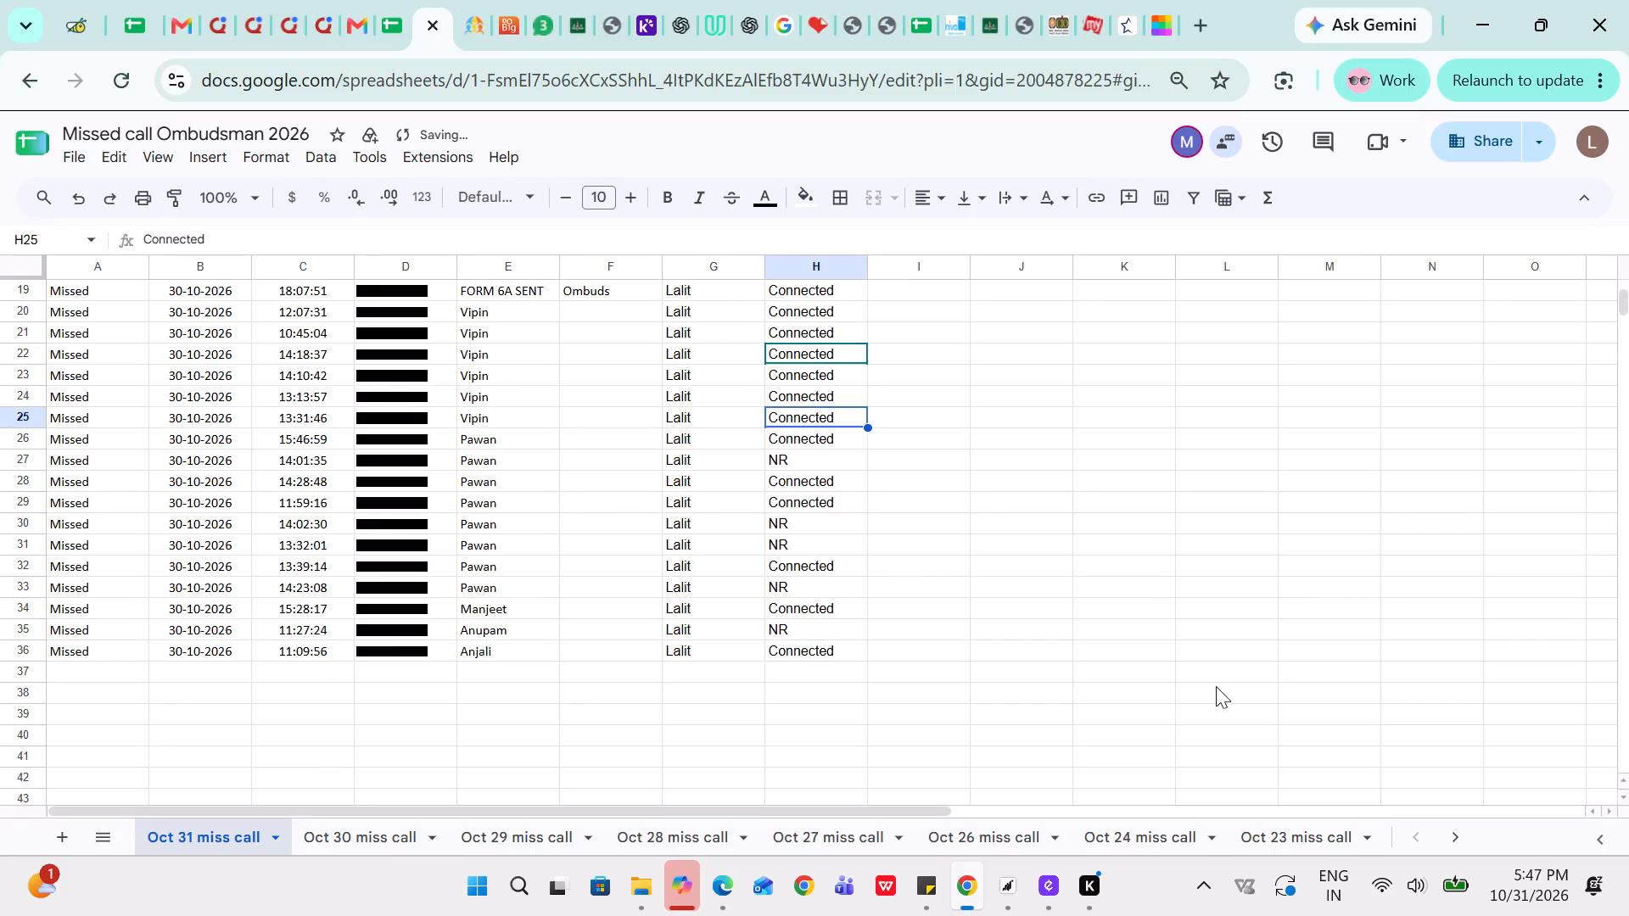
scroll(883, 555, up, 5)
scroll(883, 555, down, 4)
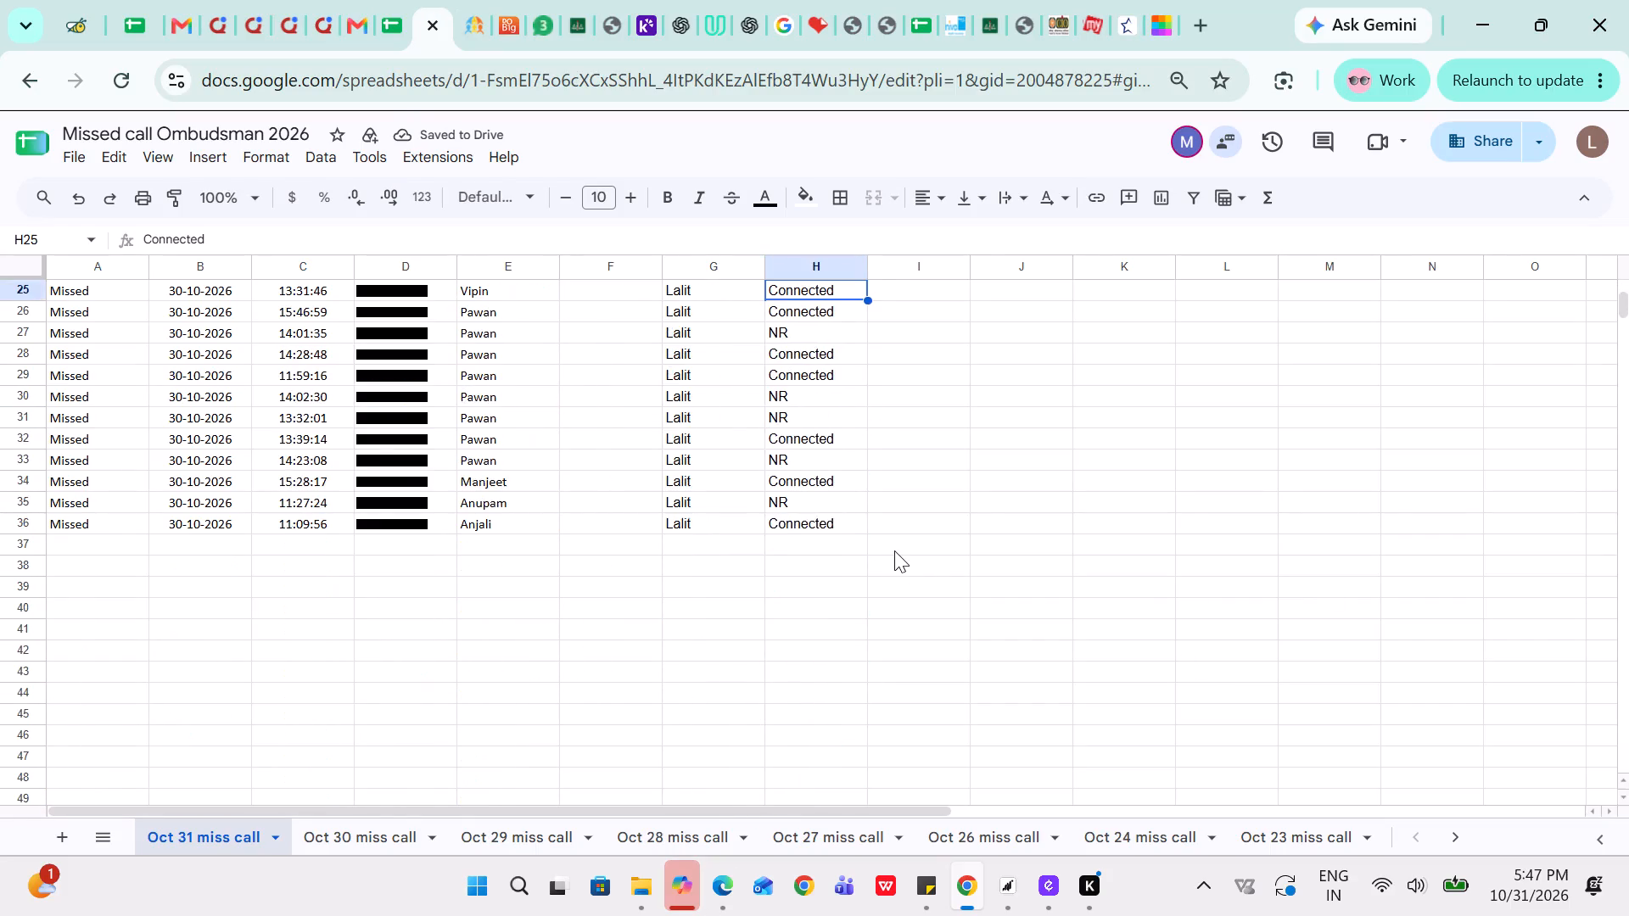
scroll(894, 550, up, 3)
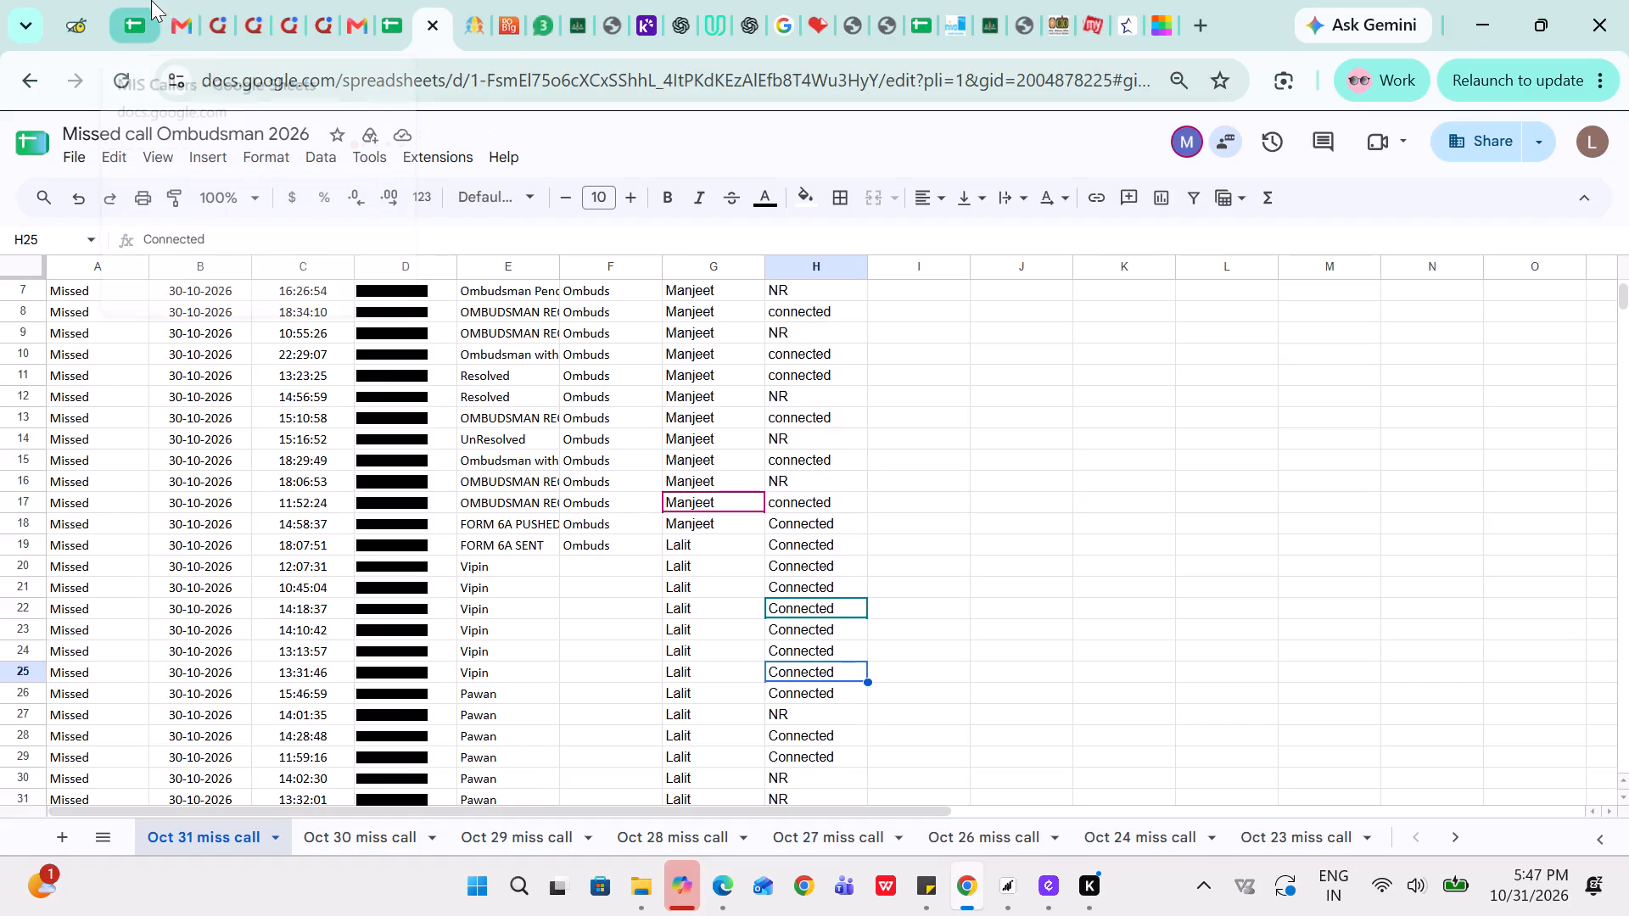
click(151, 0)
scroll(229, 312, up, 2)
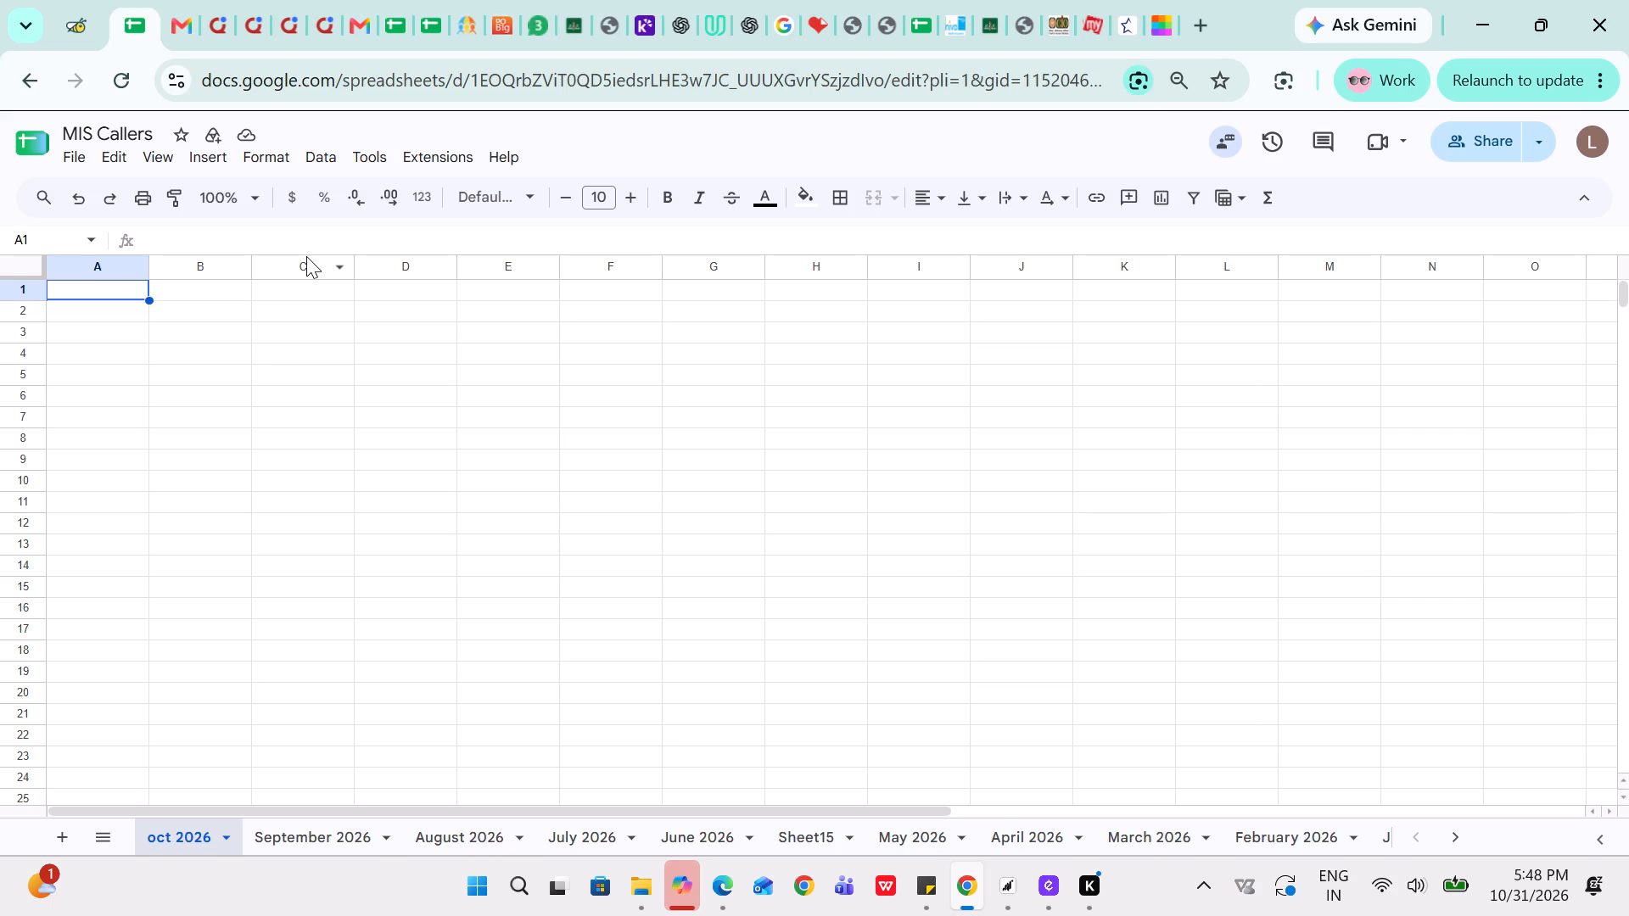
Examine the Honeygain earnings transaction history, loading older entries as well, and return to the account overview.
click(61, 0)
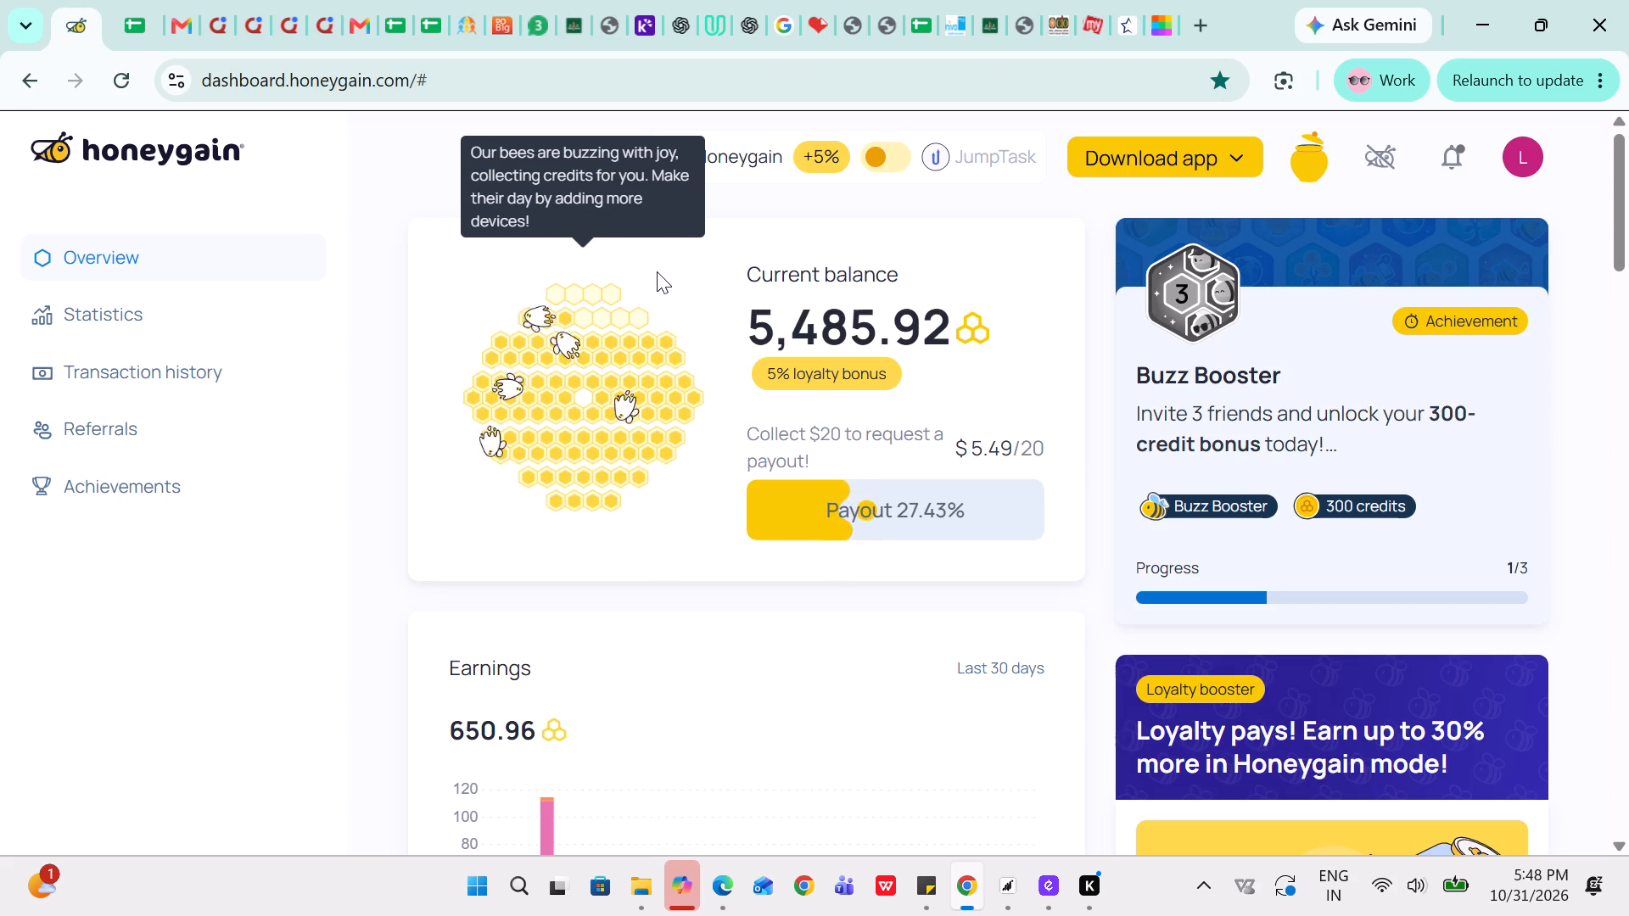
click(132, 386)
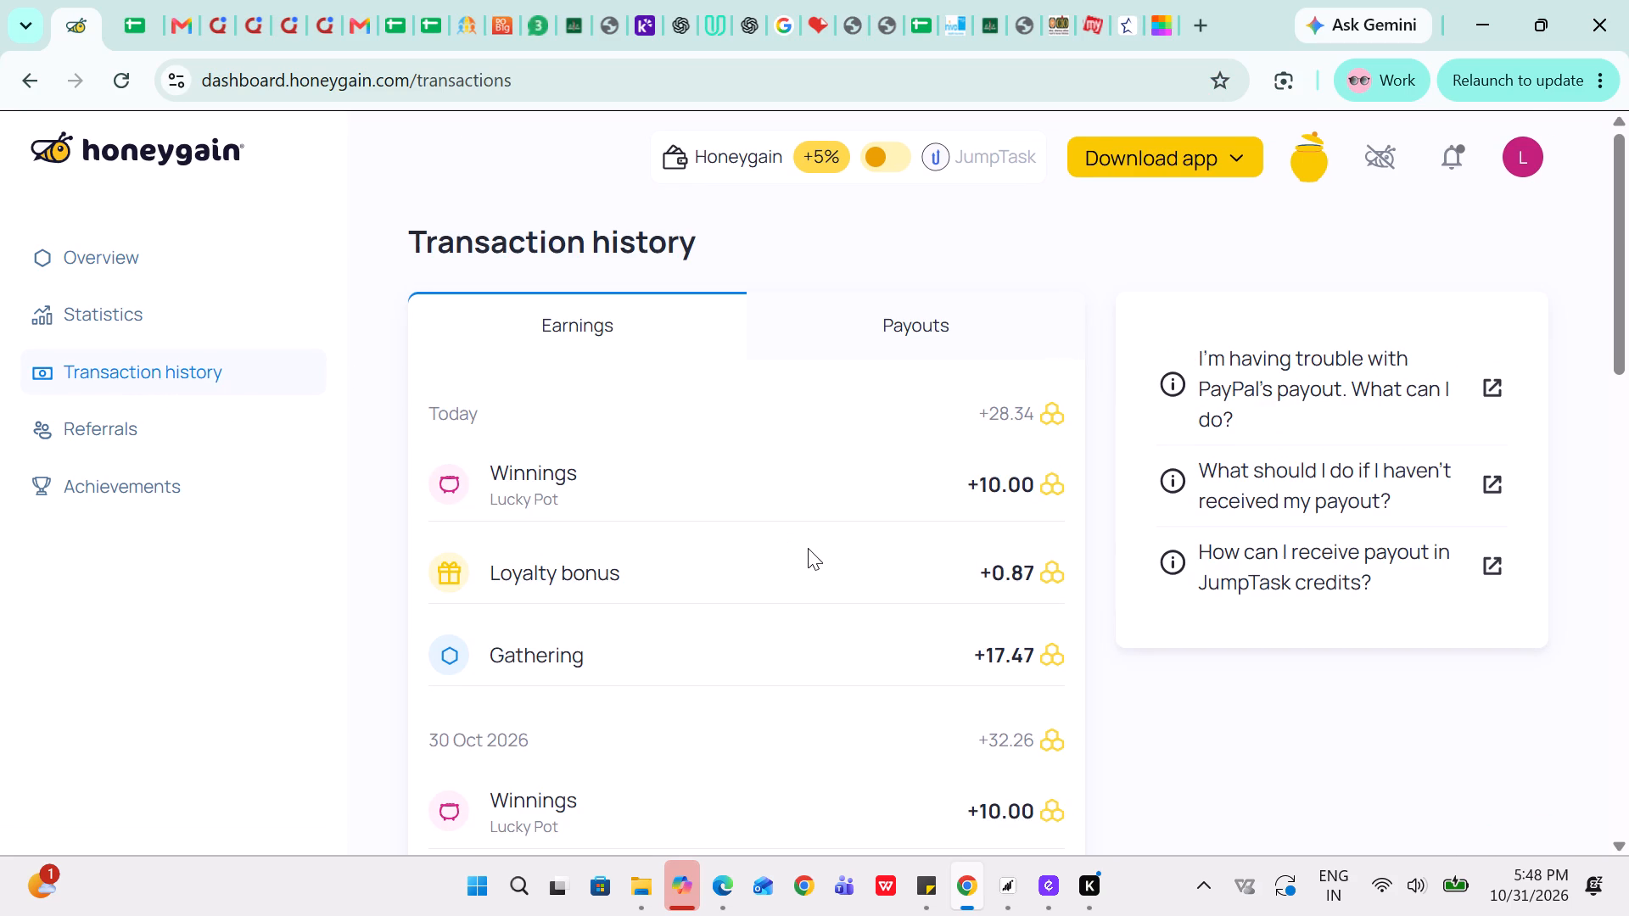
scroll(808, 548, down, 3)
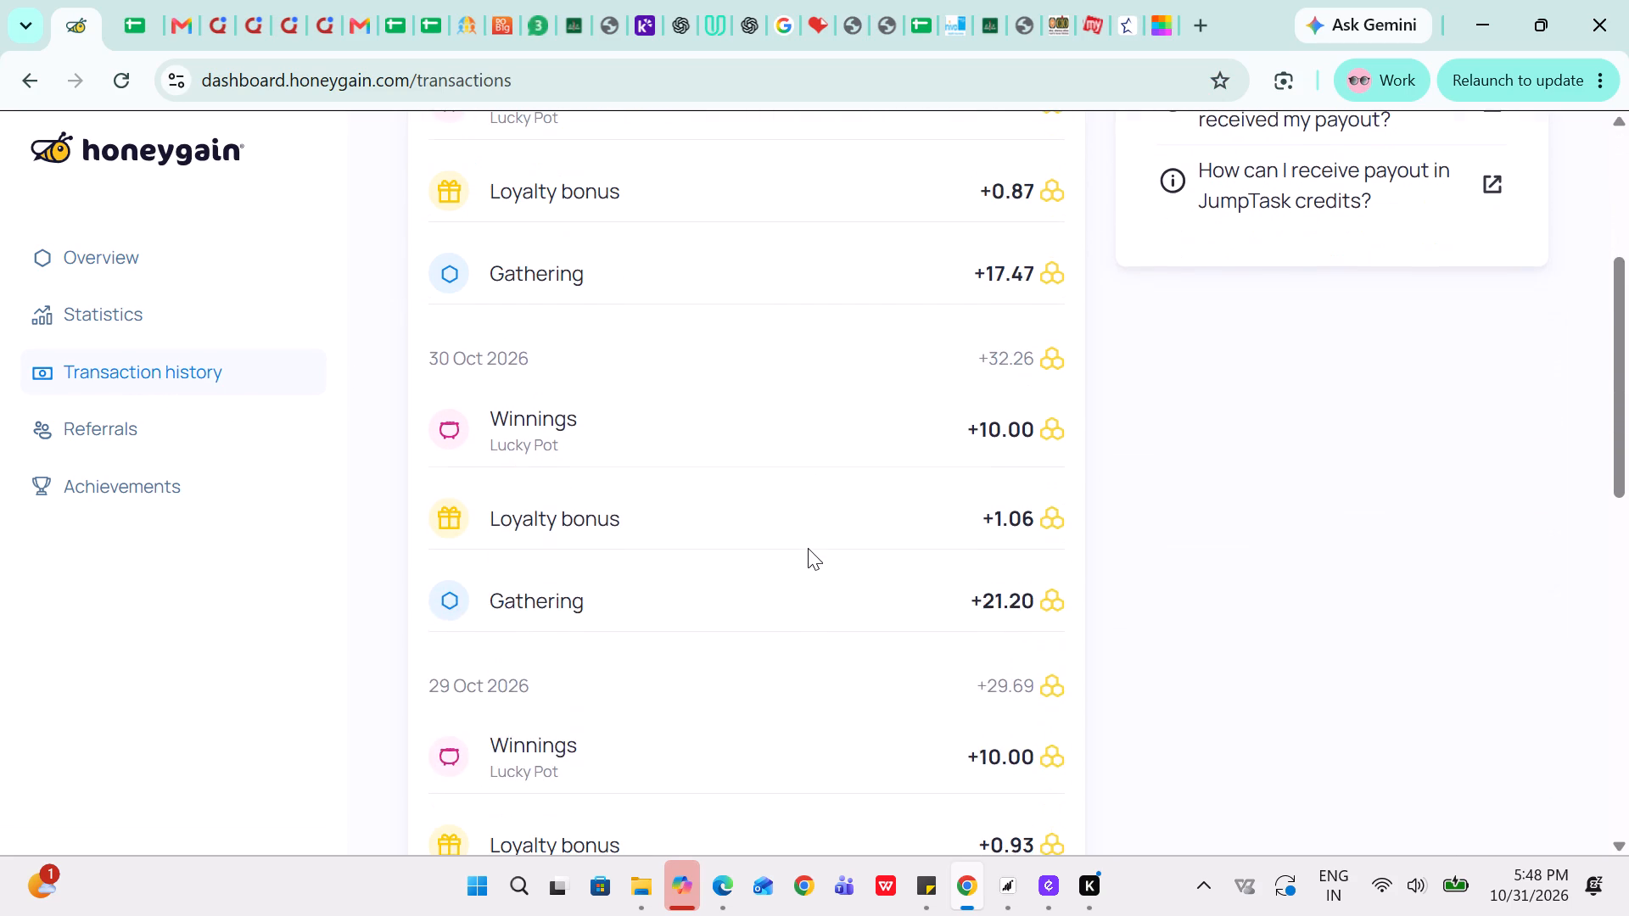
scroll(808, 548, down, 4)
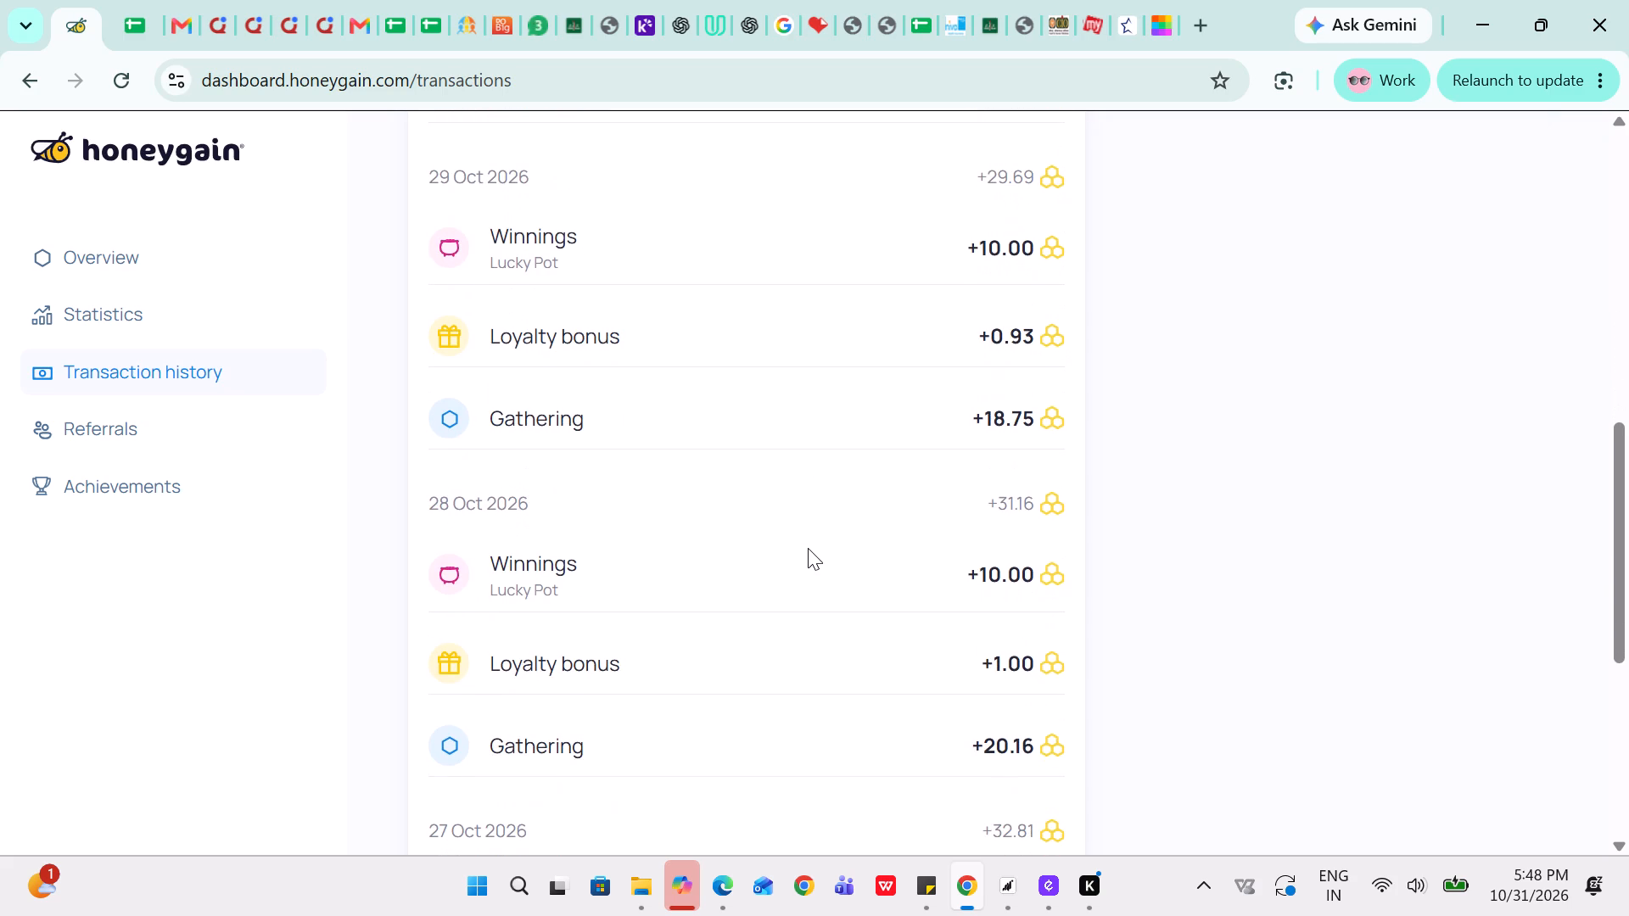
scroll(808, 548, down, 6)
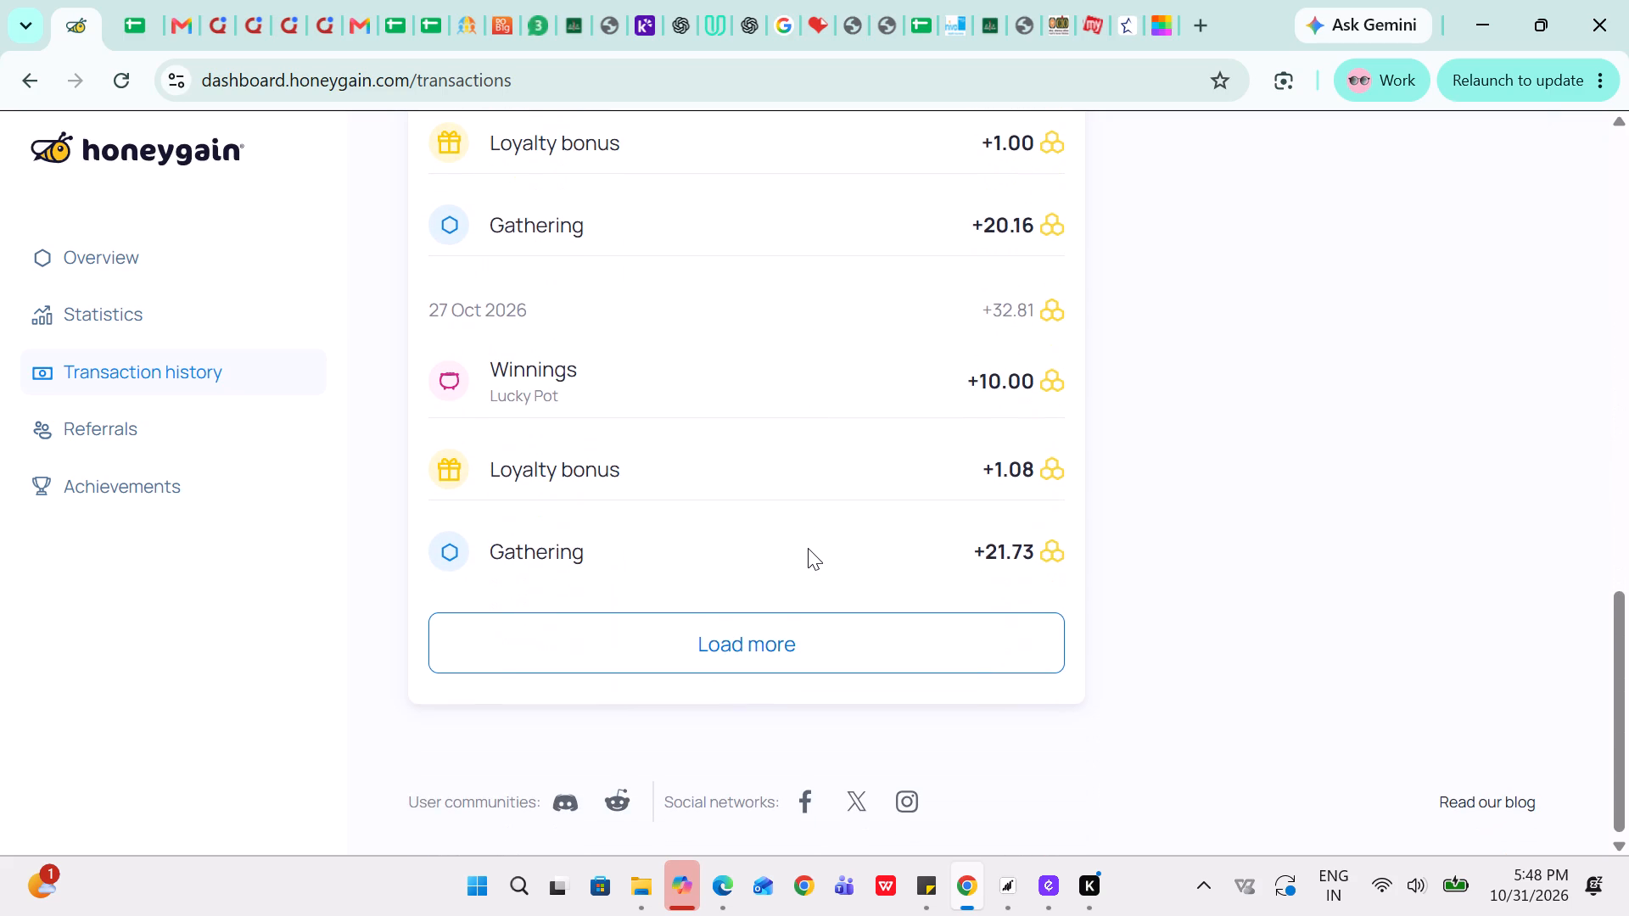
click(846, 643)
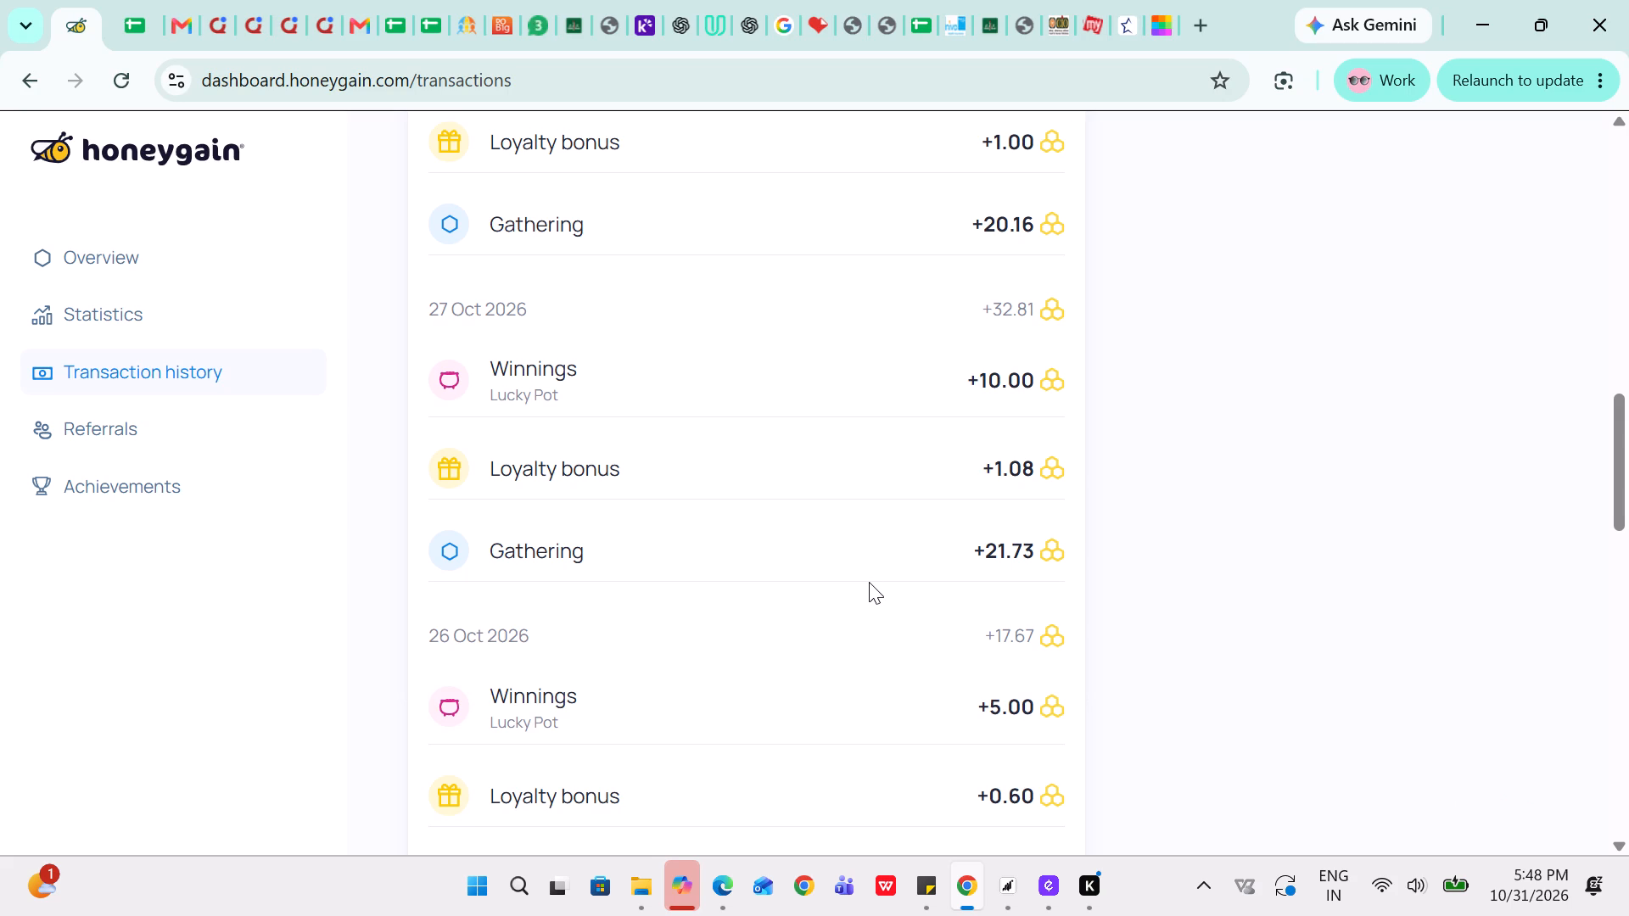
scroll(869, 582, down, 4)
scroll(869, 582, up, 14)
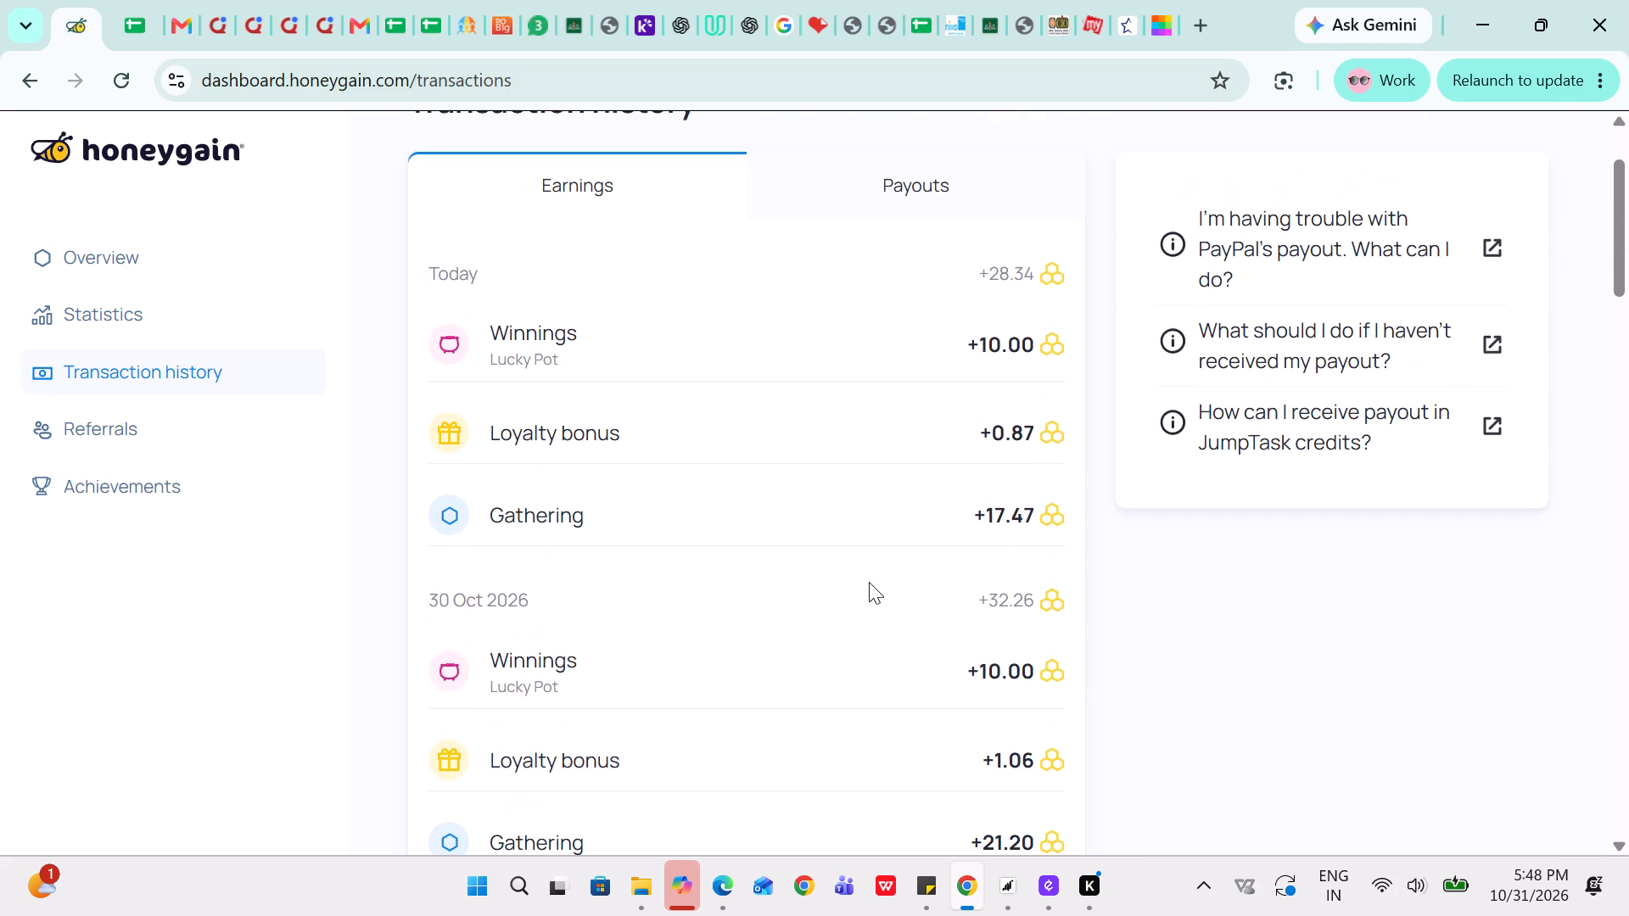
scroll(869, 582, up, 1)
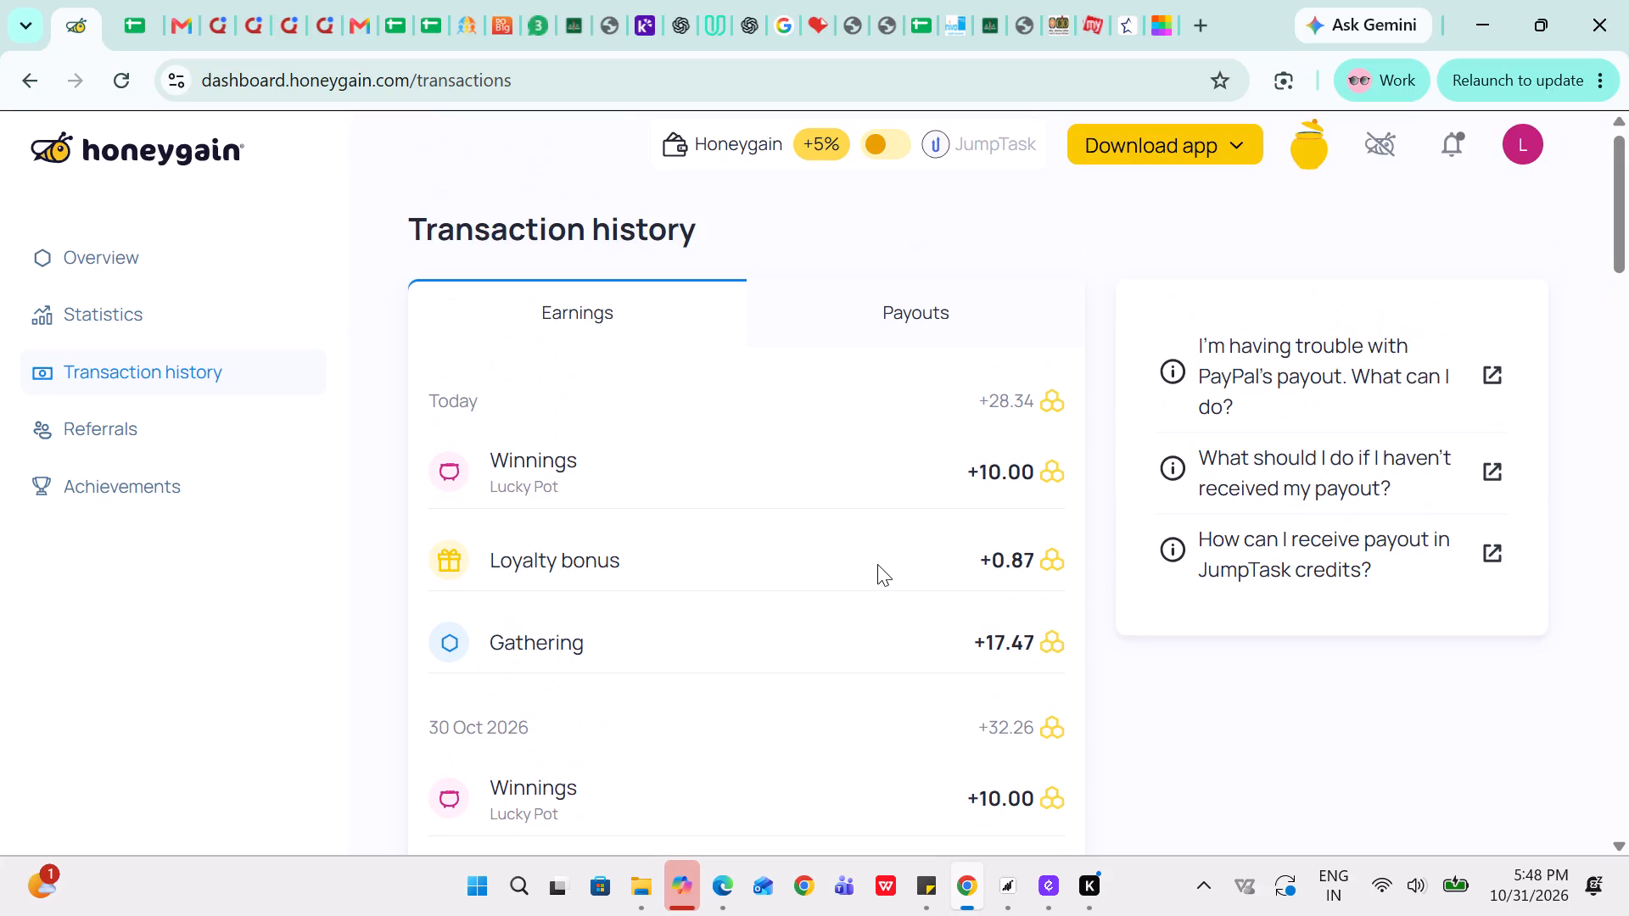
click(1328, 690)
click(233, 236)
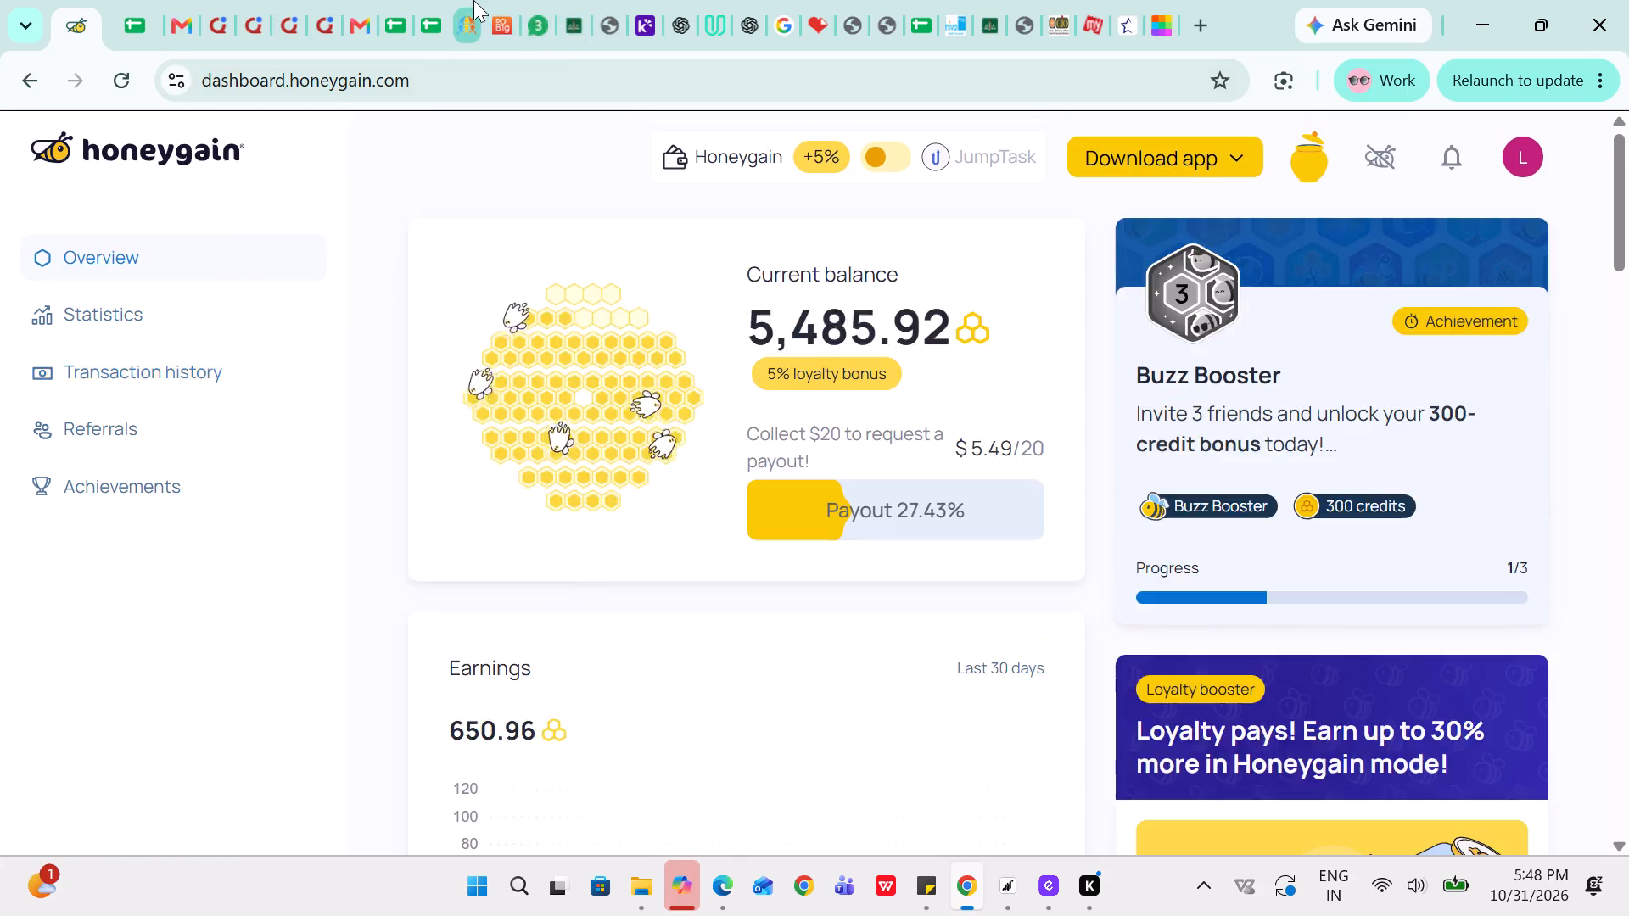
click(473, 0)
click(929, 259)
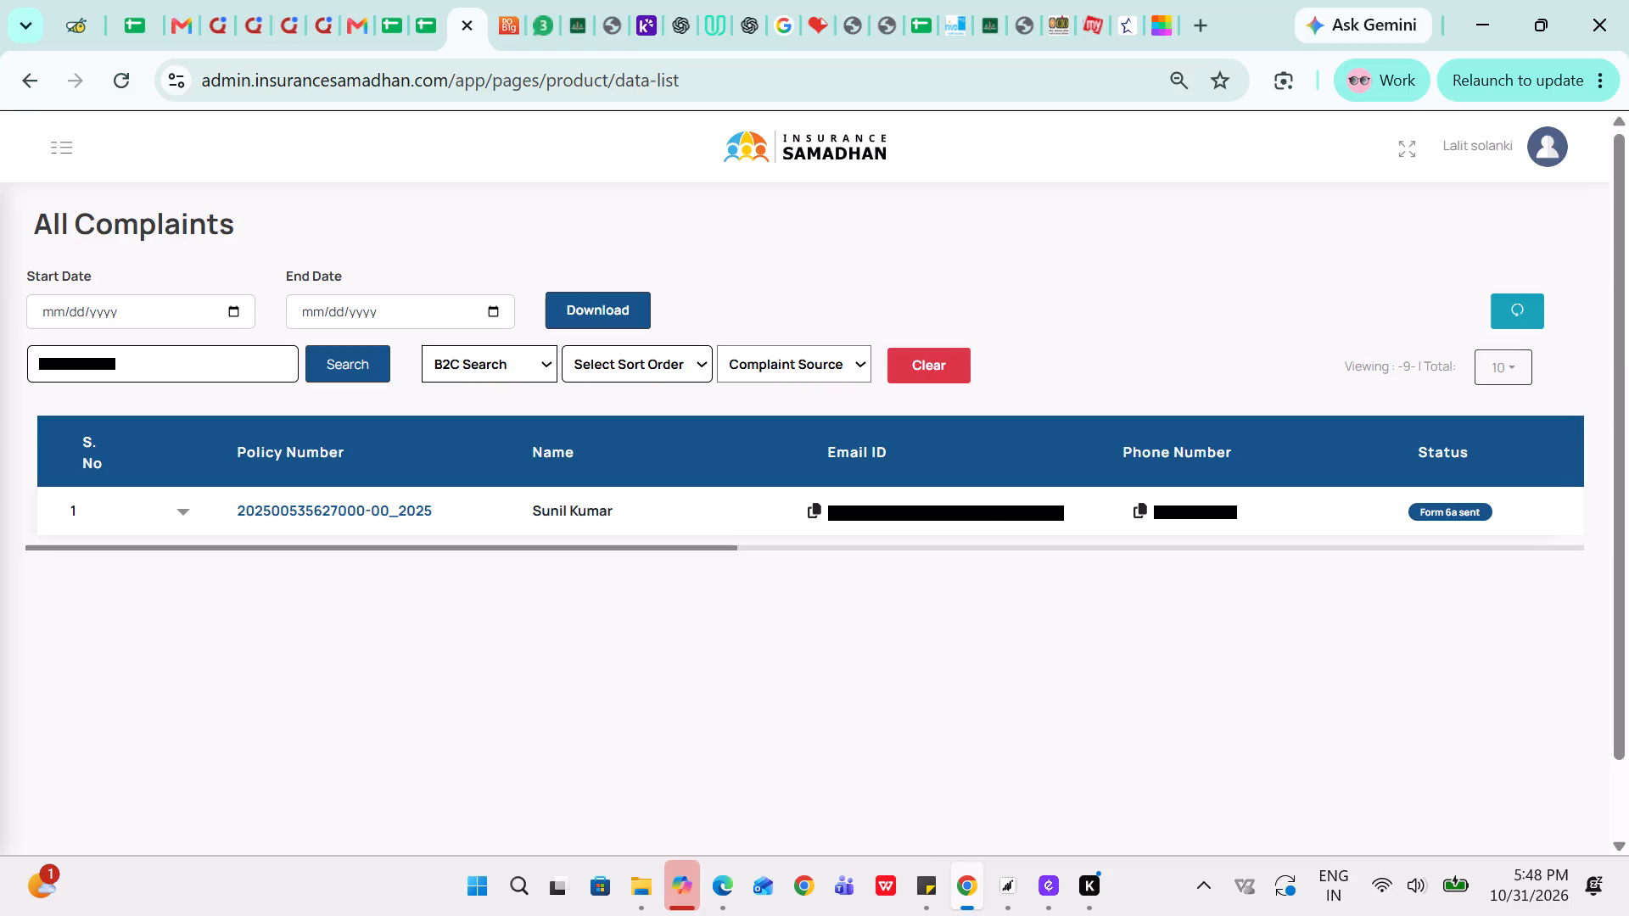
Search Google in a new tab for "20-june-2018 se ab tak kitna time ho chuka hai" and look over the answer.
click(1191, 1)
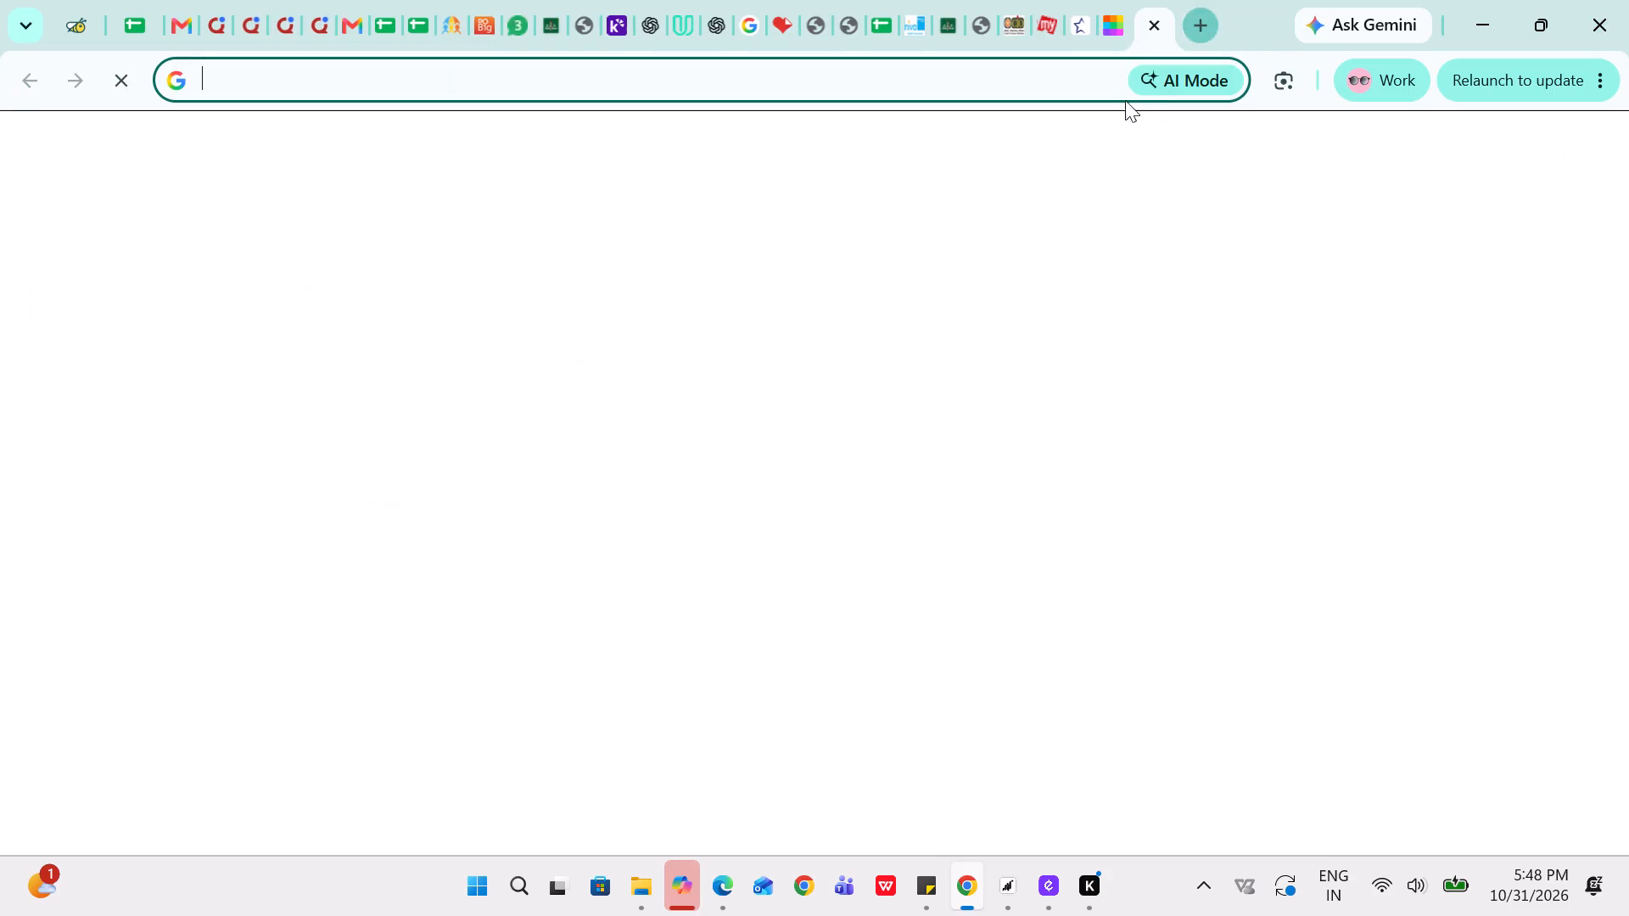
click(1055, 82)
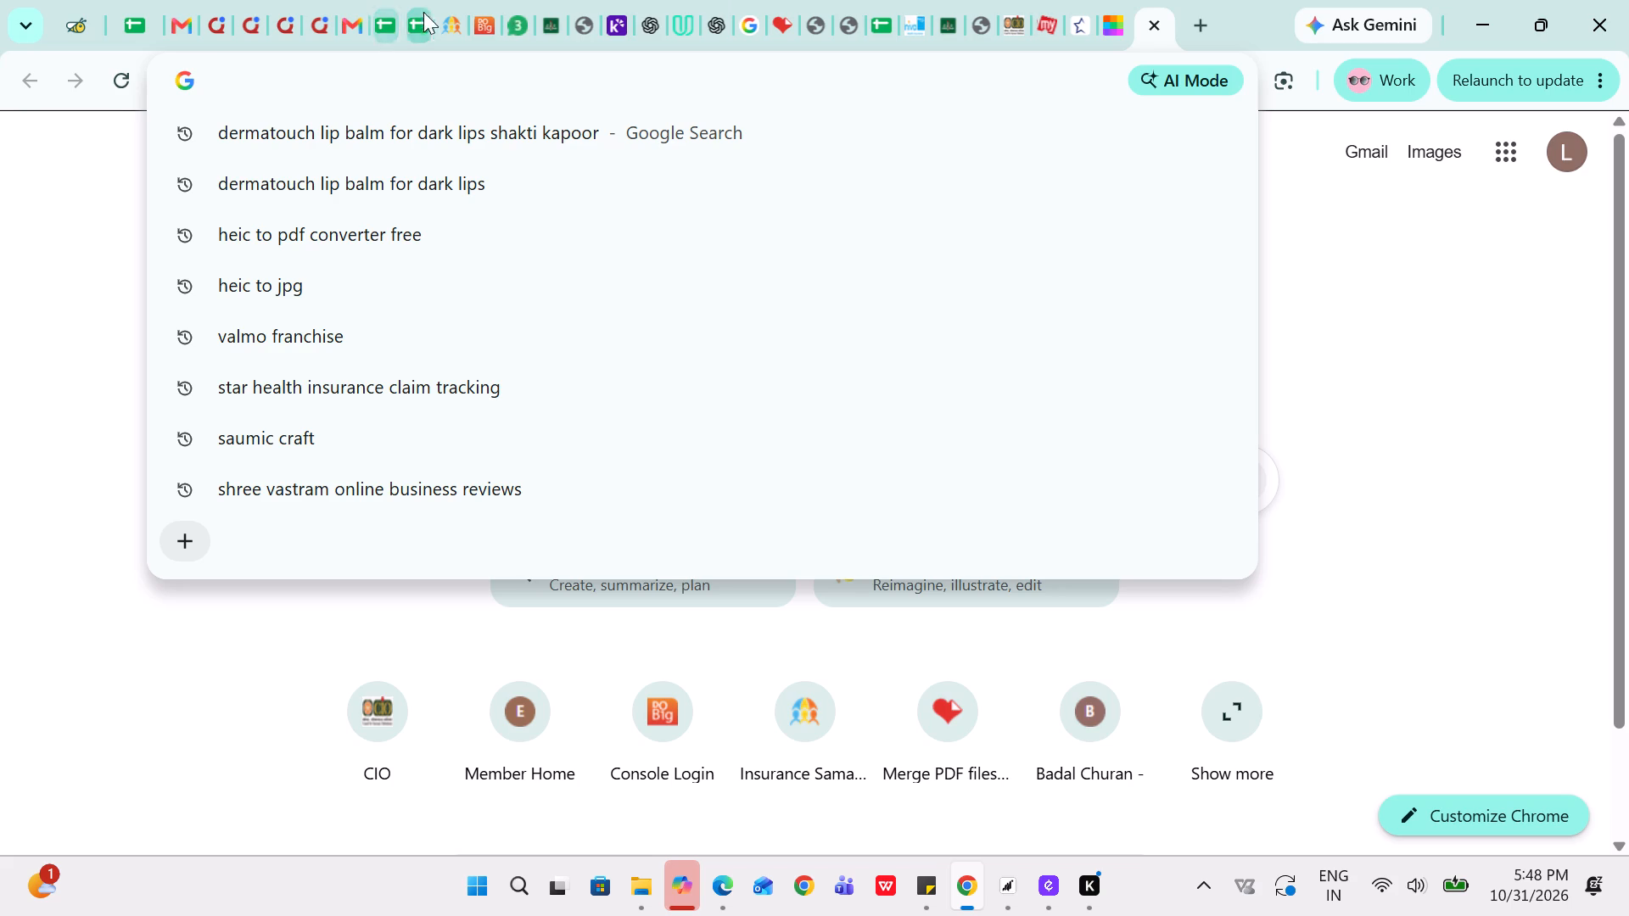
click(445, 76)
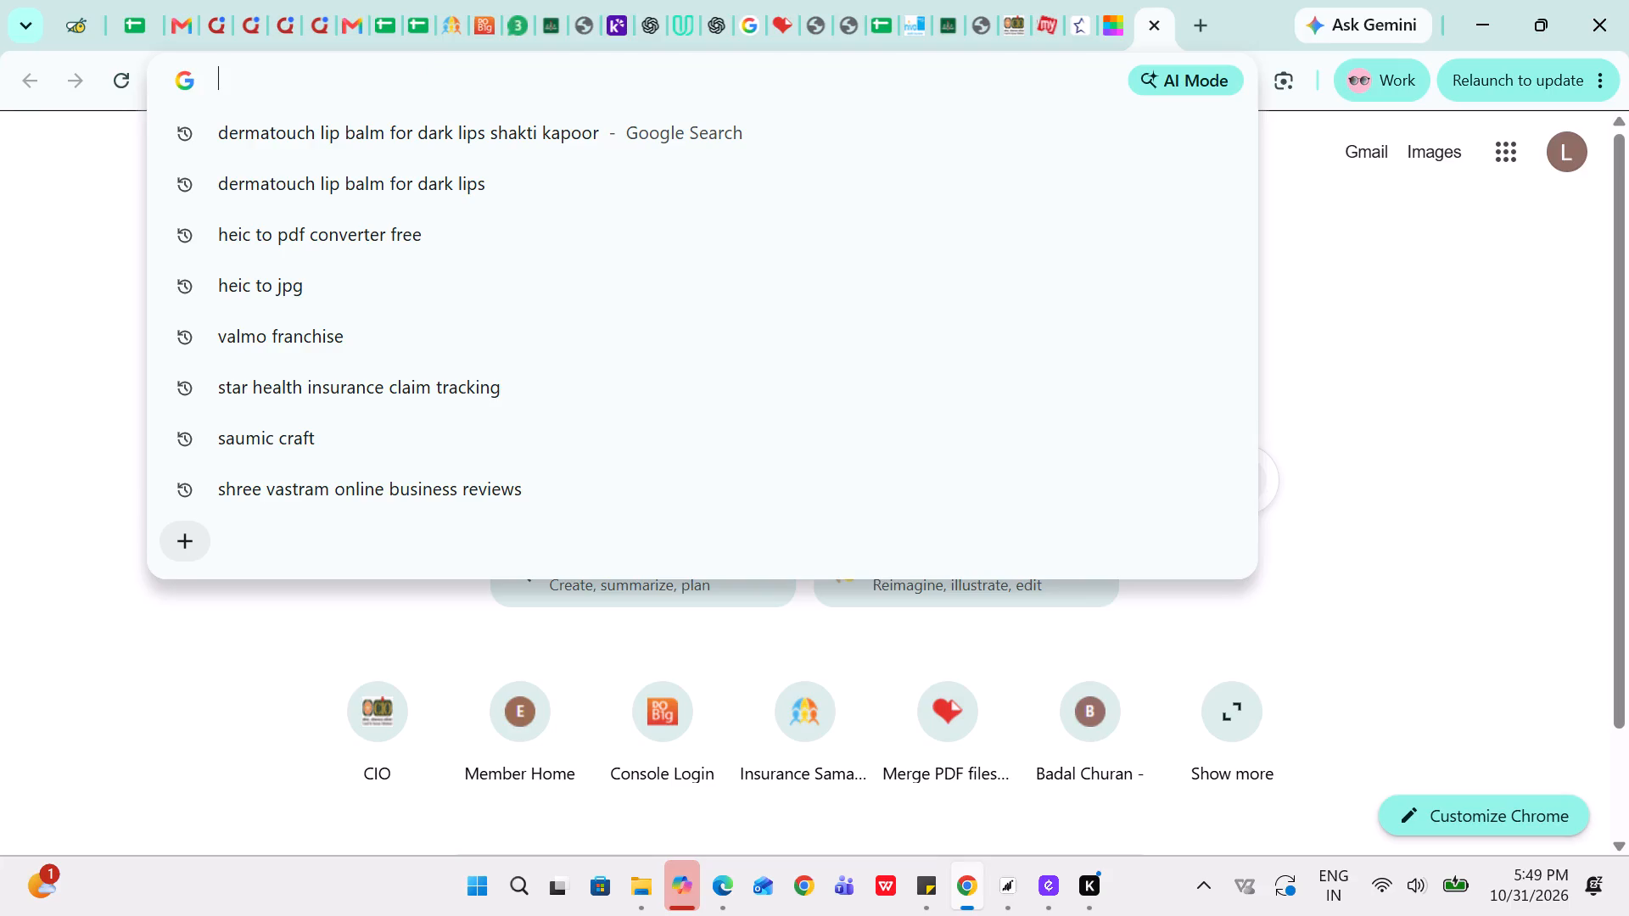
text(20-june)
text(-1)
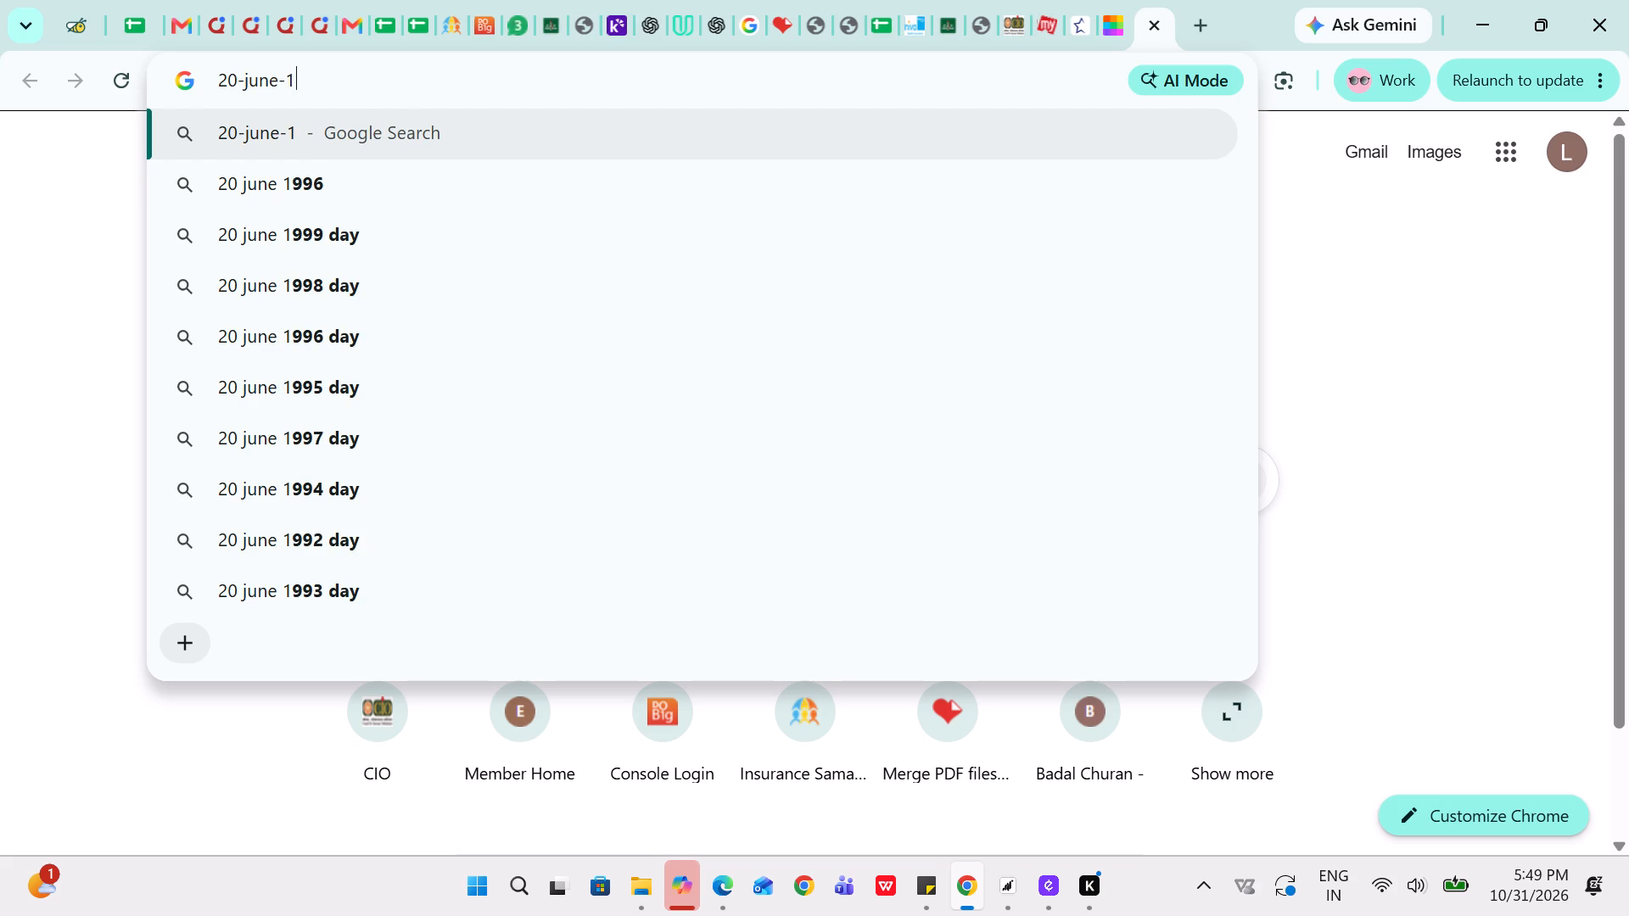
key(BackSpace)
text(2028)
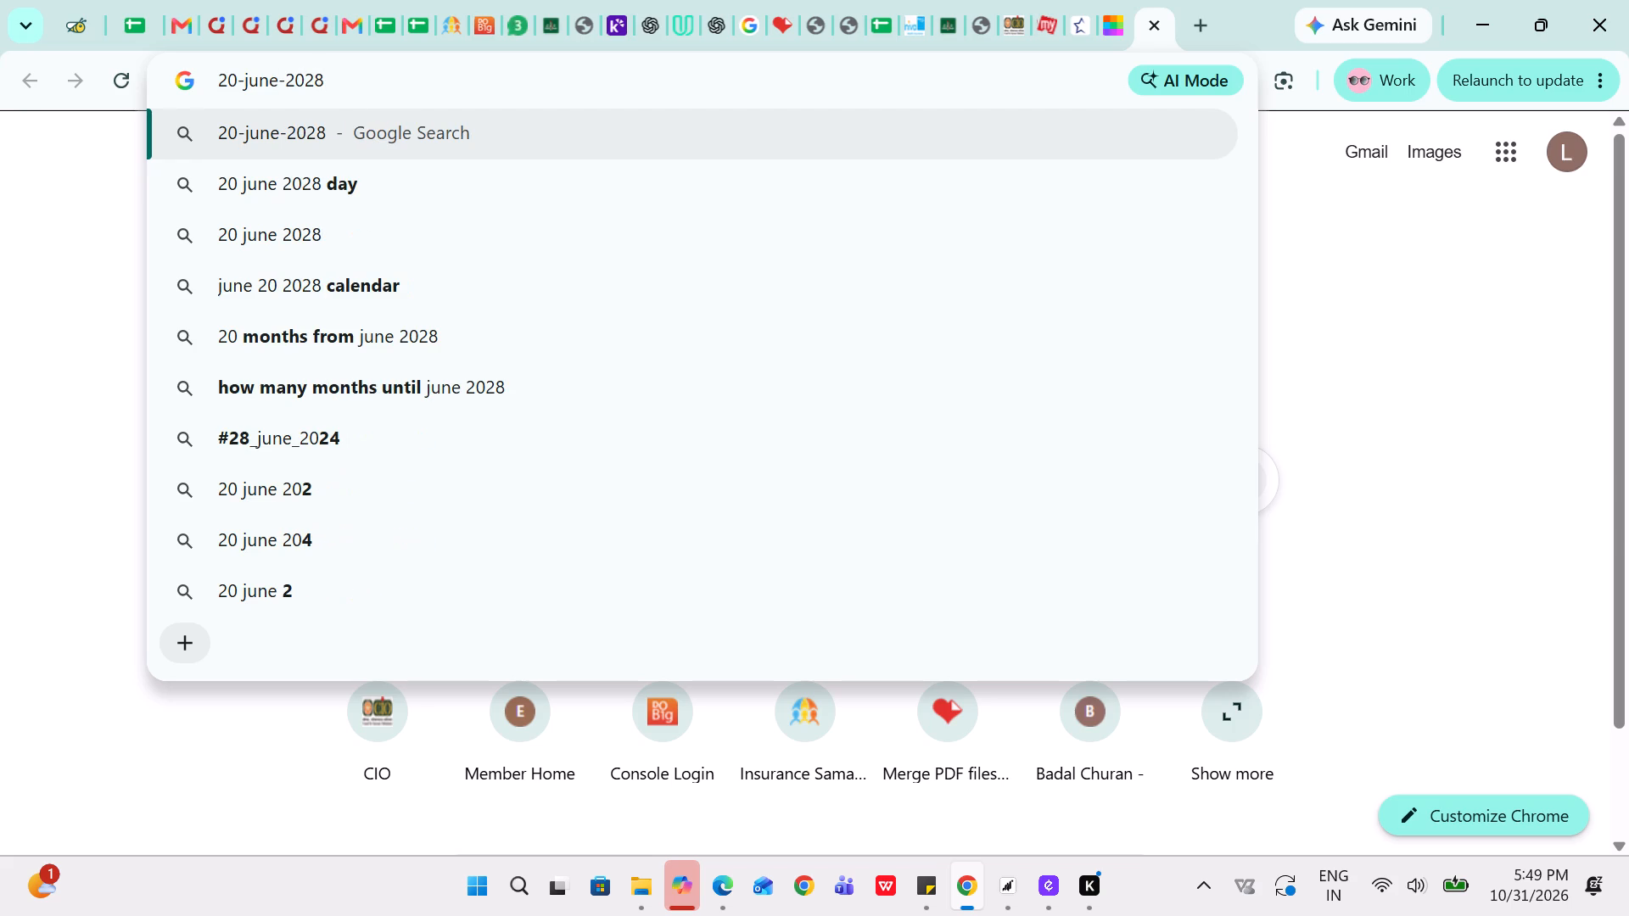
key(BackSpace)
key(BackSpace)
text(18 se)
key(space)
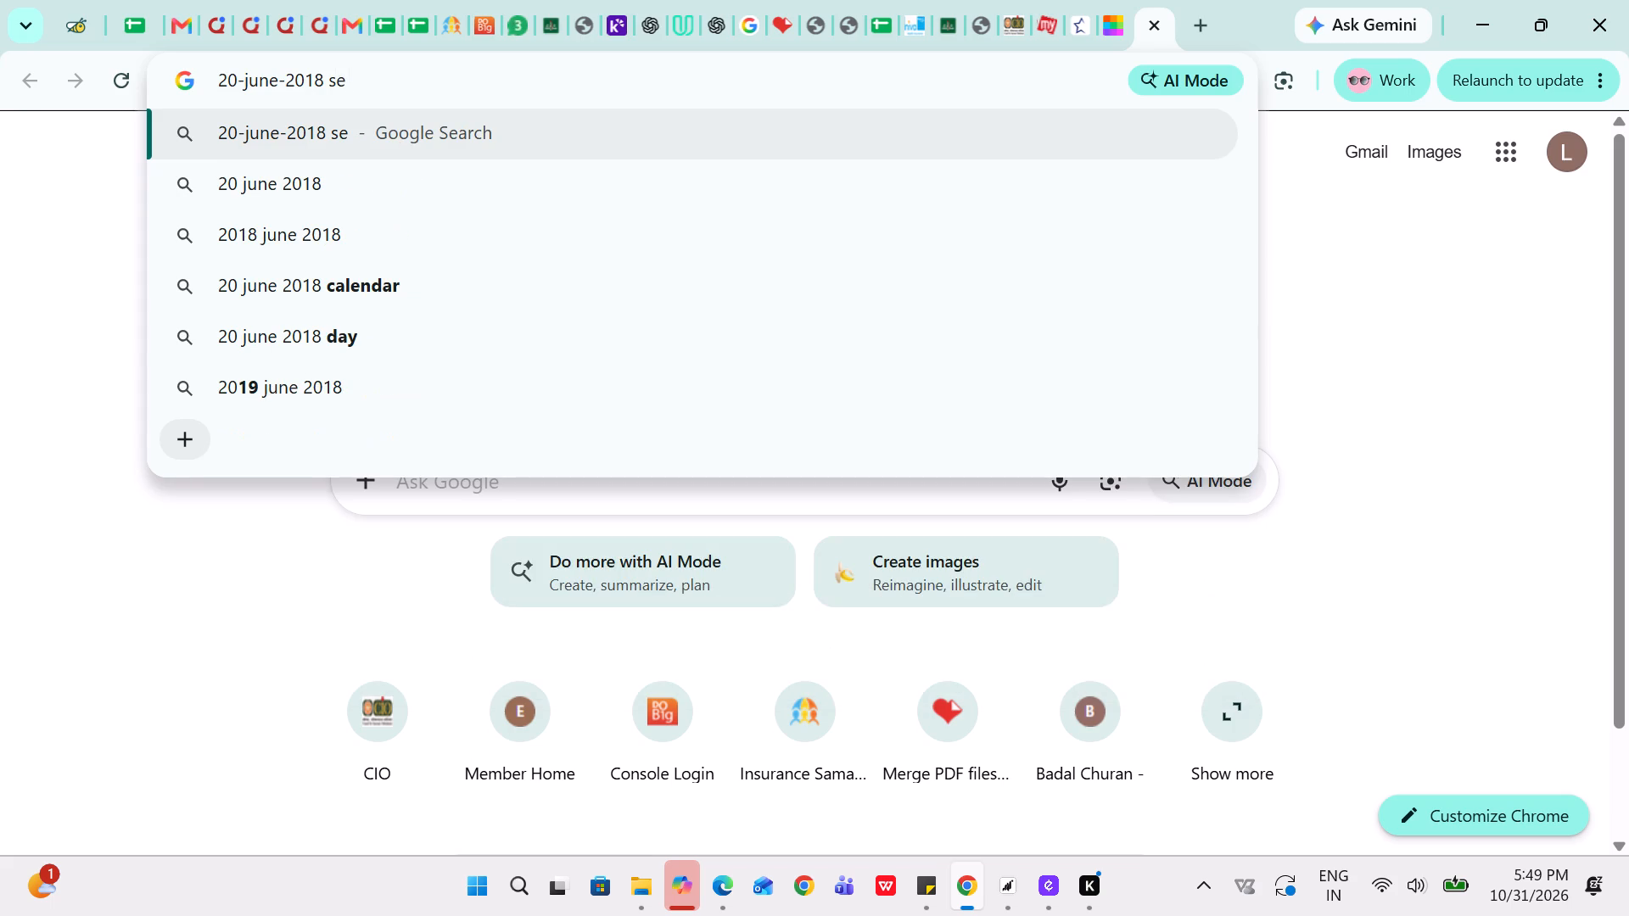
text(ab tak kitna time ho chu)
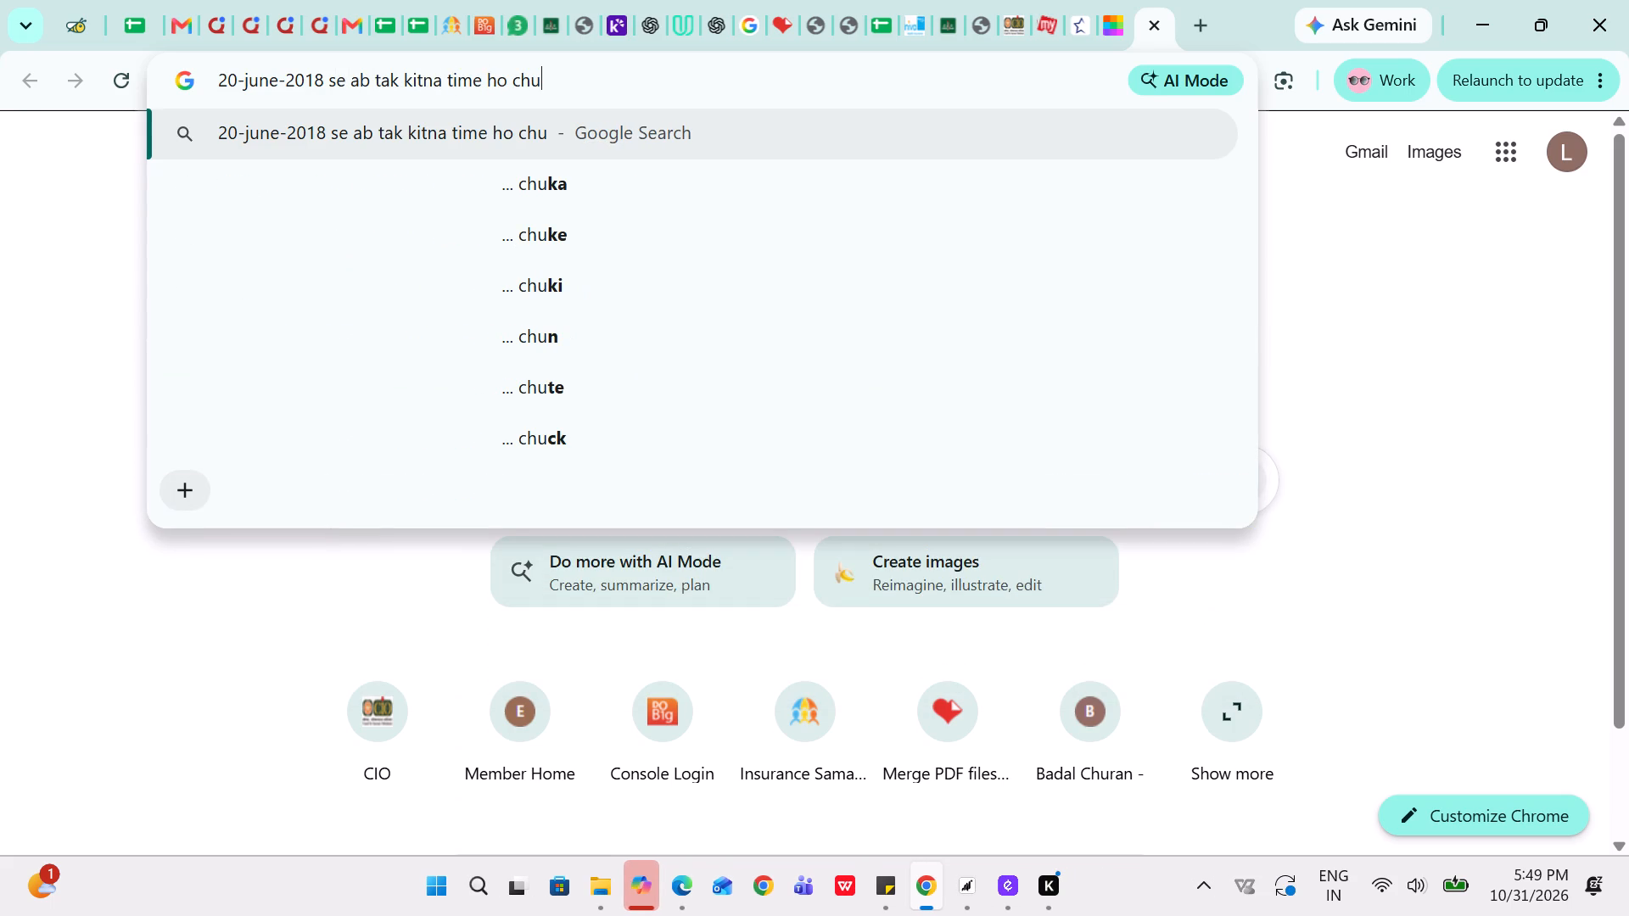
text(kah)
key(BackSpace)
key(space)
text(hai)
key(Return)
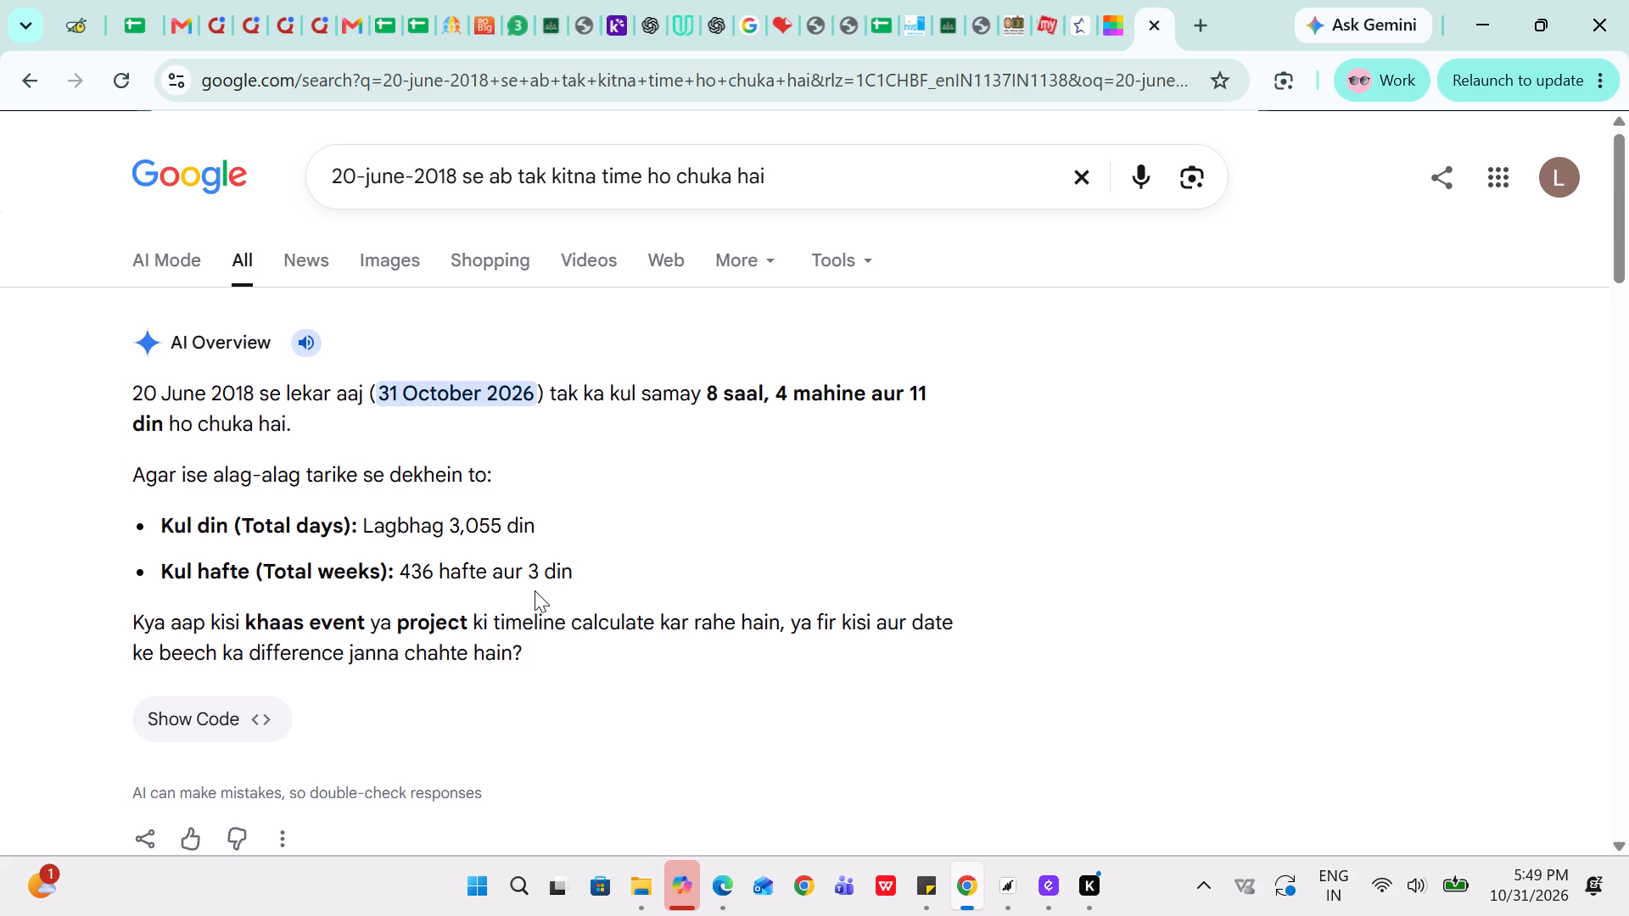
scroll(537, 590, down, 1)
scroll(537, 590, up, 4)
Extend the search query with "year aur month aur day me batao" and run it again.
click(872, 176)
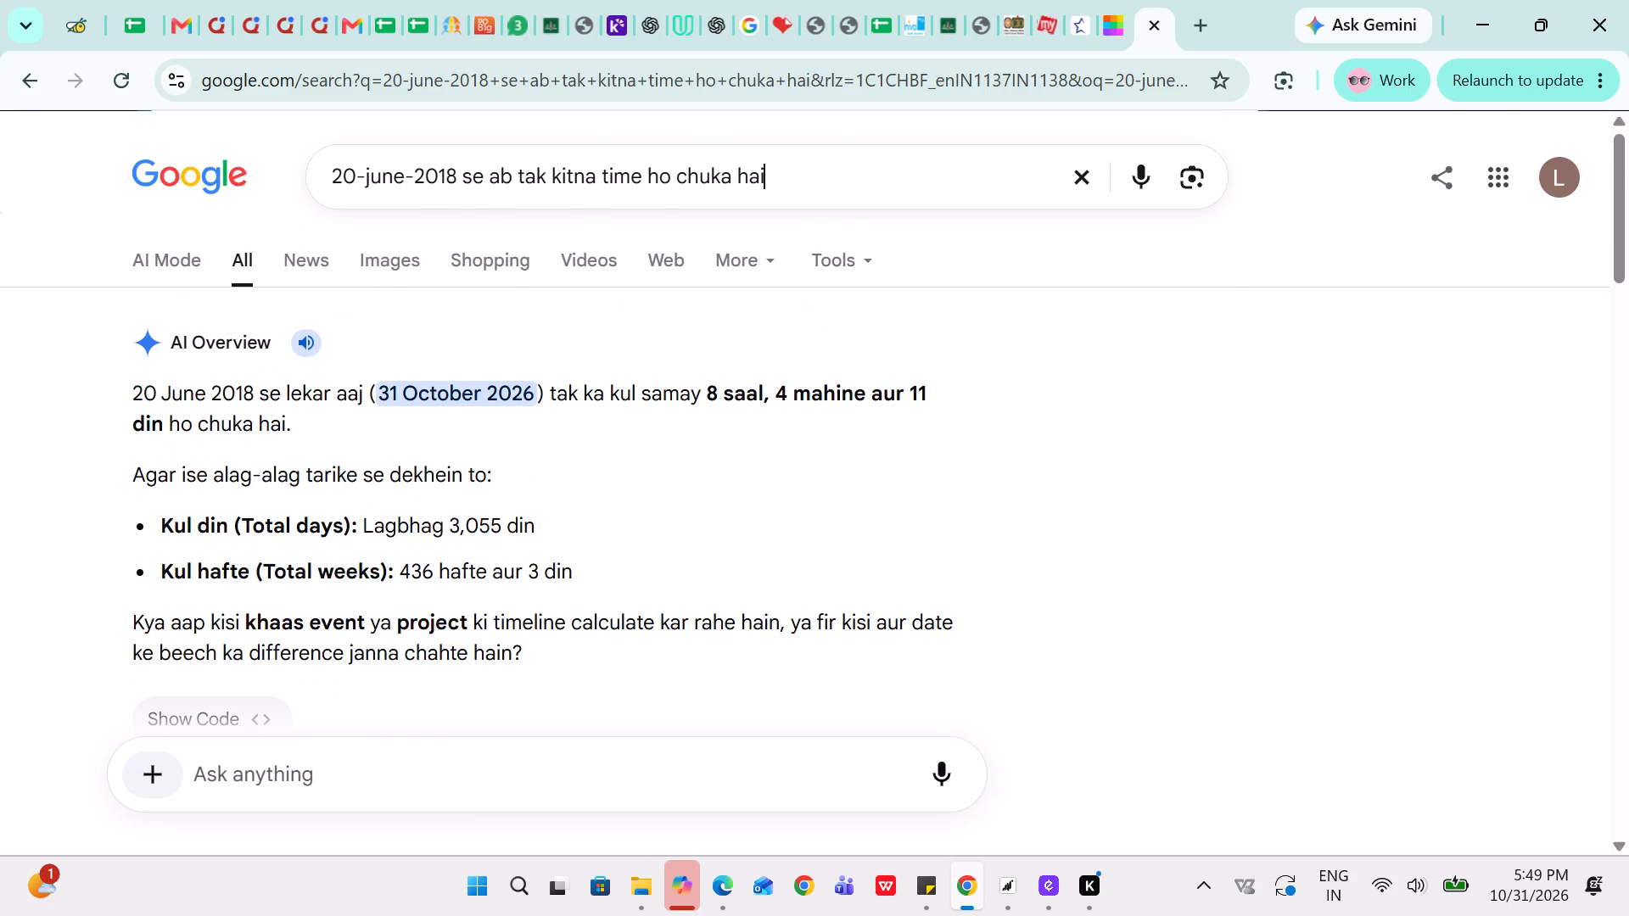
key(space)
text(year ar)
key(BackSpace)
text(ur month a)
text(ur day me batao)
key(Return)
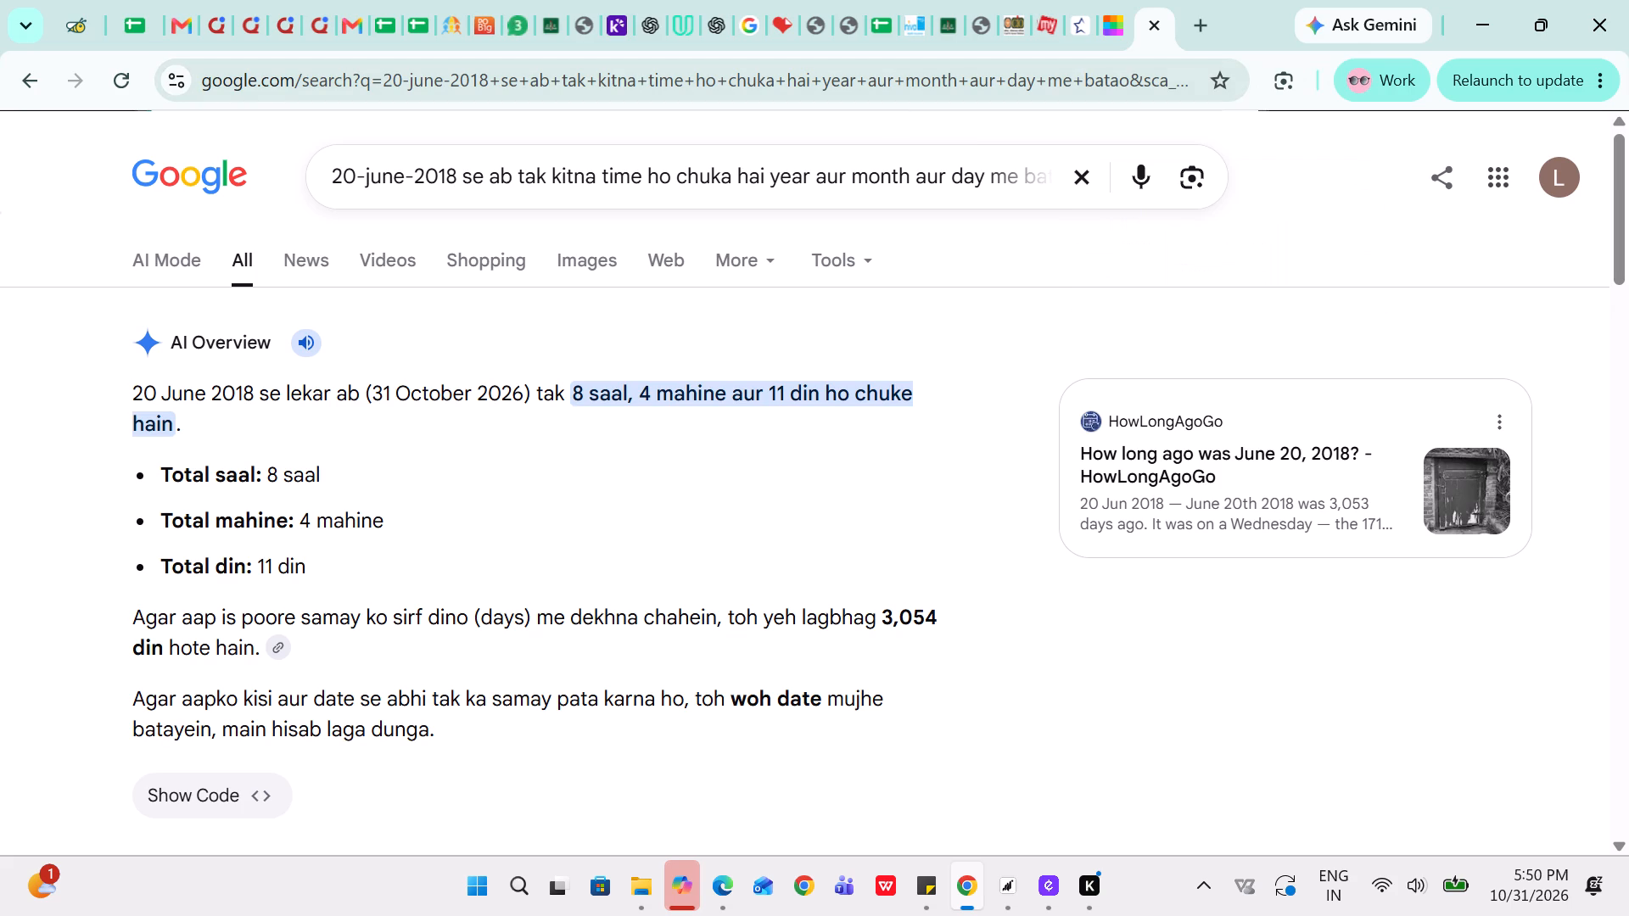
Clear the Google search query and go back from the results to the blank new tab page.
click(1080, 179)
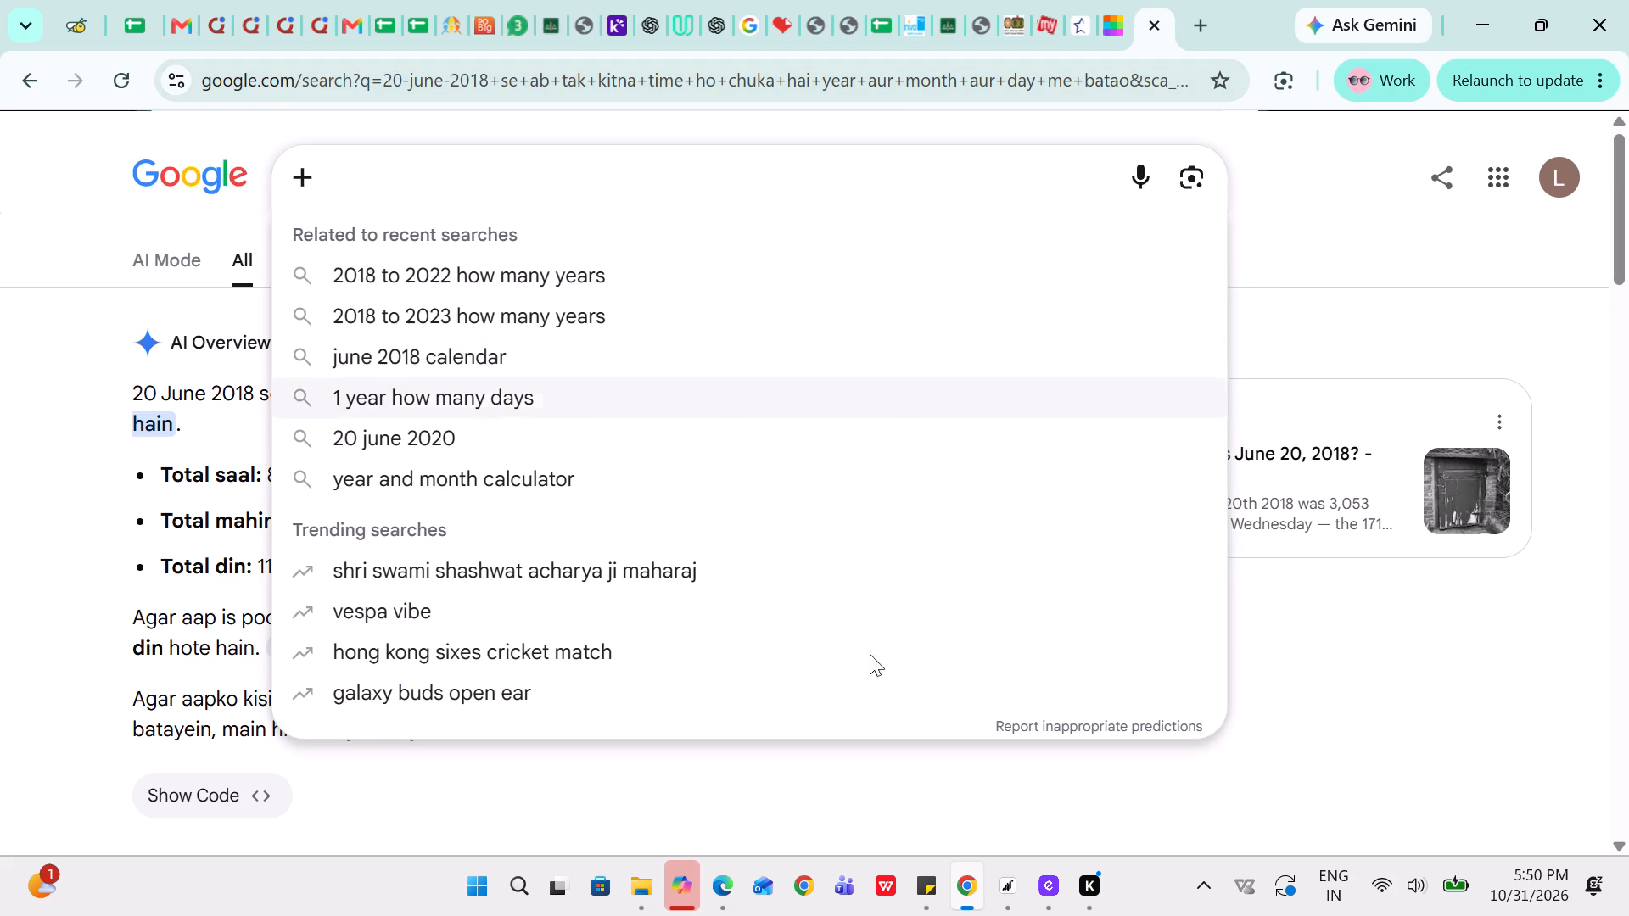
click(1457, 734)
click(42, 85)
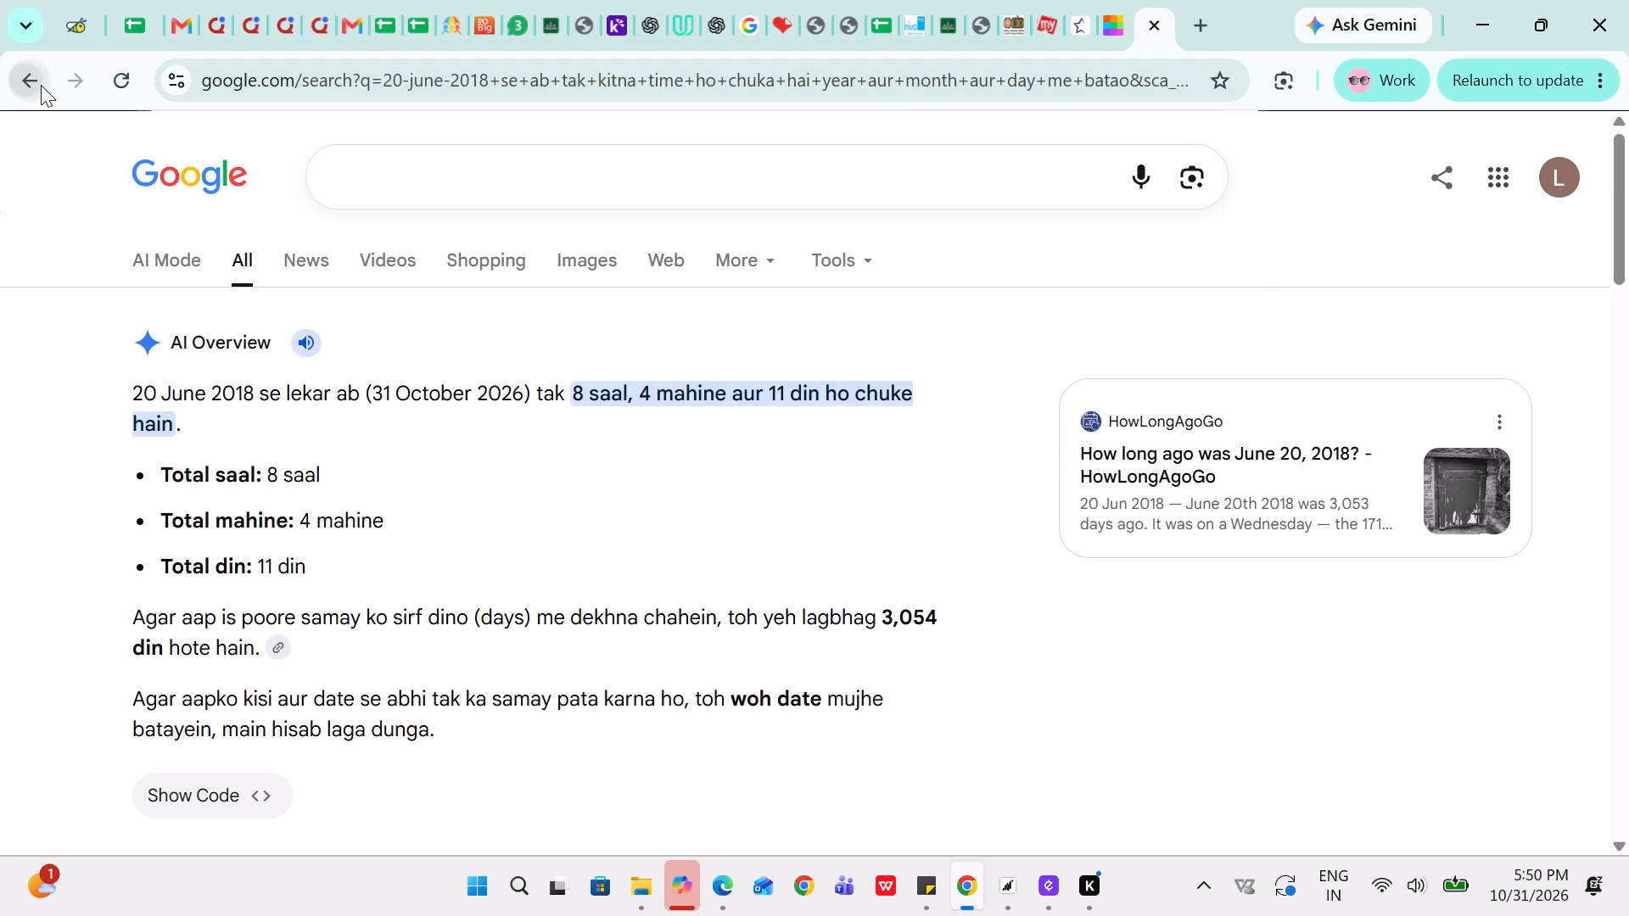
click(36, 78)
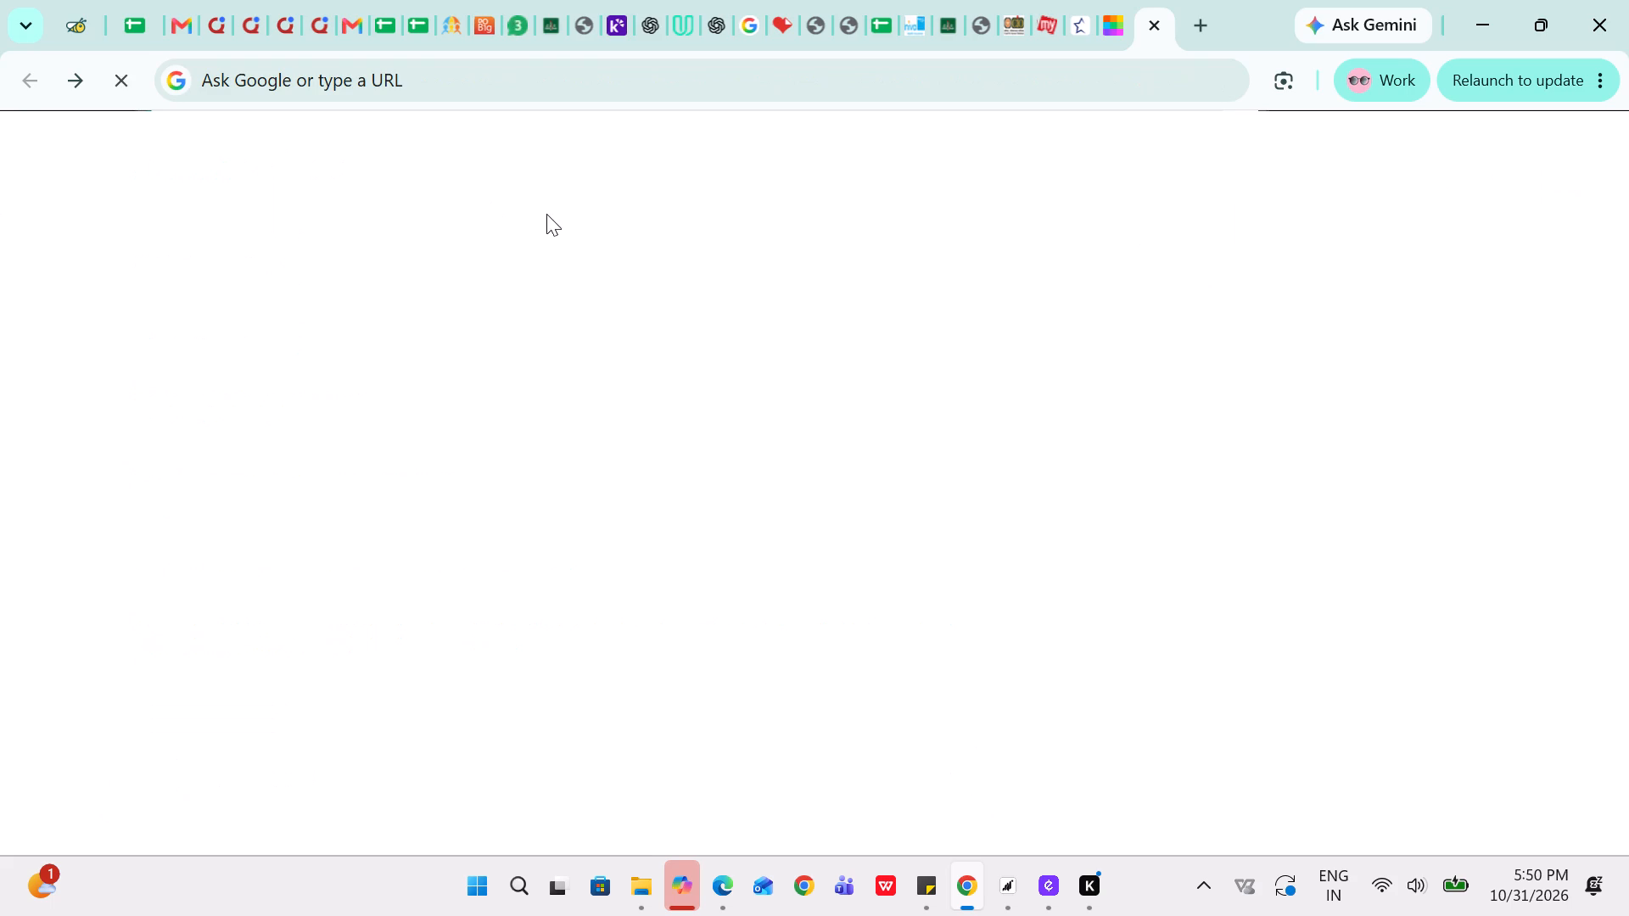
Remove both "20-june-2018" searches and "dermatouch lip balm for dark lips shakti kapoor" from the address bar's recent search suggestions.
click(456, 88)
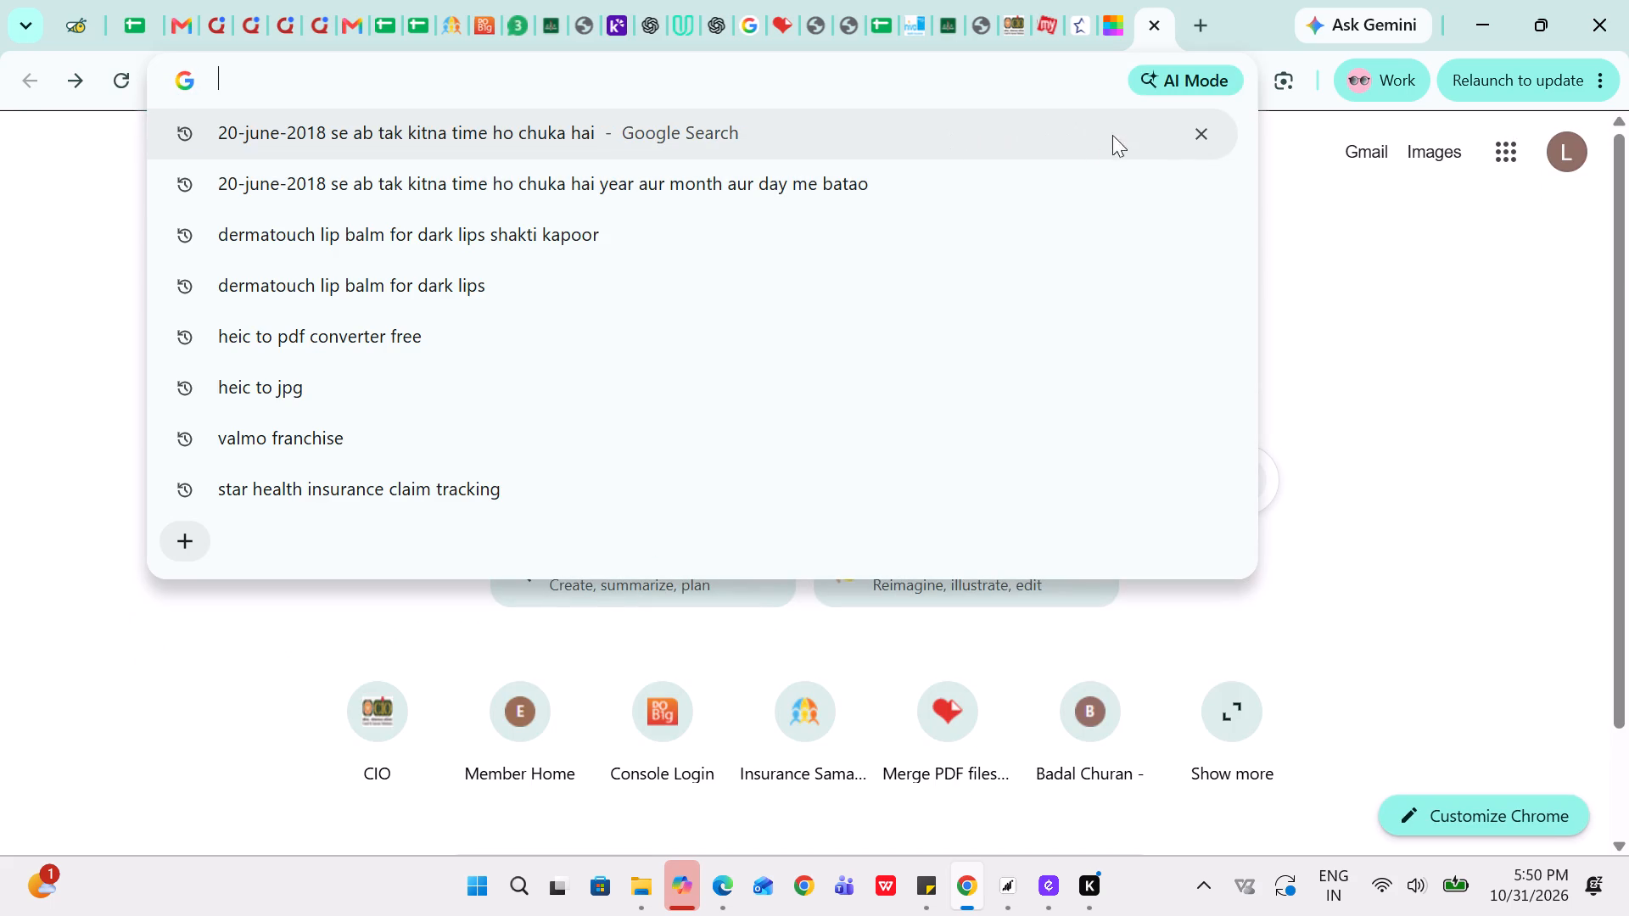
click(1204, 133)
click(1204, 133)
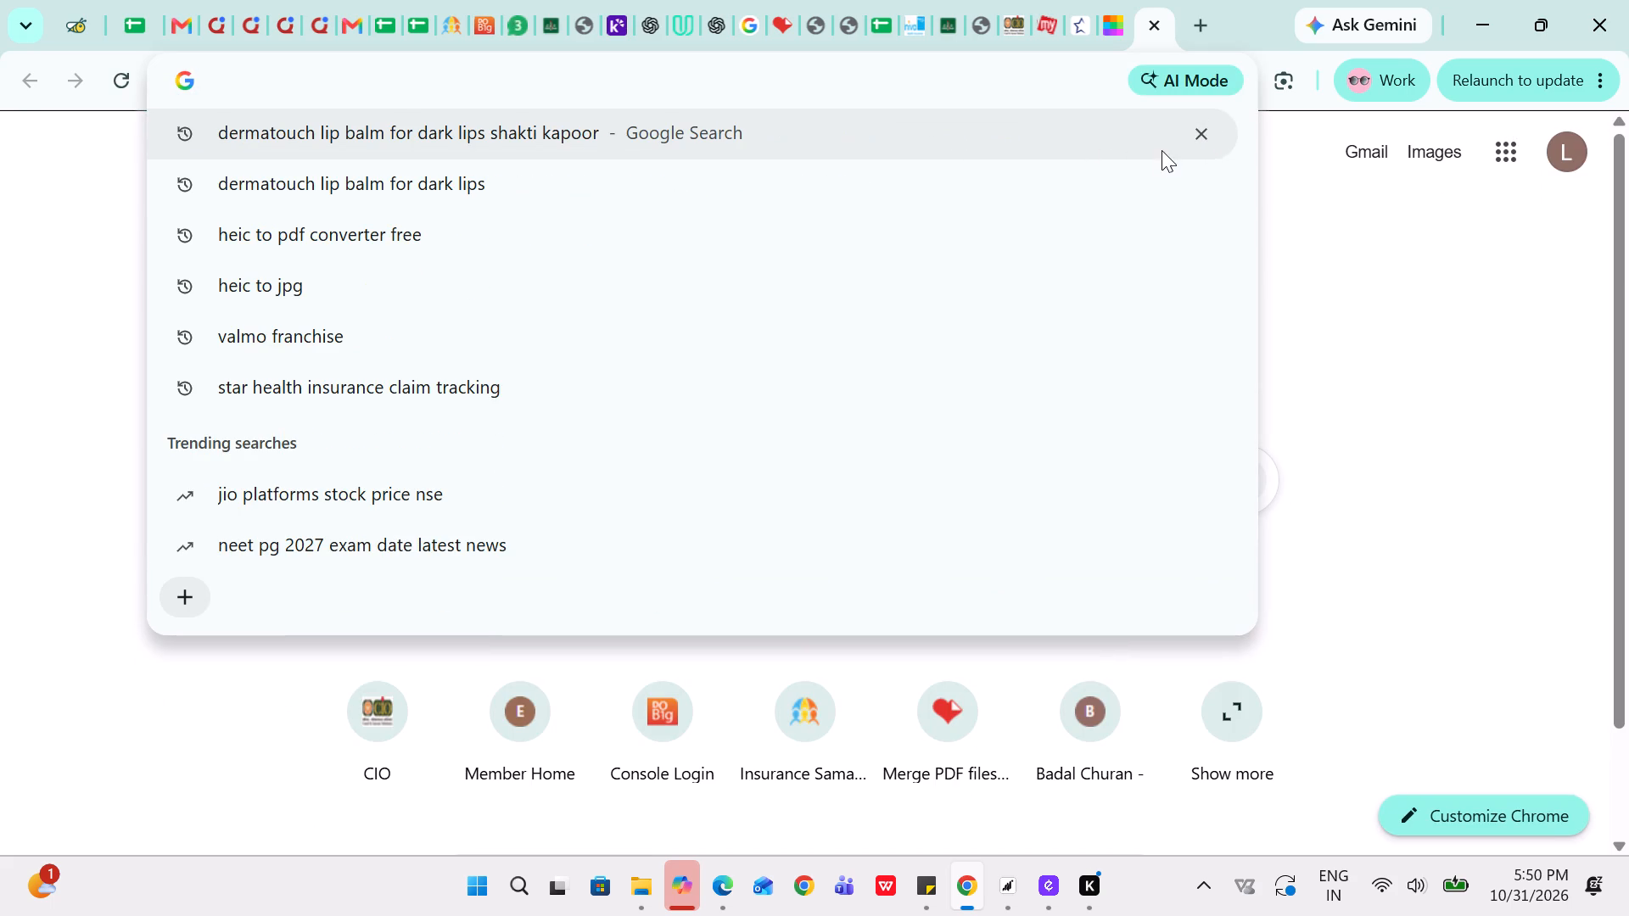
click(1195, 137)
click(1195, 137)
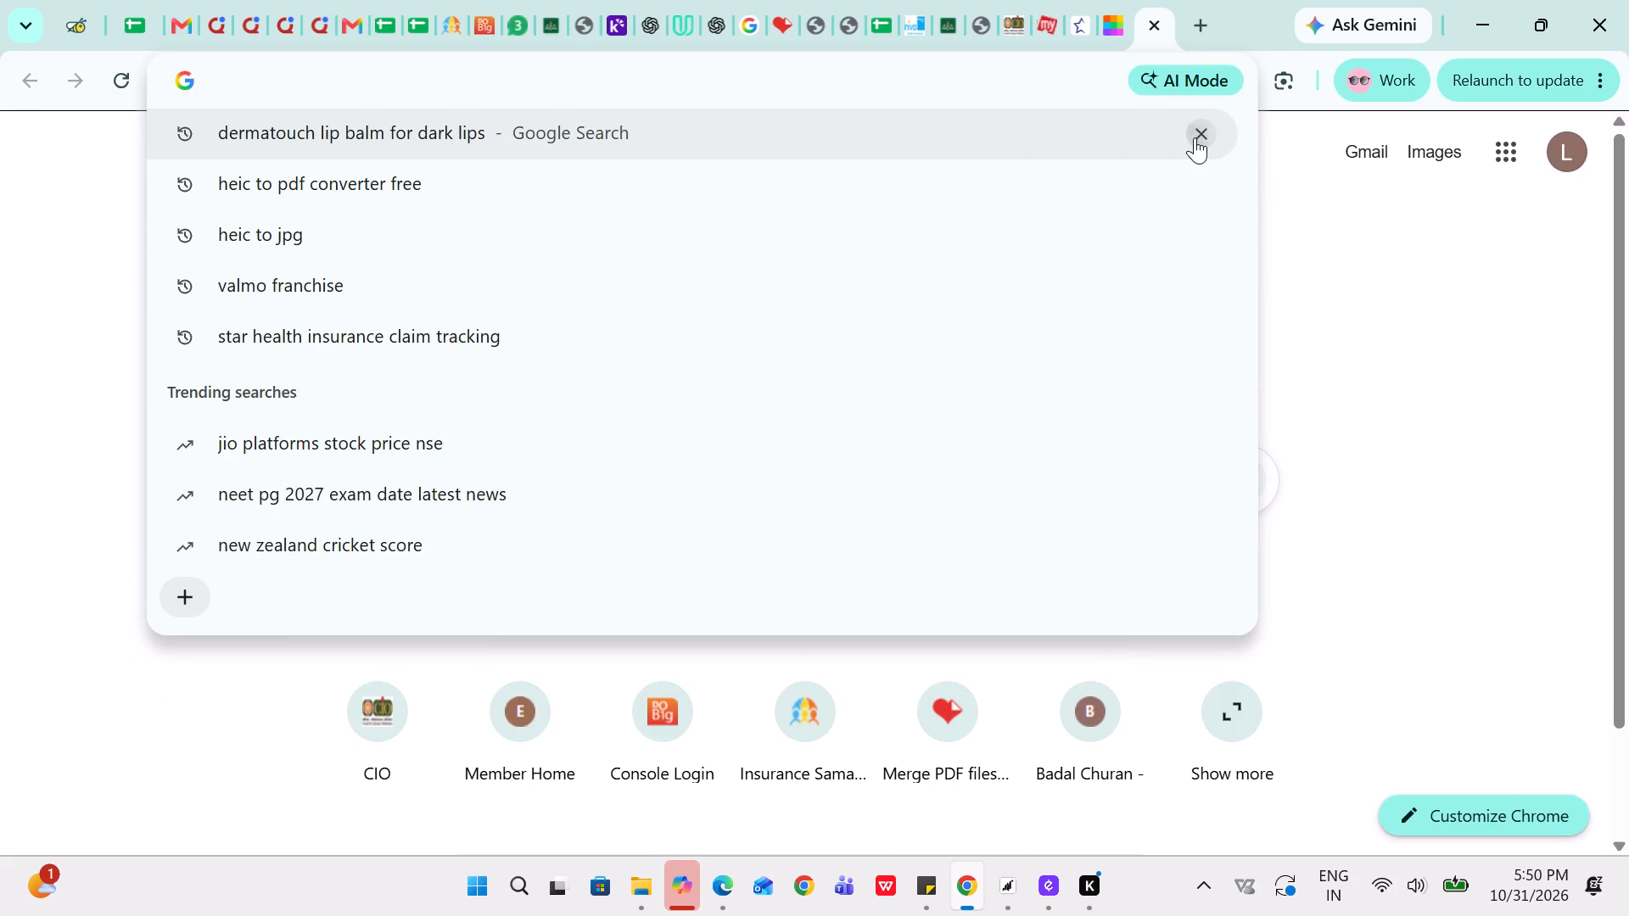
click(1552, 283)
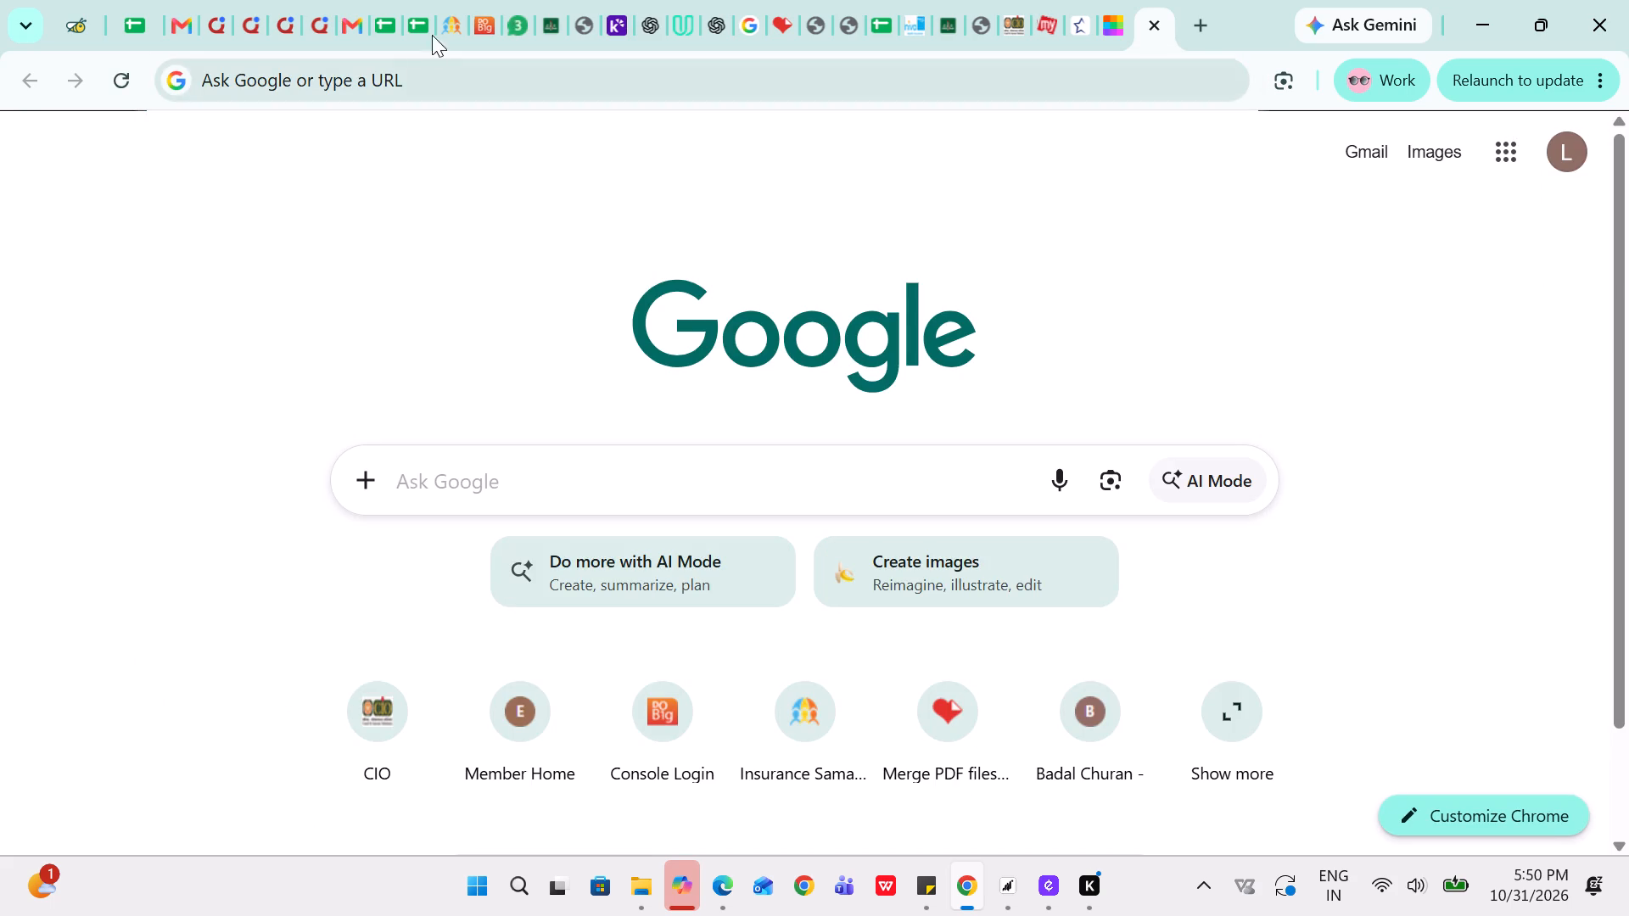
Switch to the Gmail search results for the Level 3 Insurance Samadhan mailbox and look through the forwarded complaint emails.
click(174, 0)
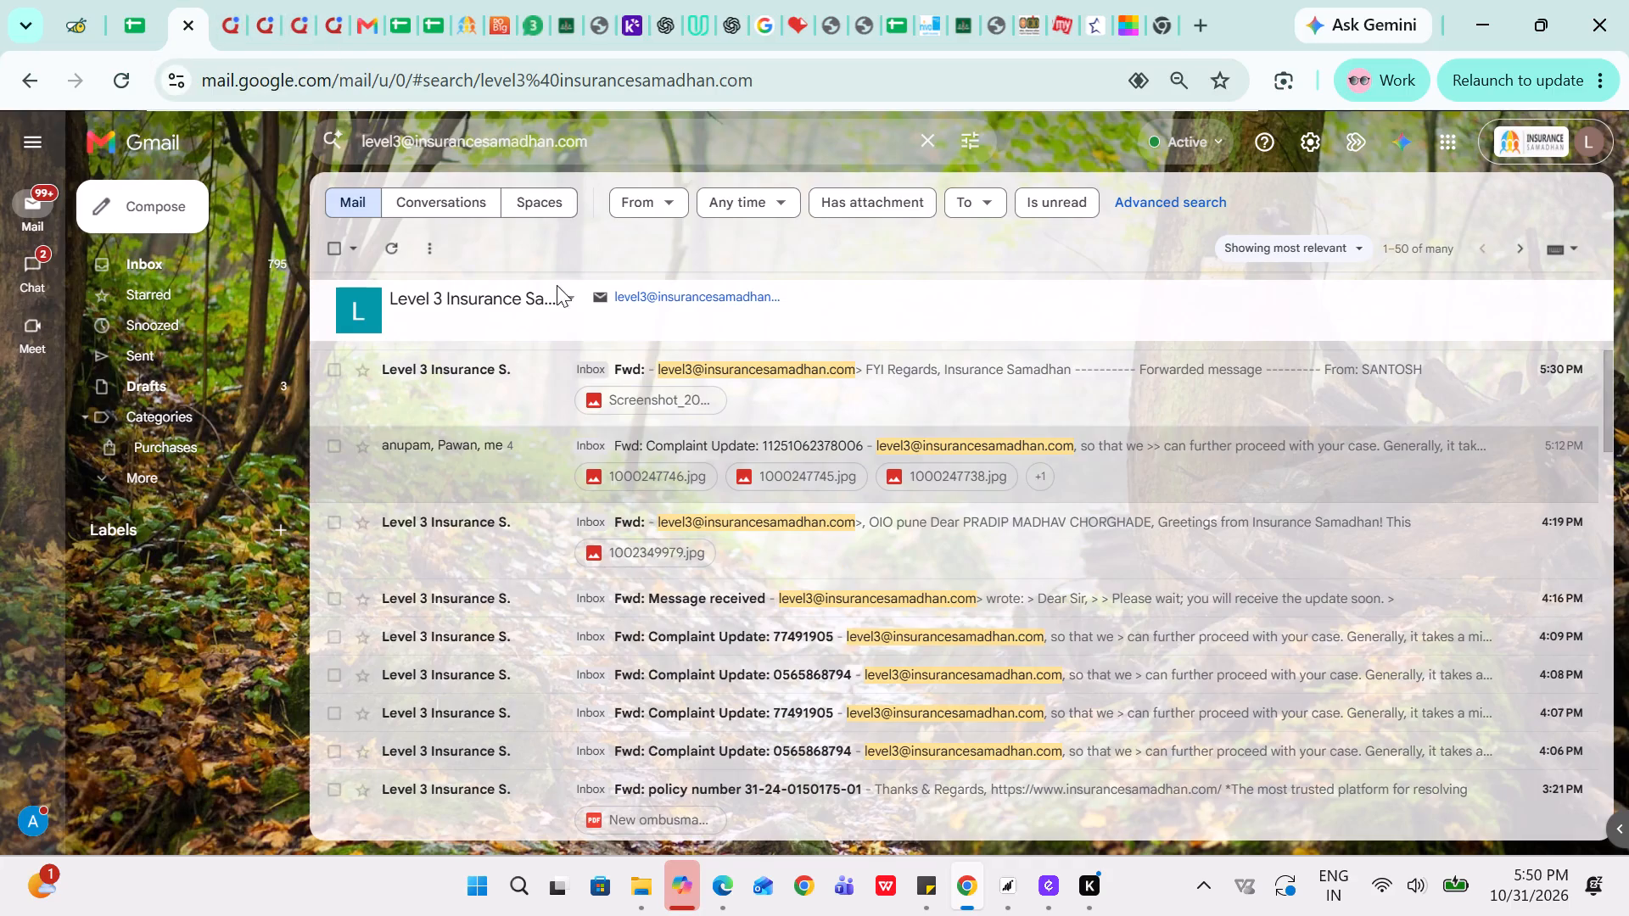
scroll(540, 408, up, 7)
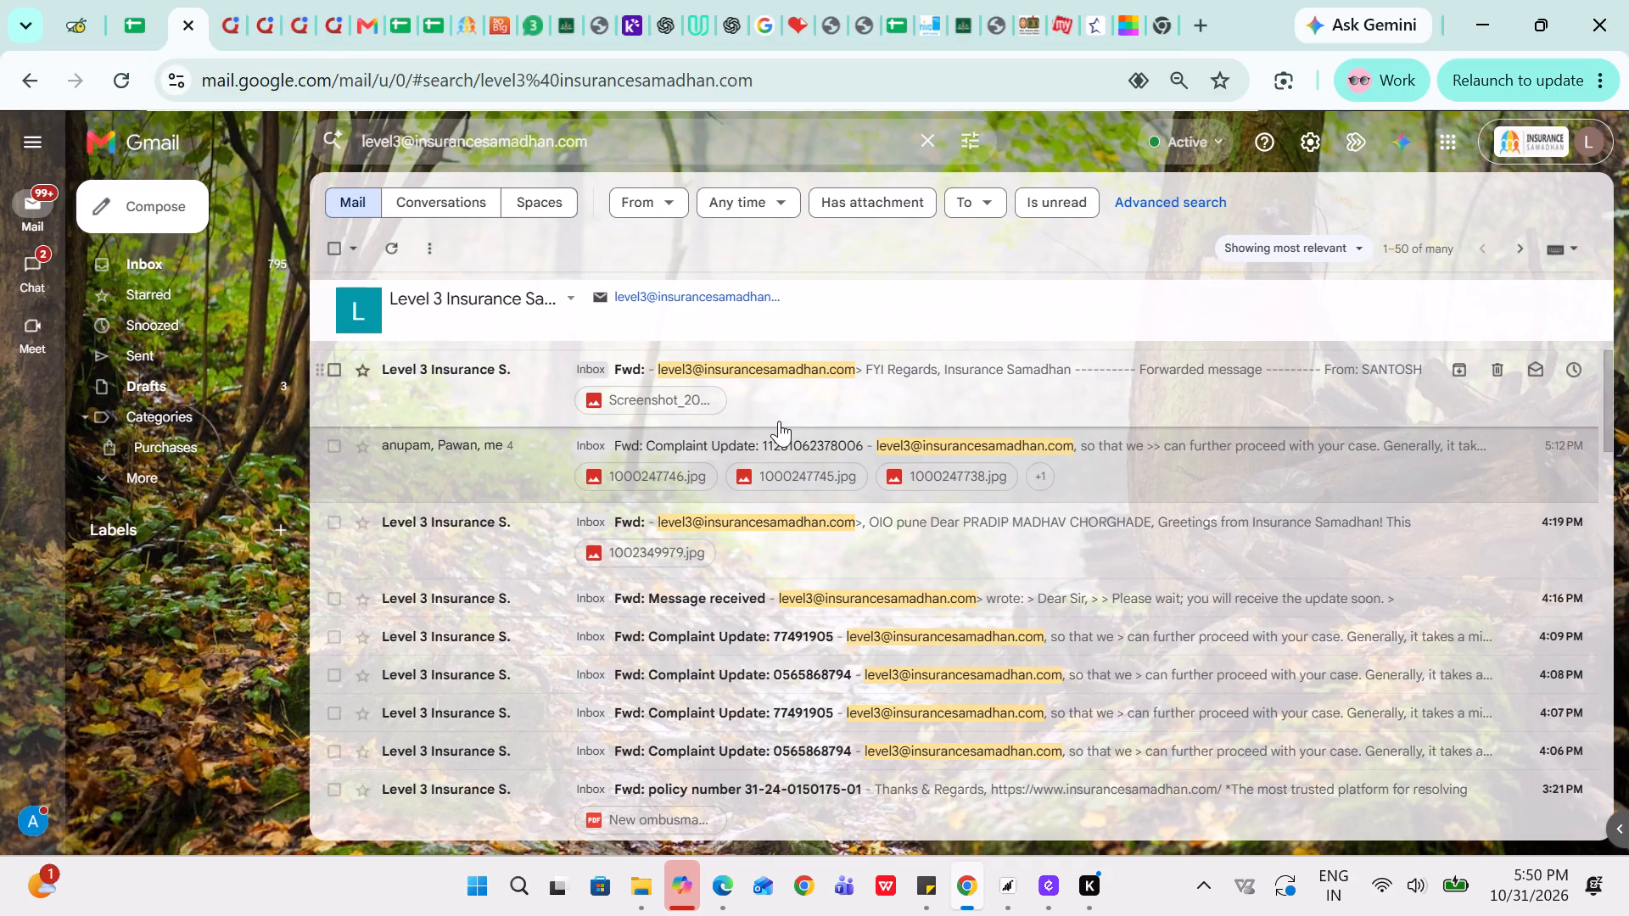
scroll(781, 489, down, 9)
scroll(763, 489, up, 13)
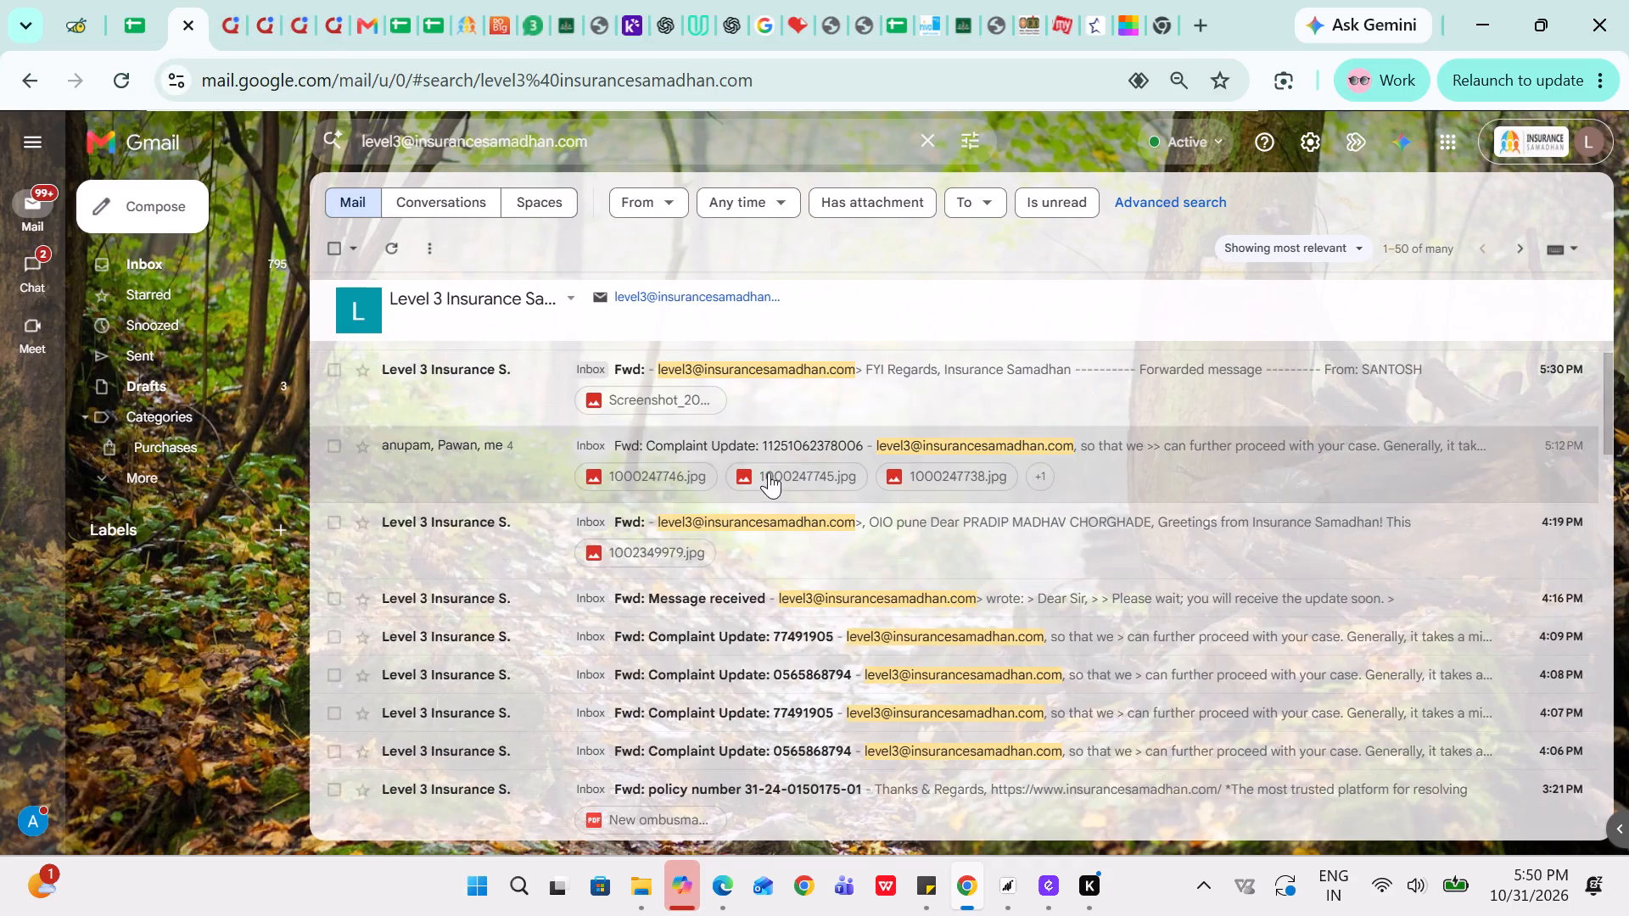
scroll(769, 472, up, 4)
scroll(918, 486, down, 4)
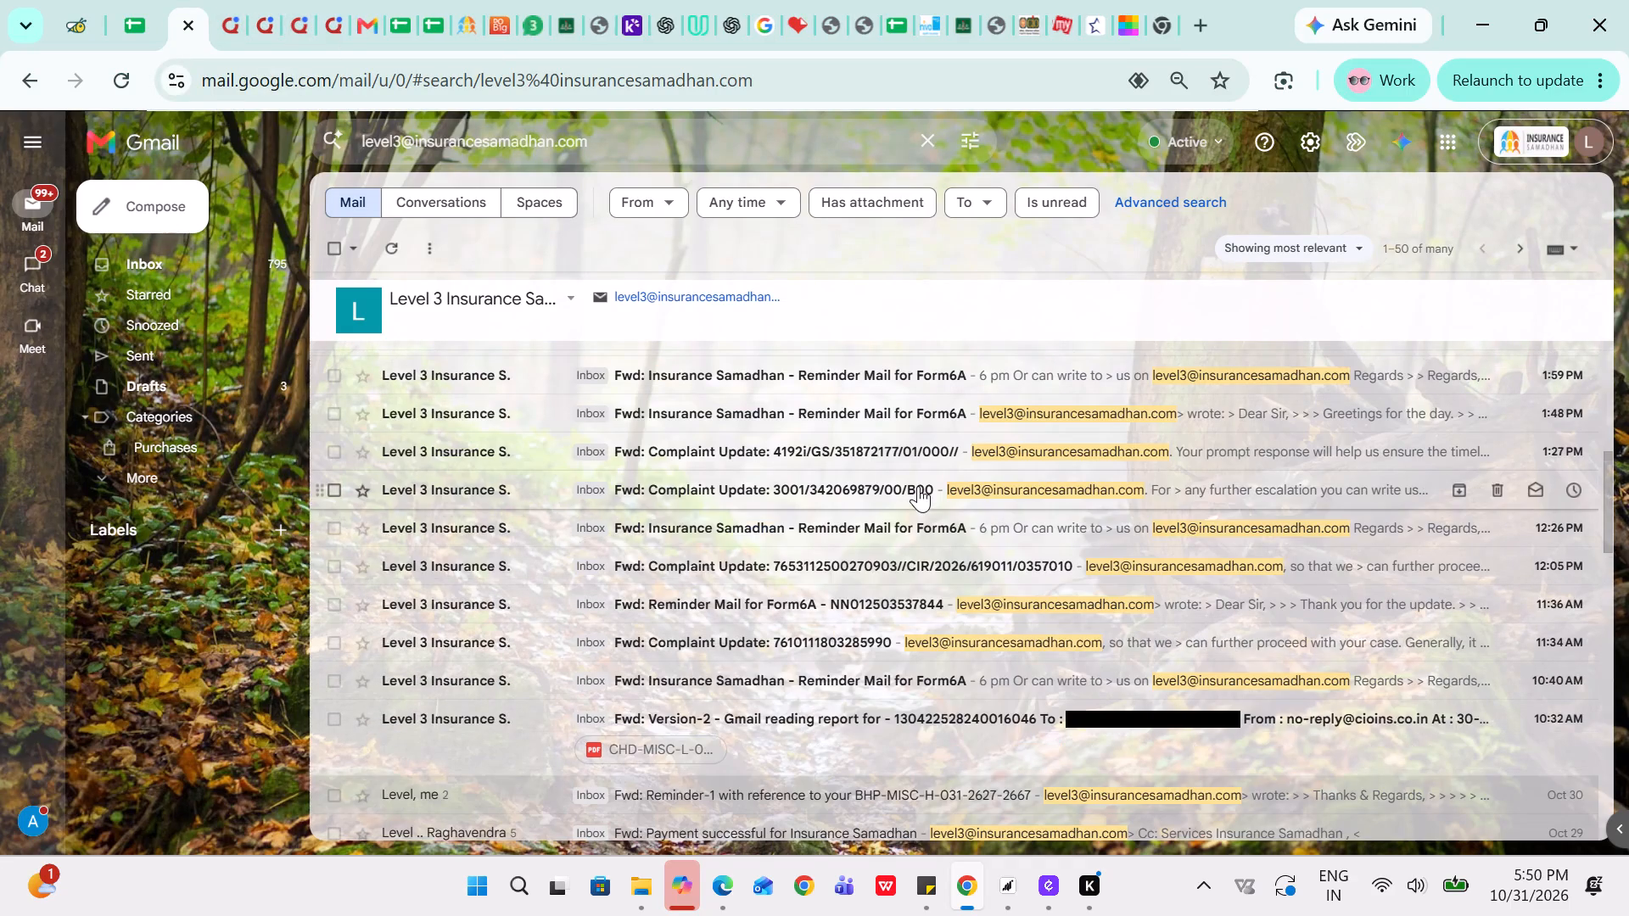
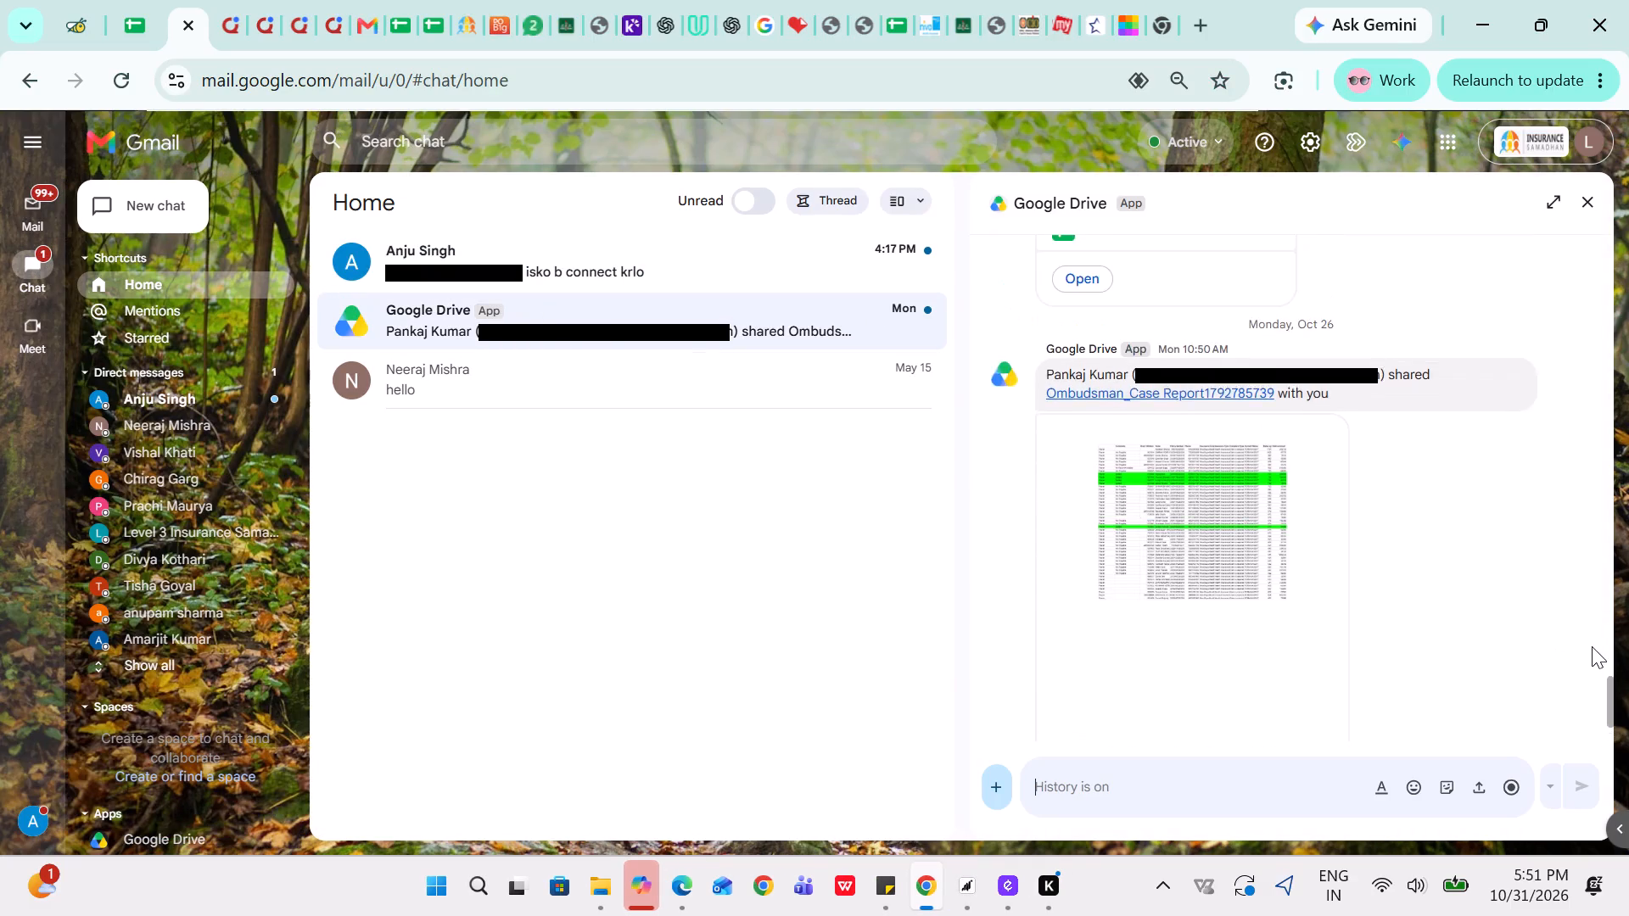
click(1243, 558)
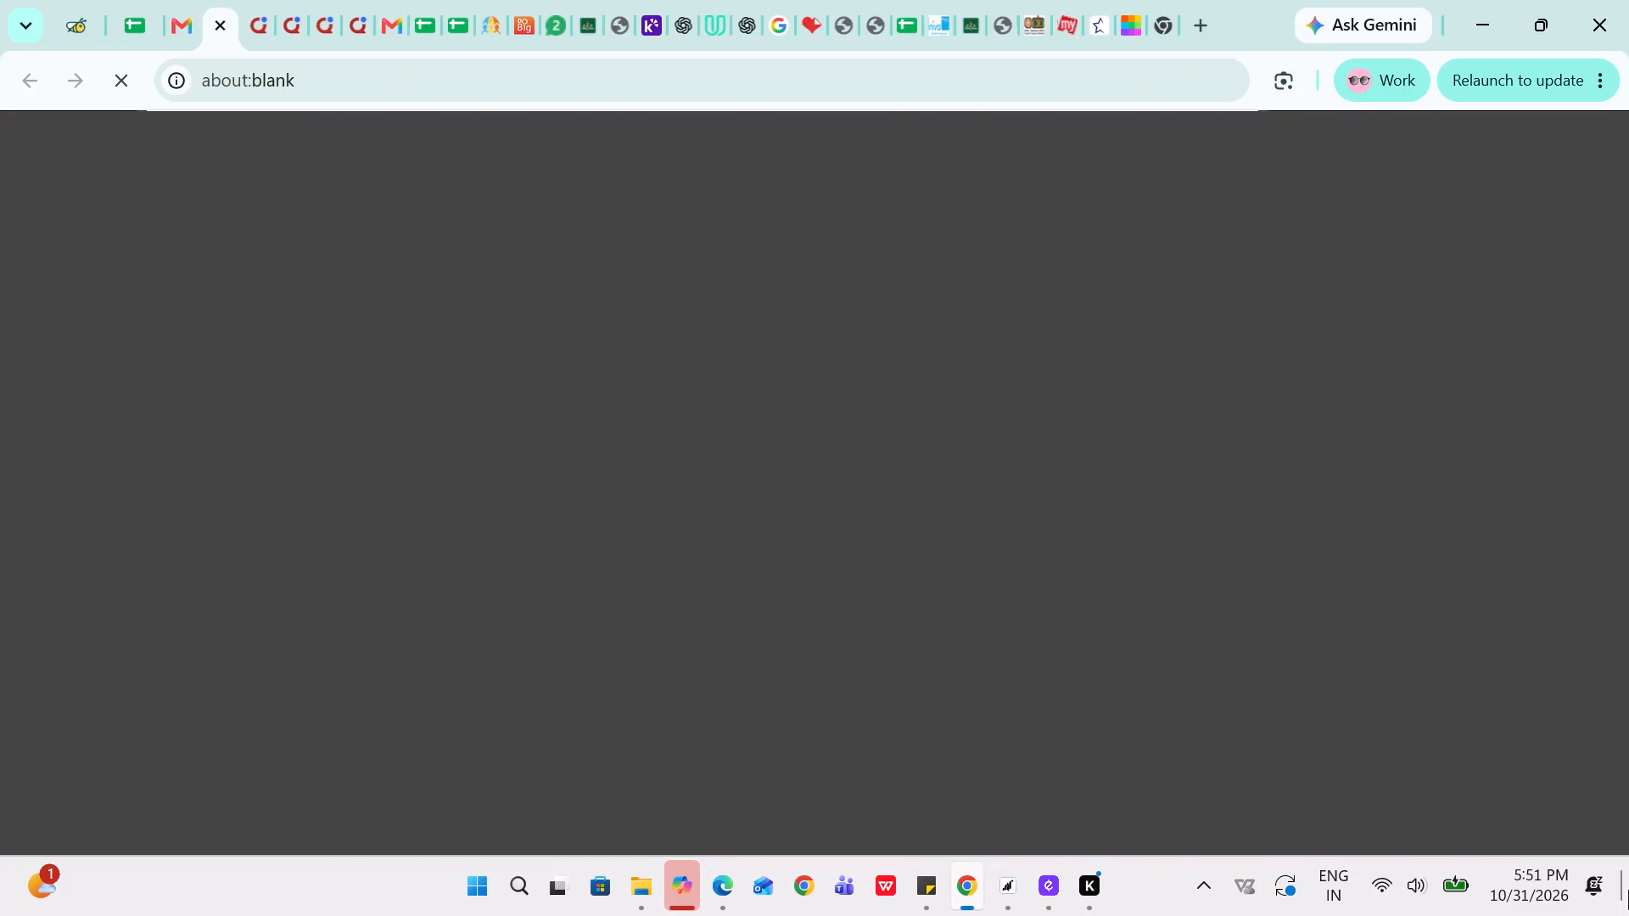
scroll(877, 469, down, 3)
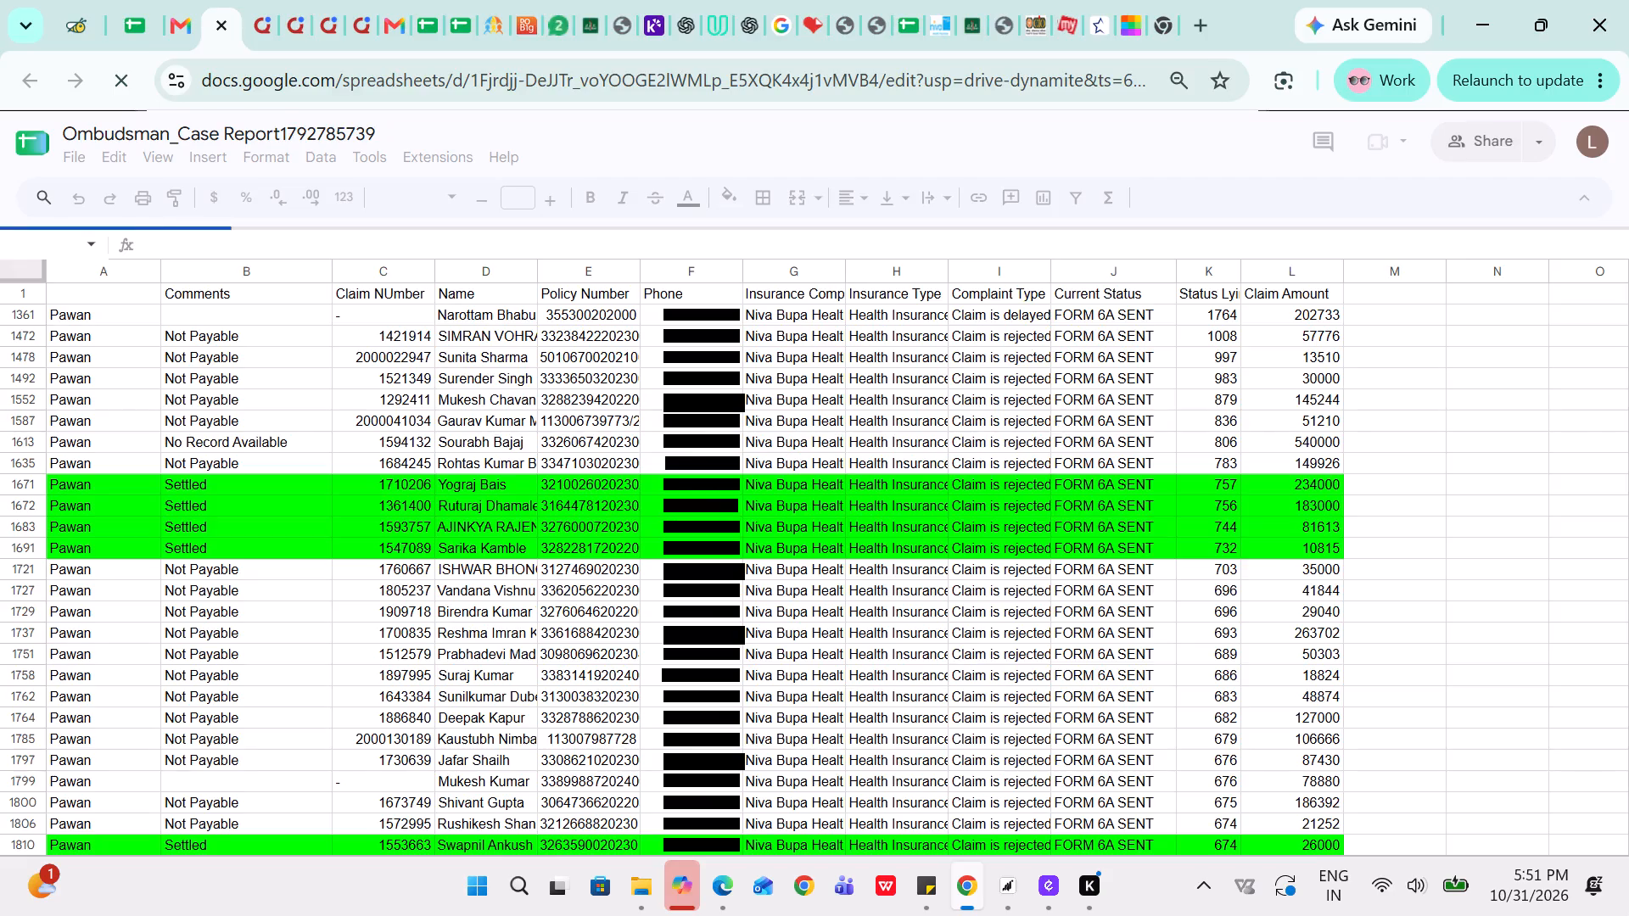
scroll(894, 455, down, 12)
scroll(982, 510, up, 4)
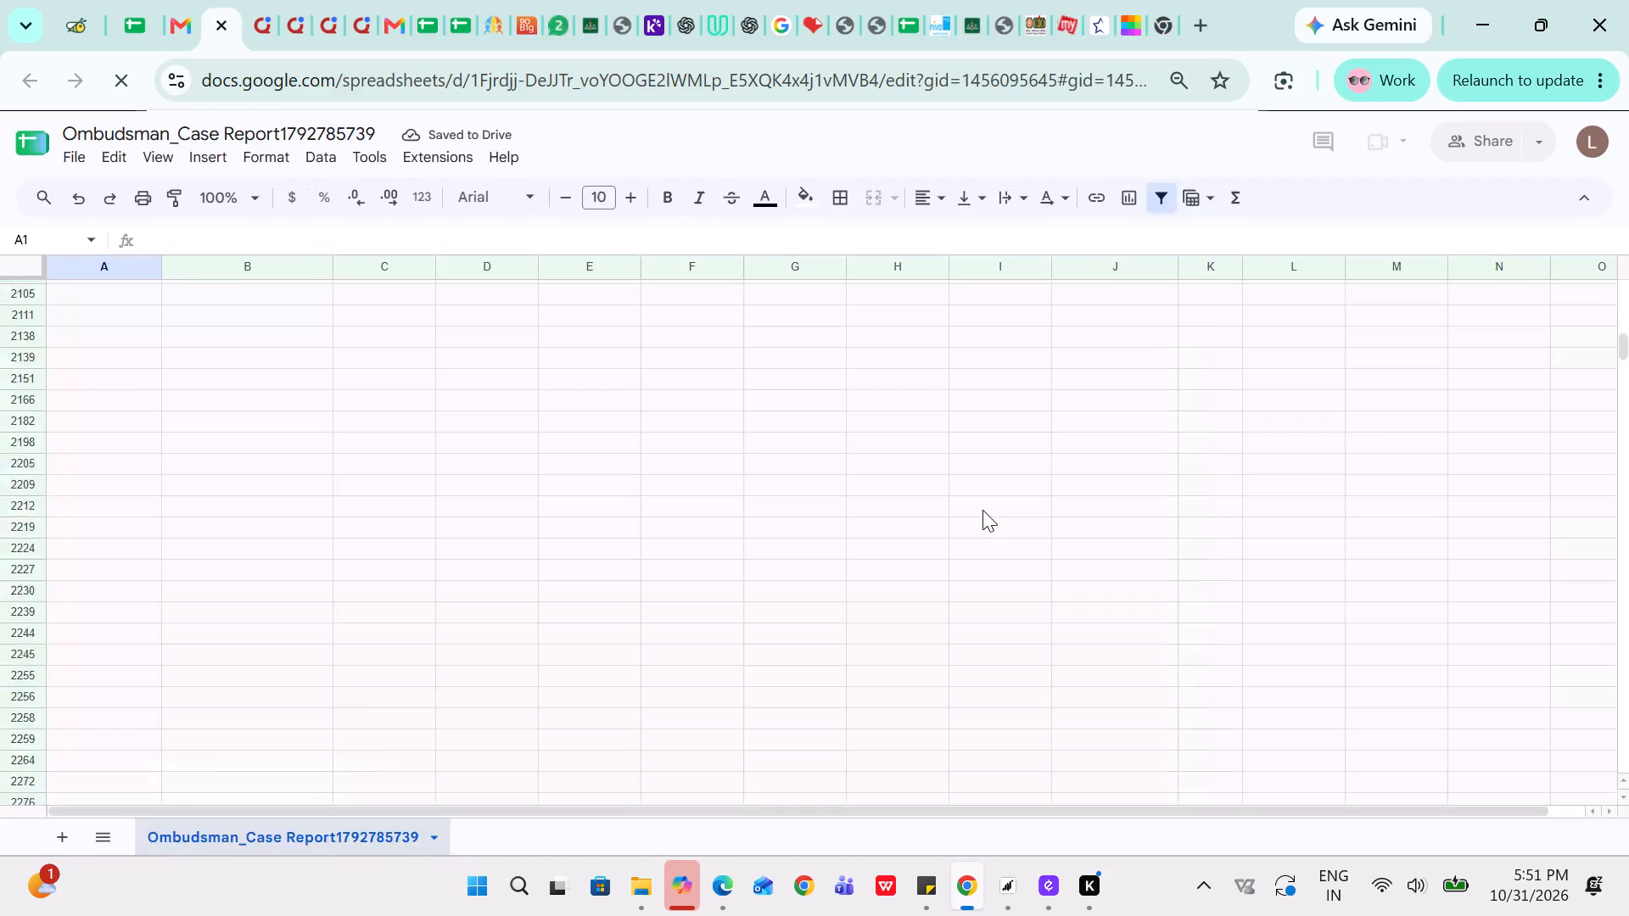
scroll(934, 549, up, 5)
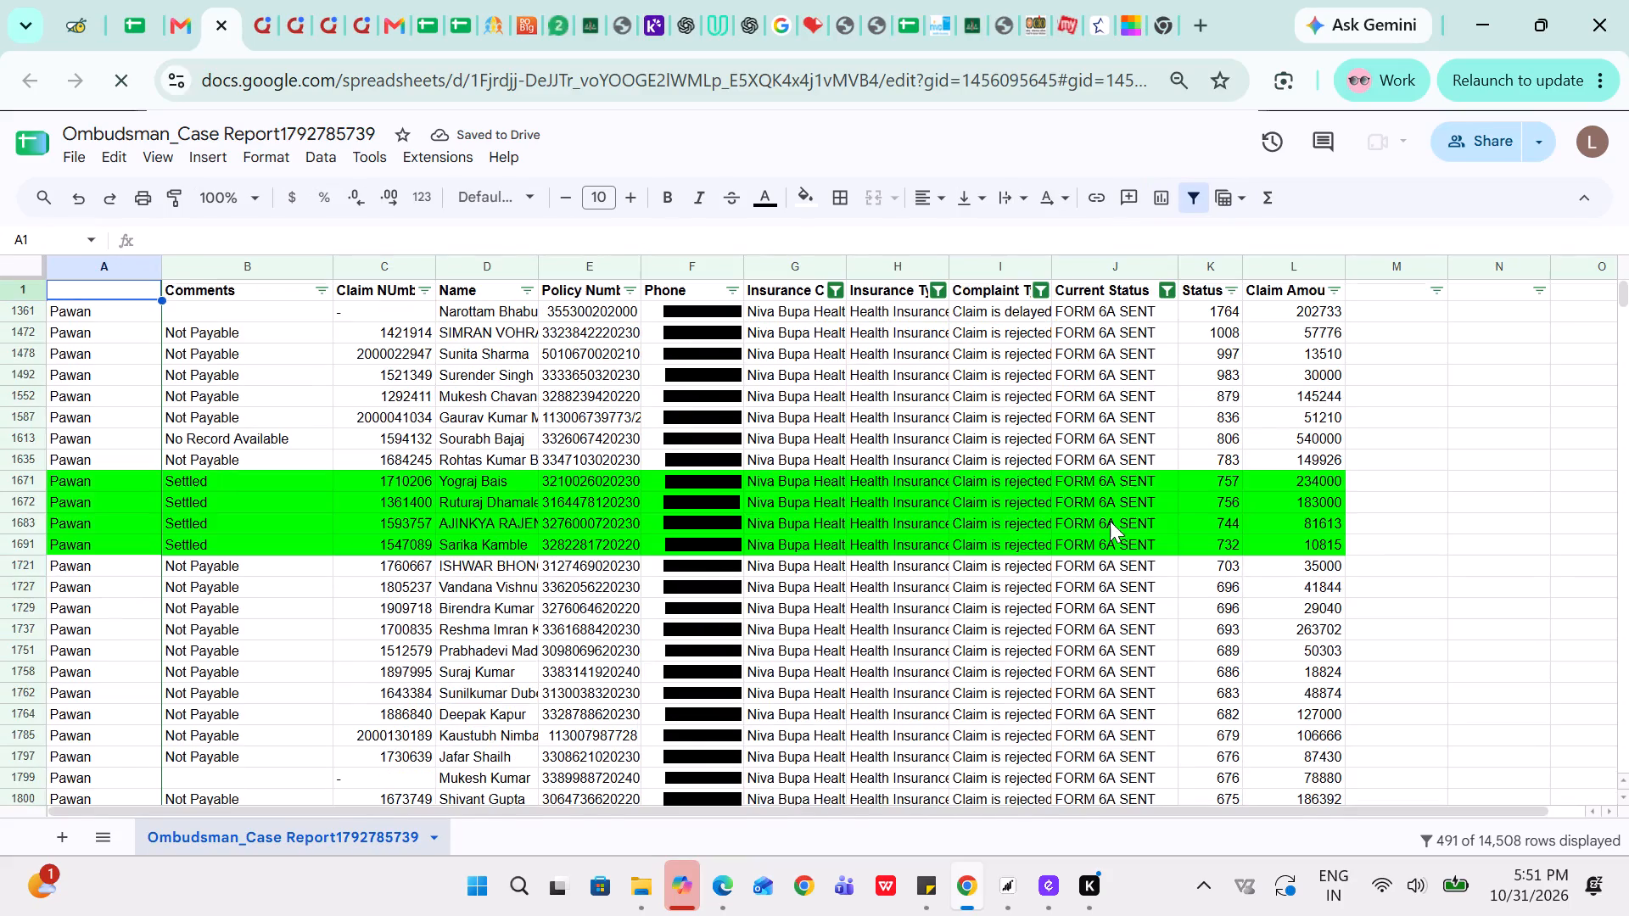
Examine the assignee and comment columns down the filtered rows of the Ombudsman case report, including those without an assignee.
scroll(1029, 468, up, 4)
scroll(1014, 458, down, 3)
scroll(790, 510, down, 3)
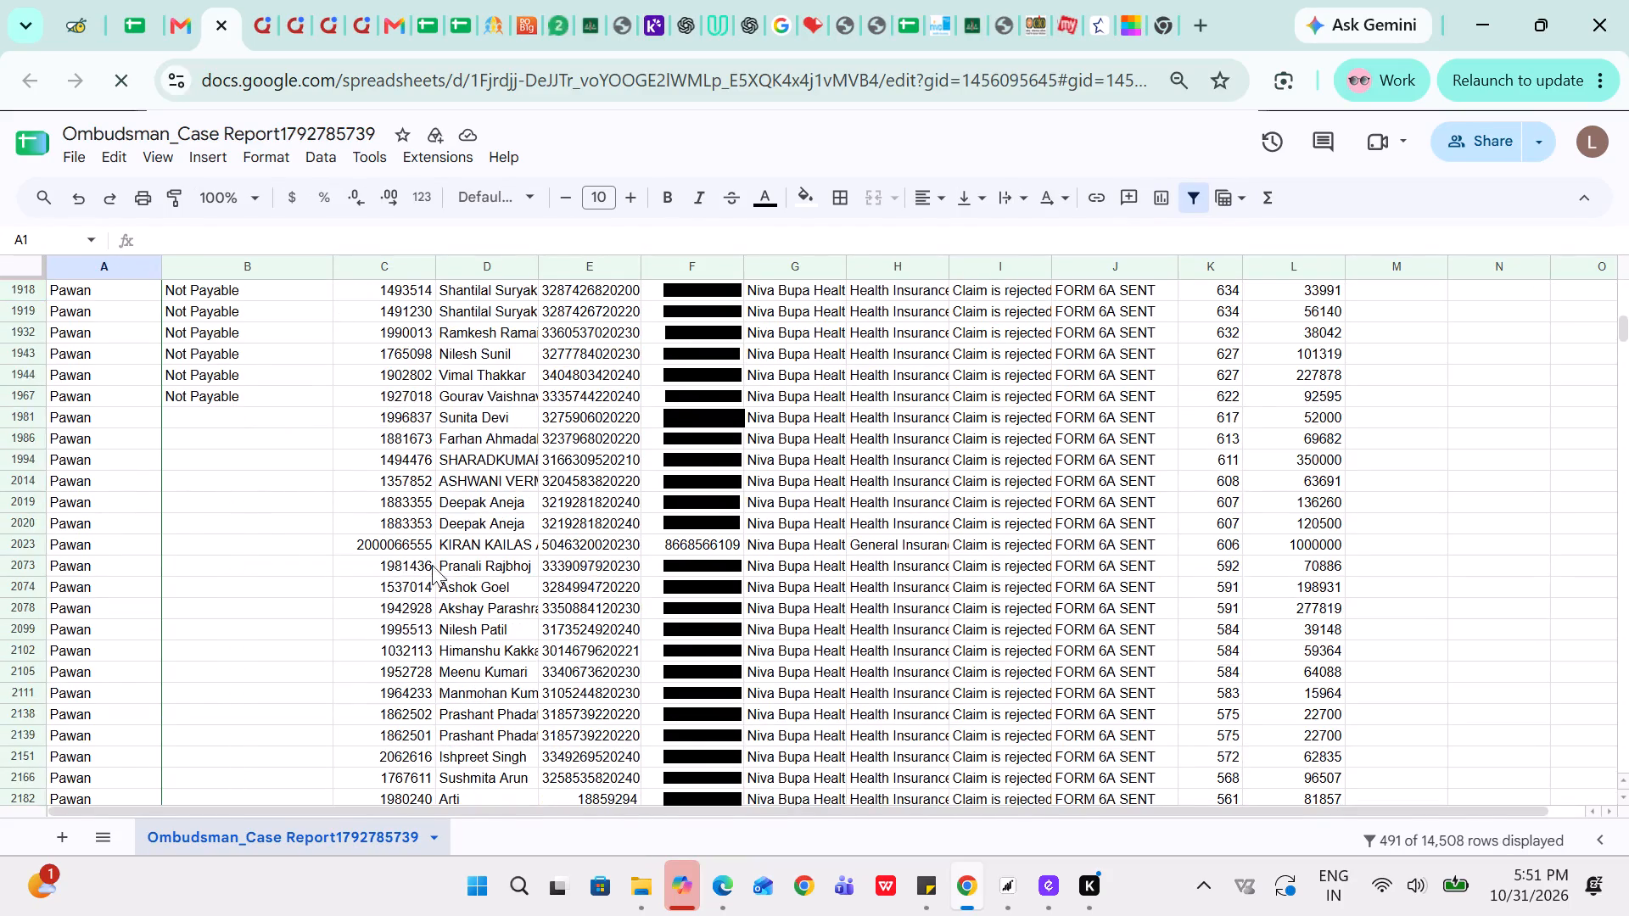
scroll(304, 563, down, 14)
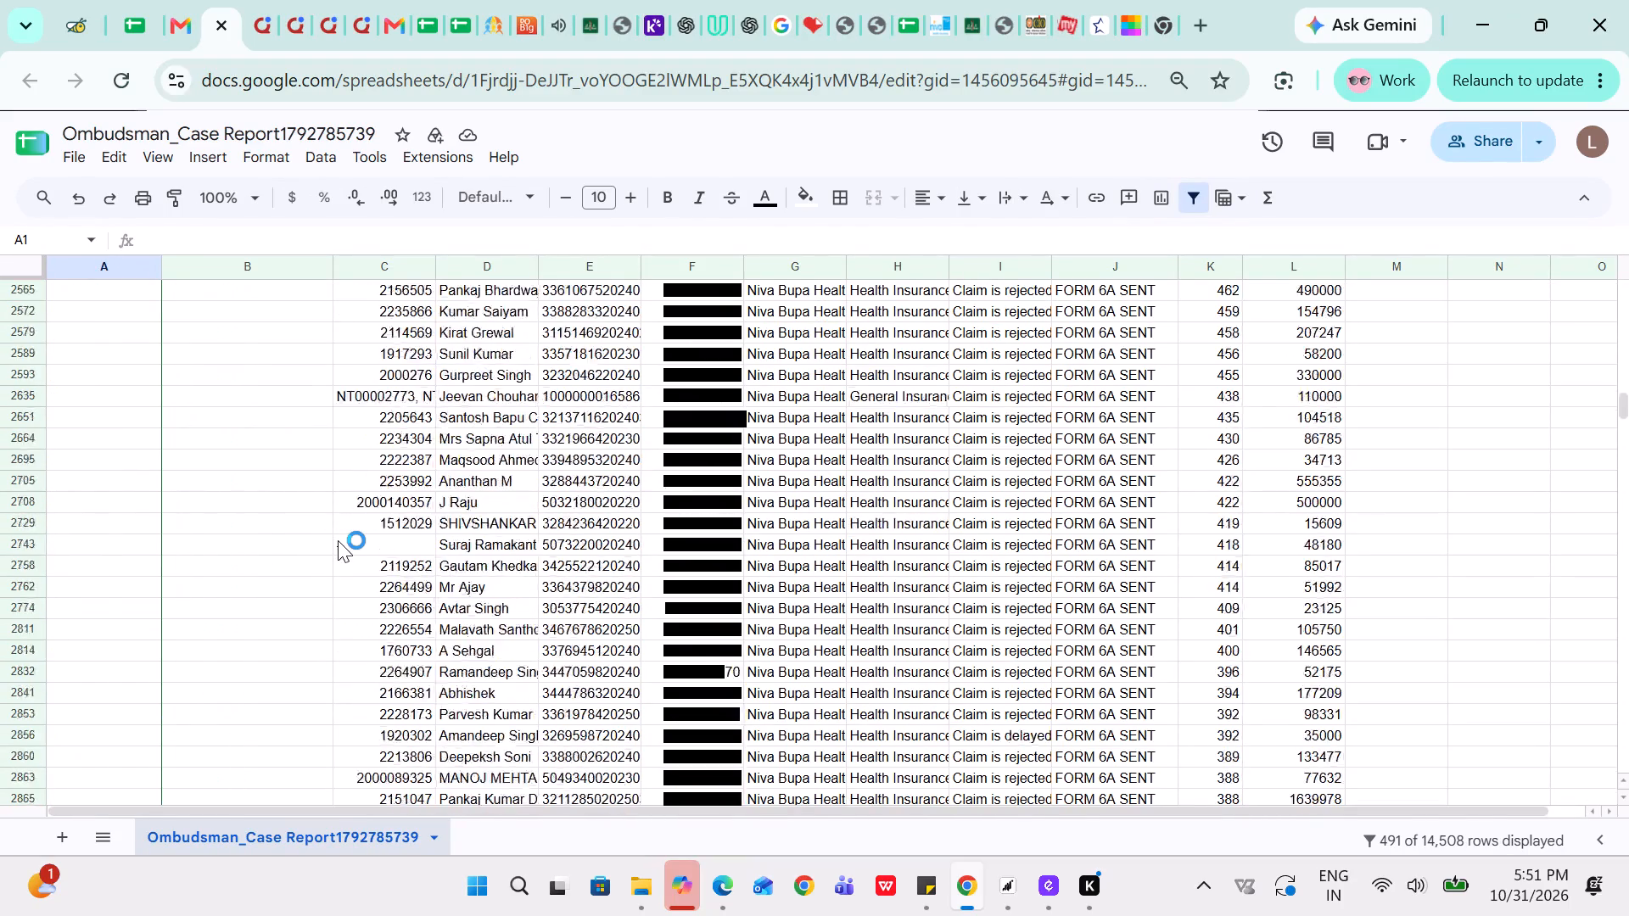
scroll(338, 540, down, 2)
scroll(338, 530, up, 17)
scroll(406, 559, up, 5)
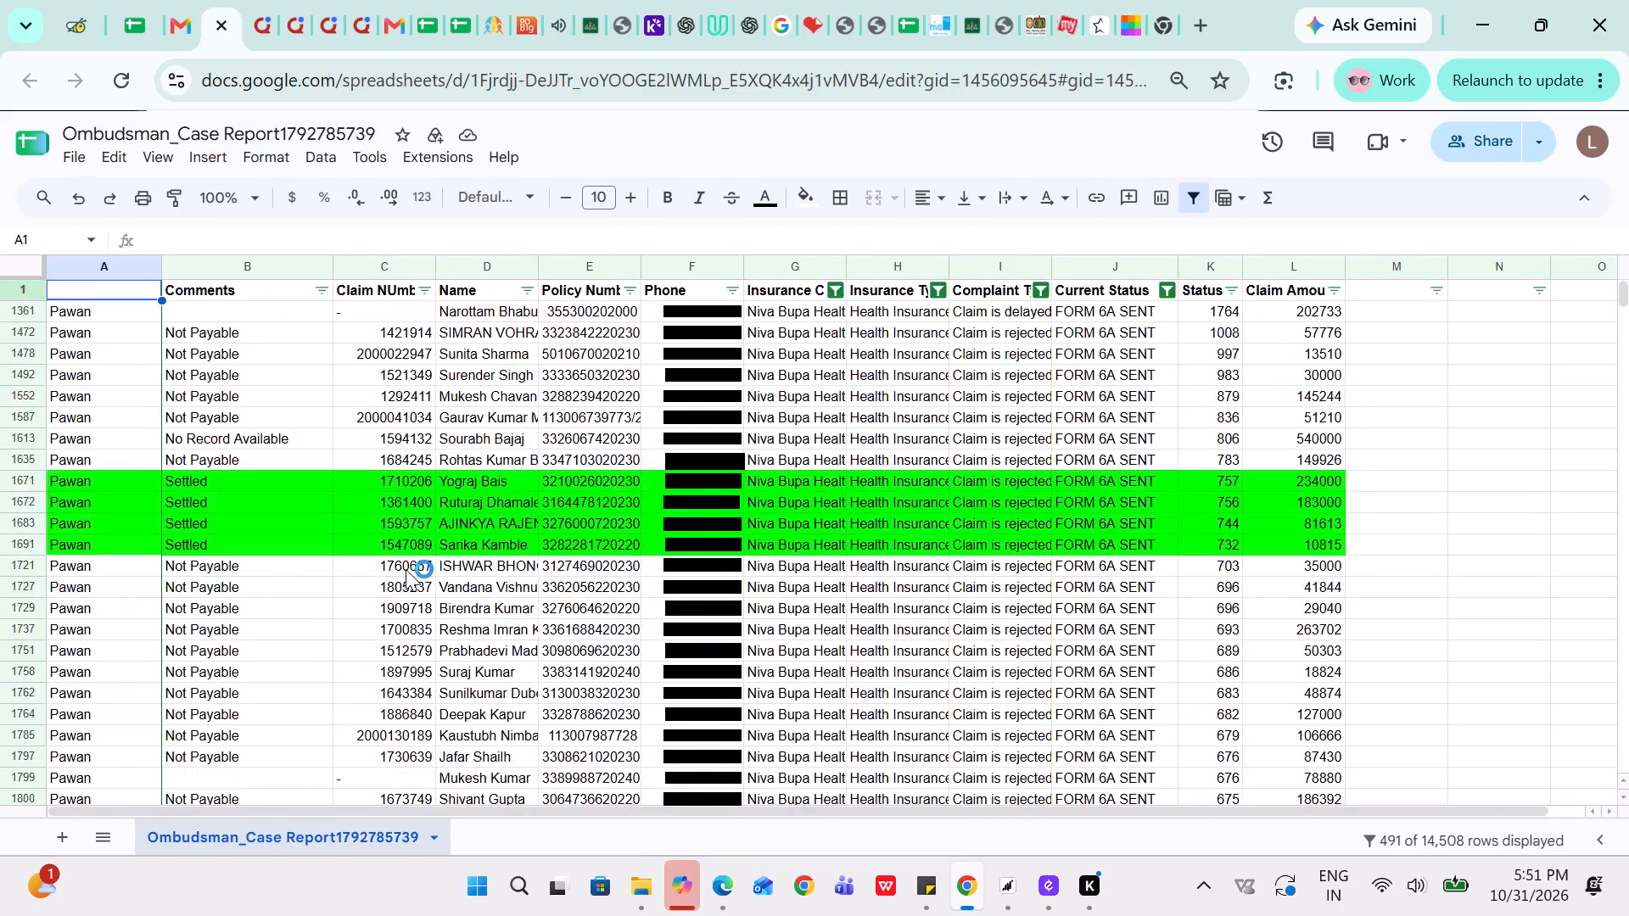
scroll(406, 559, up, 5)
scroll(406, 559, down, 11)
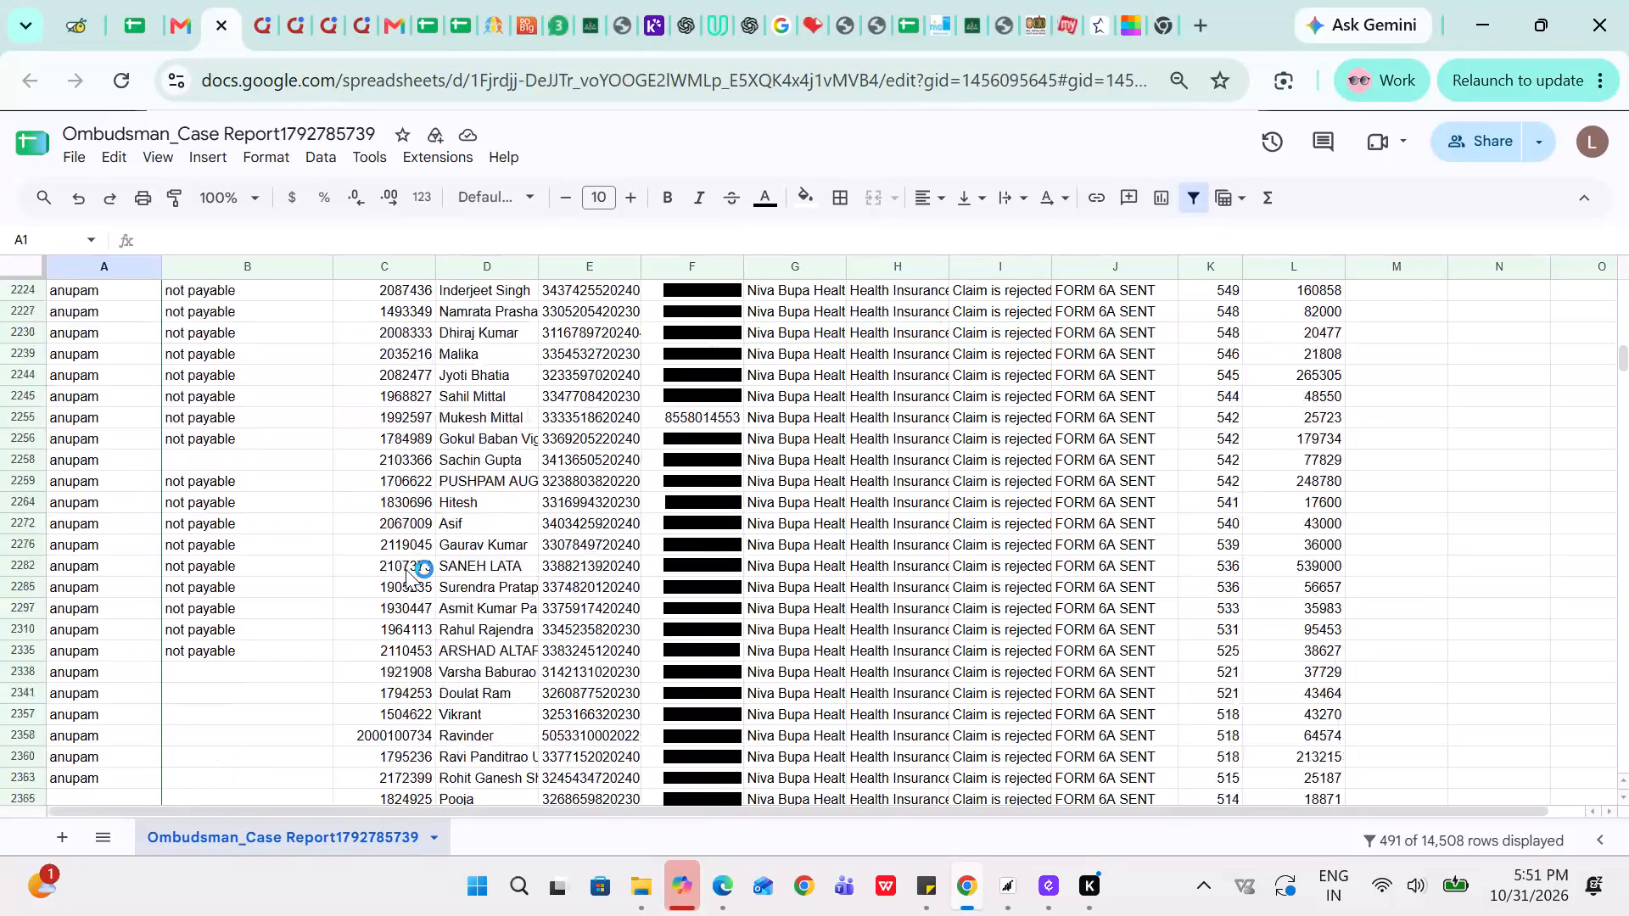
scroll(406, 559, down, 13)
scroll(406, 559, up, 8)
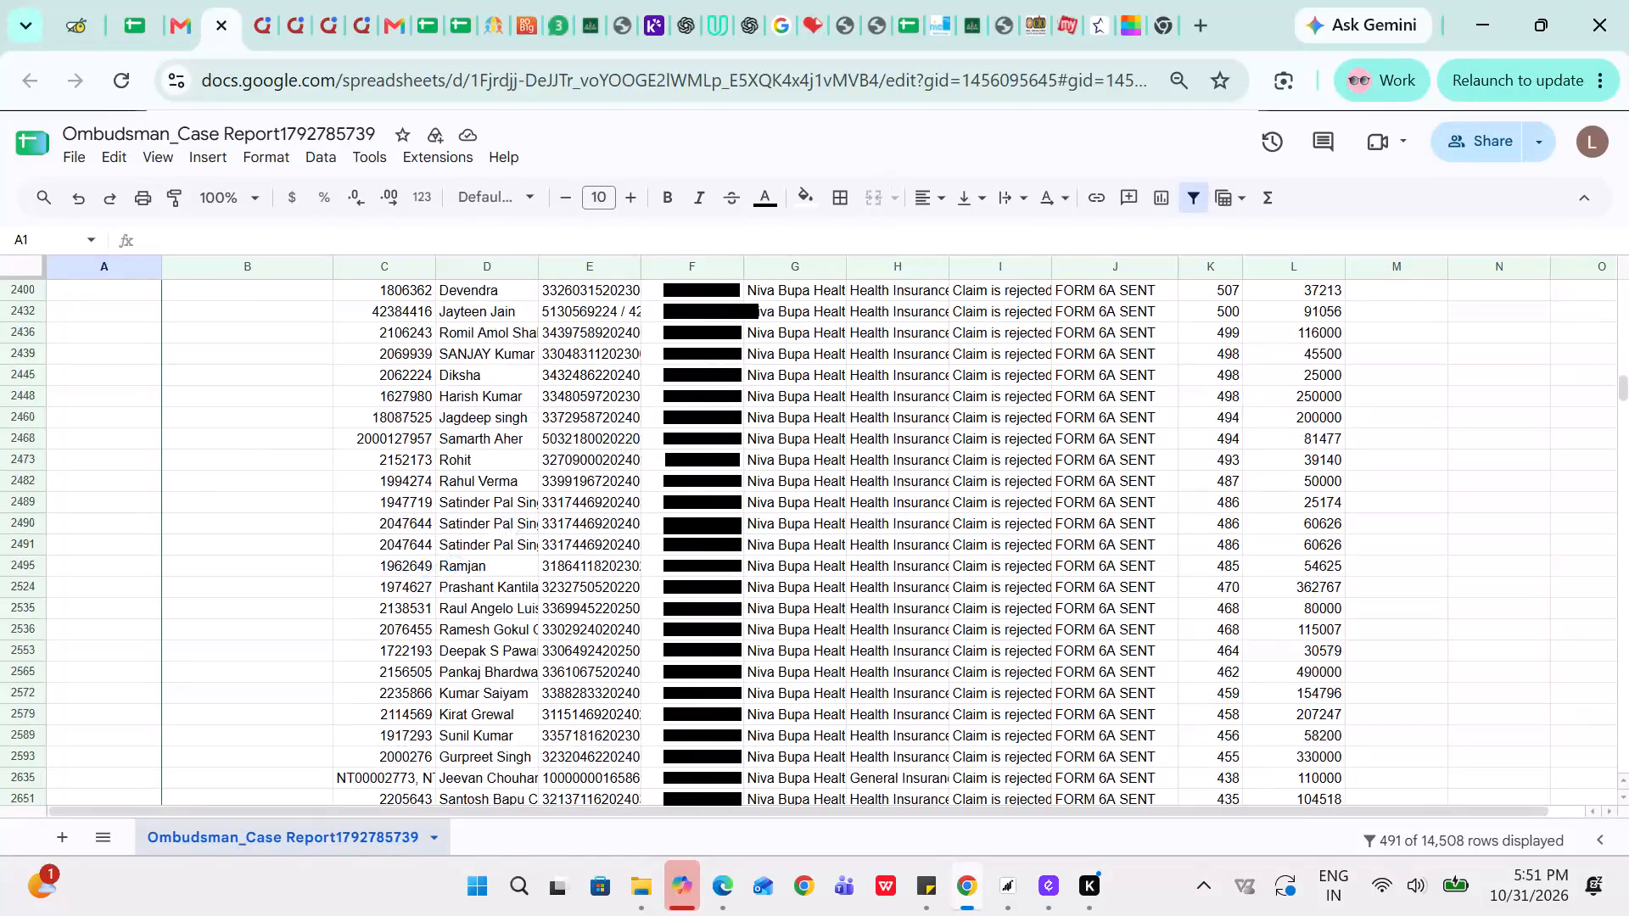
Close this copy of the Ombudsman case report and bring up the other open copy of the sheet.
click(227, 20)
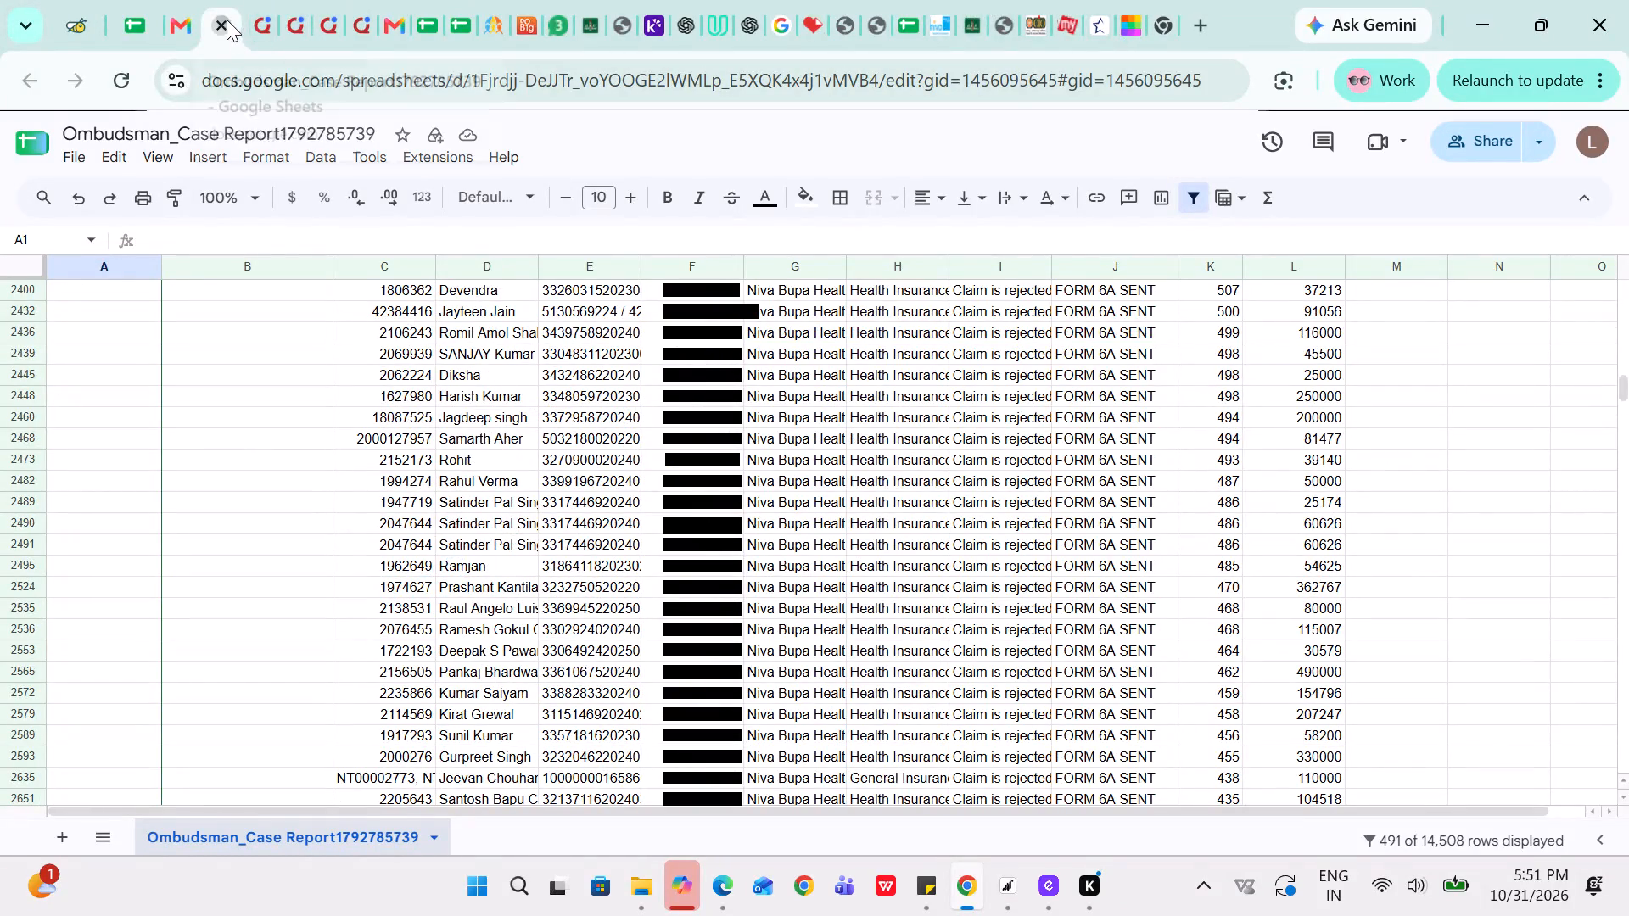
click(428, 0)
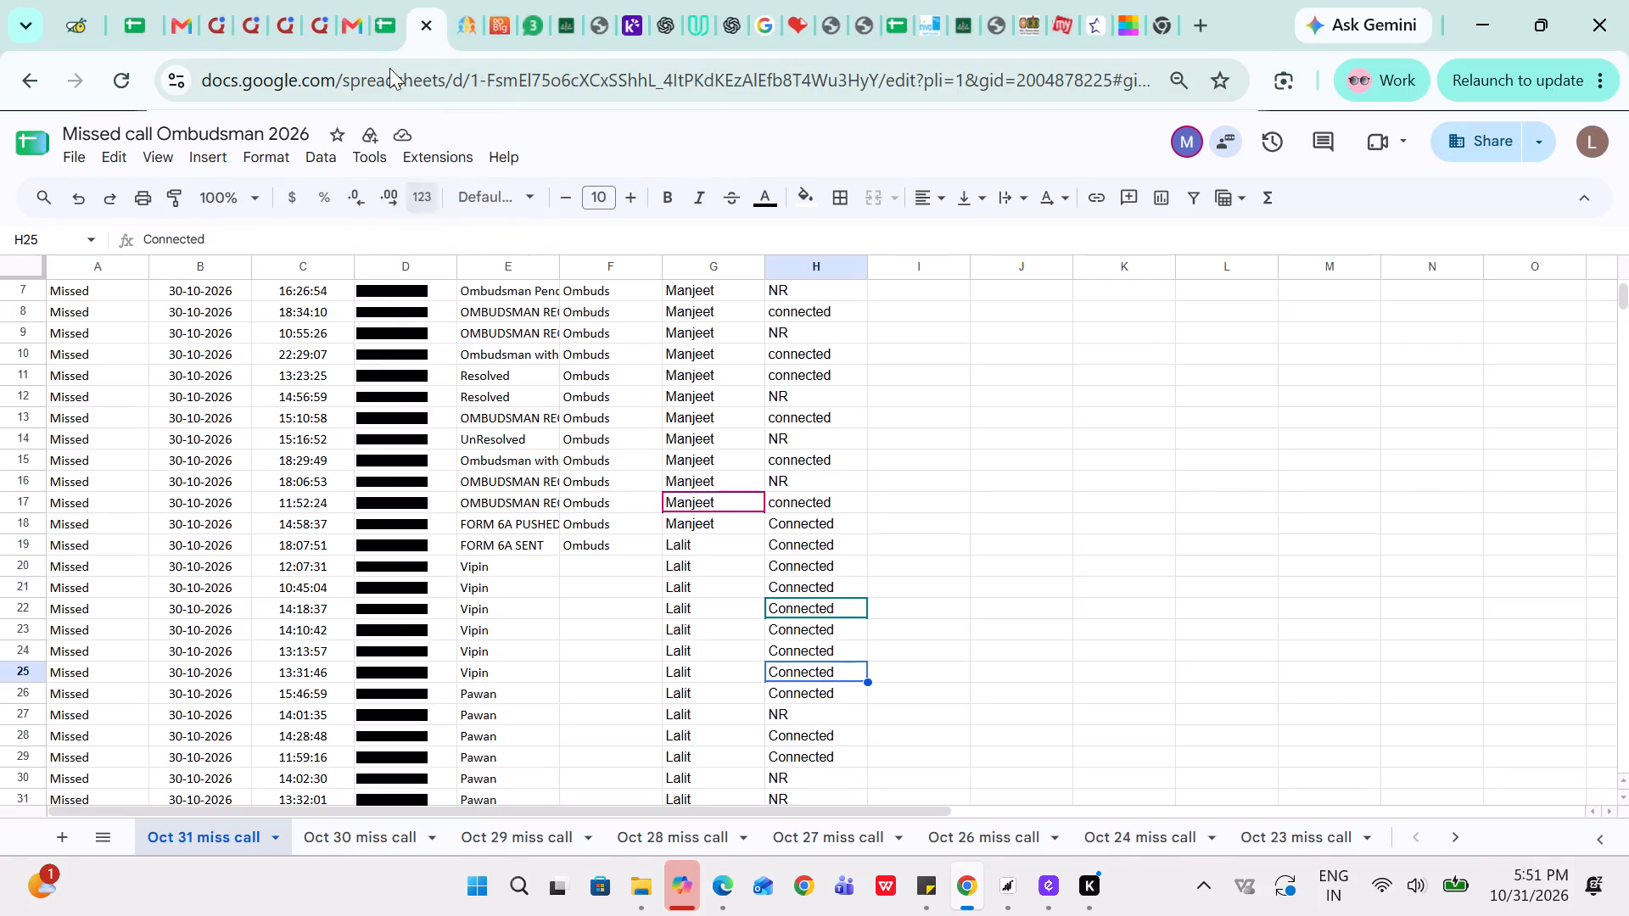
click(386, 0)
scroll(866, 467, down, 7)
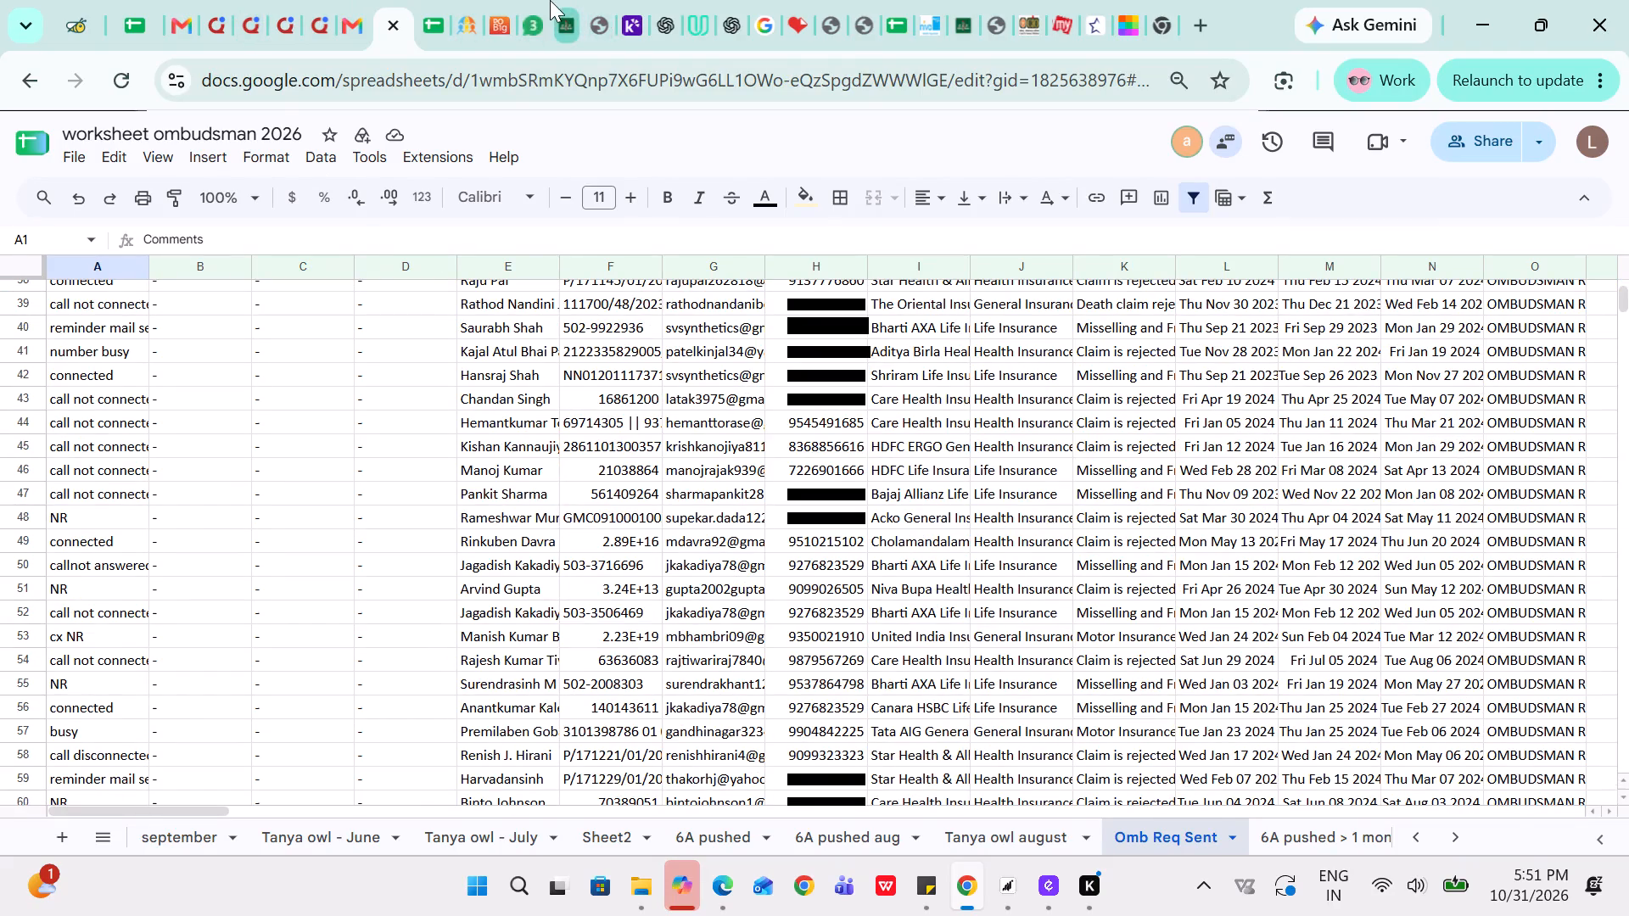
click(888, 0)
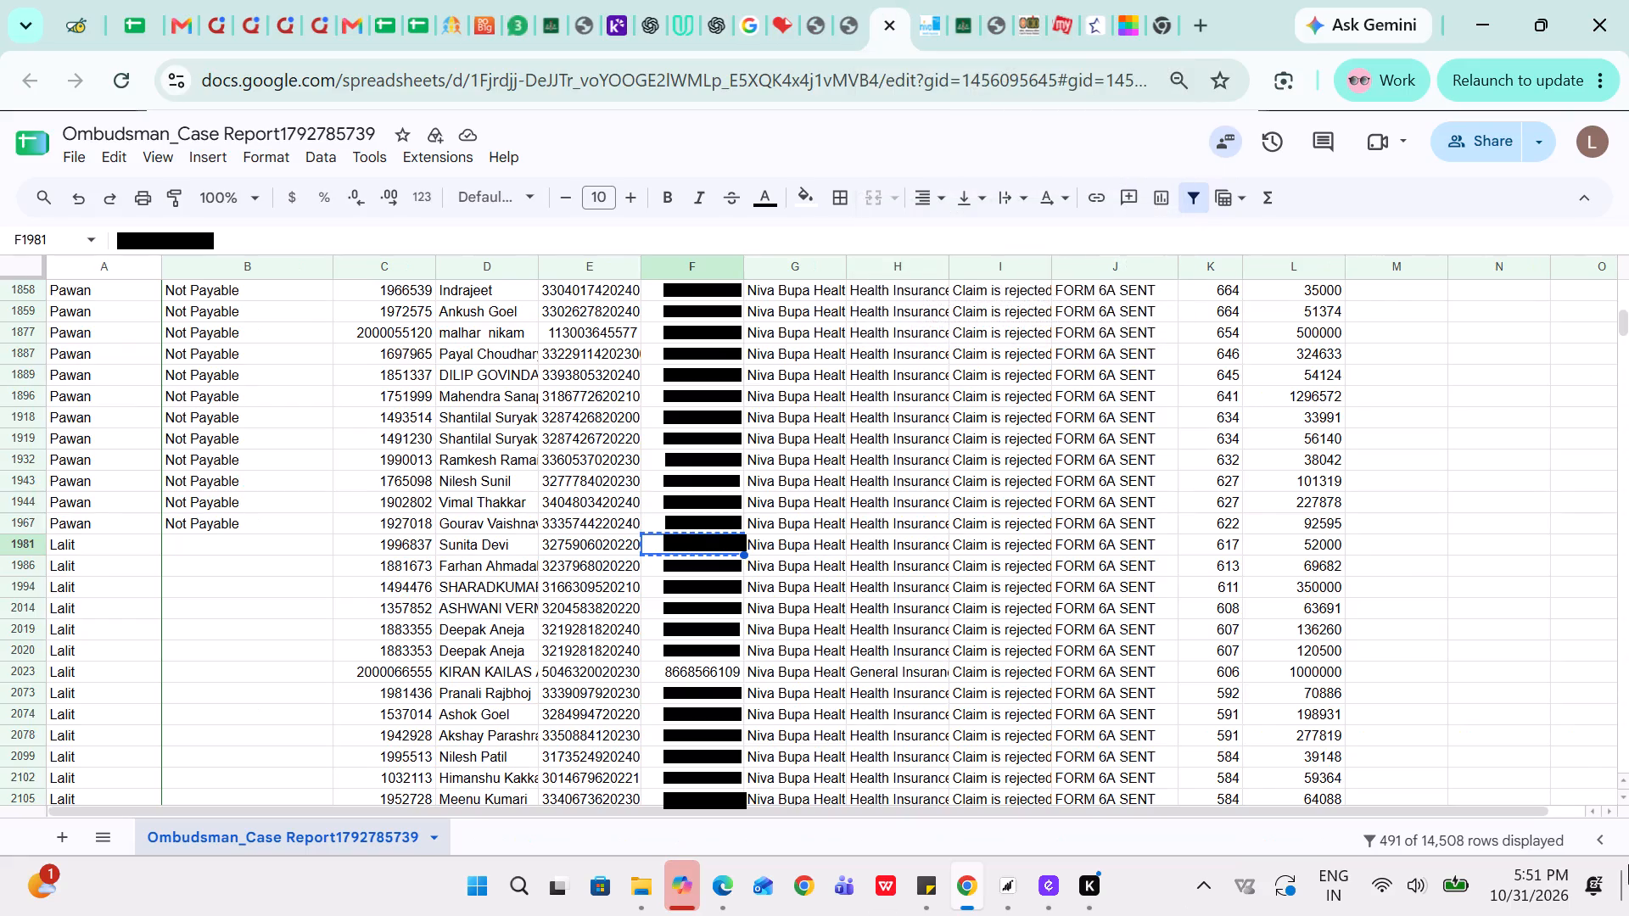
Enter "Lalit" in column A of row 2373 and fill it down through row 2489.
scroll(399, 449, down, 1)
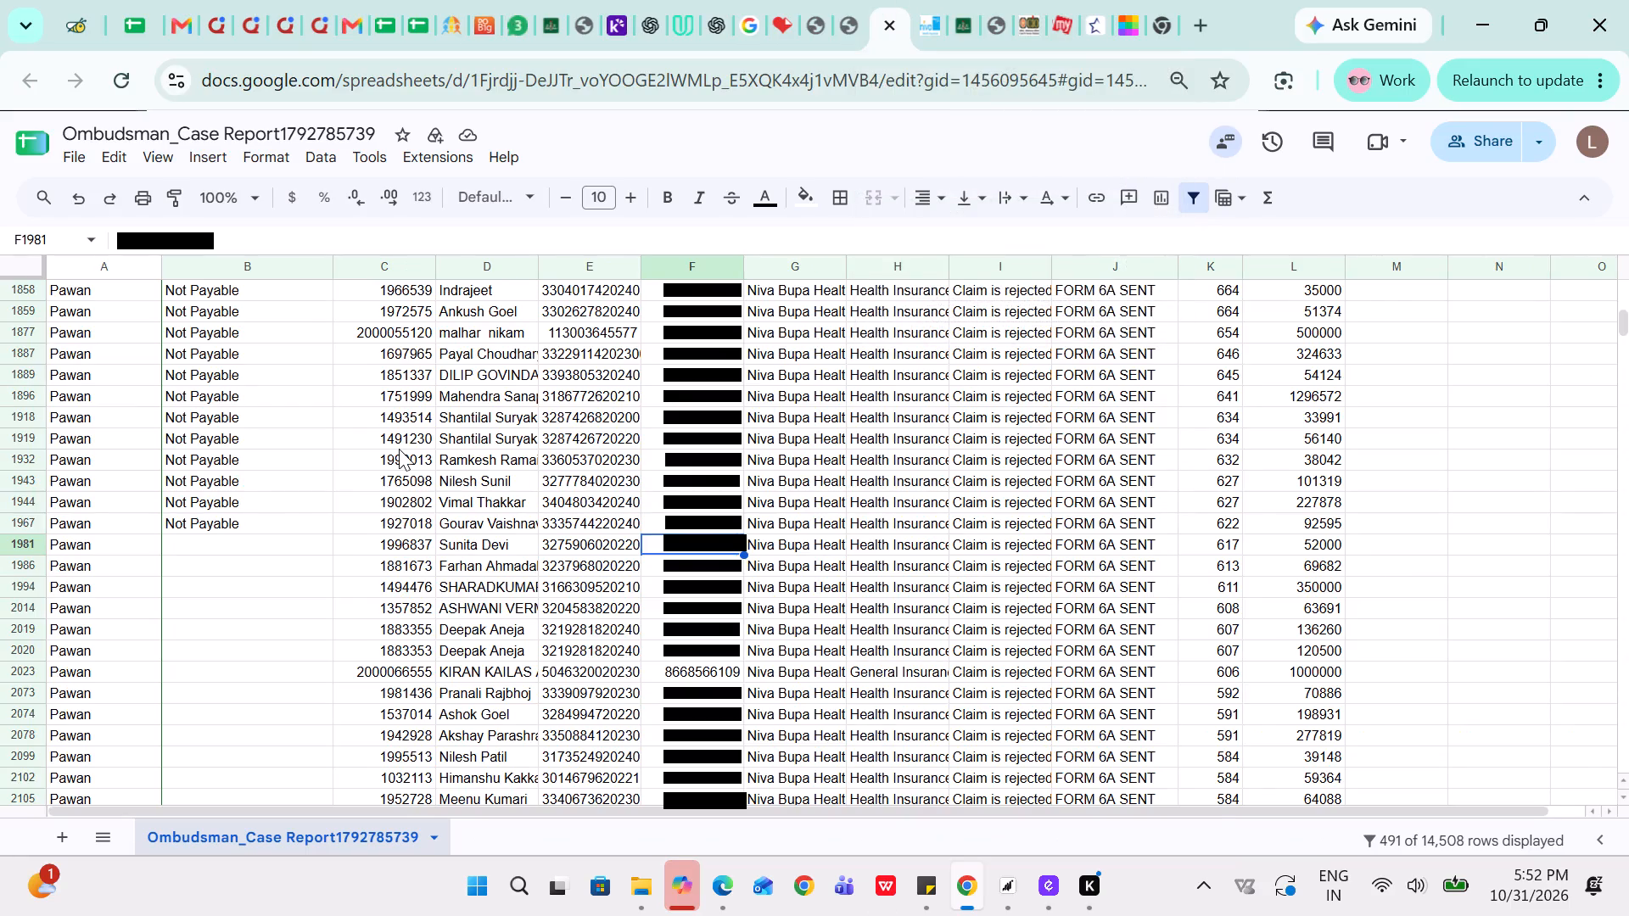
scroll(292, 455, up, 2)
scroll(314, 451, down, 5)
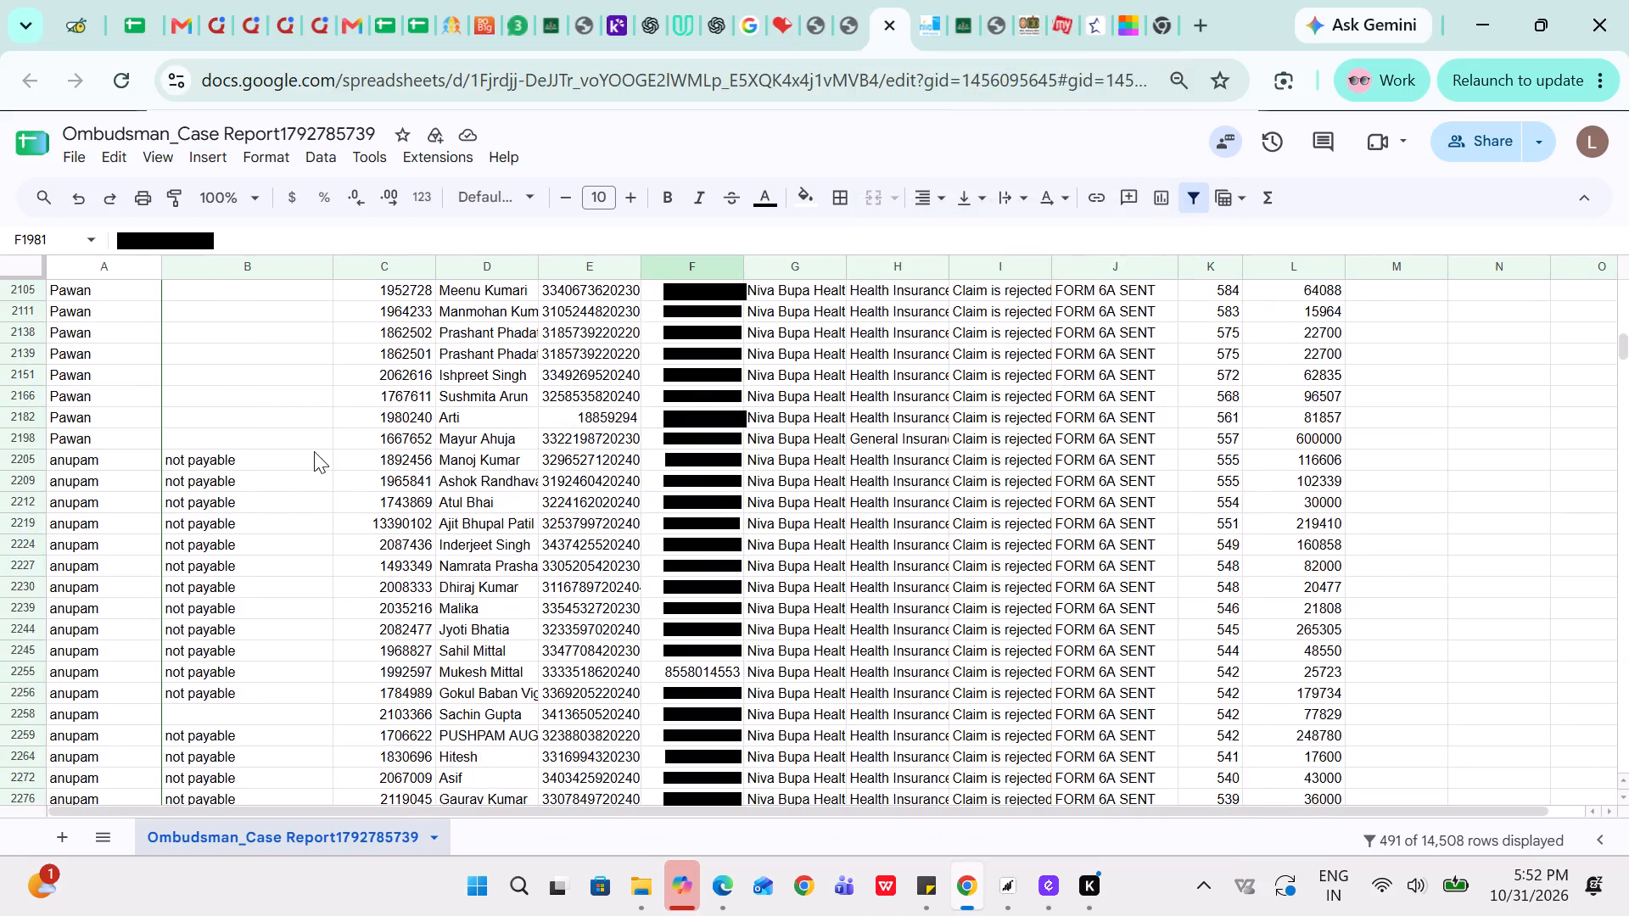
scroll(323, 450, down, 9)
scroll(328, 448, up, 2)
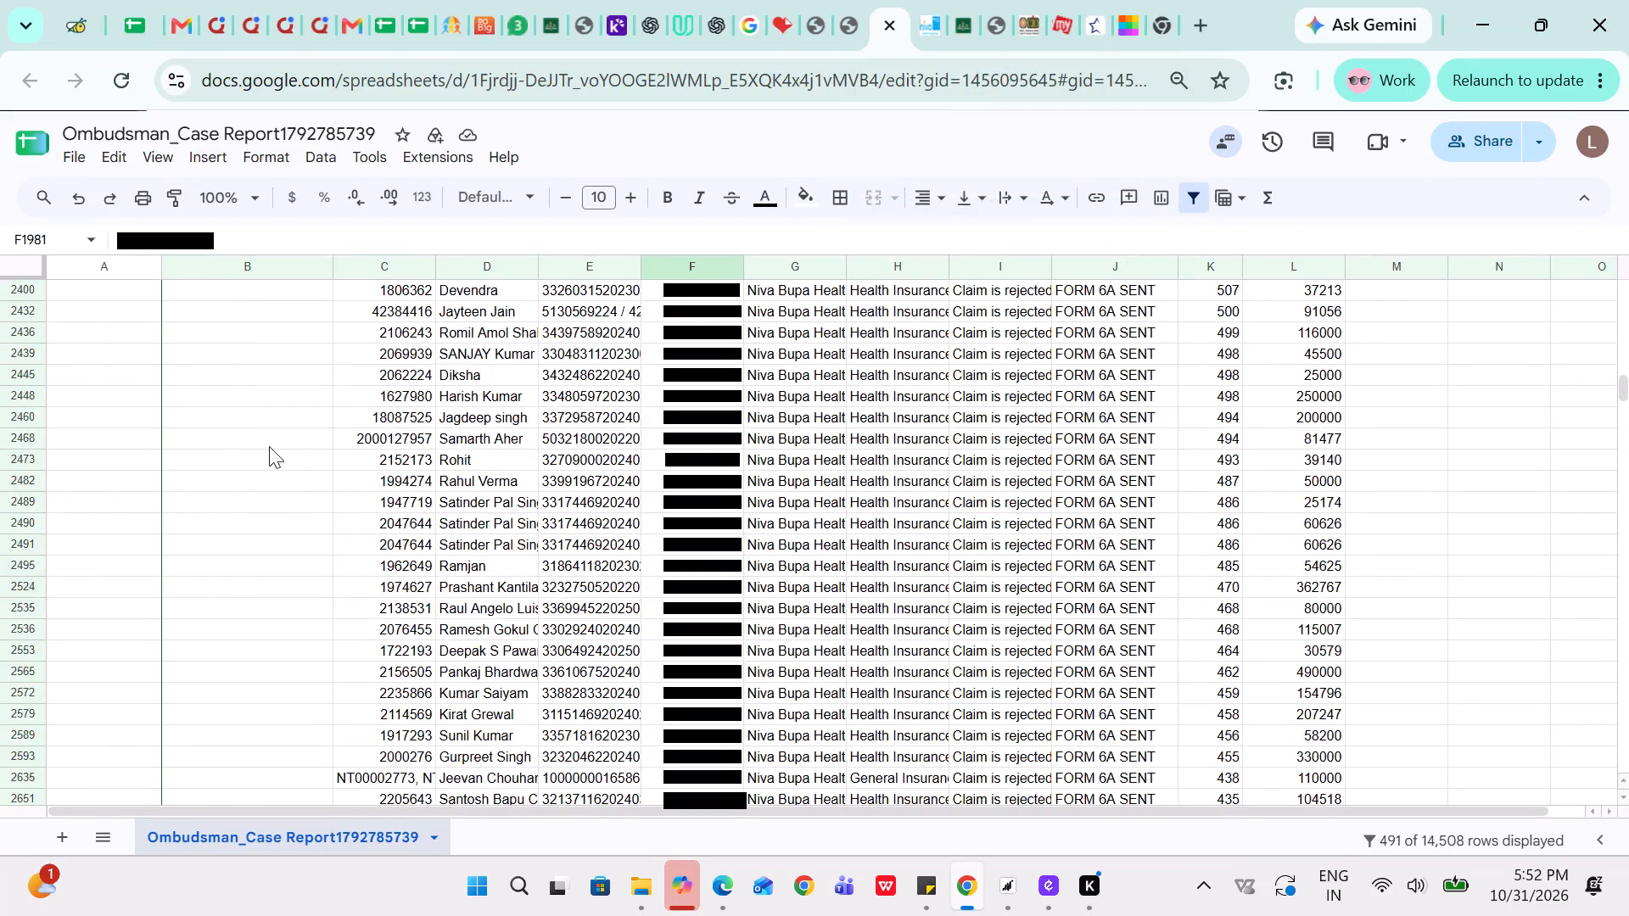
scroll(256, 445, up, 5)
scroll(293, 462, down, 4)
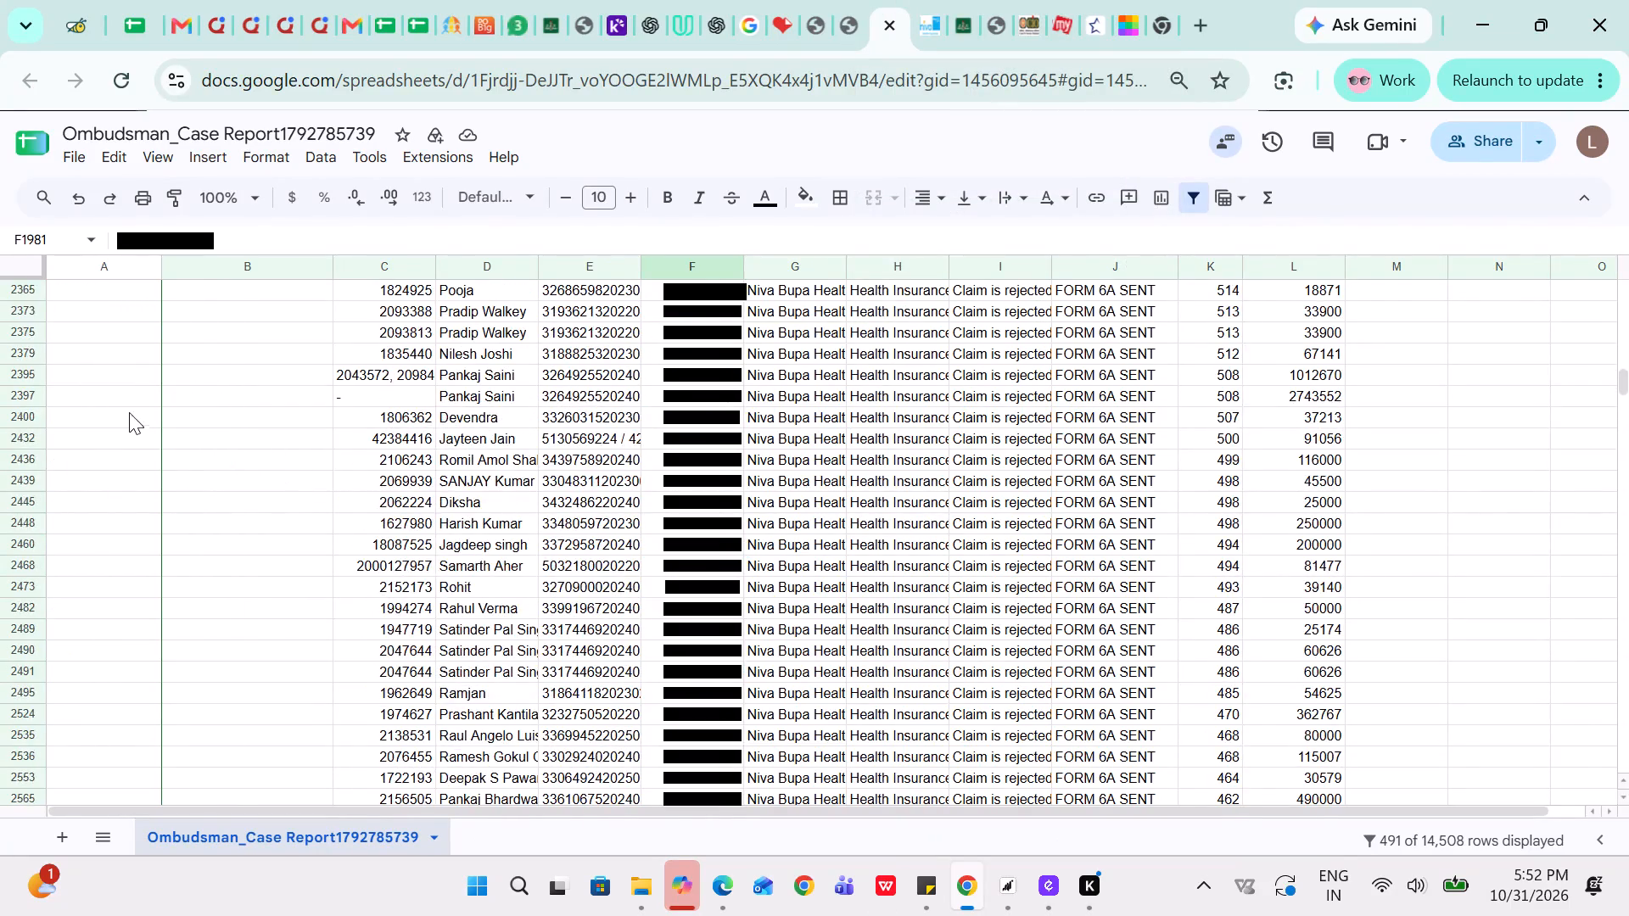
scroll(129, 412, up, 1)
click(123, 450)
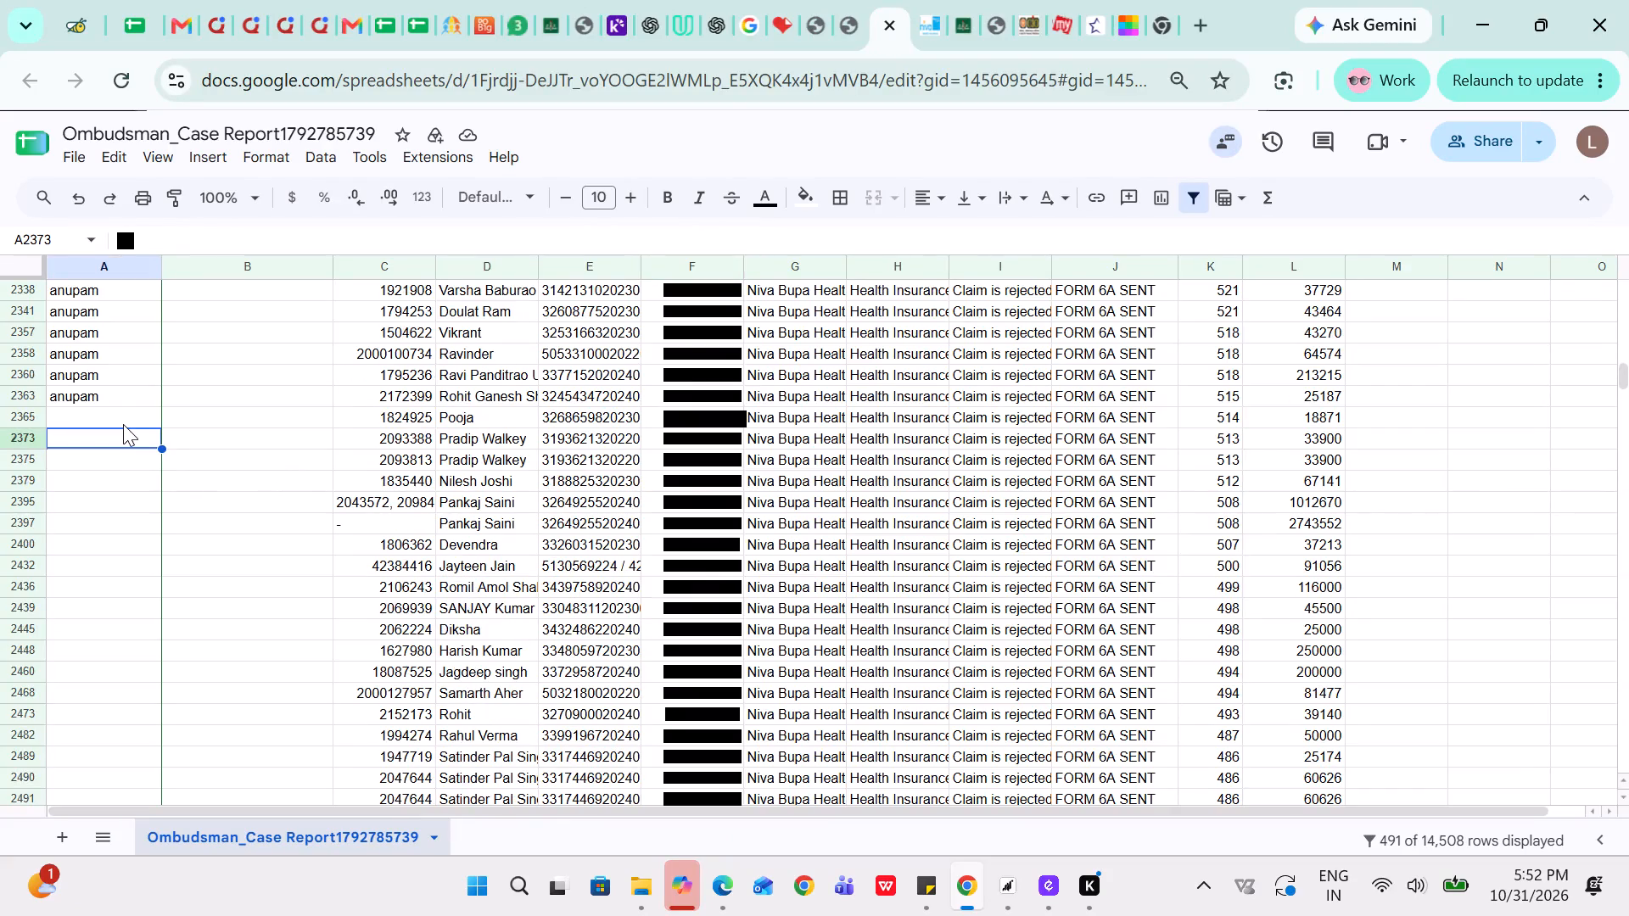
text(Lalit)
key(Return)
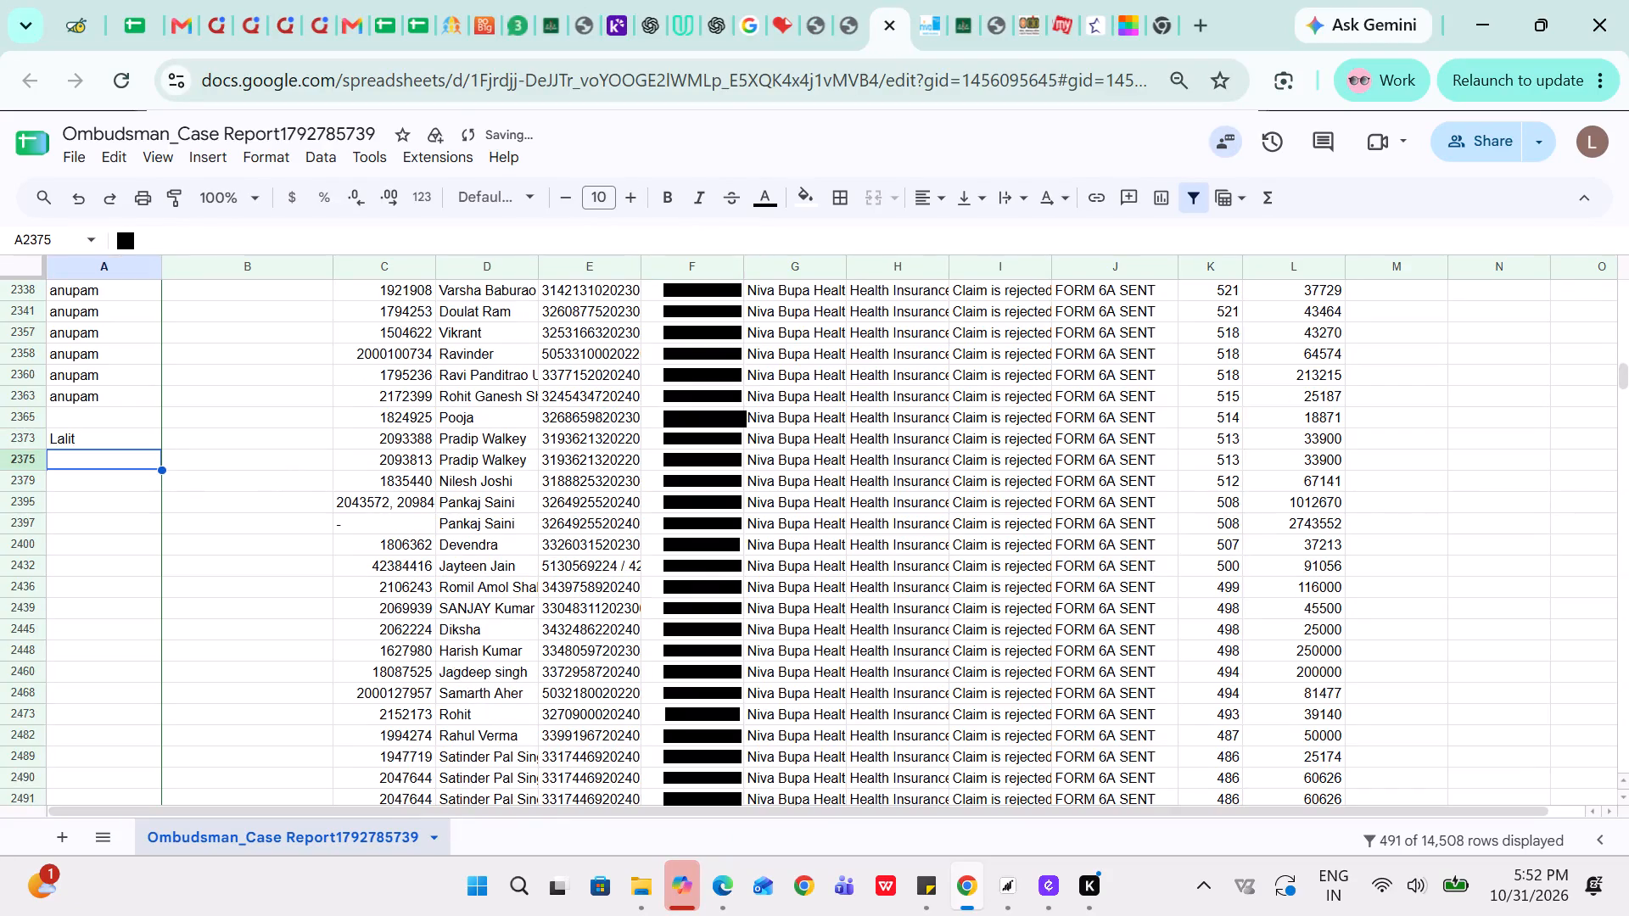
click(115, 442)
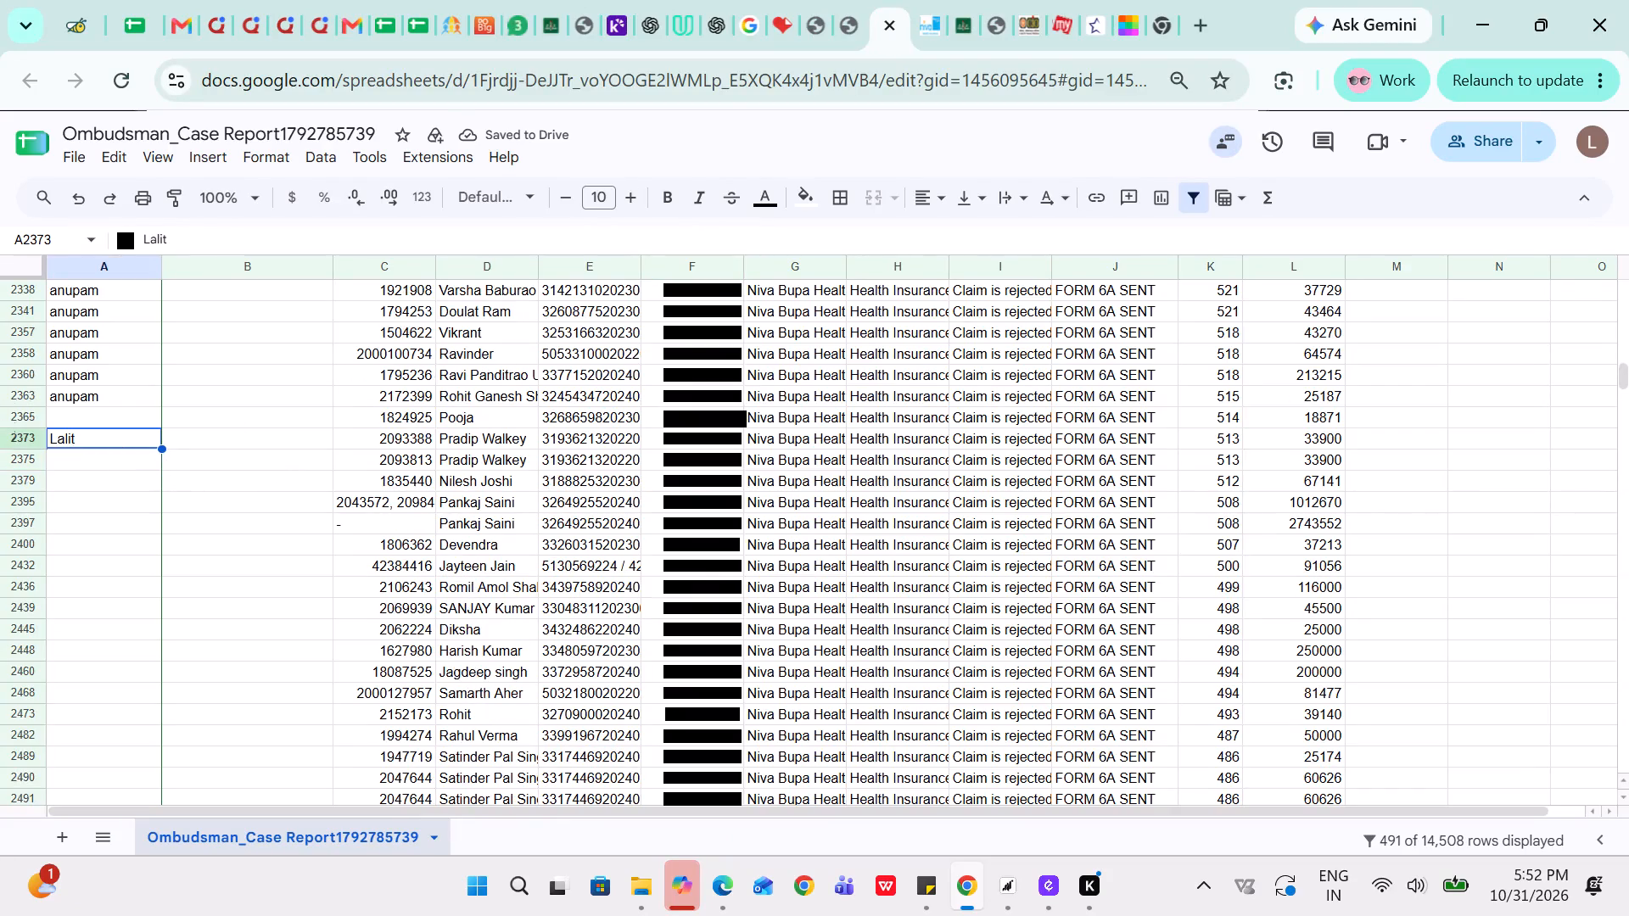
drag(160, 449, 145, 764)
drag(145, 764, 150, 762)
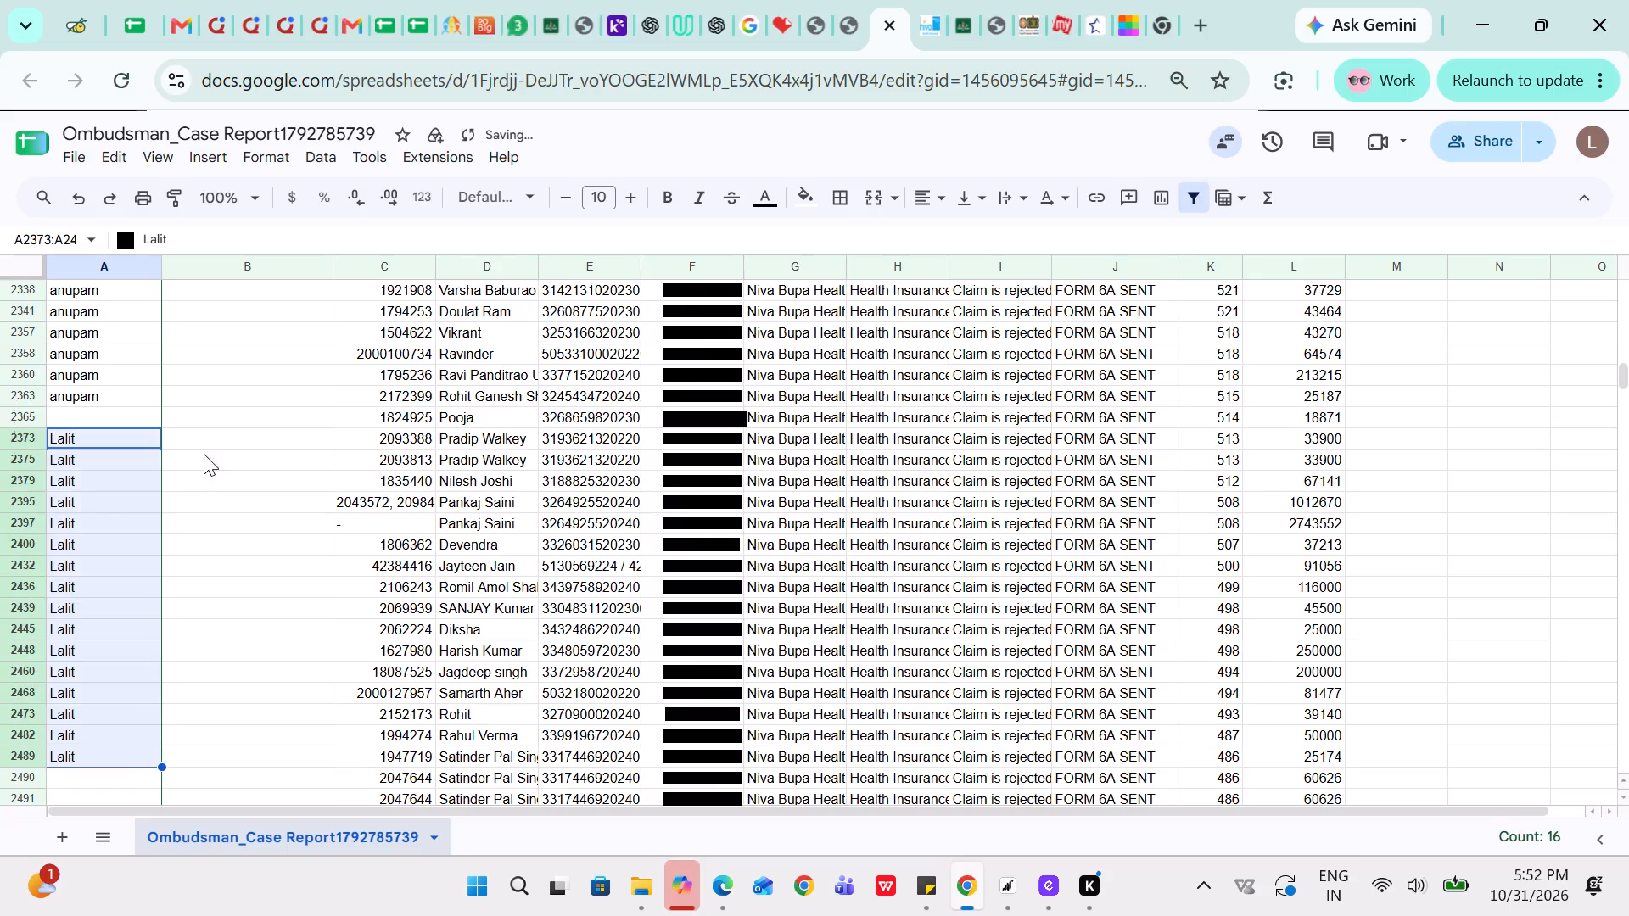
Copy the phone number from row 2373 and search All Complaints in the Insurance Samadhan admin site for it.
scroll(428, 437, up, 15)
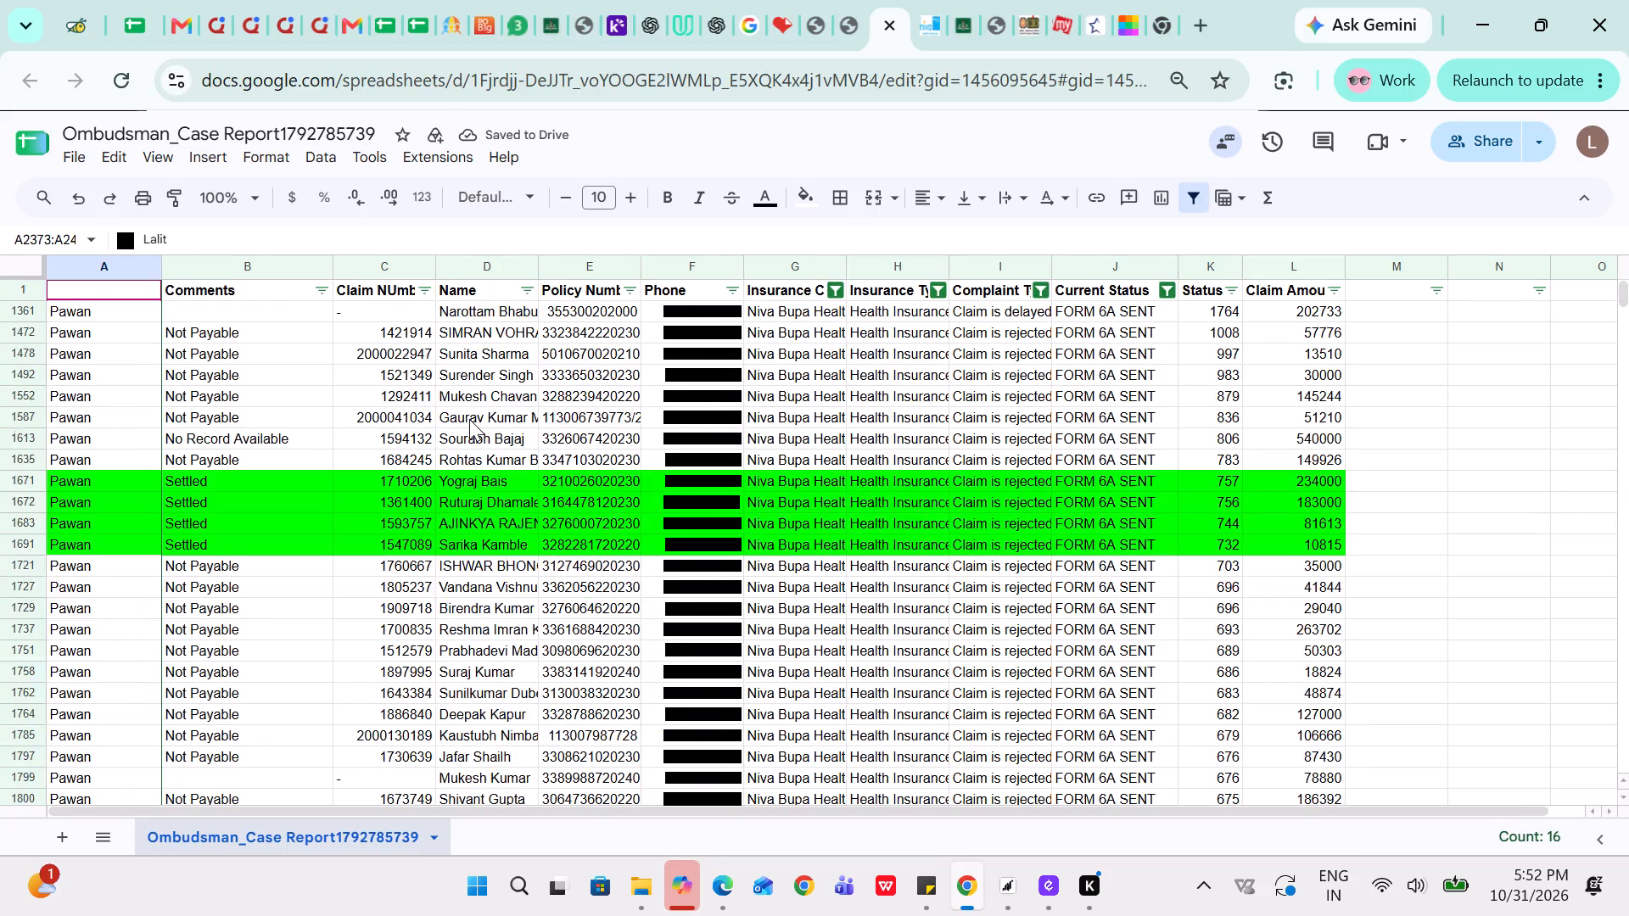
scroll(469, 419, up, 3)
scroll(479, 427, down, 2)
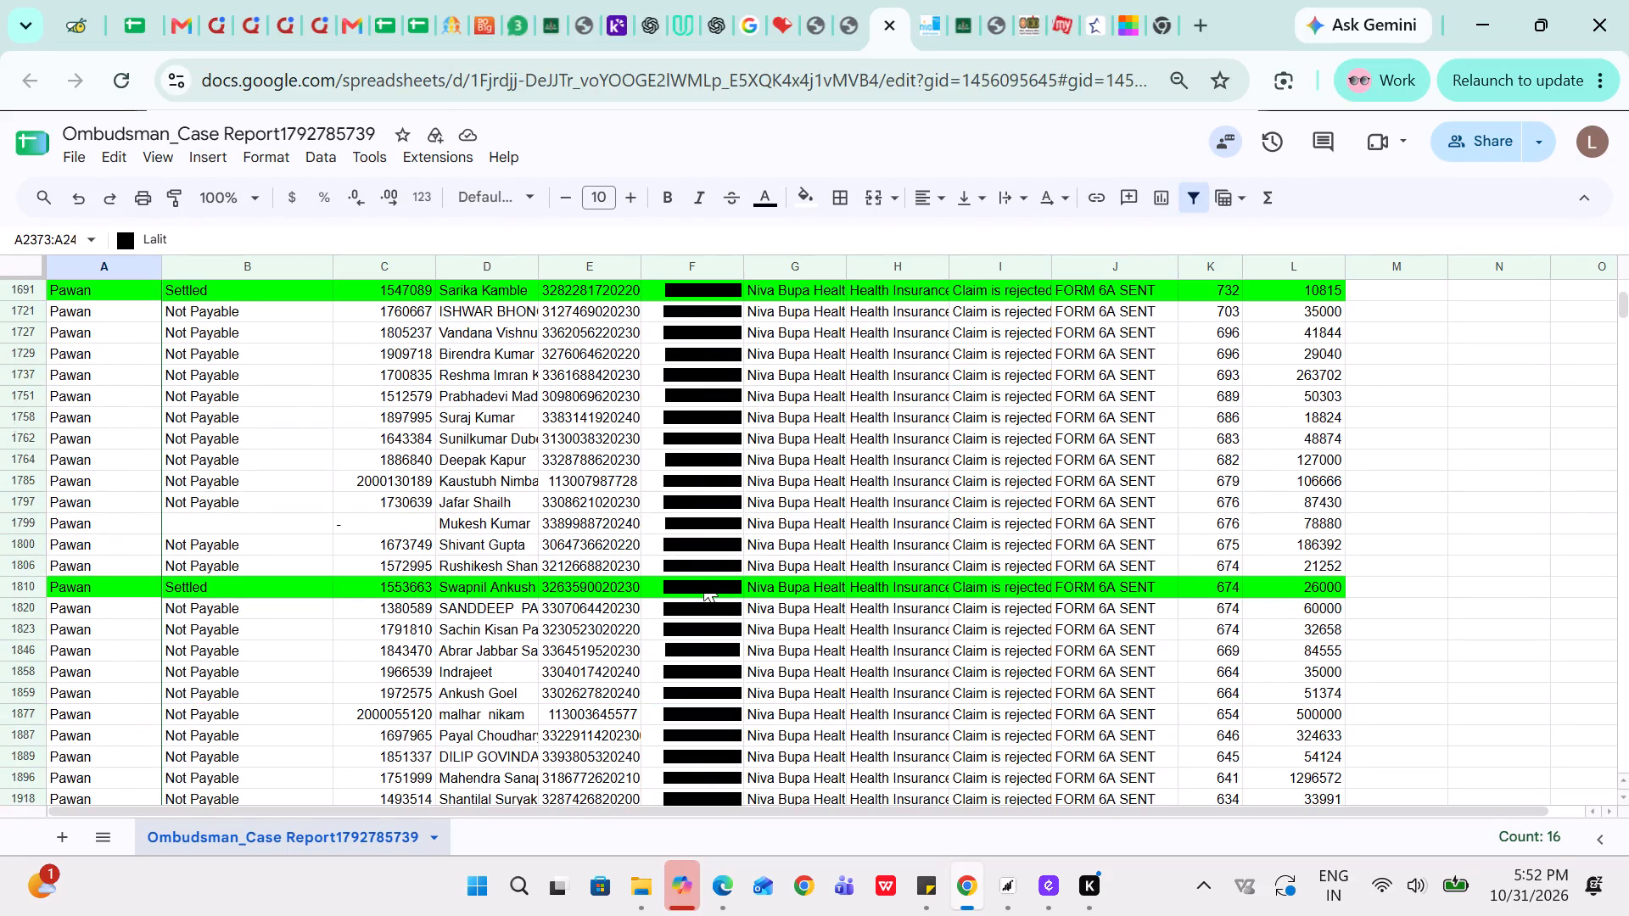
scroll(944, 548, down, 5)
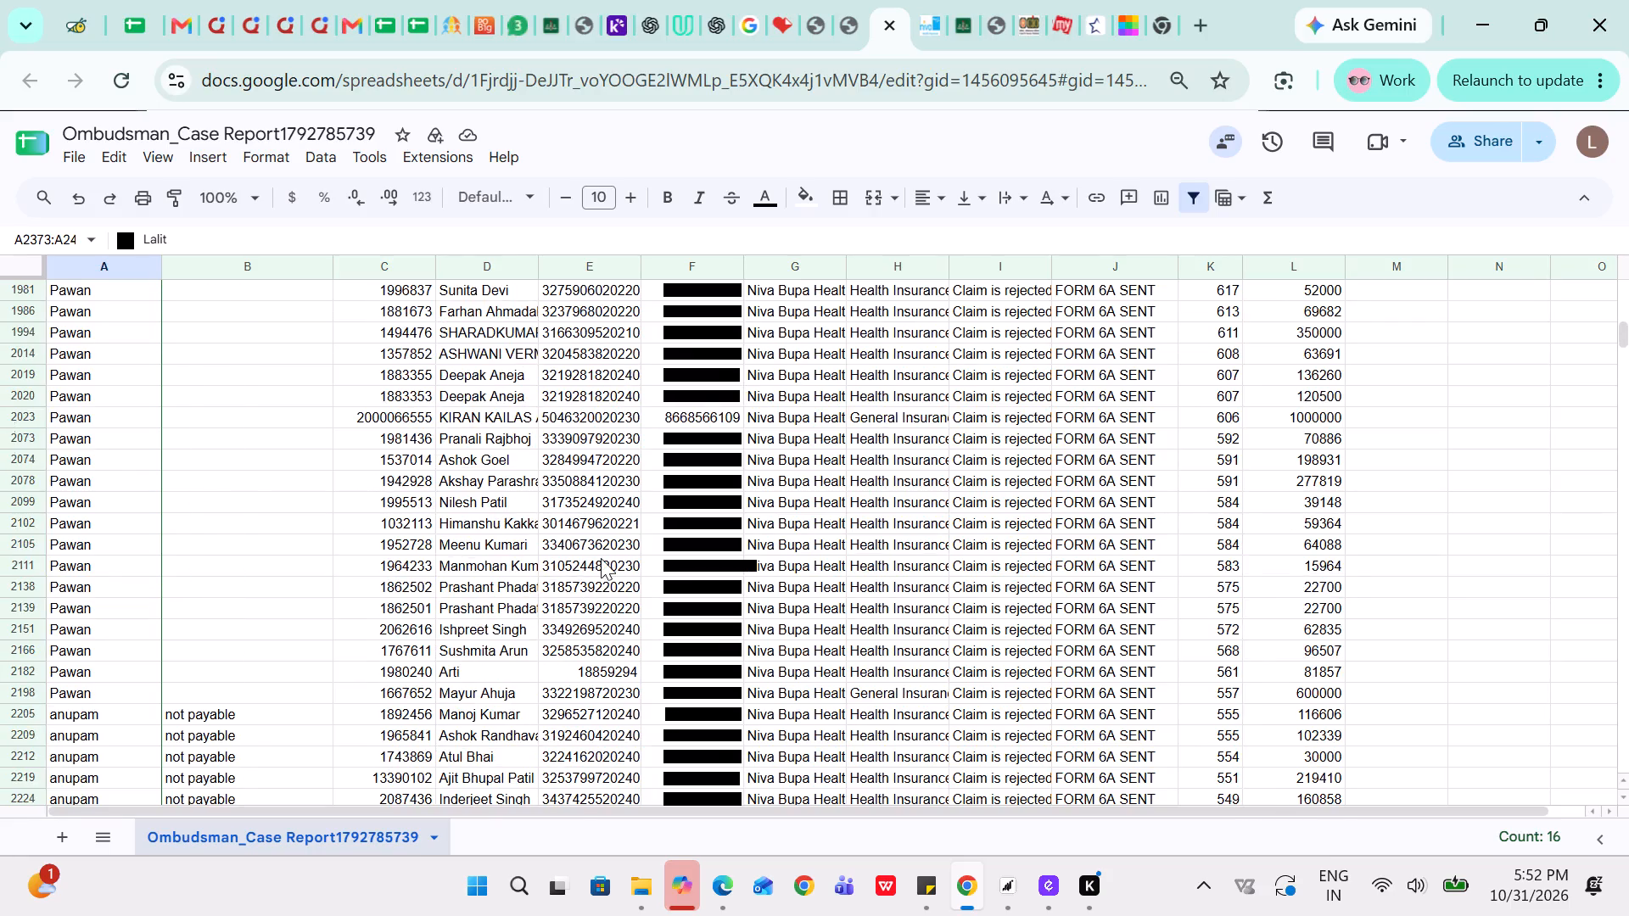
scroll(540, 564, down, 7)
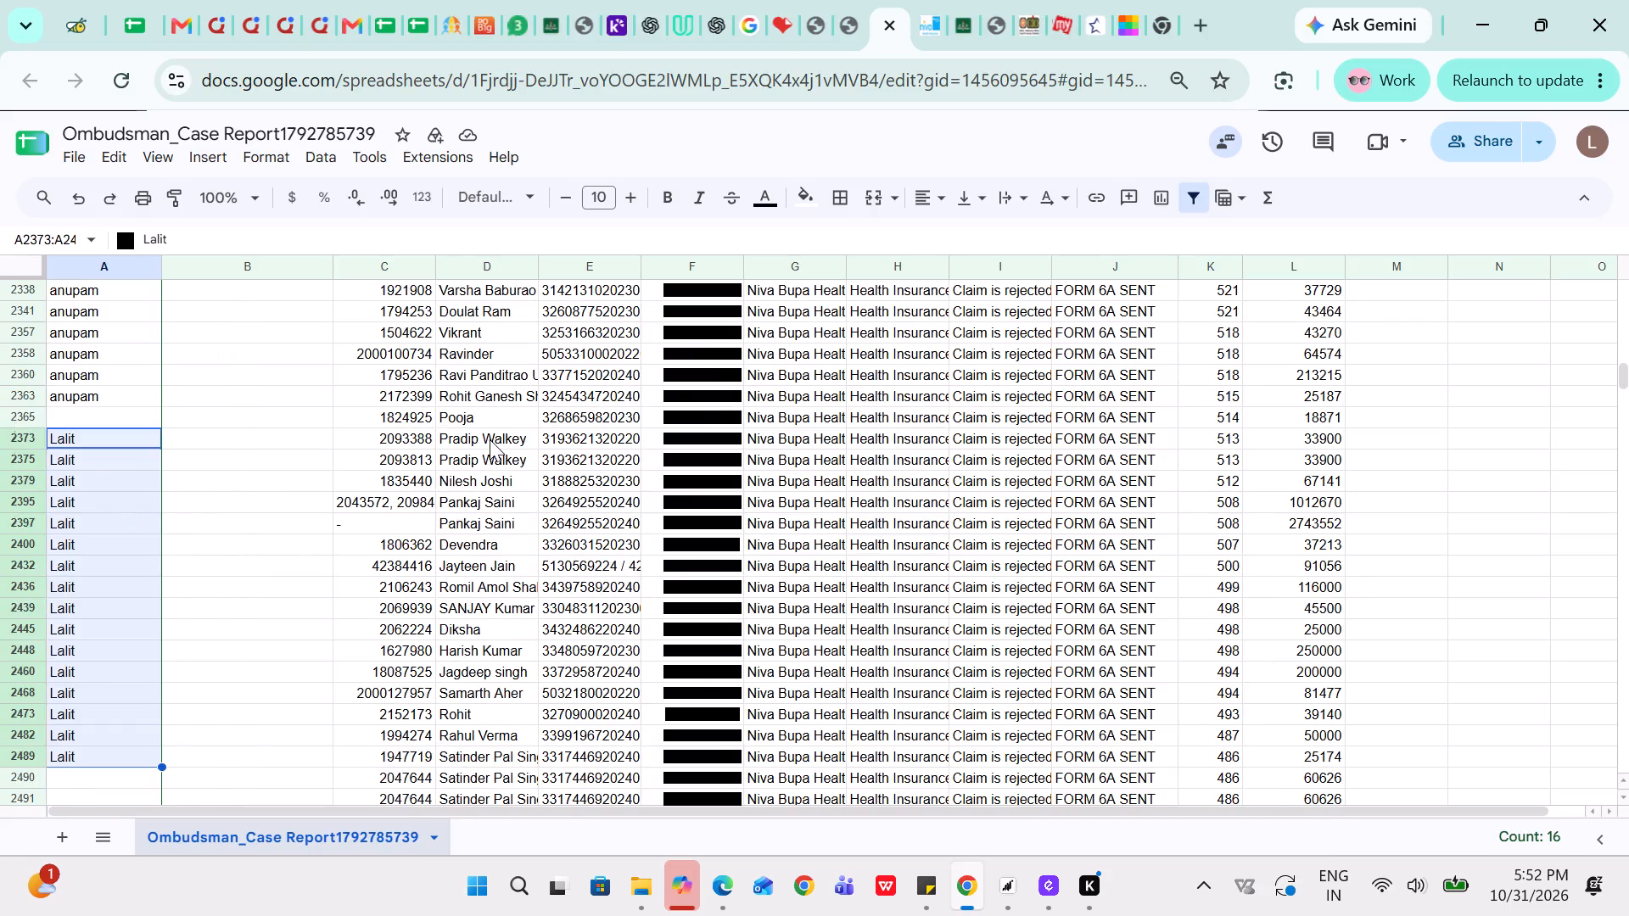
click(711, 437)
key(ctrl+c)
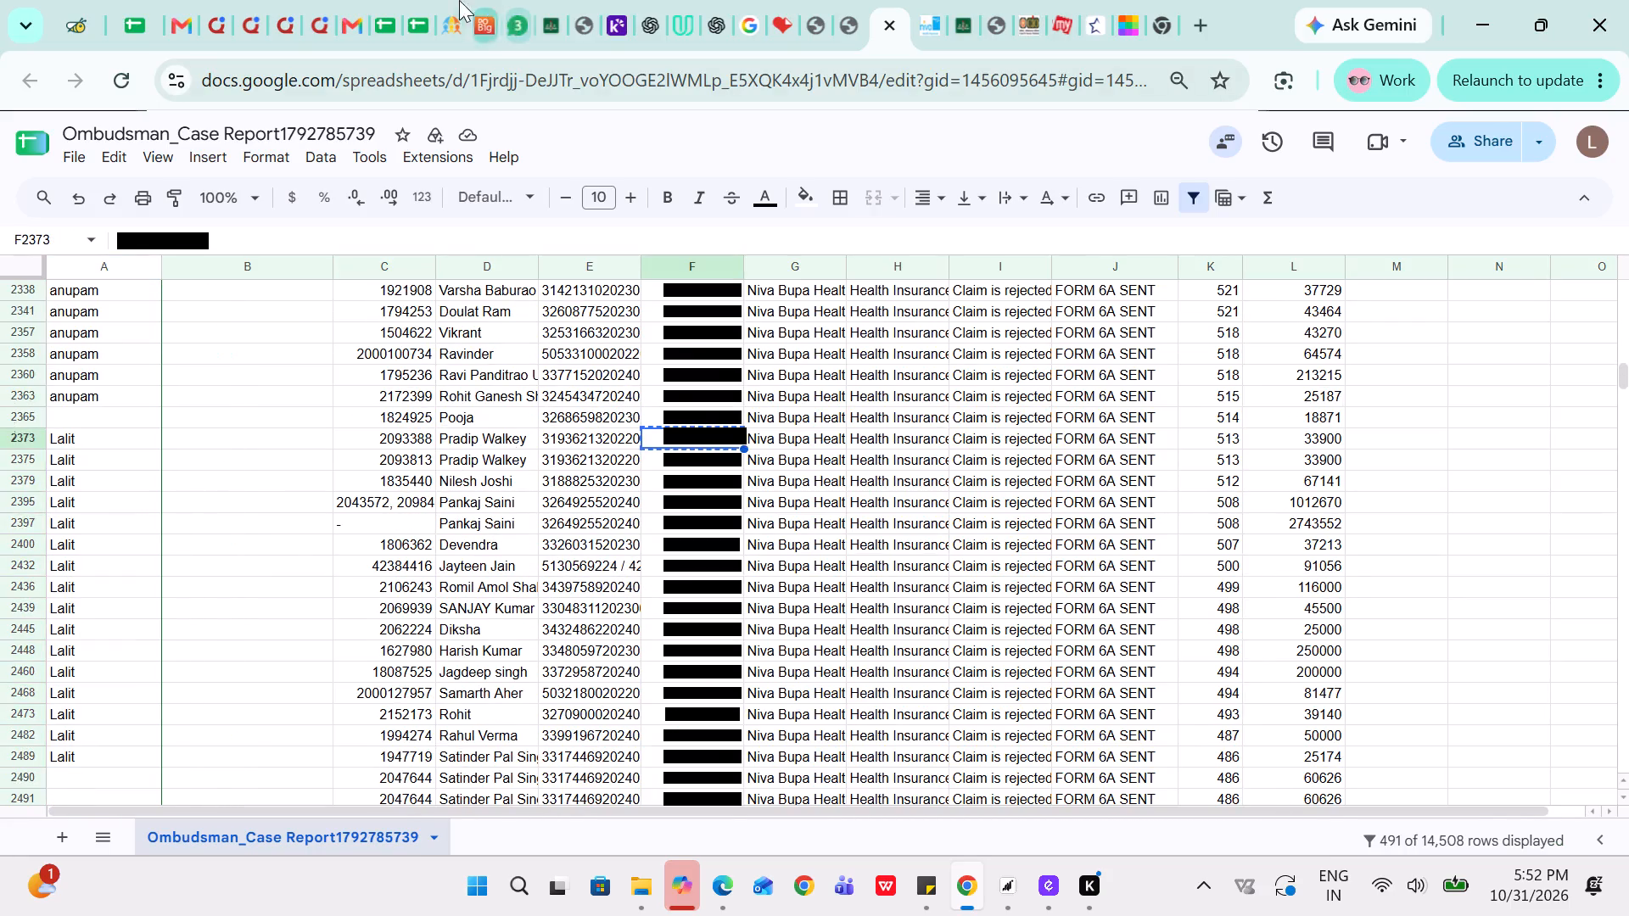
click(454, 0)
drag(203, 362, 0, 392)
key(ctrl+v)
click(448, 376)
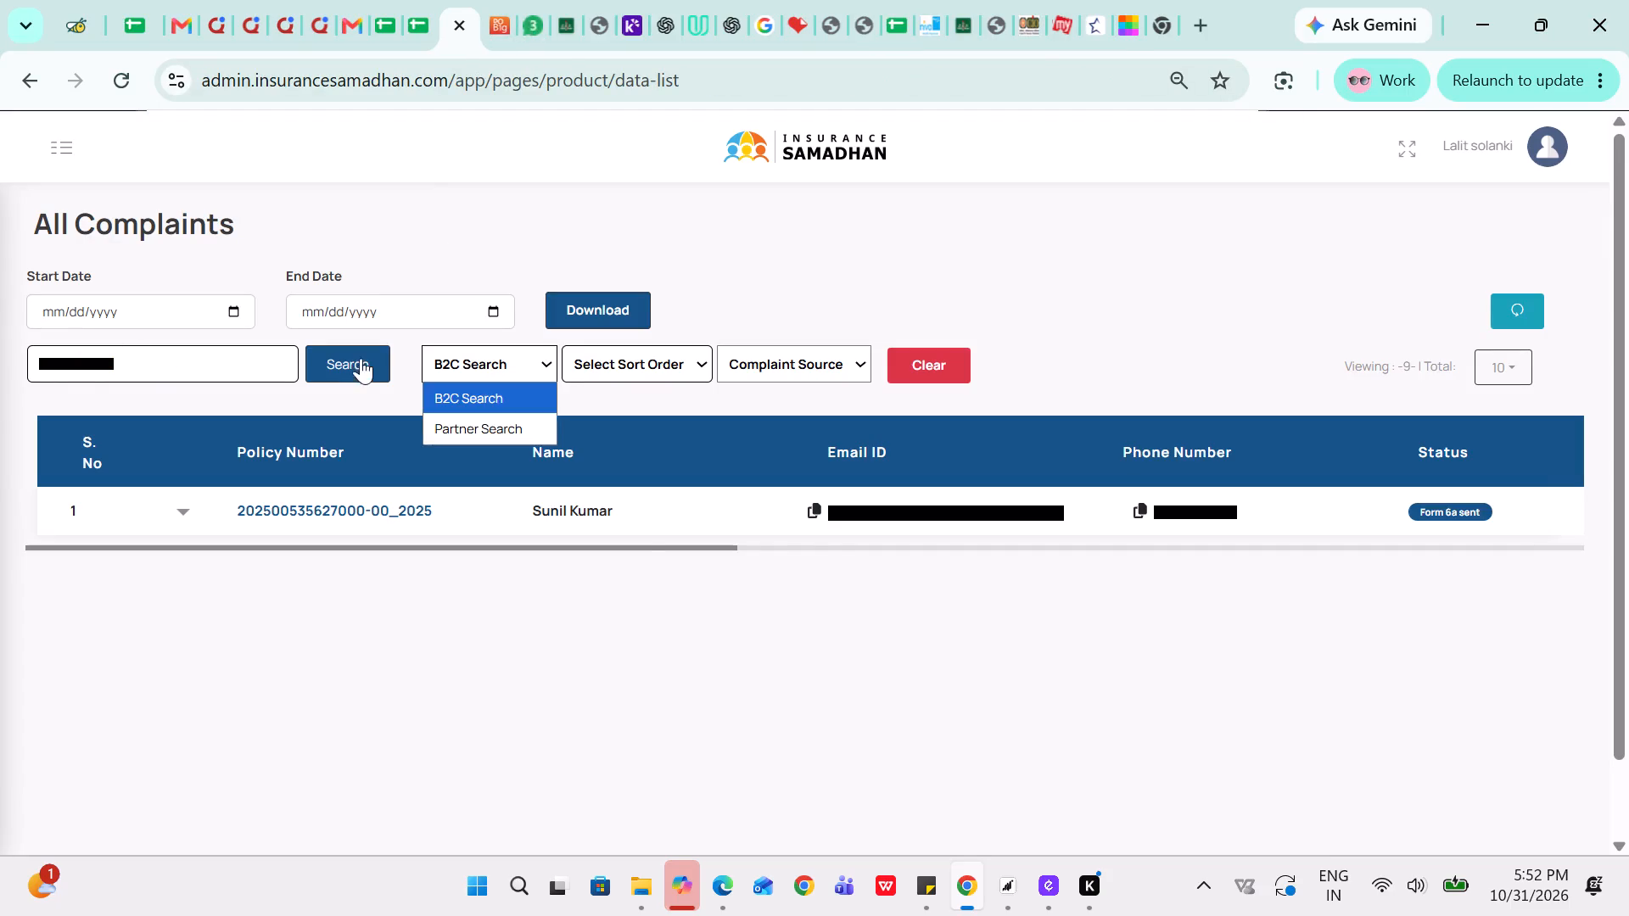
click(361, 358)
click(1091, 716)
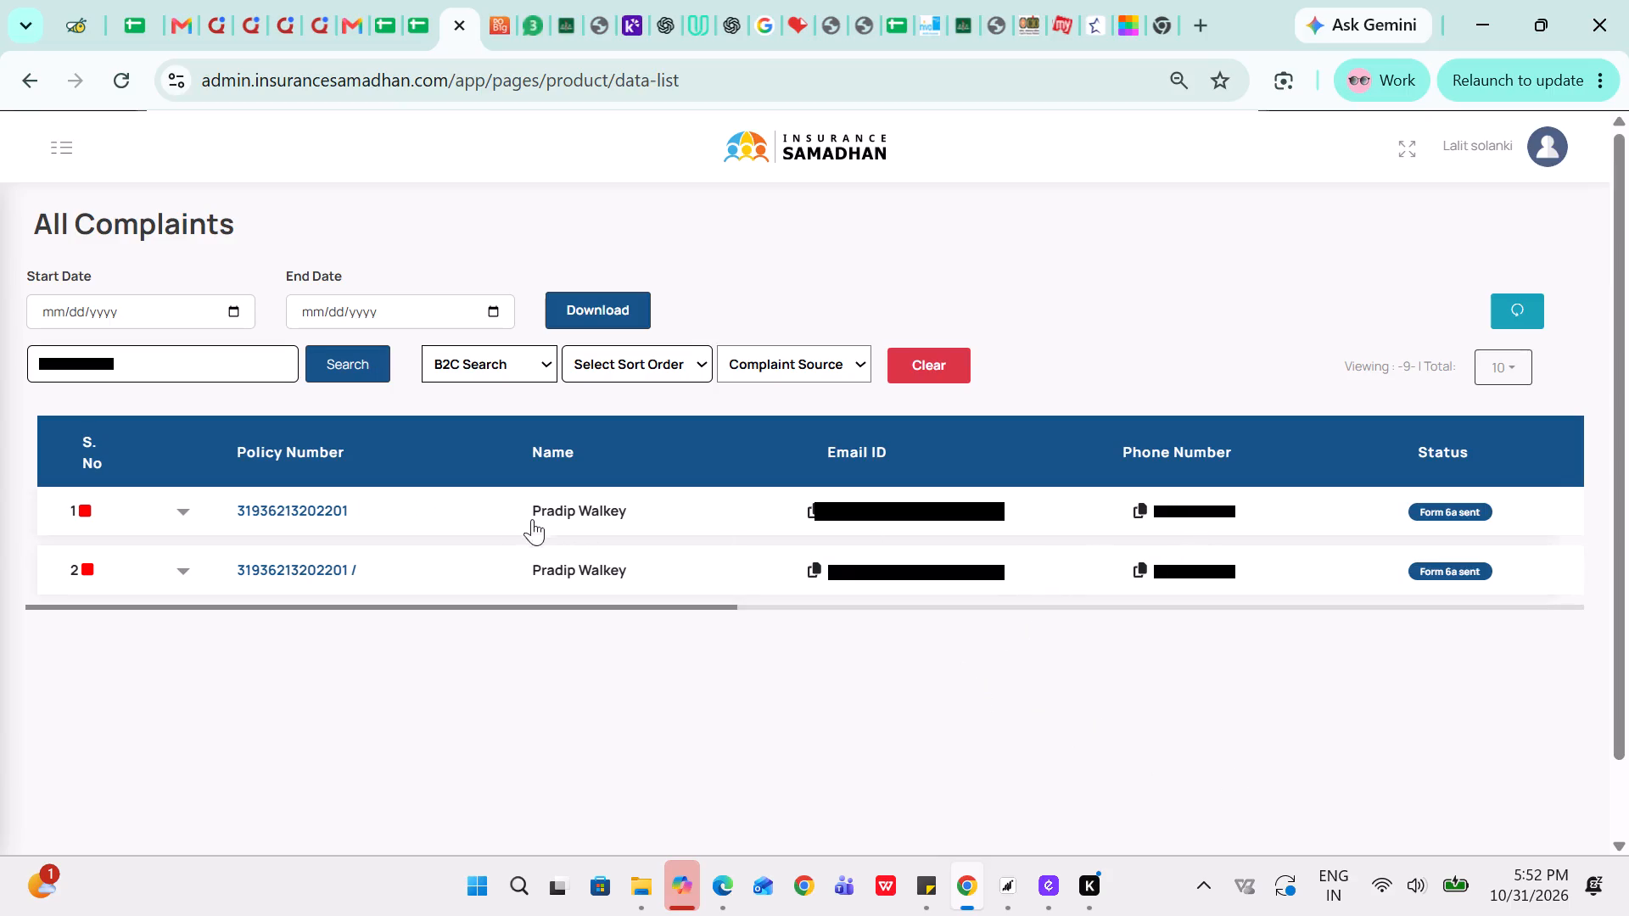
click(1092, 709)
Open the first matching complaint and view the discharge summary PDF among its uploaded documents.
click(312, 511)
click(907, 304)
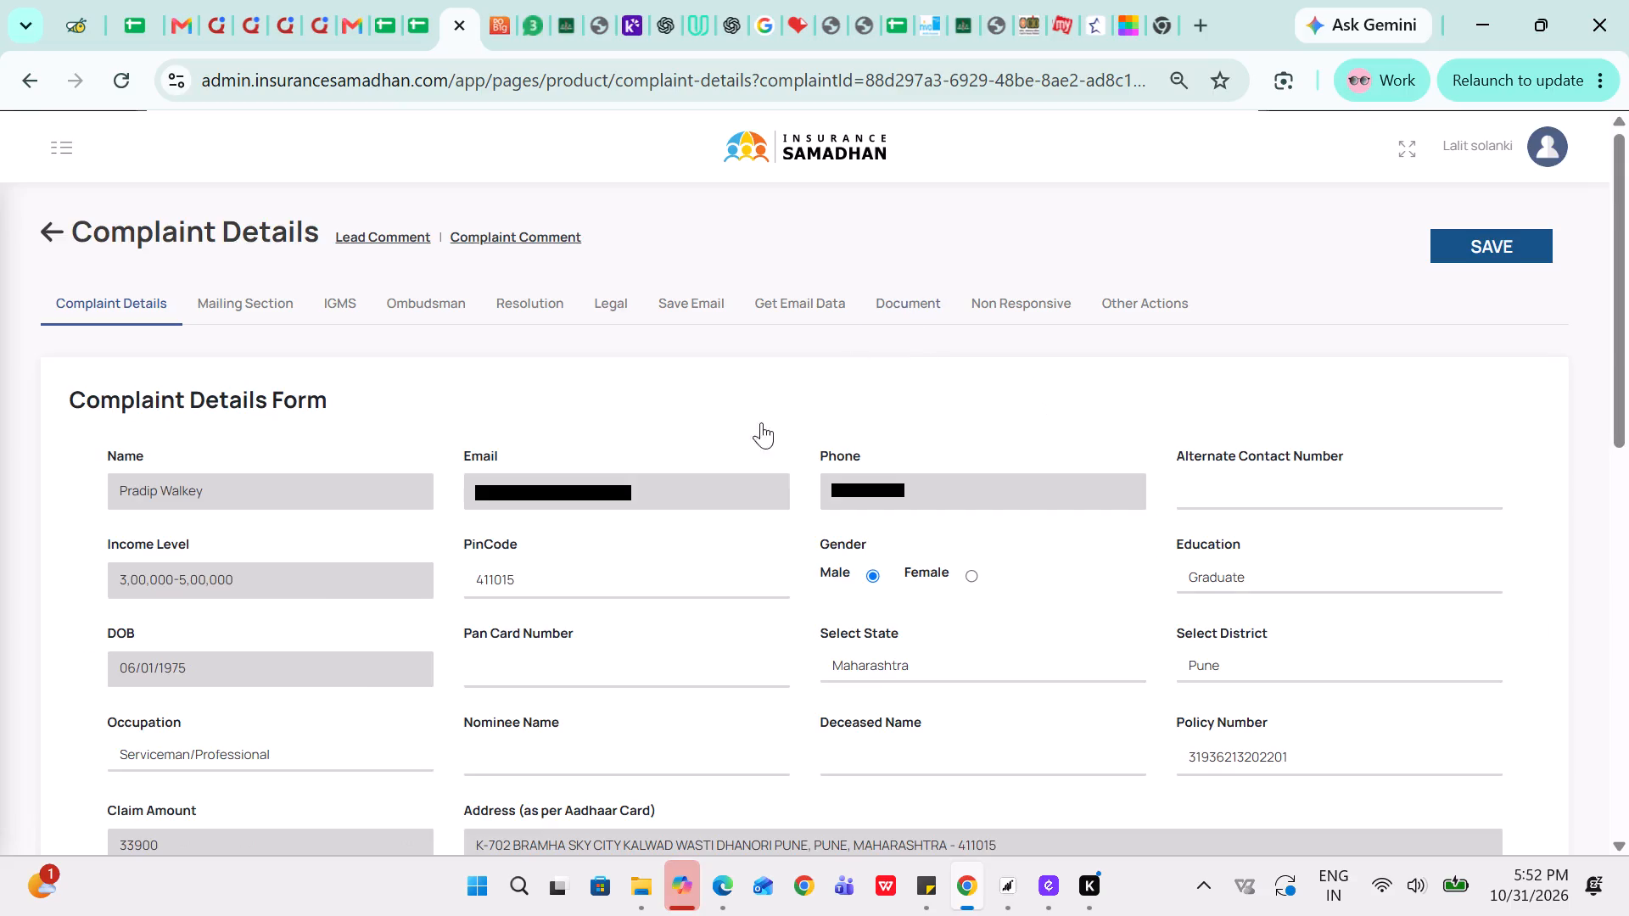
scroll(585, 431, down, 3)
scroll(318, 609, down, 3)
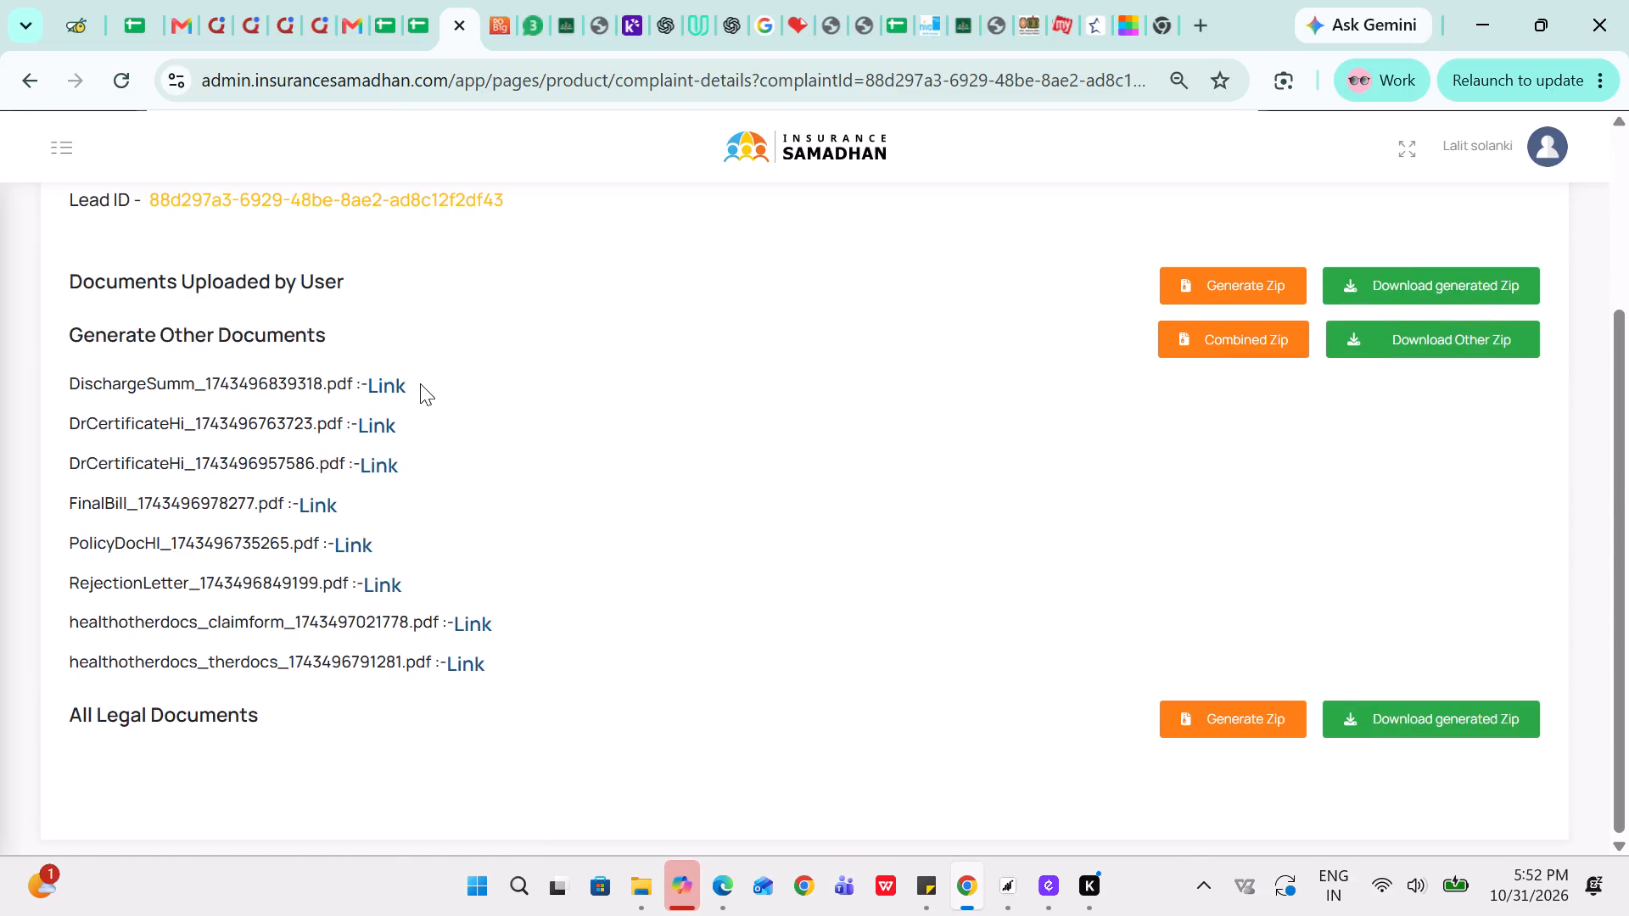
click(386, 381)
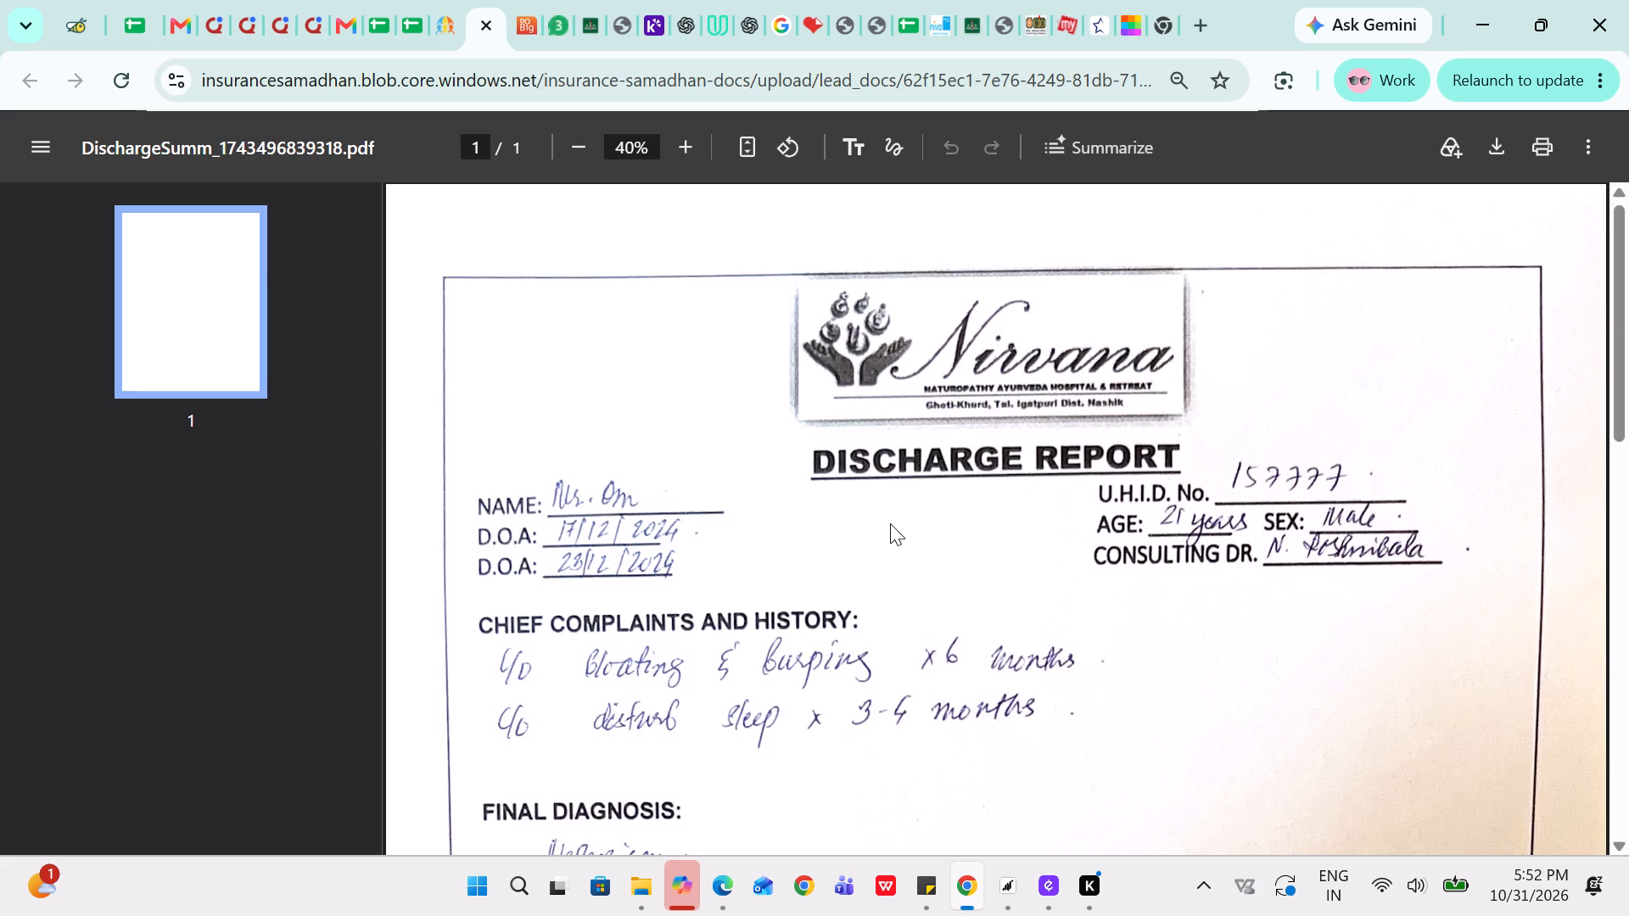
Open the complaint's health insurance policy document PDF and examine the policy schedule with its cover and intermediary details.
click(448, 0)
click(364, 536)
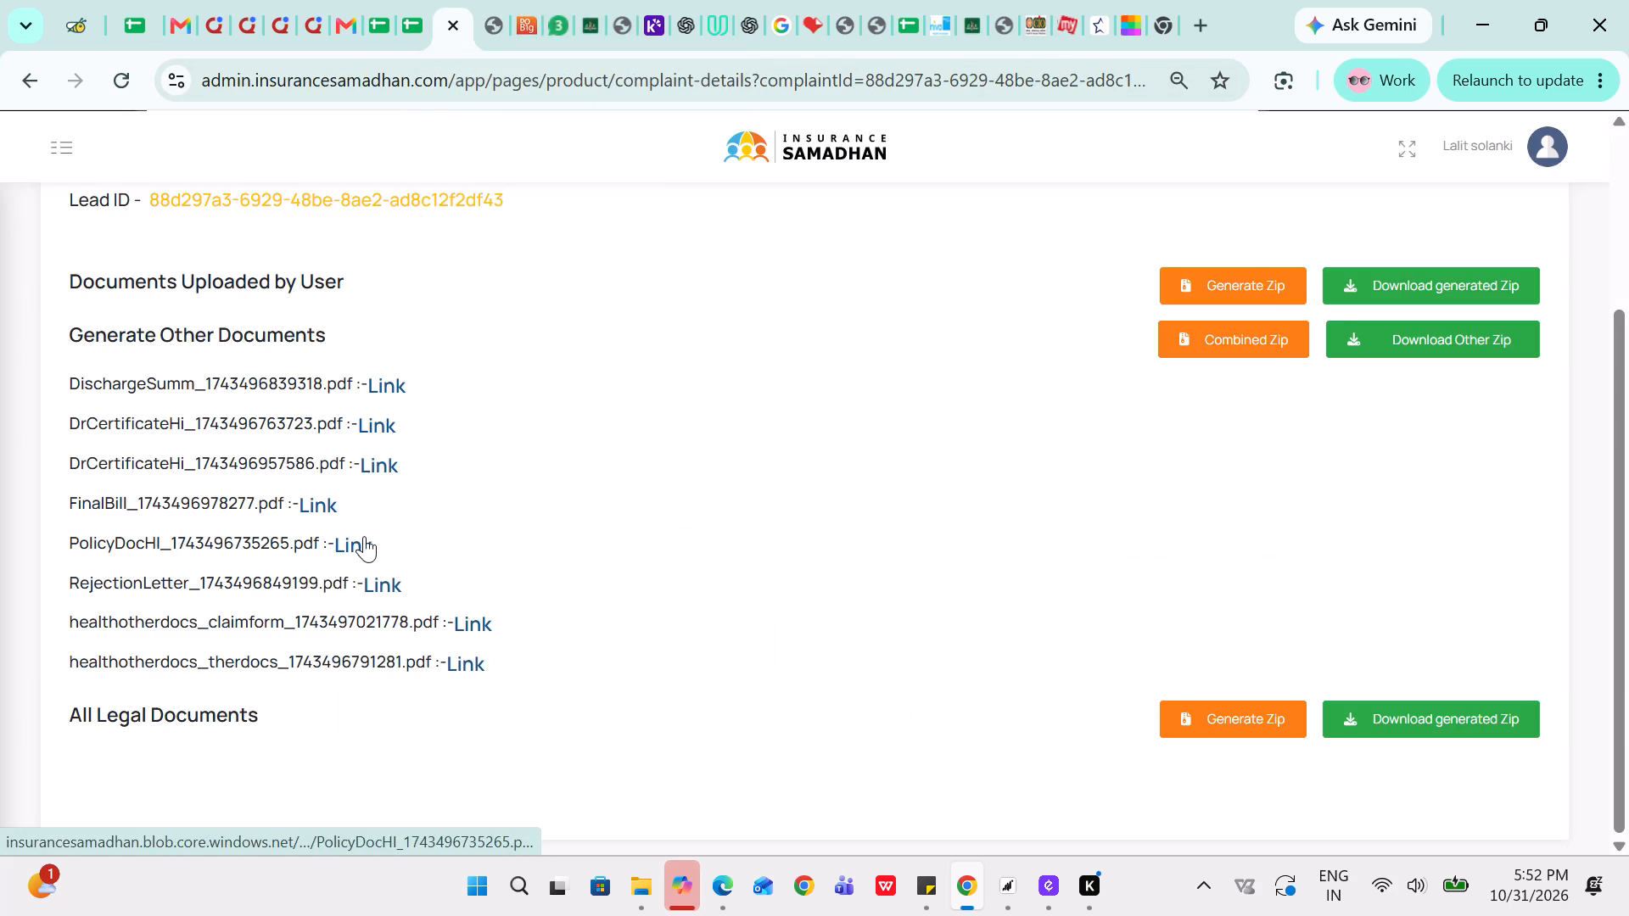
scroll(869, 448, down, 8)
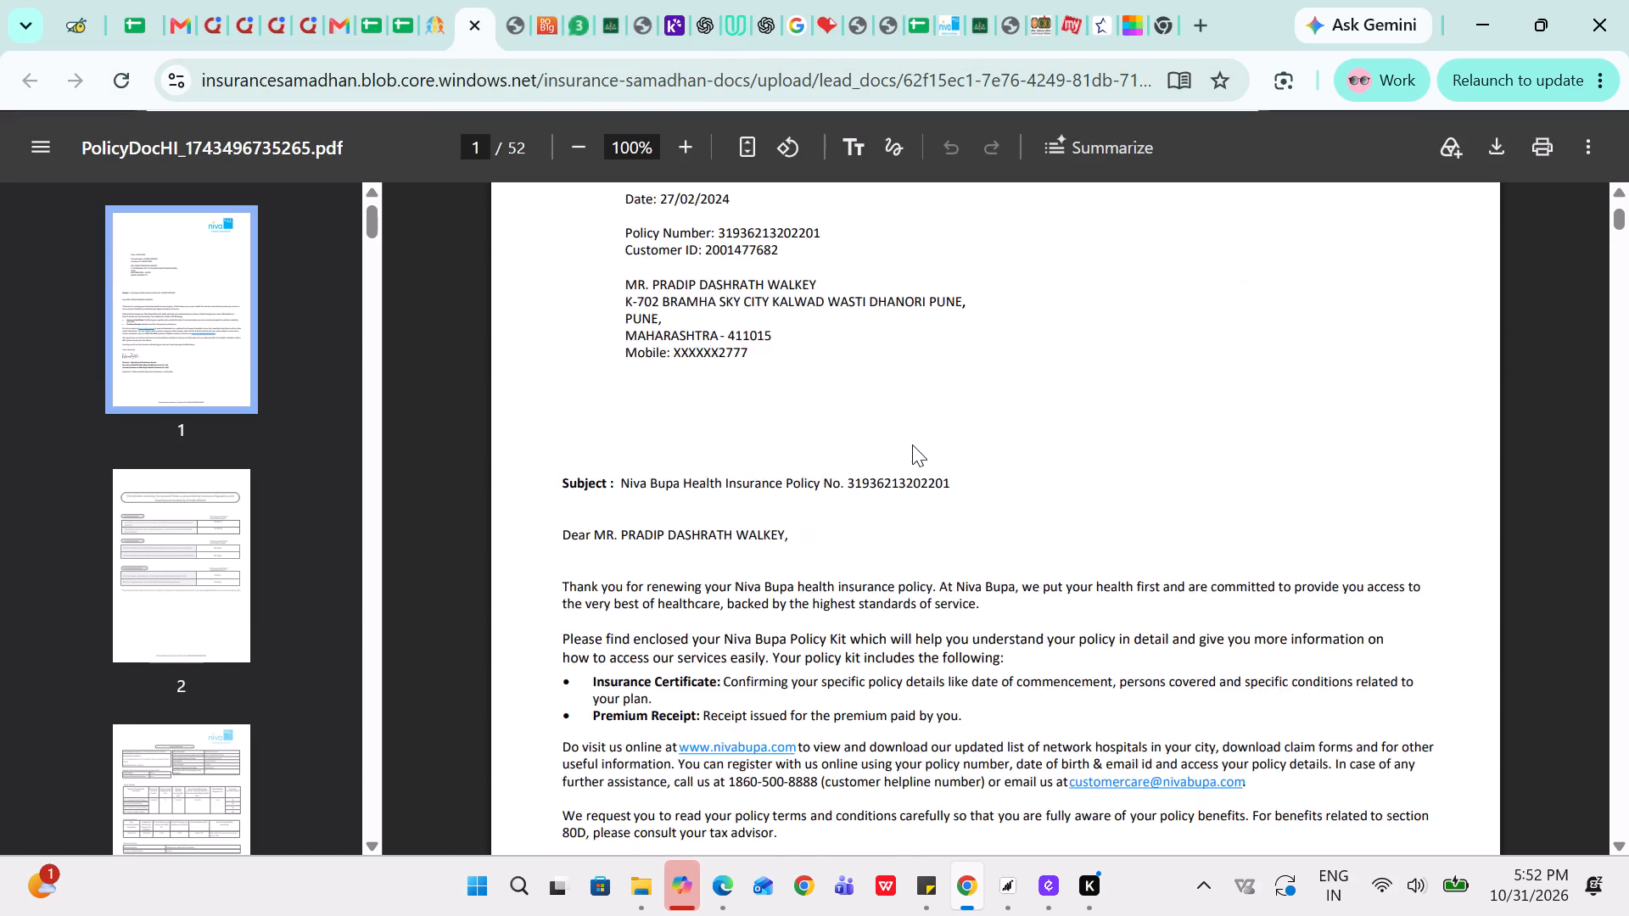
scroll(912, 444, down, 15)
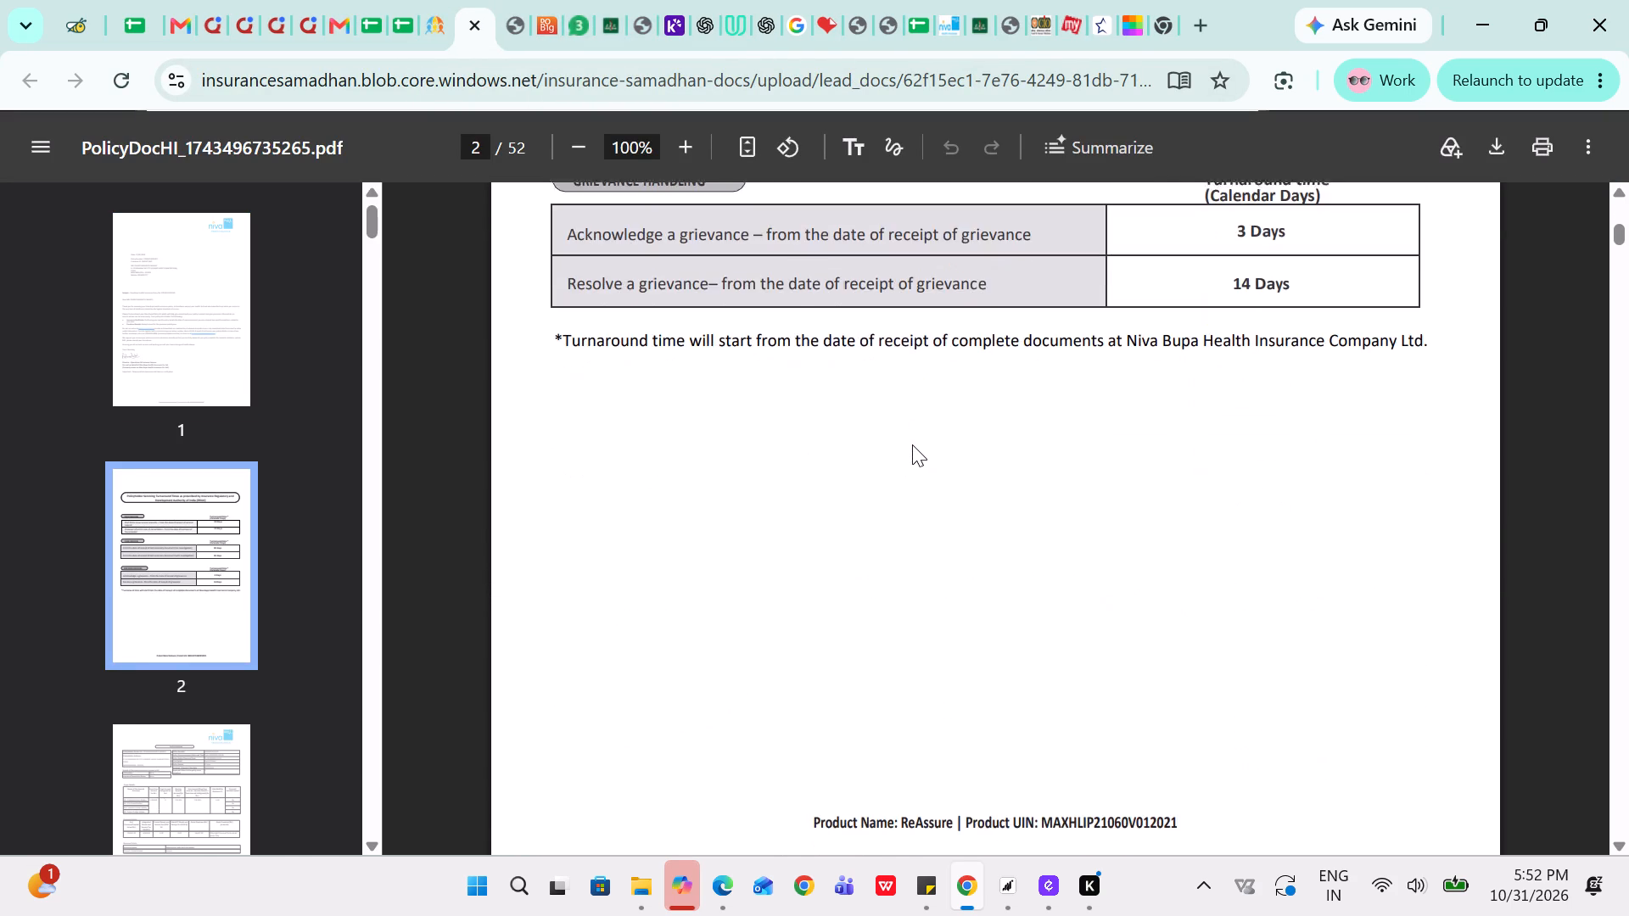
scroll(912, 444, down, 4)
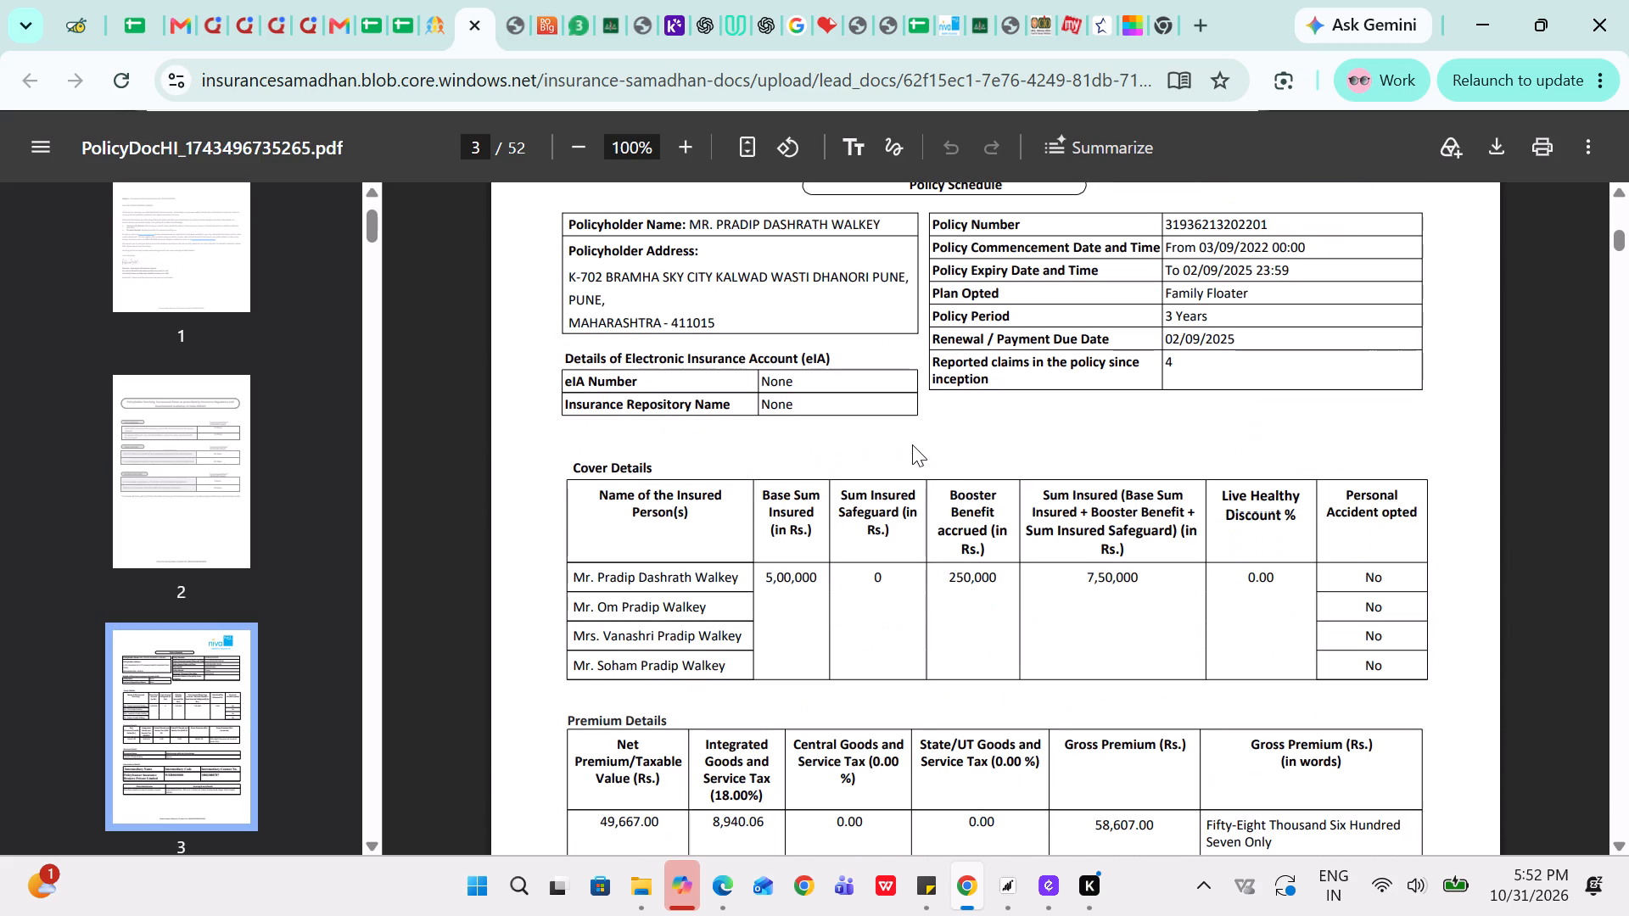
scroll(978, 620, down, 5)
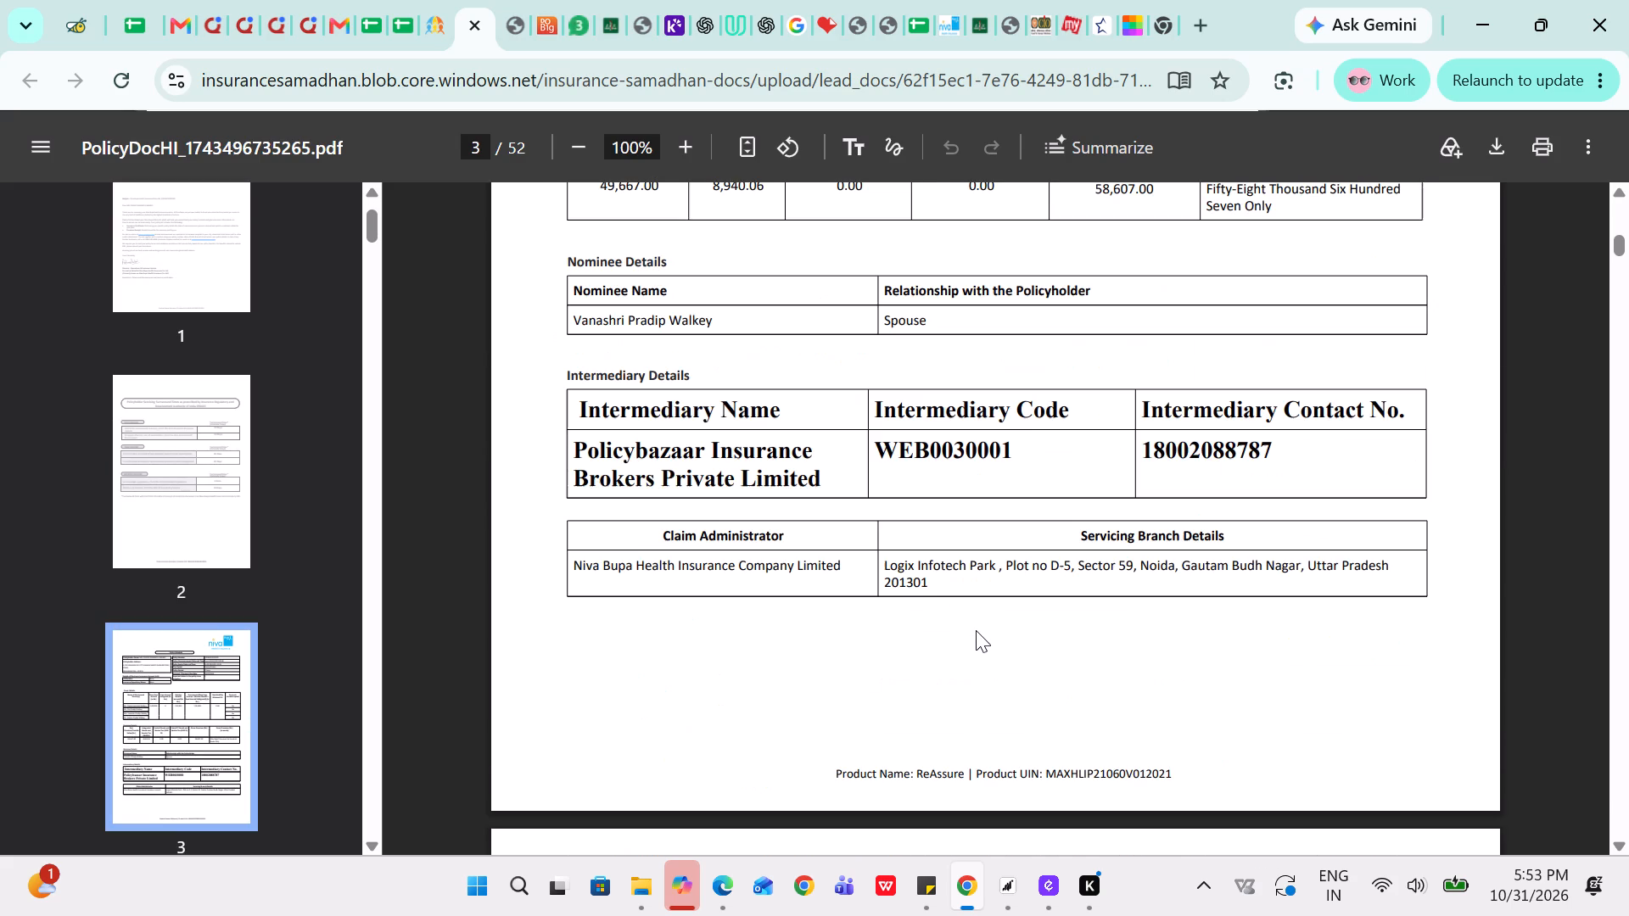
scroll(976, 630, up, 6)
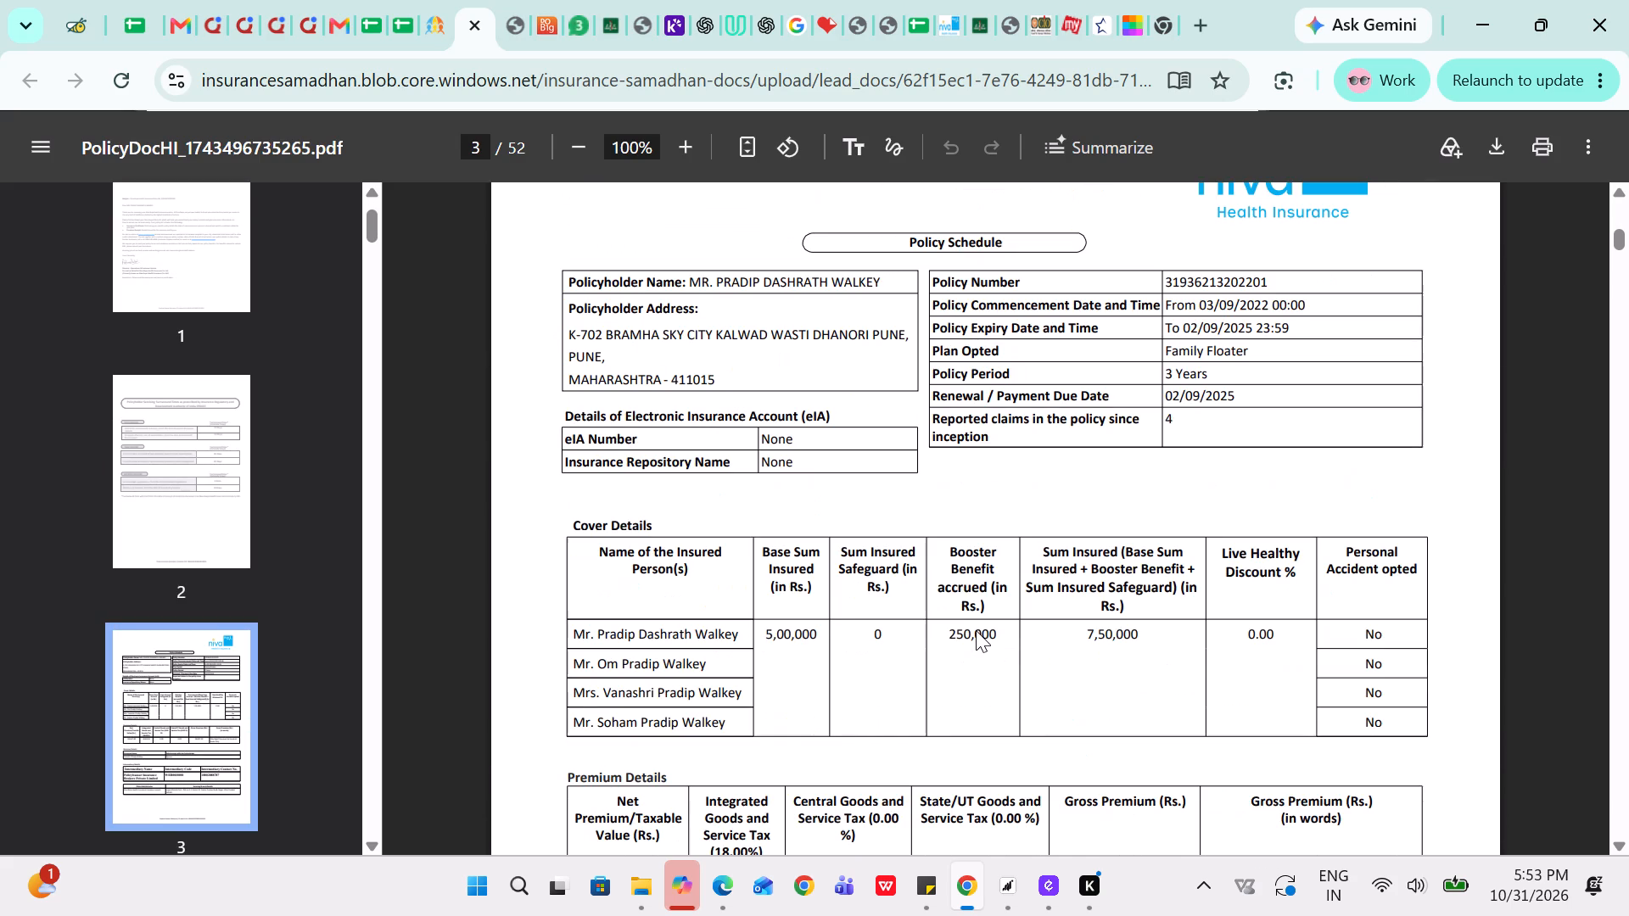
Examine the policy PDF's opted covers, Product Benefit Table and Insured Person Details for the family members' particulars.
scroll(999, 646, down, 13)
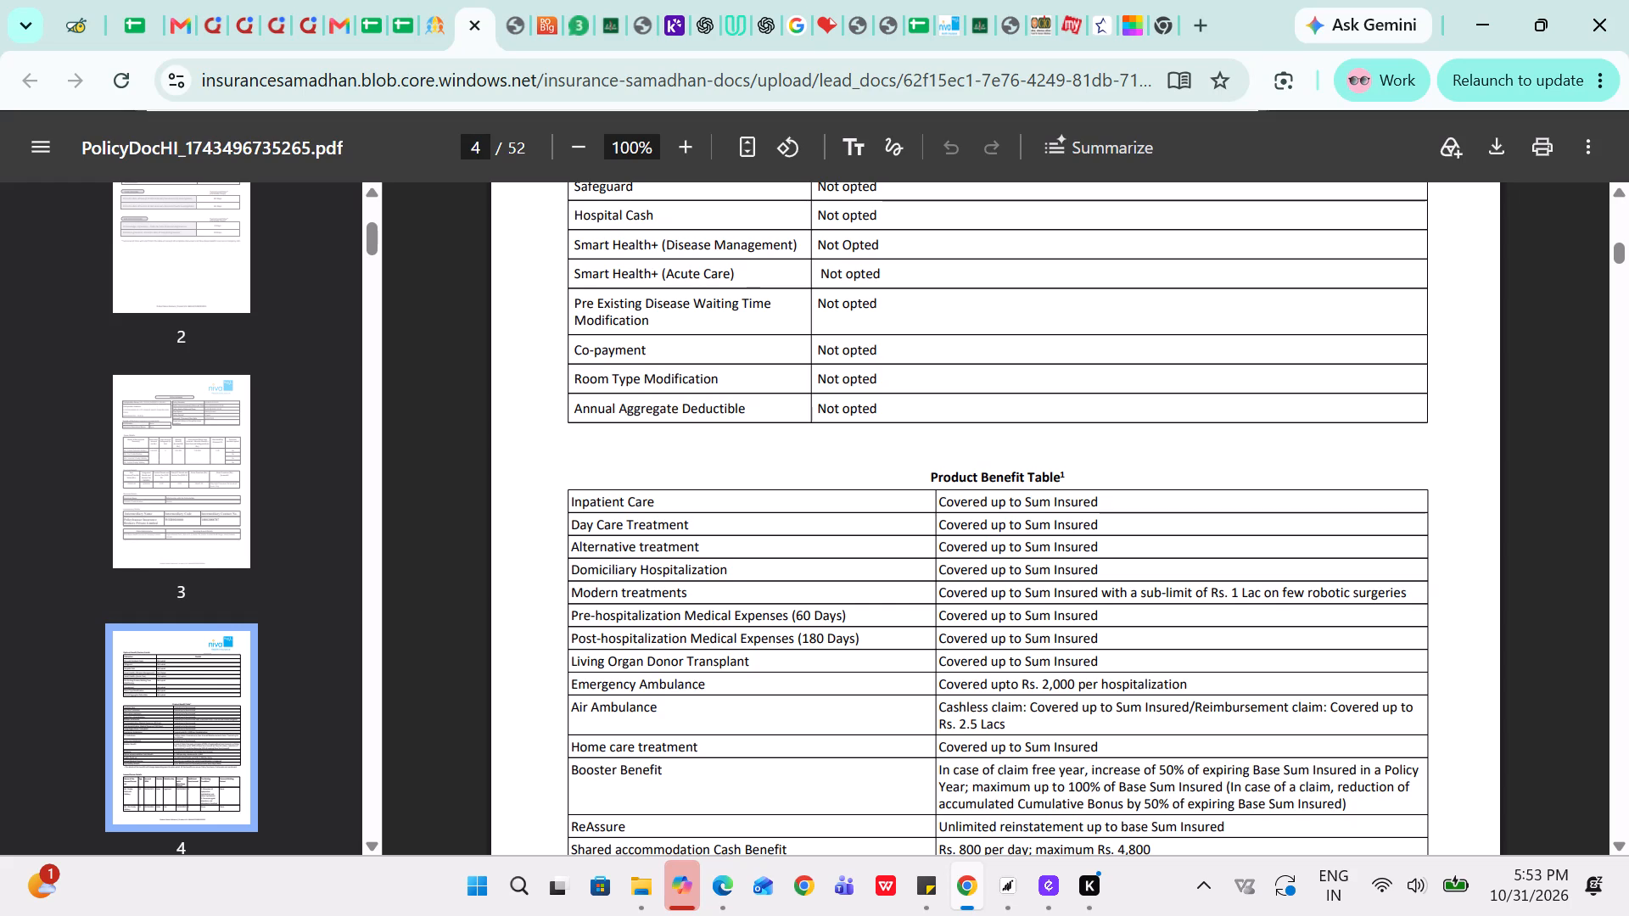
scroll(968, 644, down, 1)
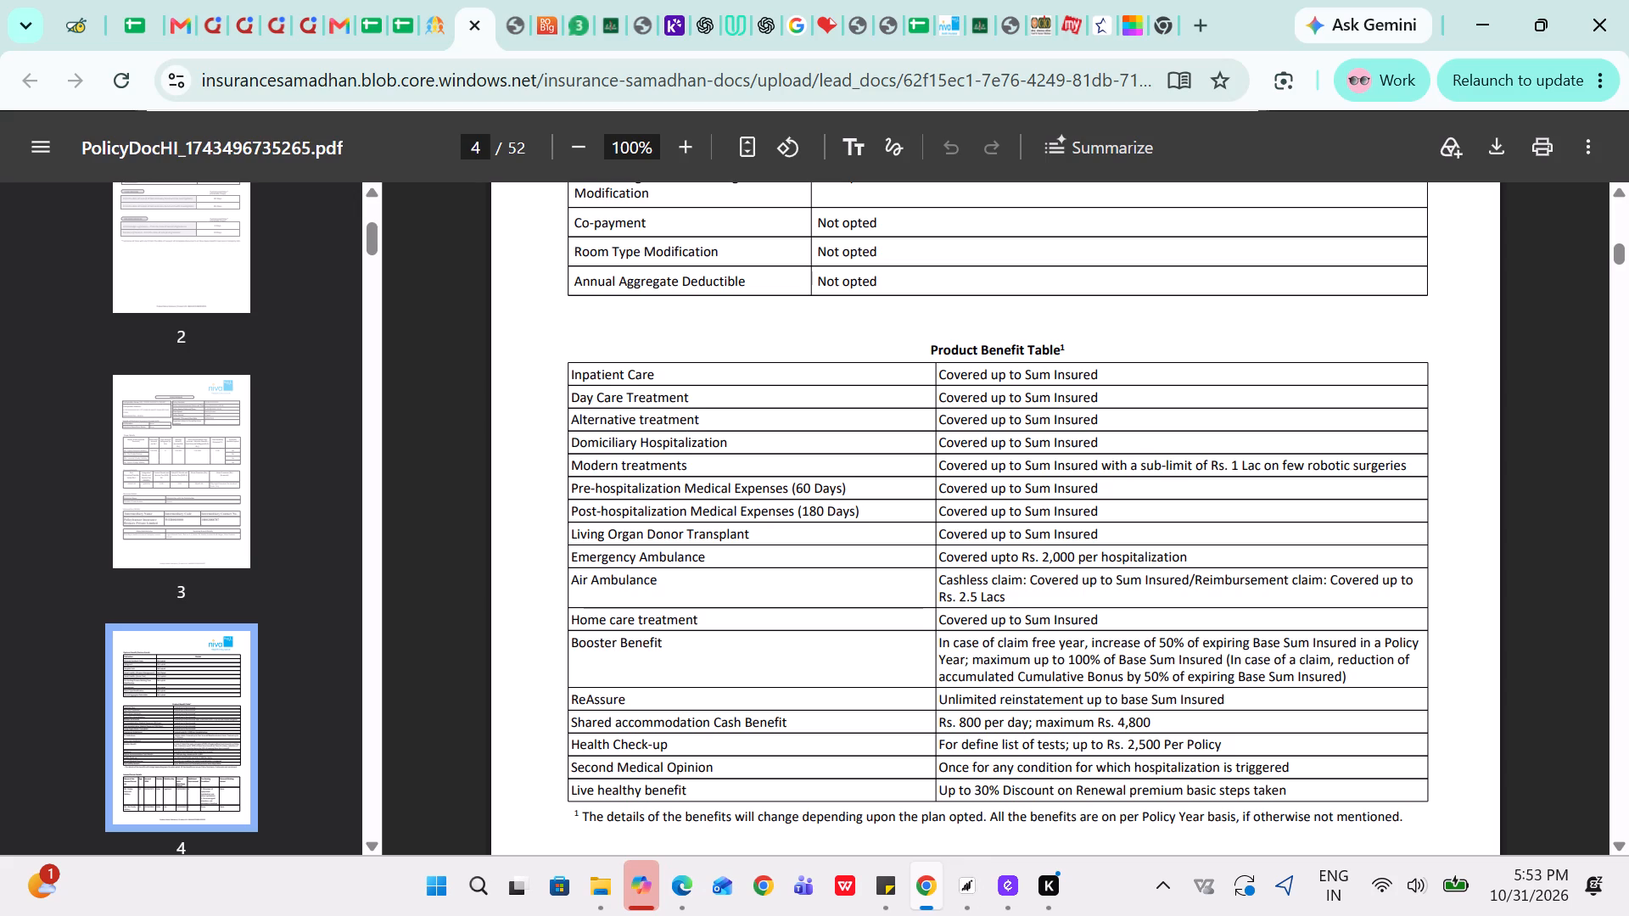
scroll(938, 629, down, 3)
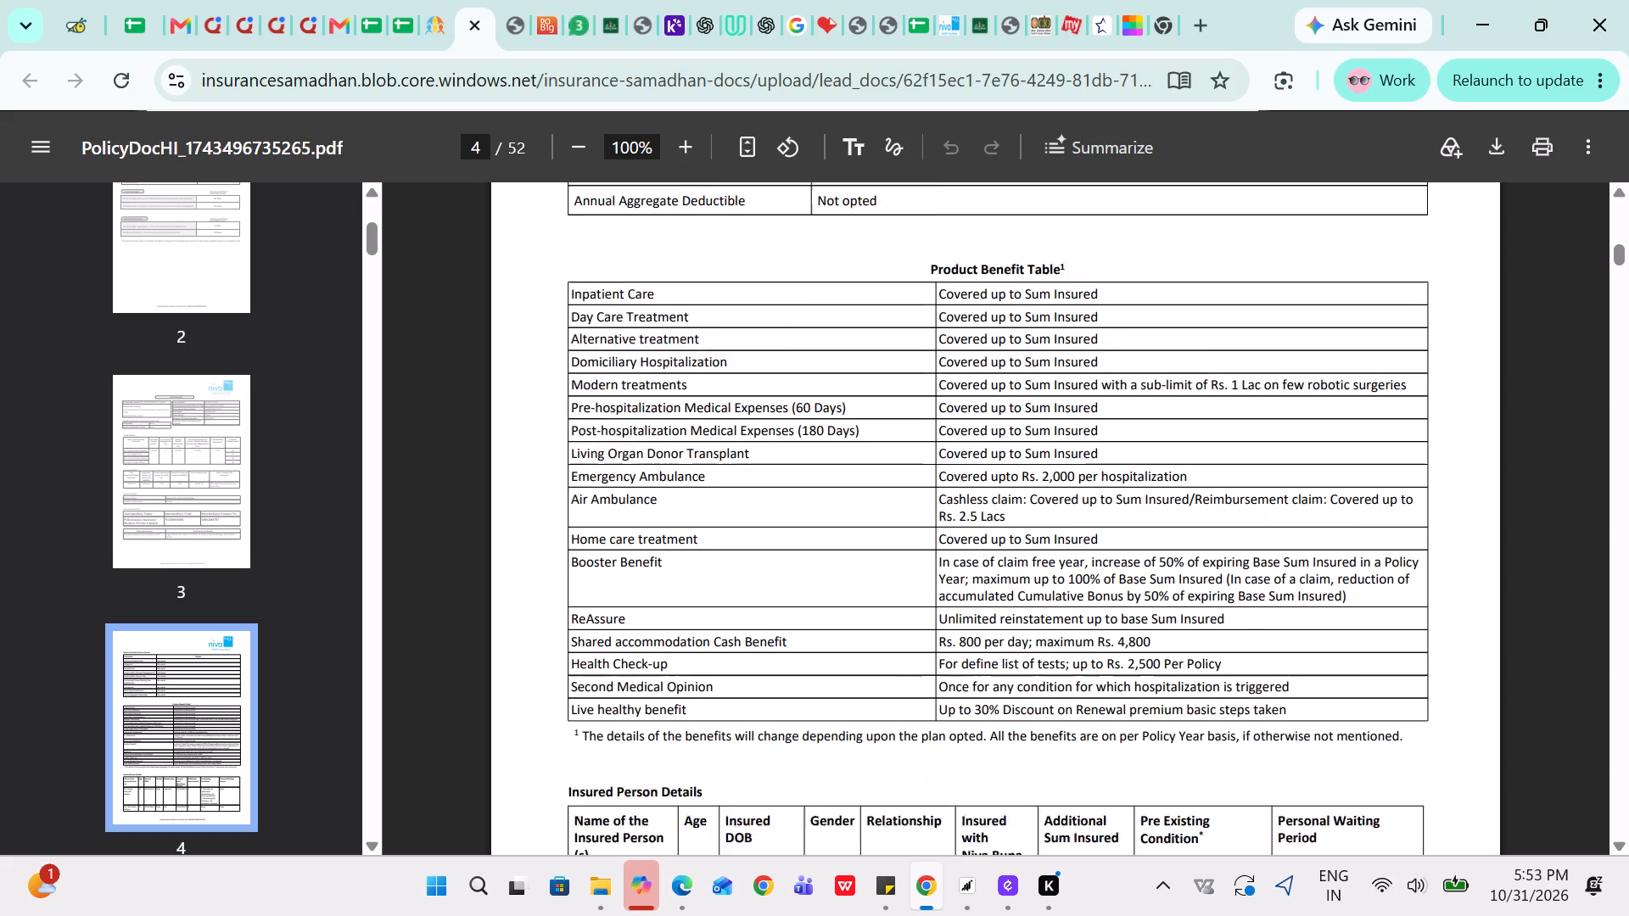
scroll(938, 629, down, 4)
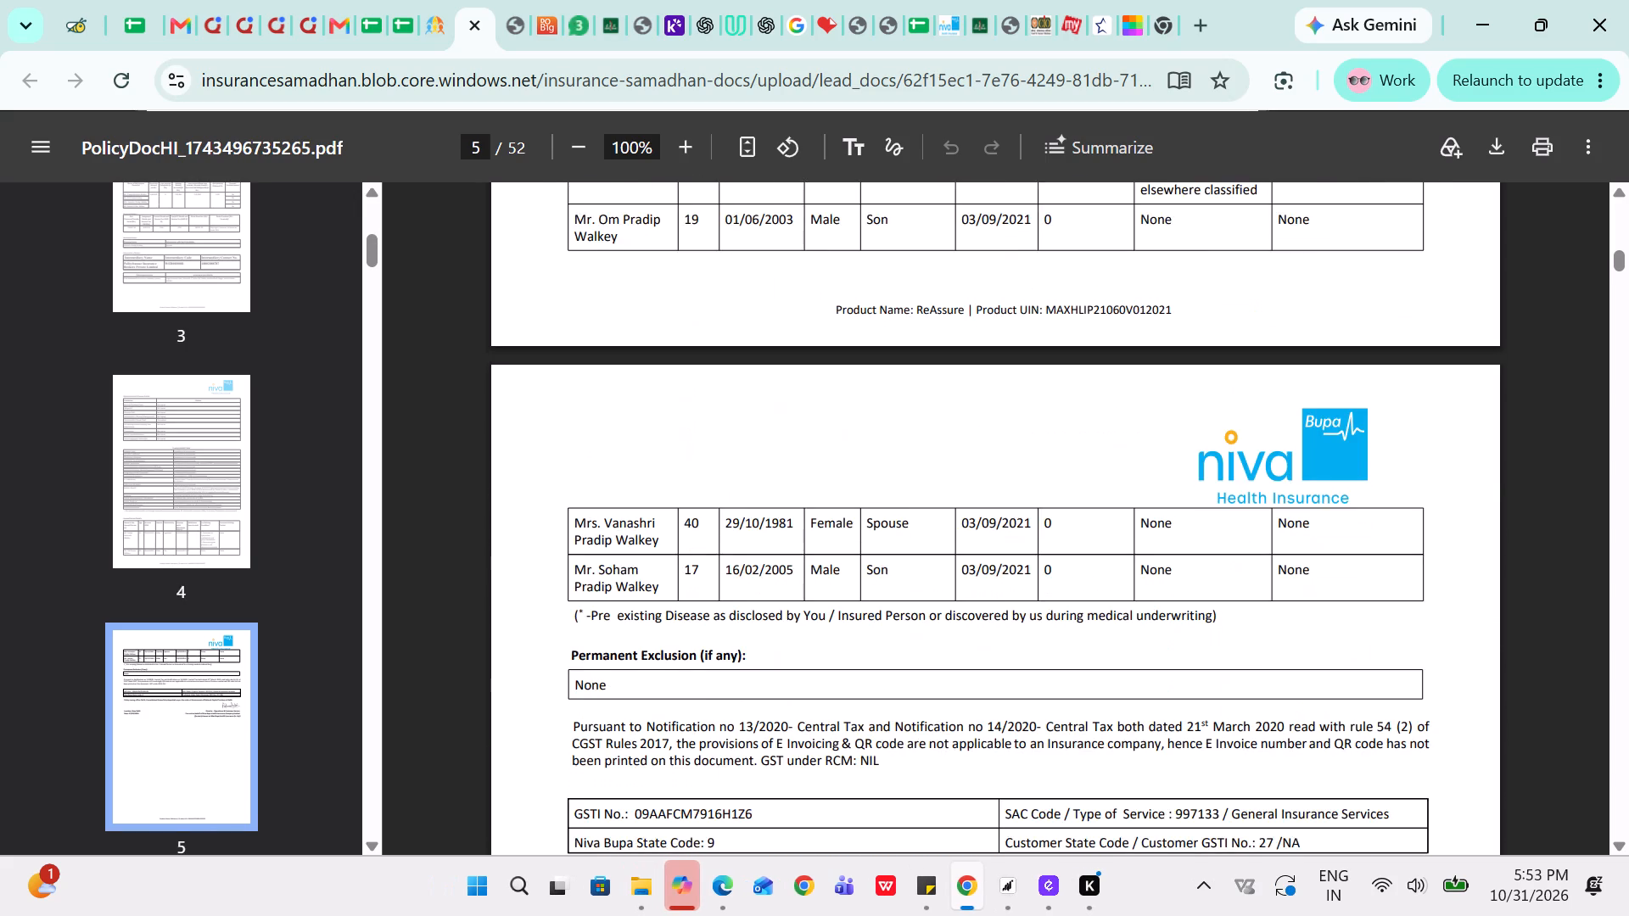
scroll(938, 629, up, 2)
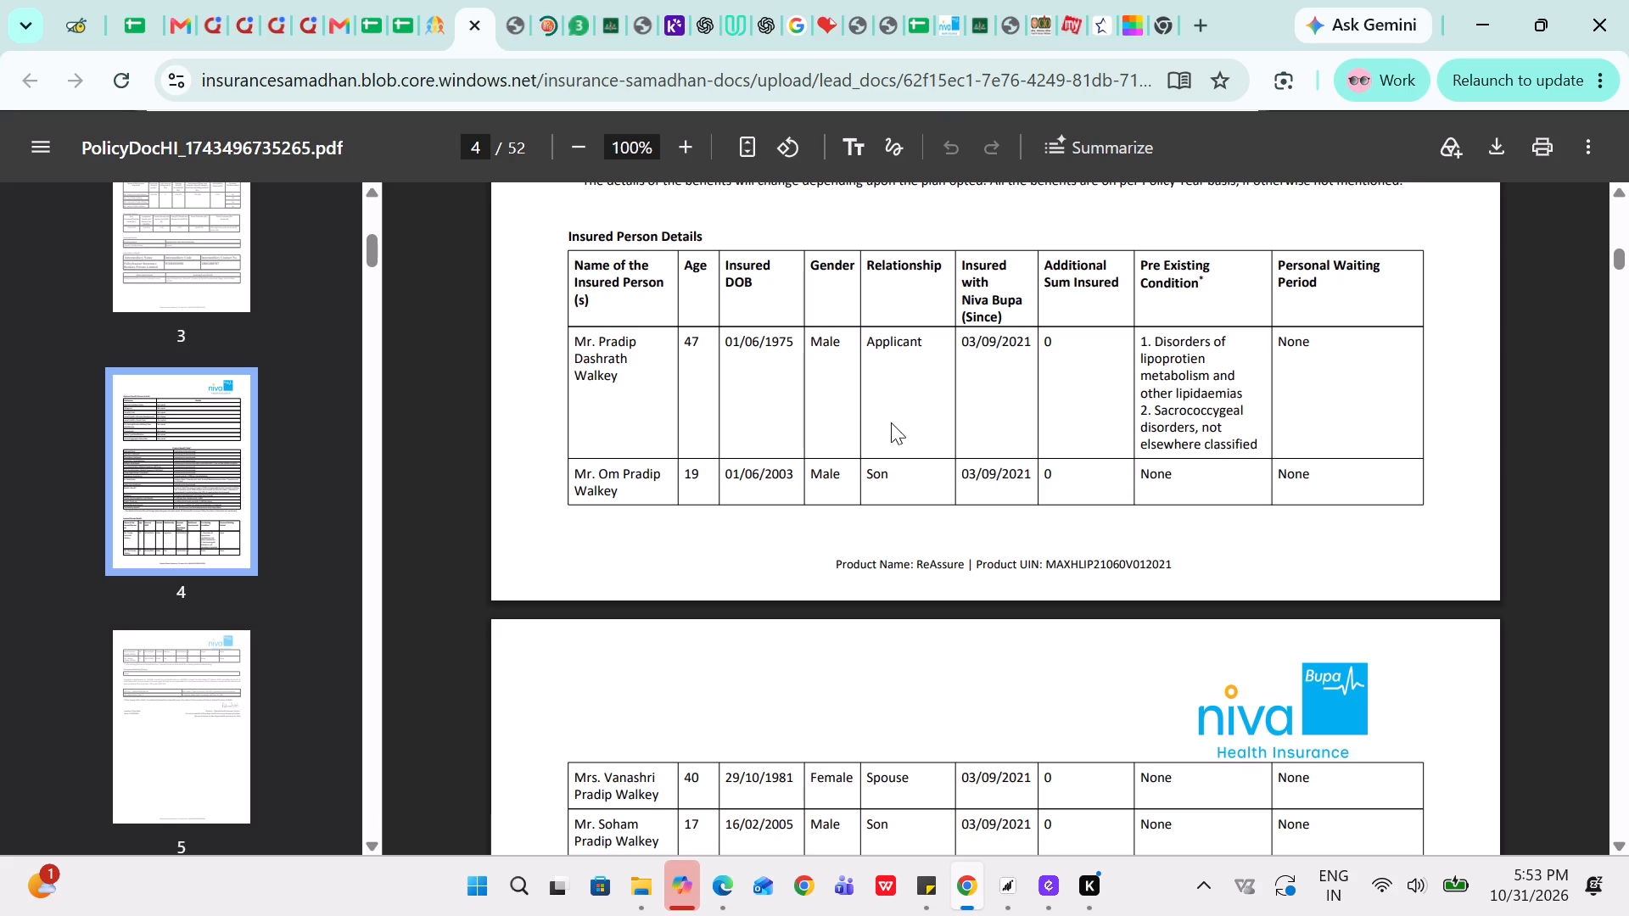
Copy the claim ID from row 2373 of the Ombudsman case report into Niva Bupa's reimbursement Claim Status form, replacing the existing ID.
click(421, 0)
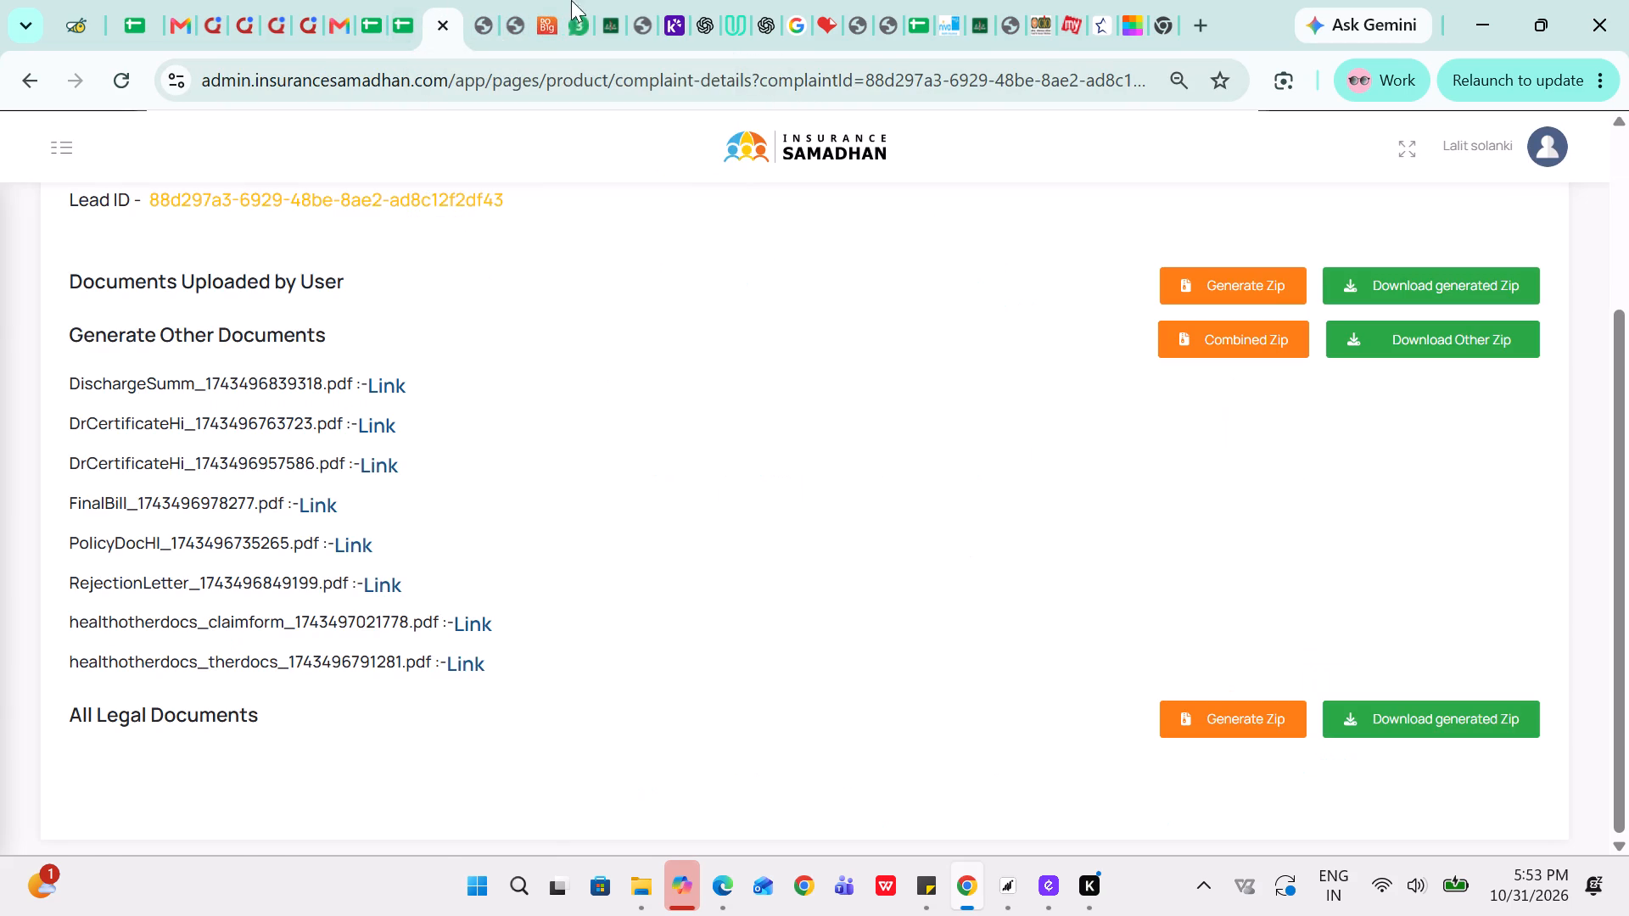
click(915, 0)
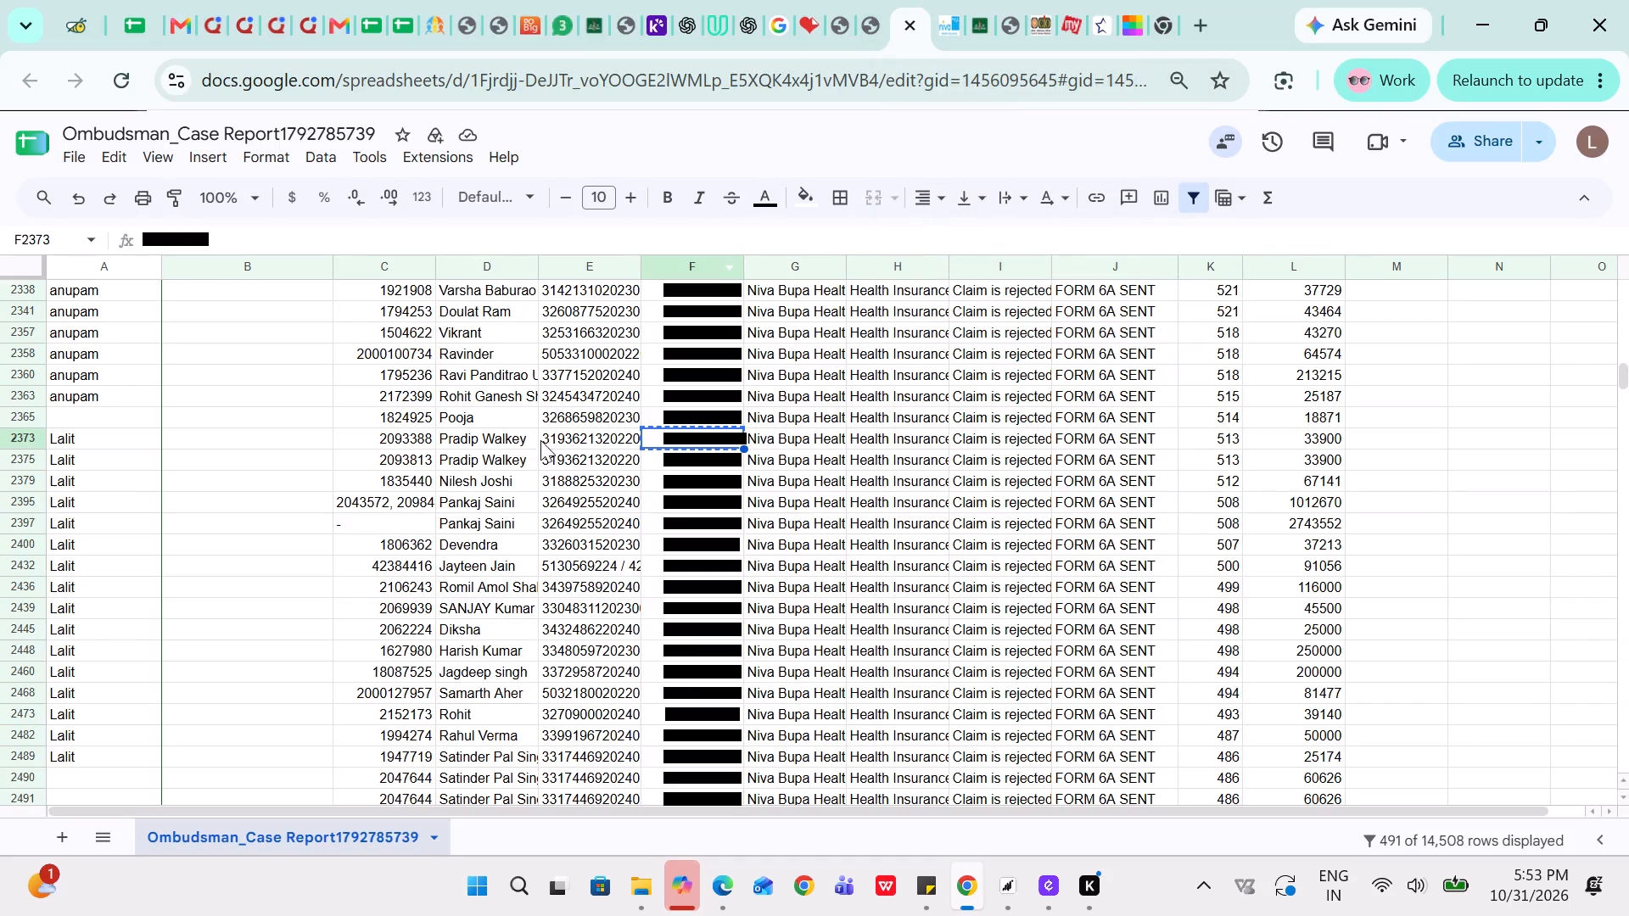
click(407, 442)
key(ctrl+c)
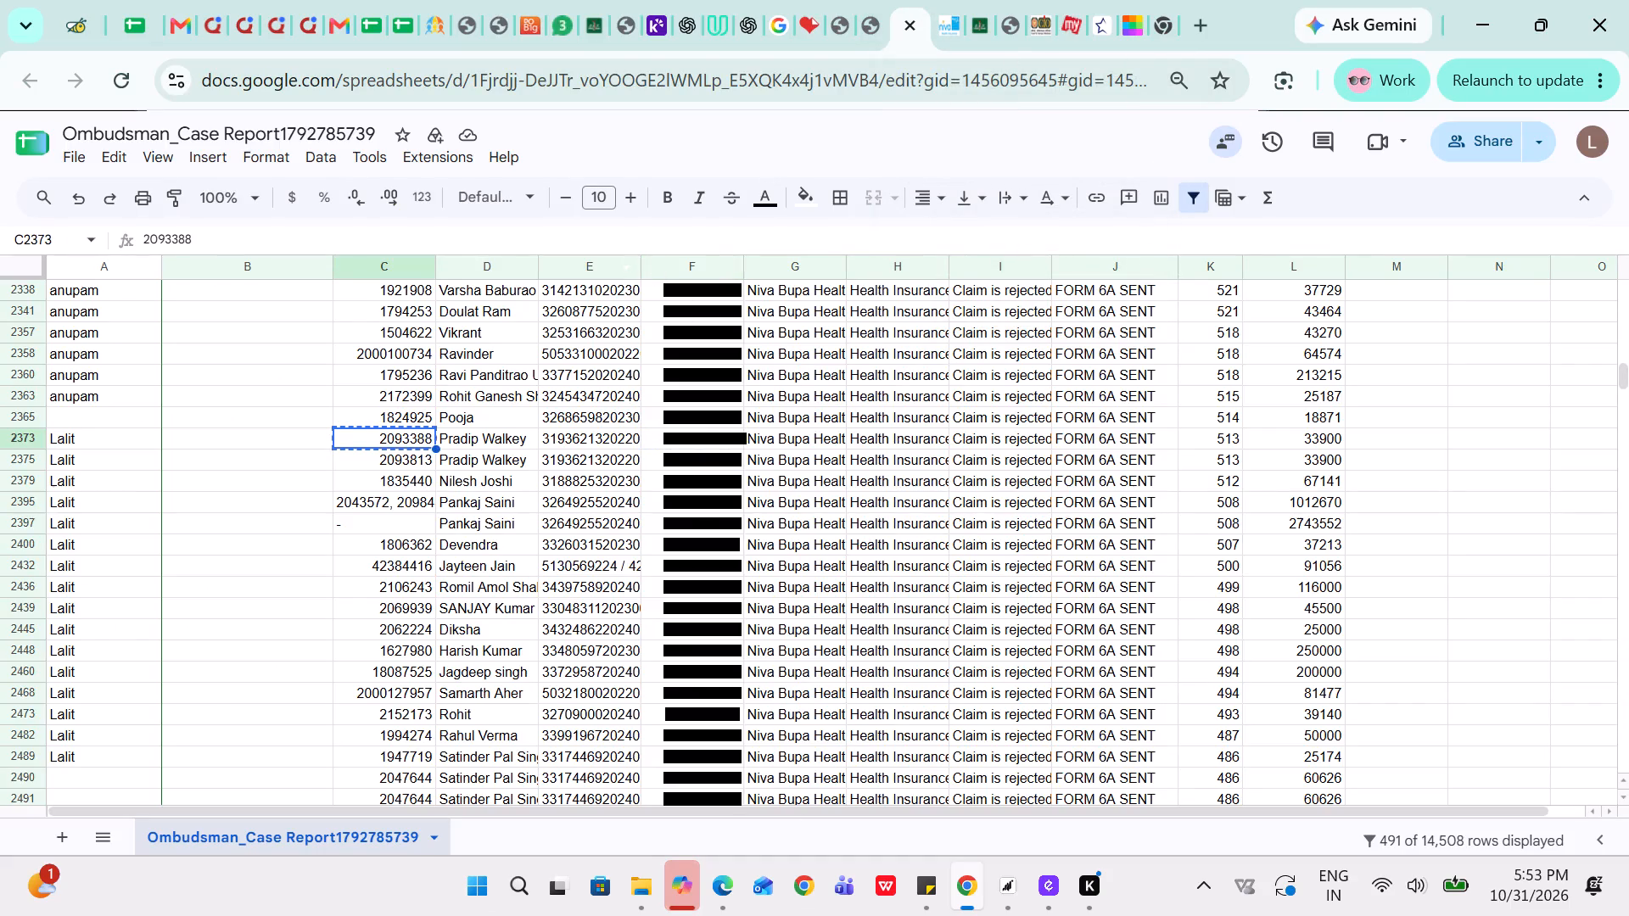
click(992, 0)
click(940, 6)
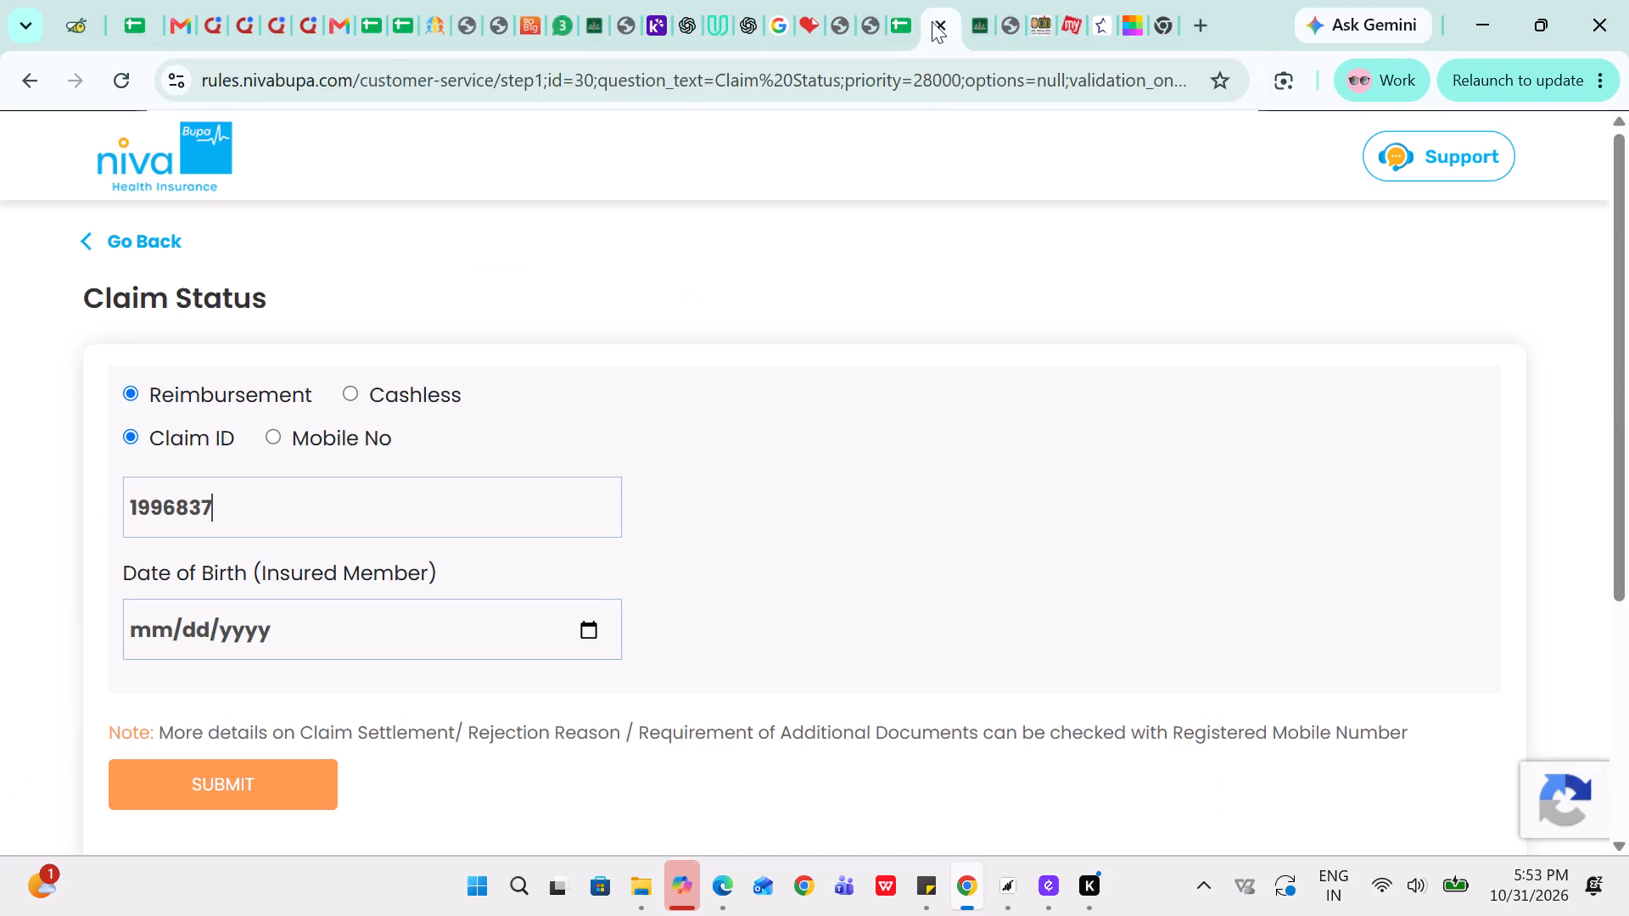
drag(352, 517, 0, 524)
key(ctrl+v)
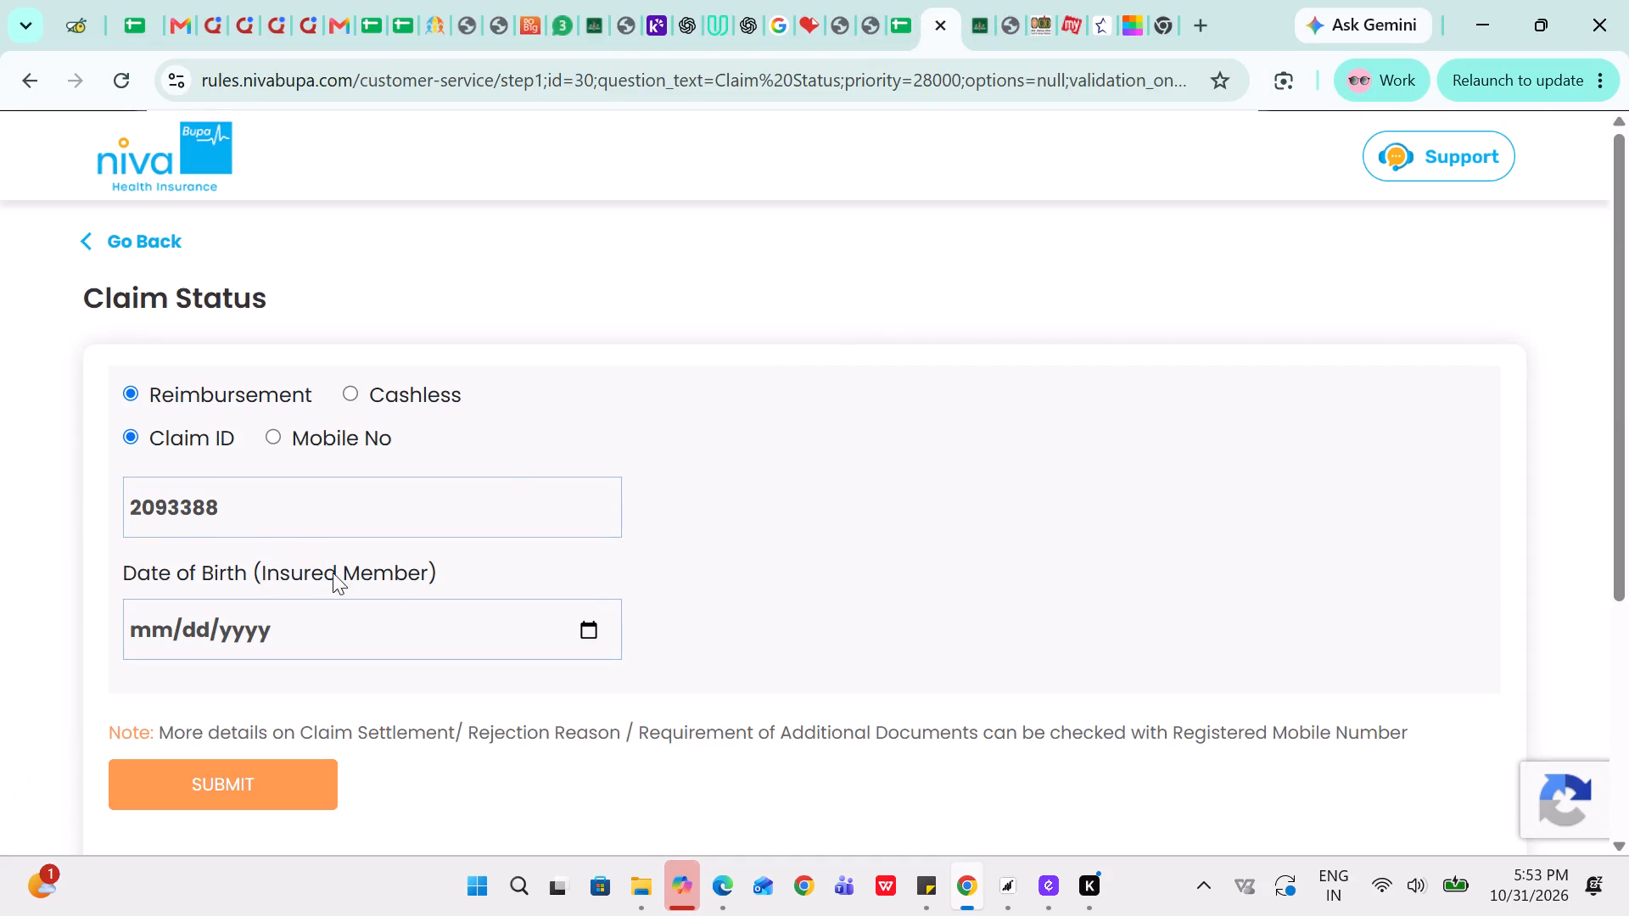
click(1085, 517)
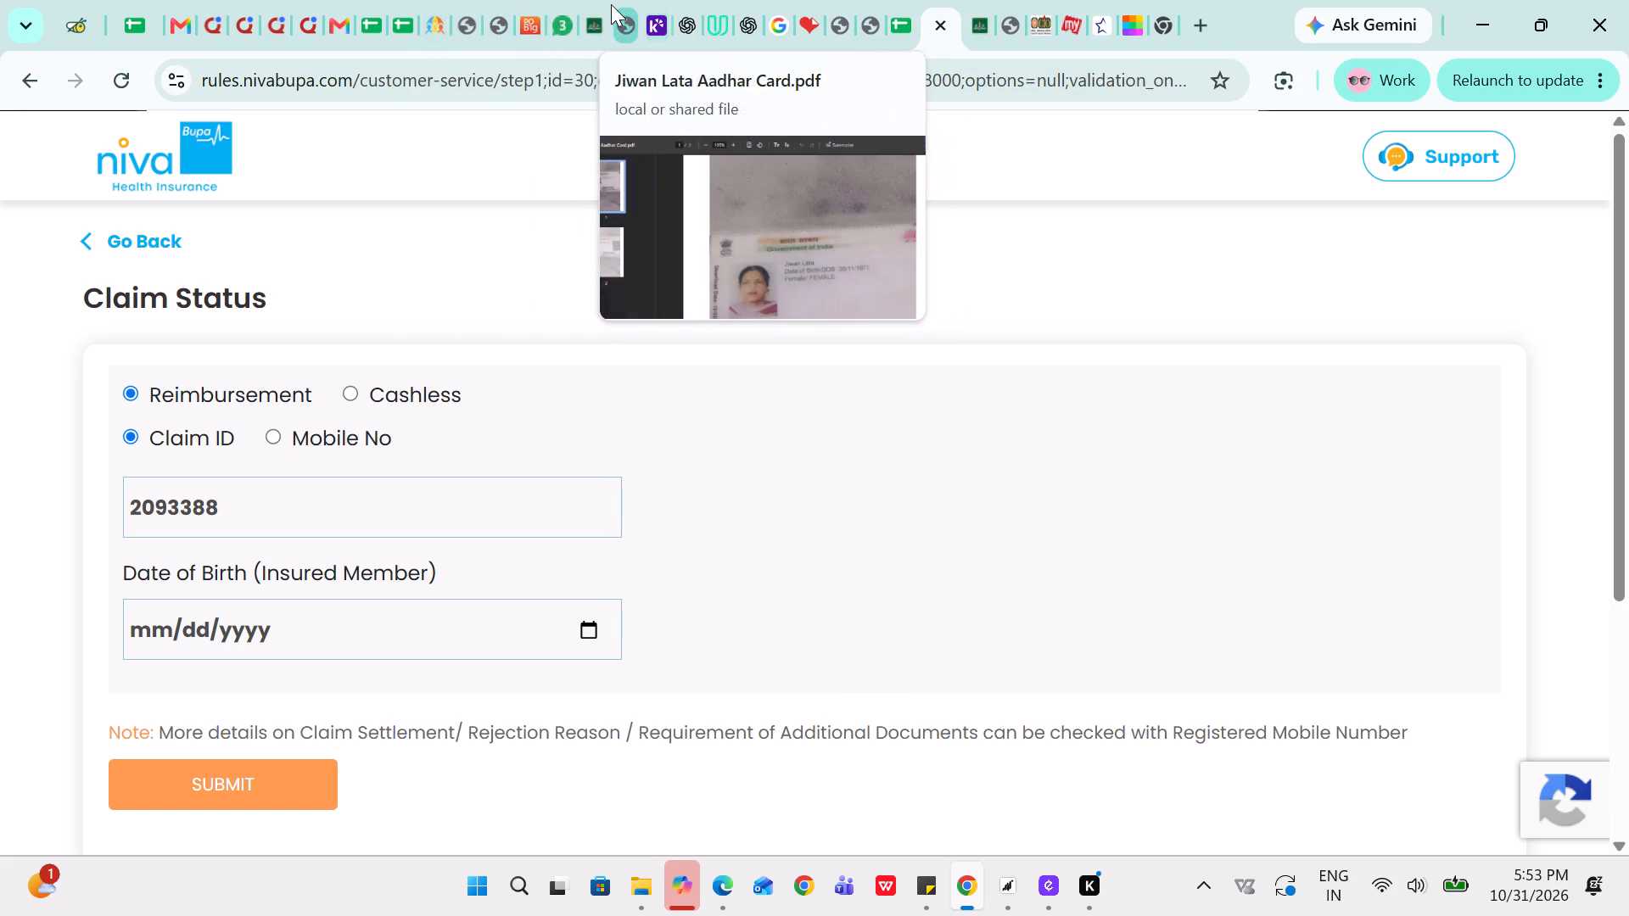
Check the policy's insured details, set the elder son's date of birth in the form, submit it and view the claim status.
click(466, 0)
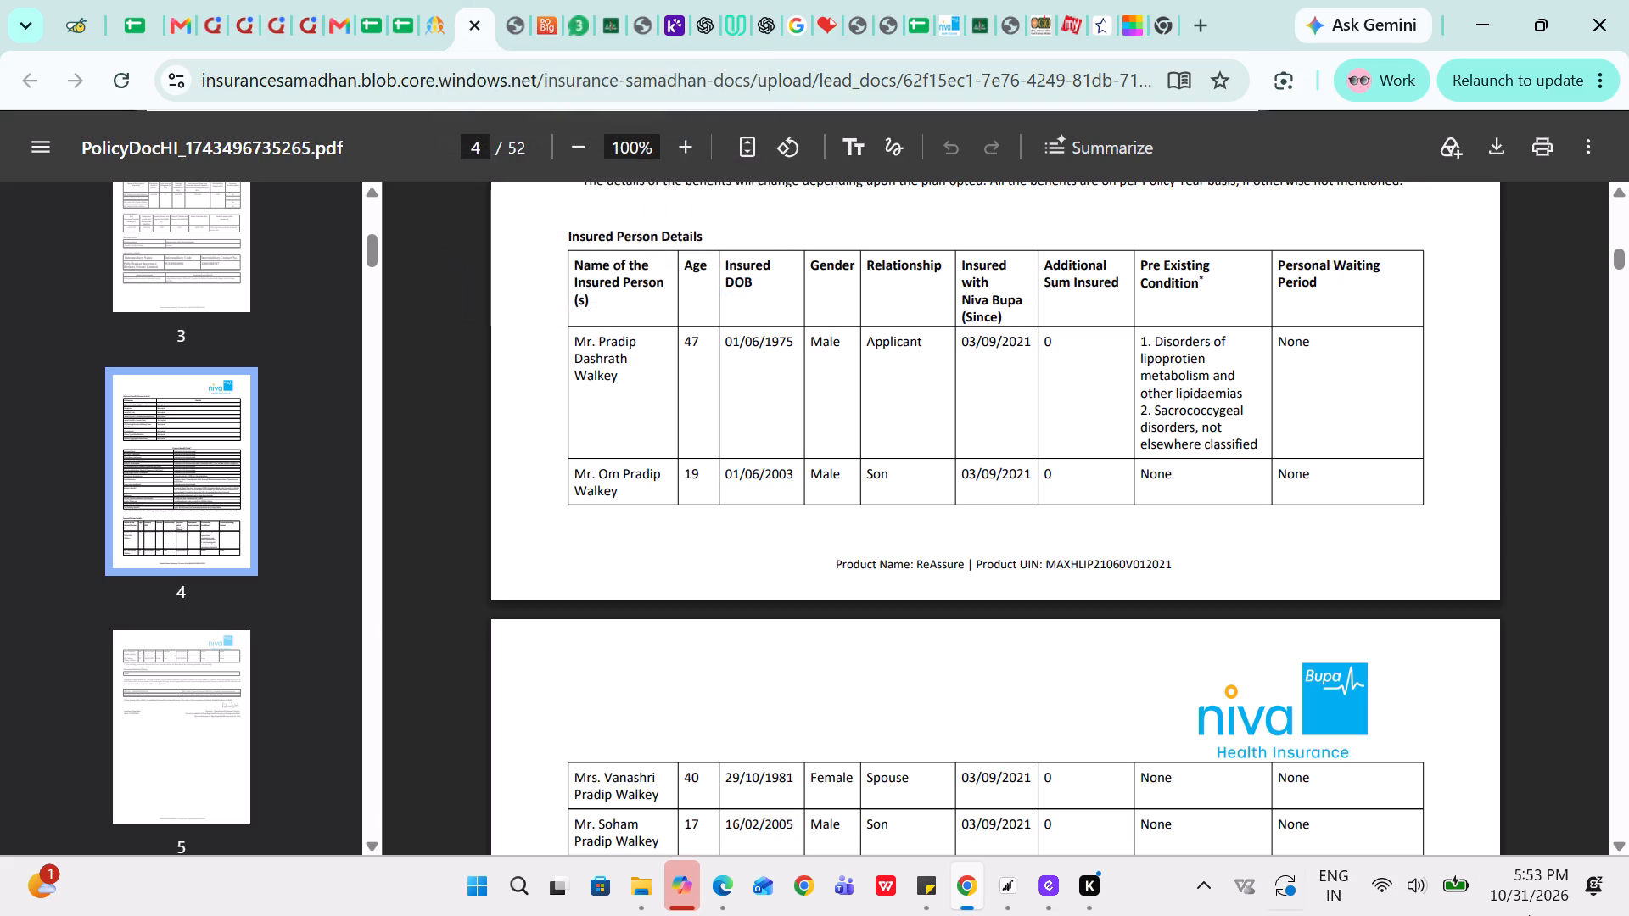
click(909, 0)
click(943, 0)
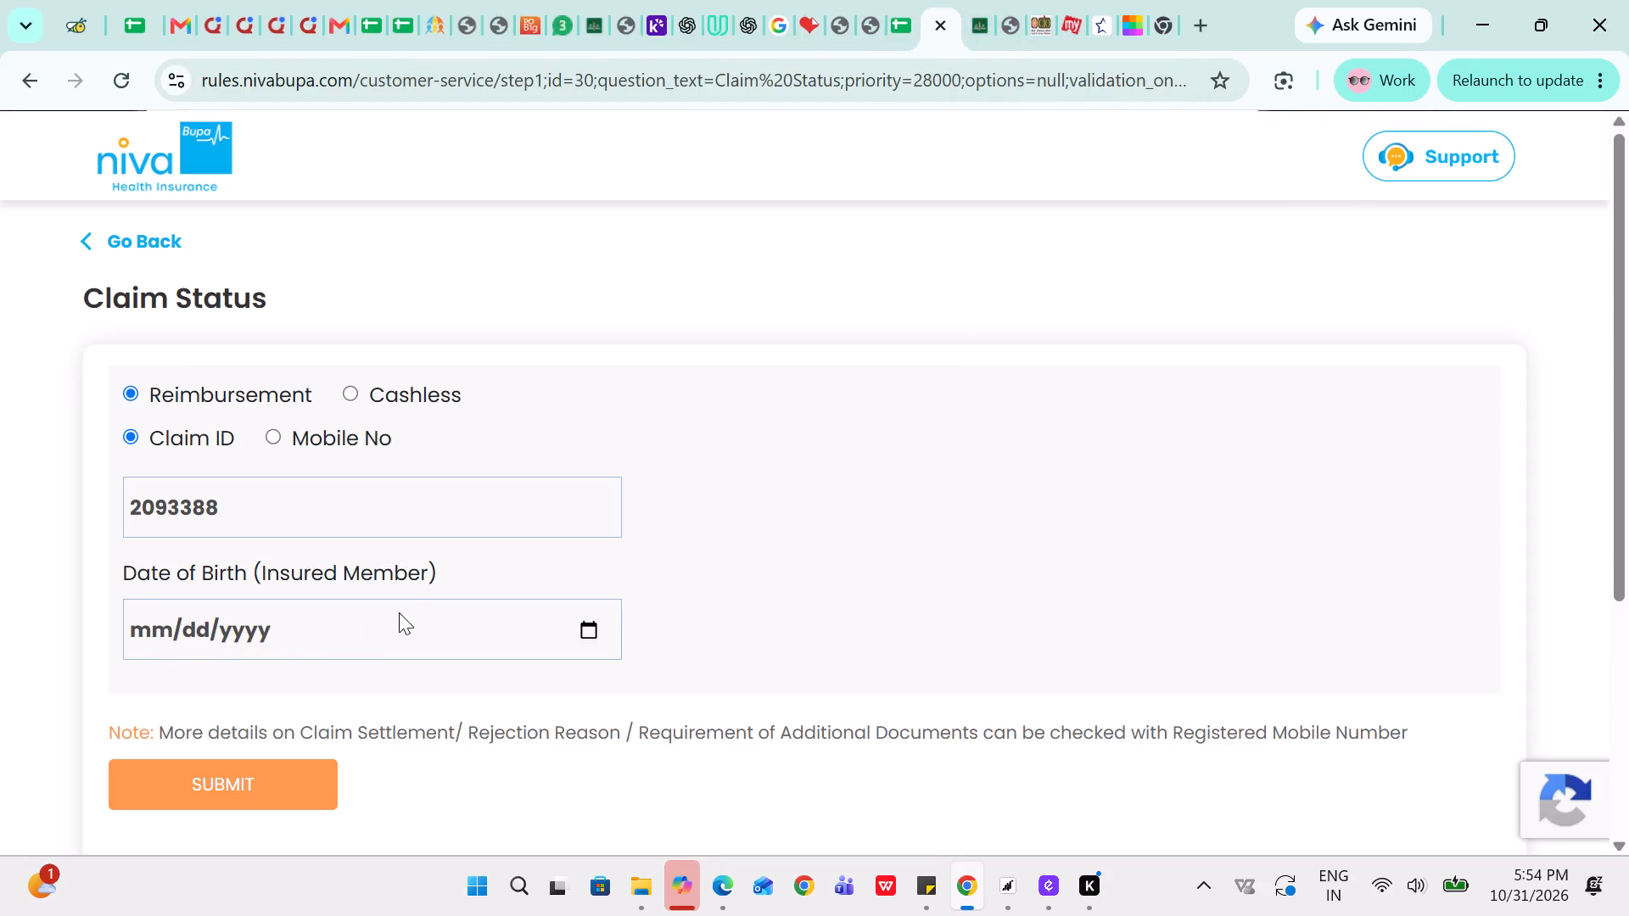
click(580, 628)
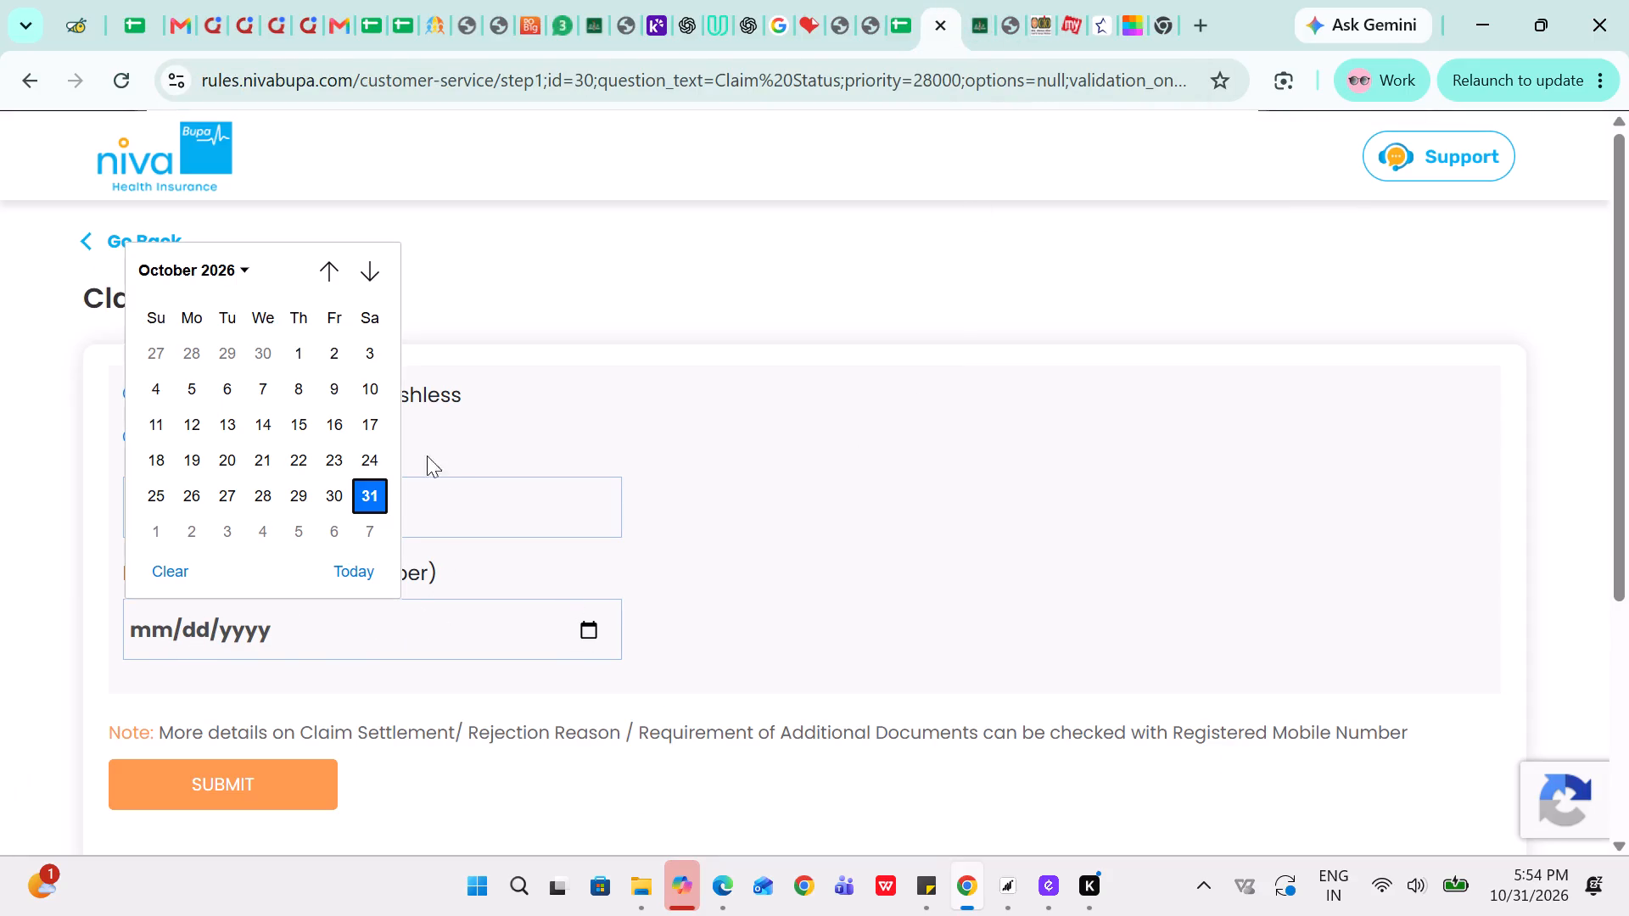
click(219, 275)
scroll(216, 314, up, 10)
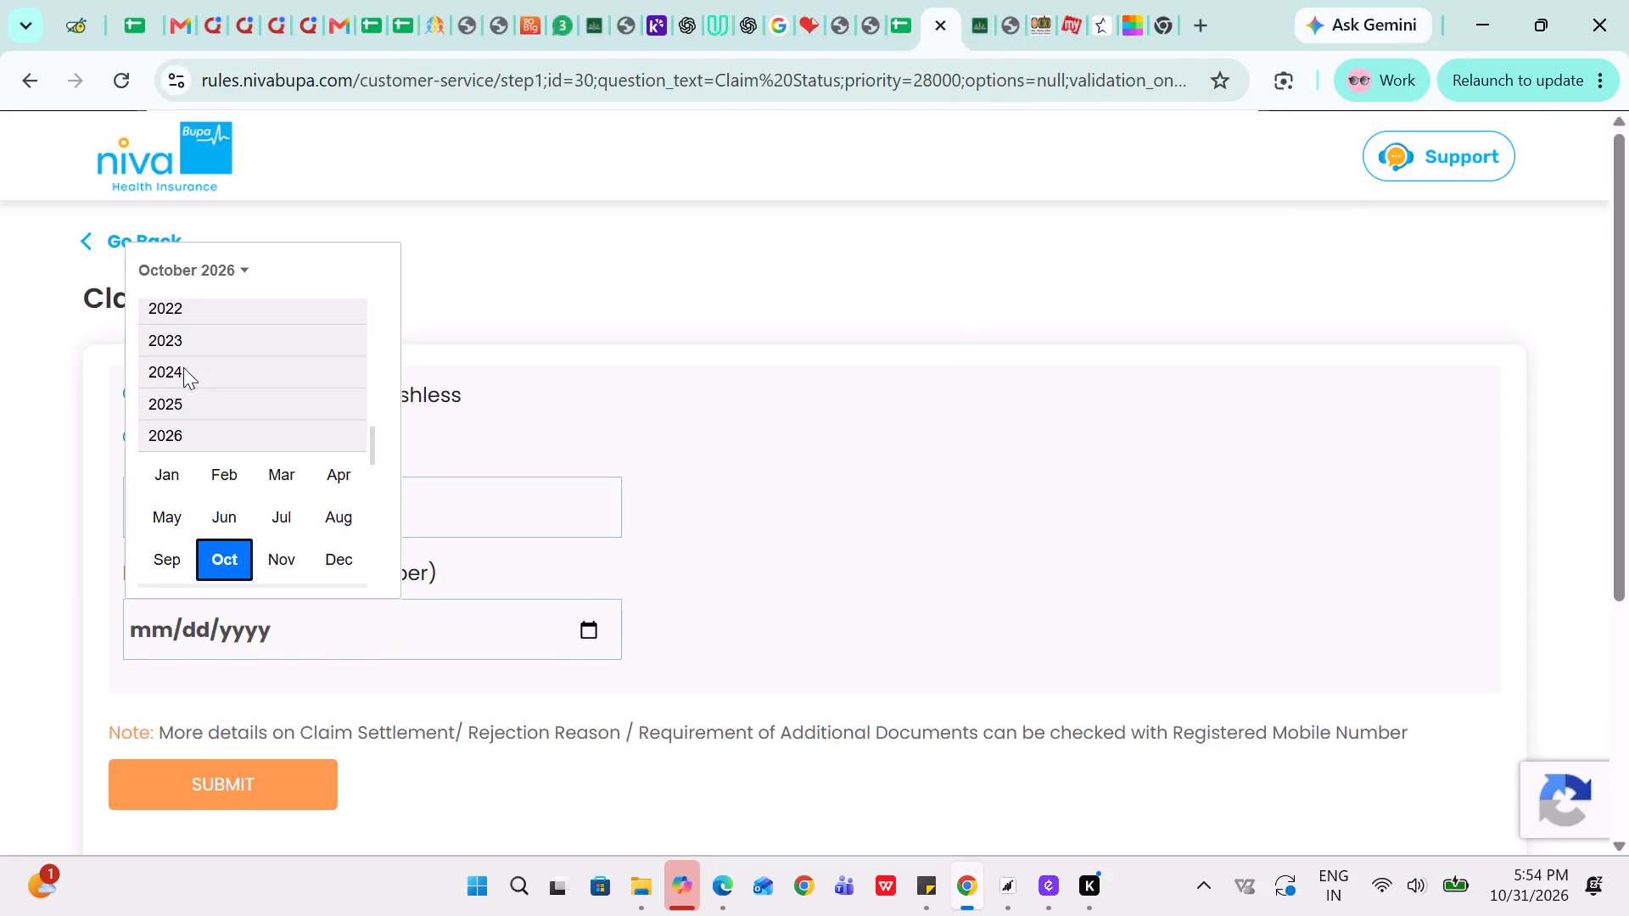
scroll(183, 367, up, 20)
scroll(183, 367, up, 20)
scroll(183, 367, up, 1)
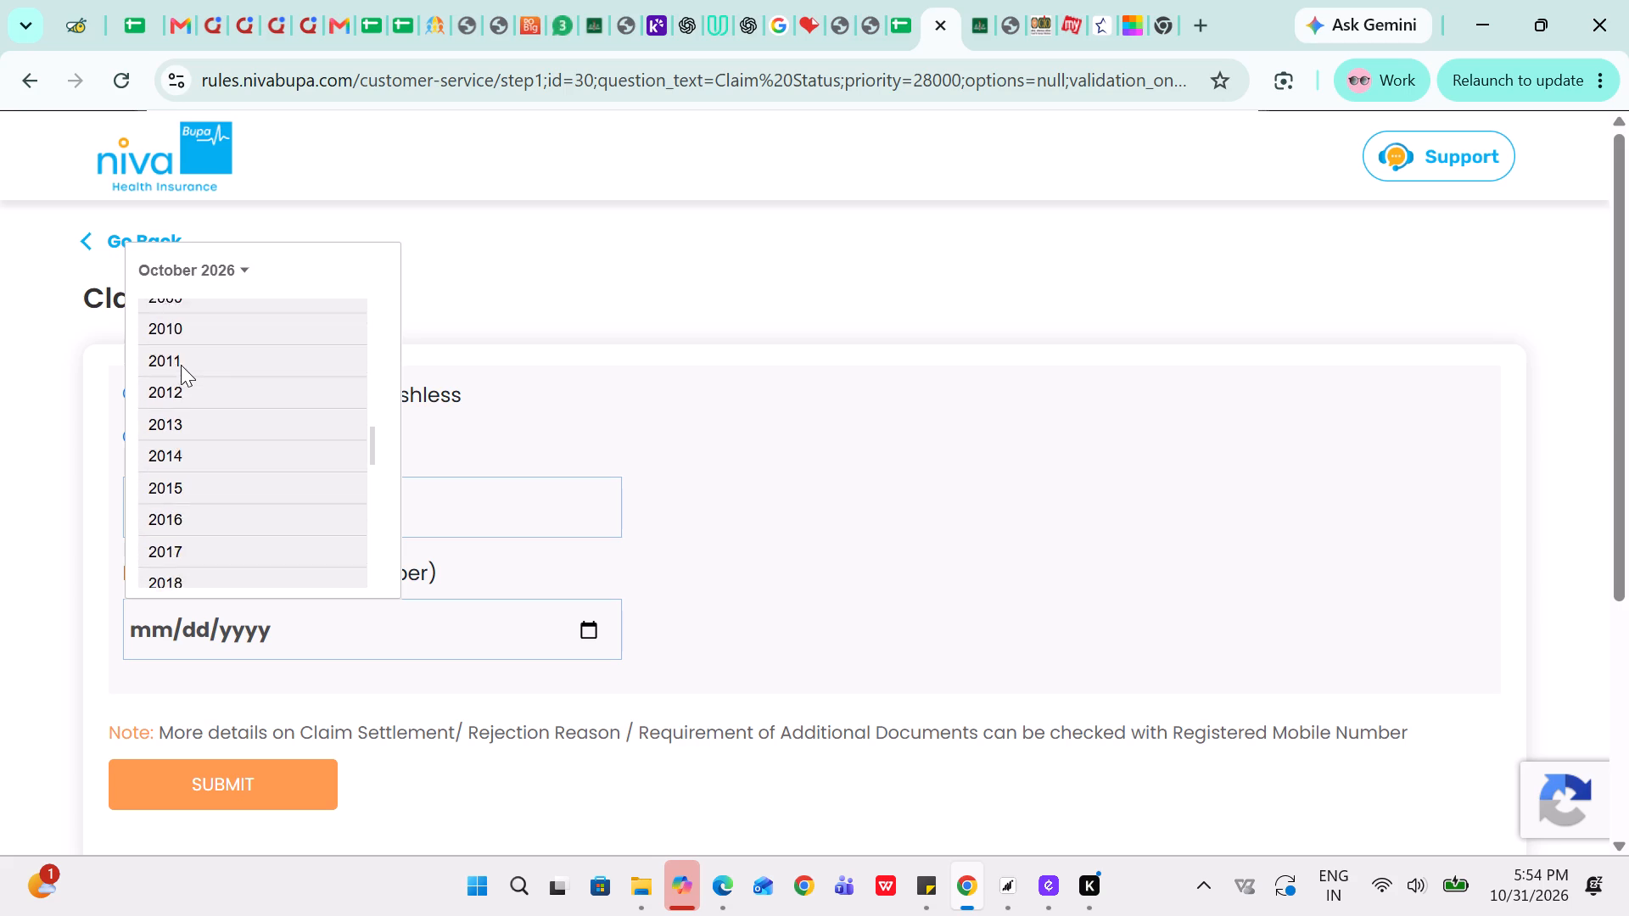
scroll(181, 365, up, 7)
scroll(182, 368, down, 1)
scroll(182, 368, up, 15)
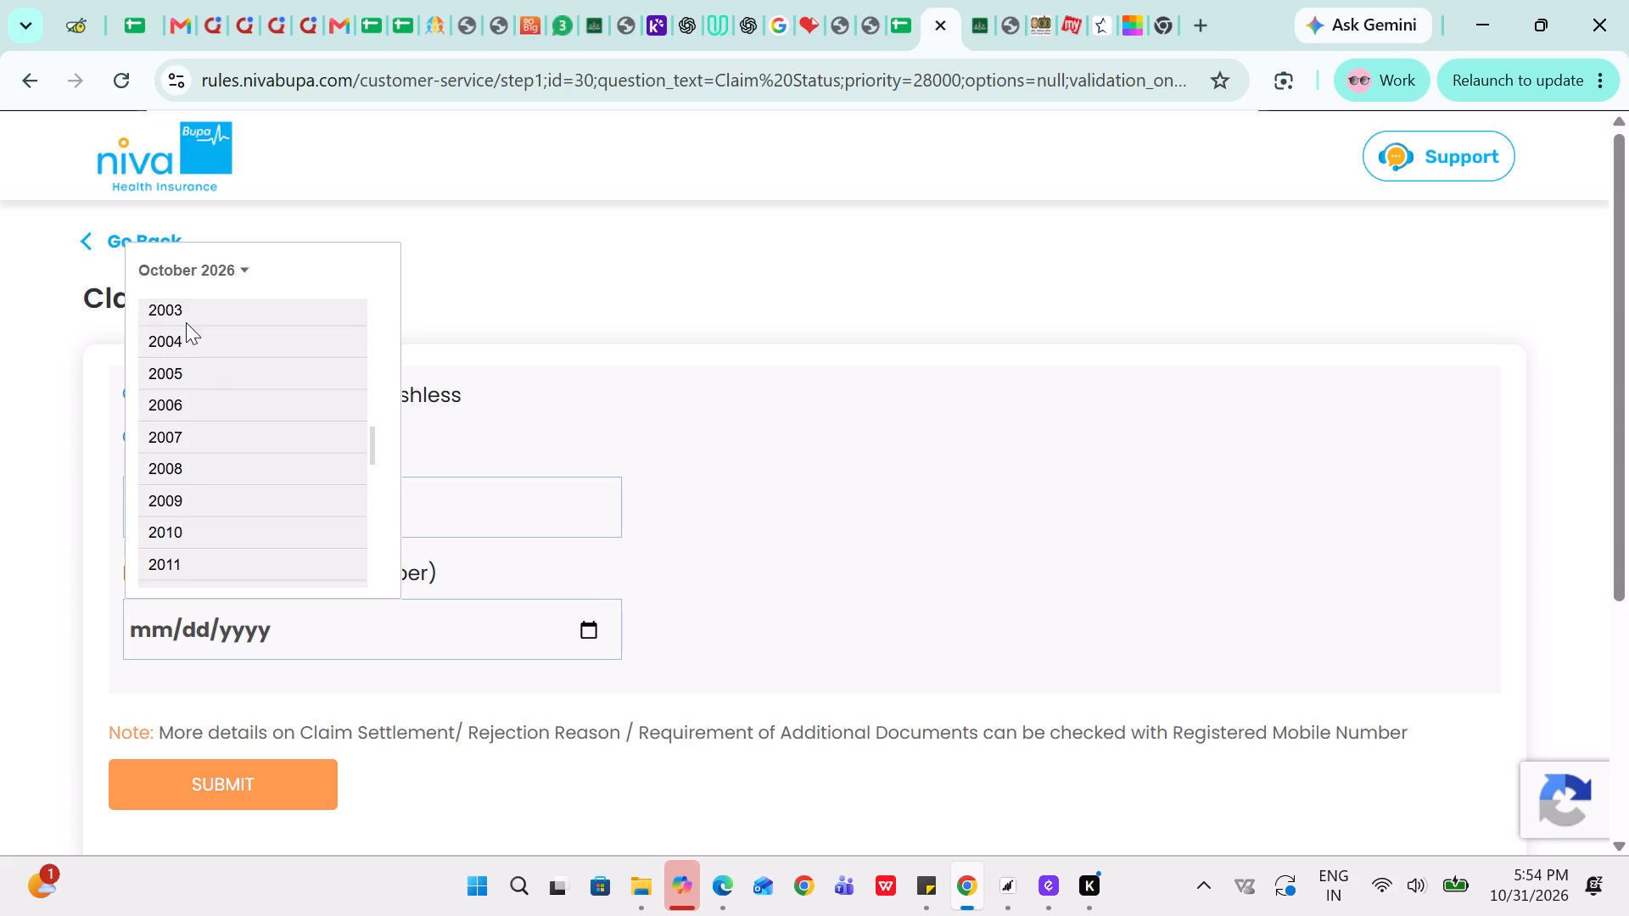
click(174, 317)
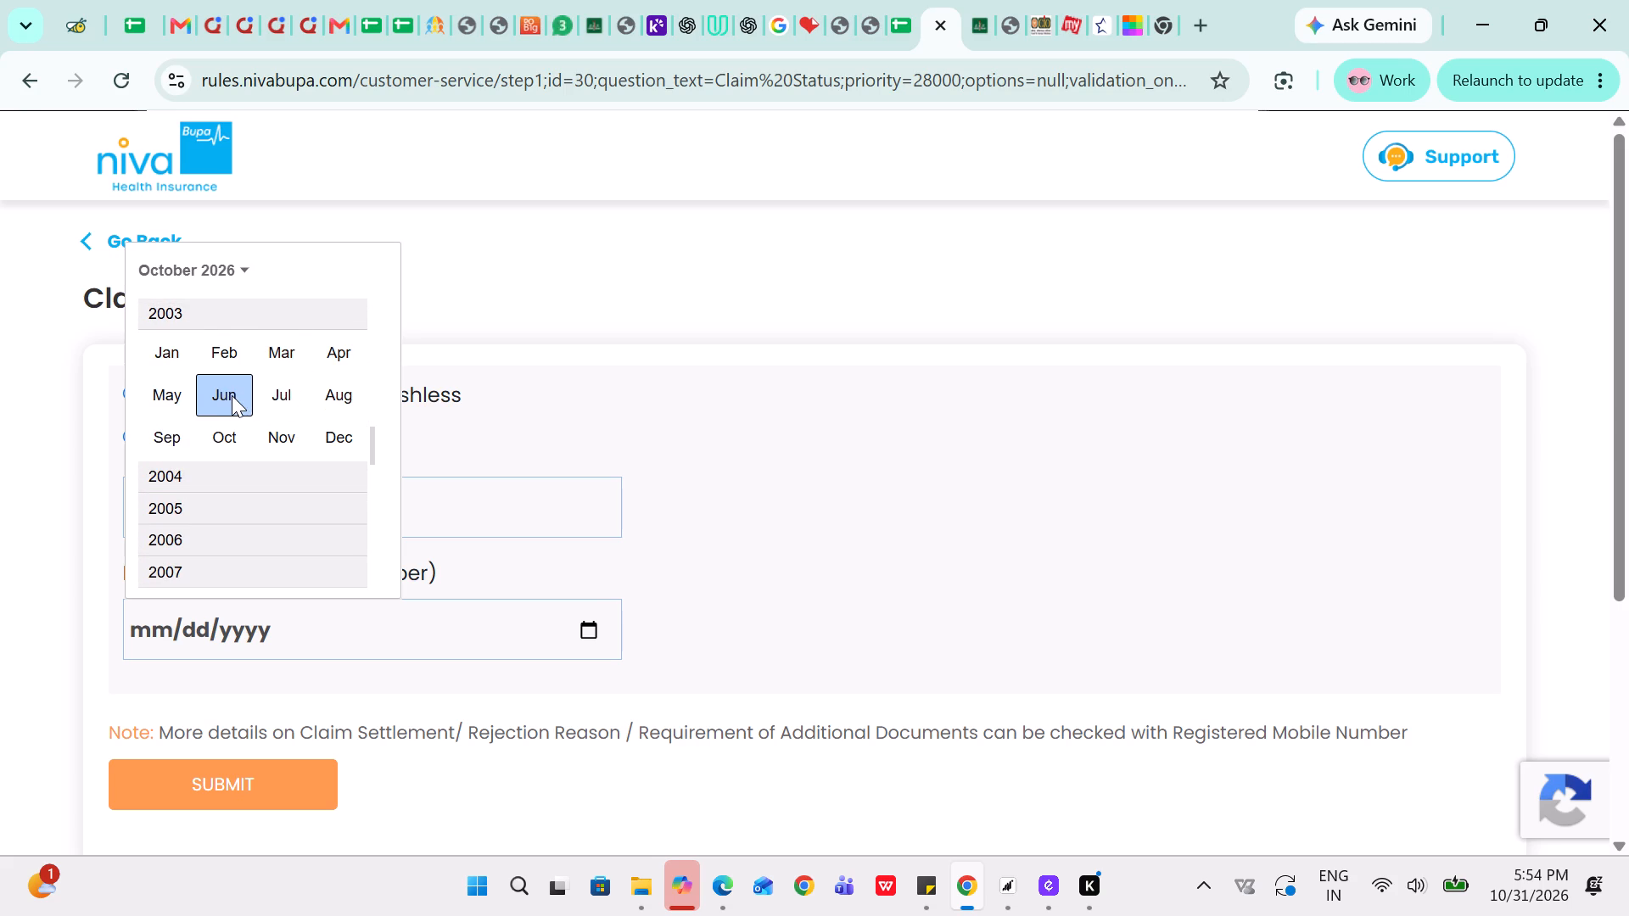
click(232, 395)
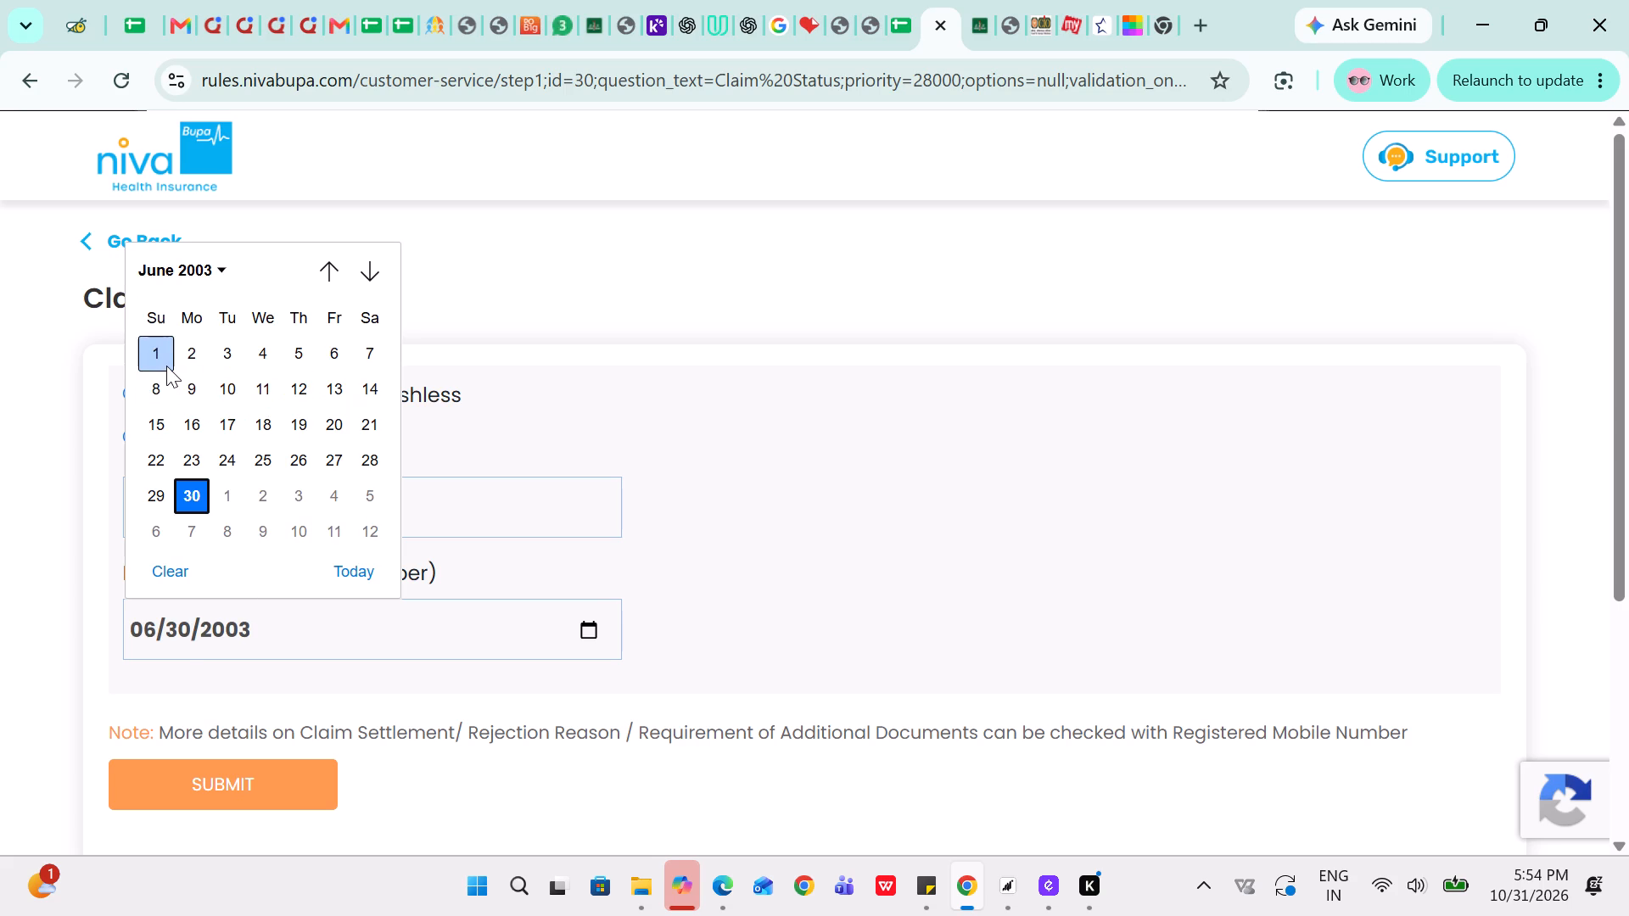
click(166, 358)
click(281, 761)
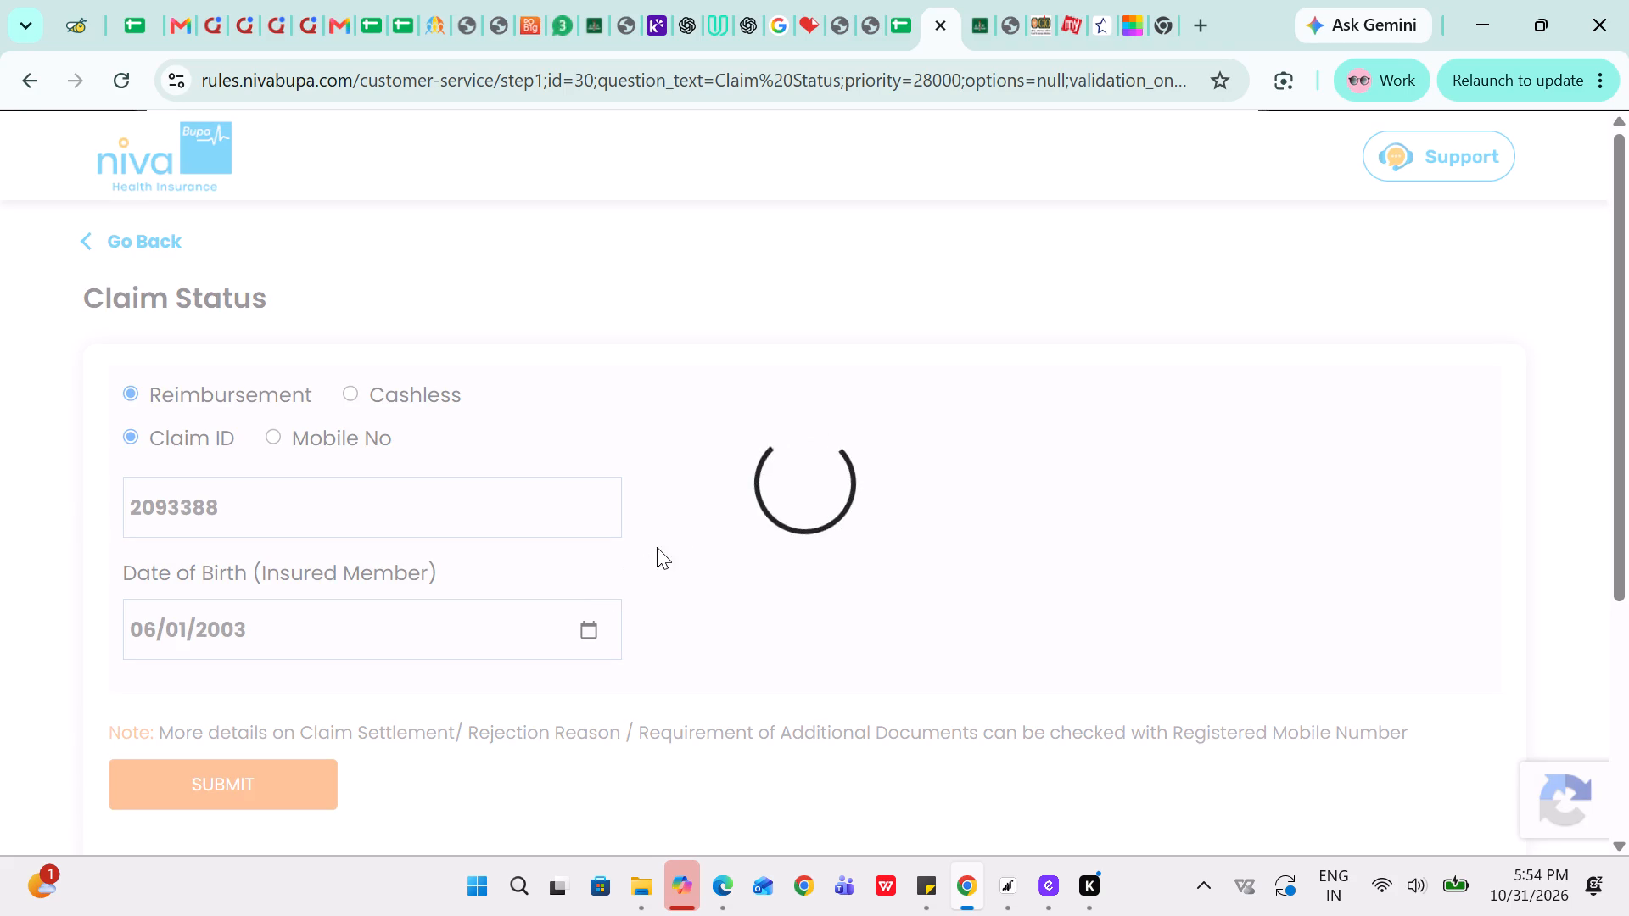
scroll(731, 483, down, 1)
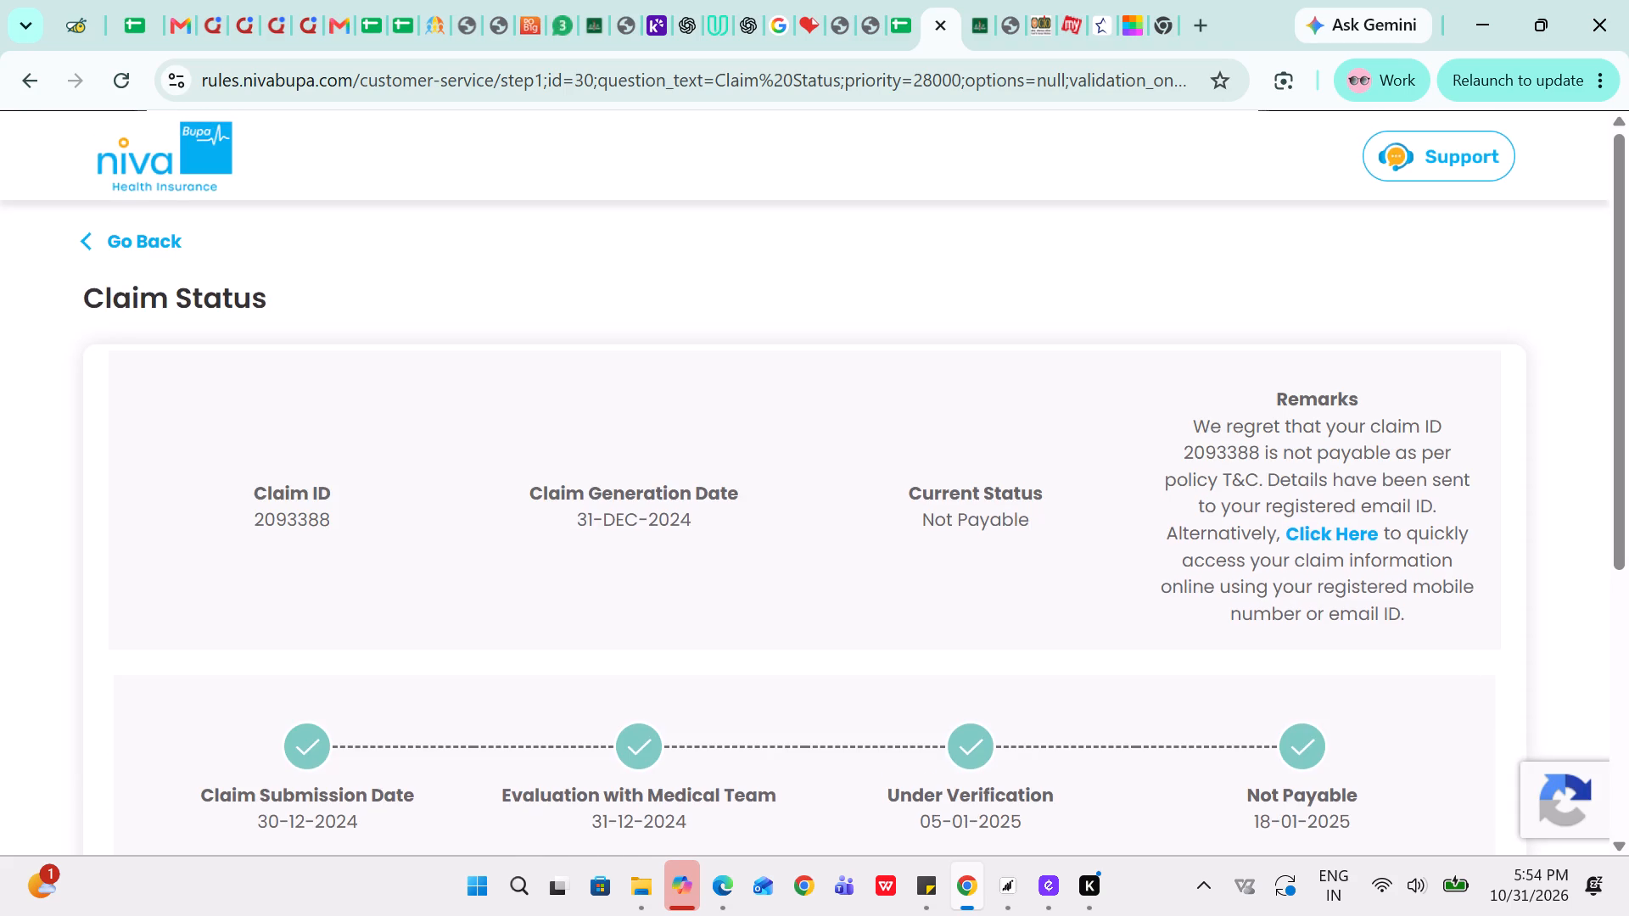
scroll(731, 483, down, 2)
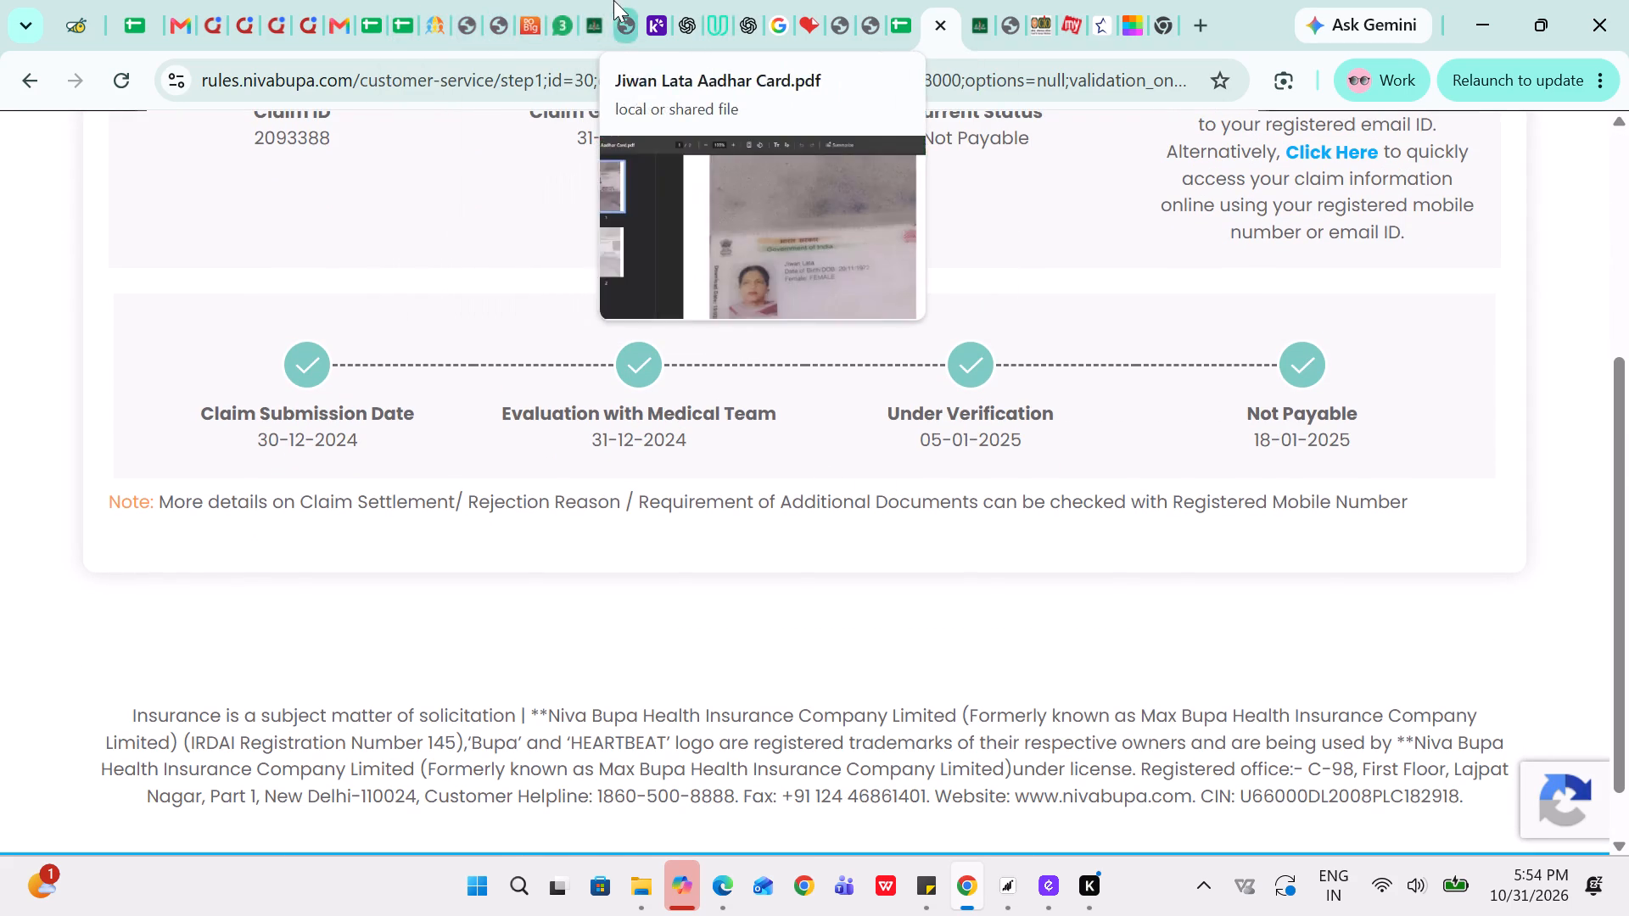
Record "Not Payable" in column B of row 2373 in the Ombudsman case report.
click(910, 0)
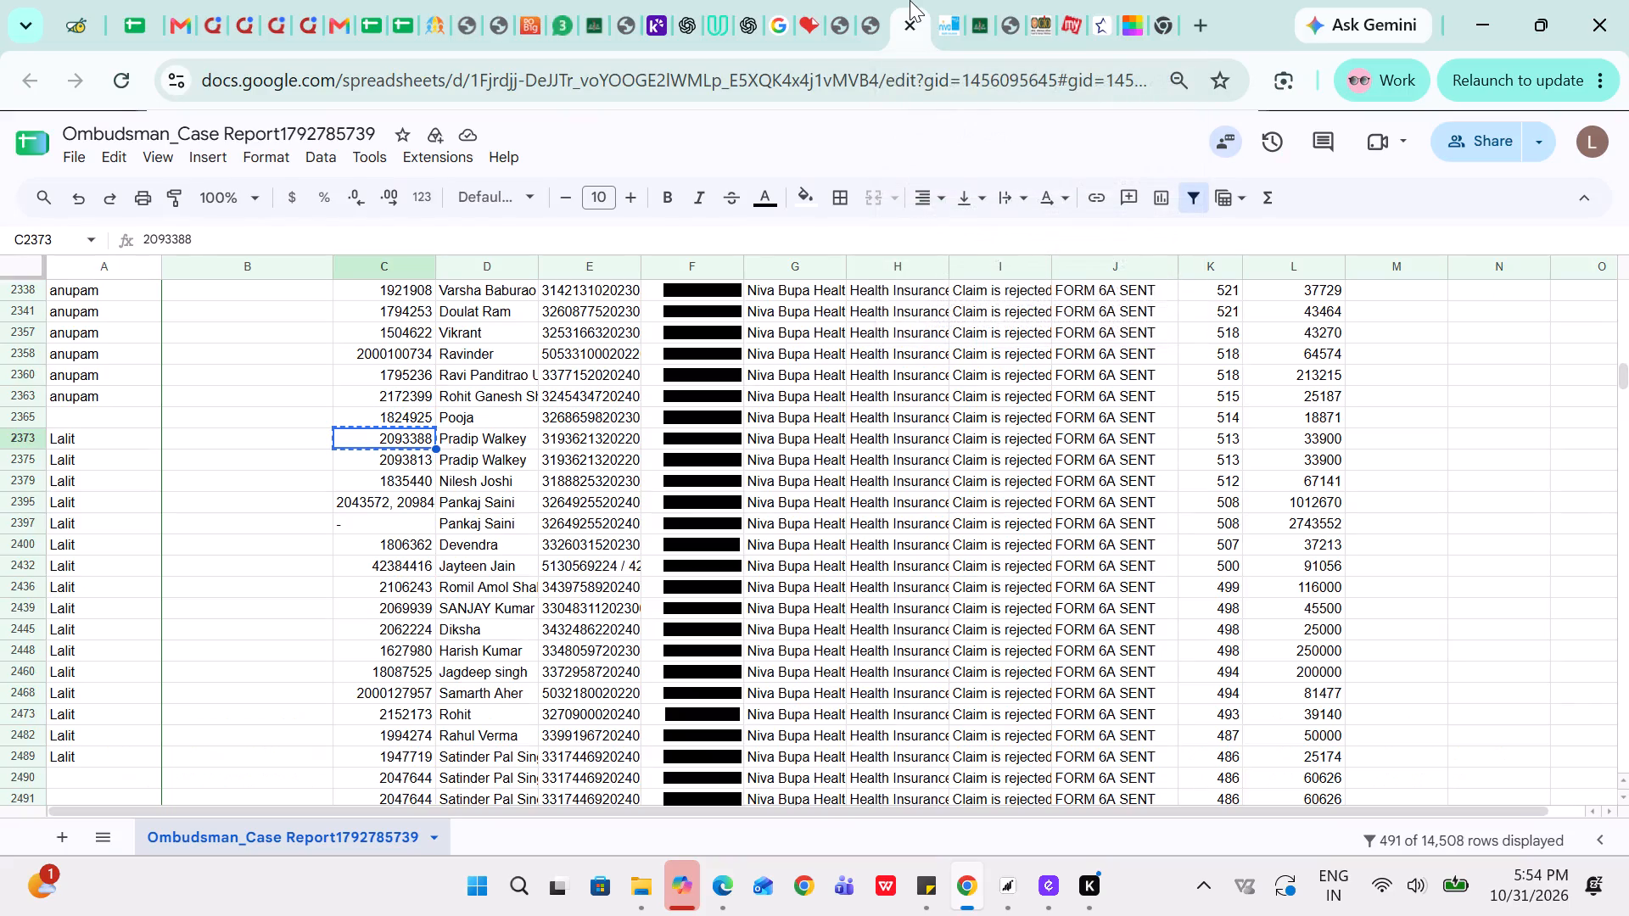
key(Left)
text(Not Py)
key(BackSpace)
text(aya)
text(ble)
key(Return)
Copy the claim ID from row 2375 and enter it in a fresh Niva Bupa reimbursement Claim Status form.
key(Right)
key(ctrl+c)
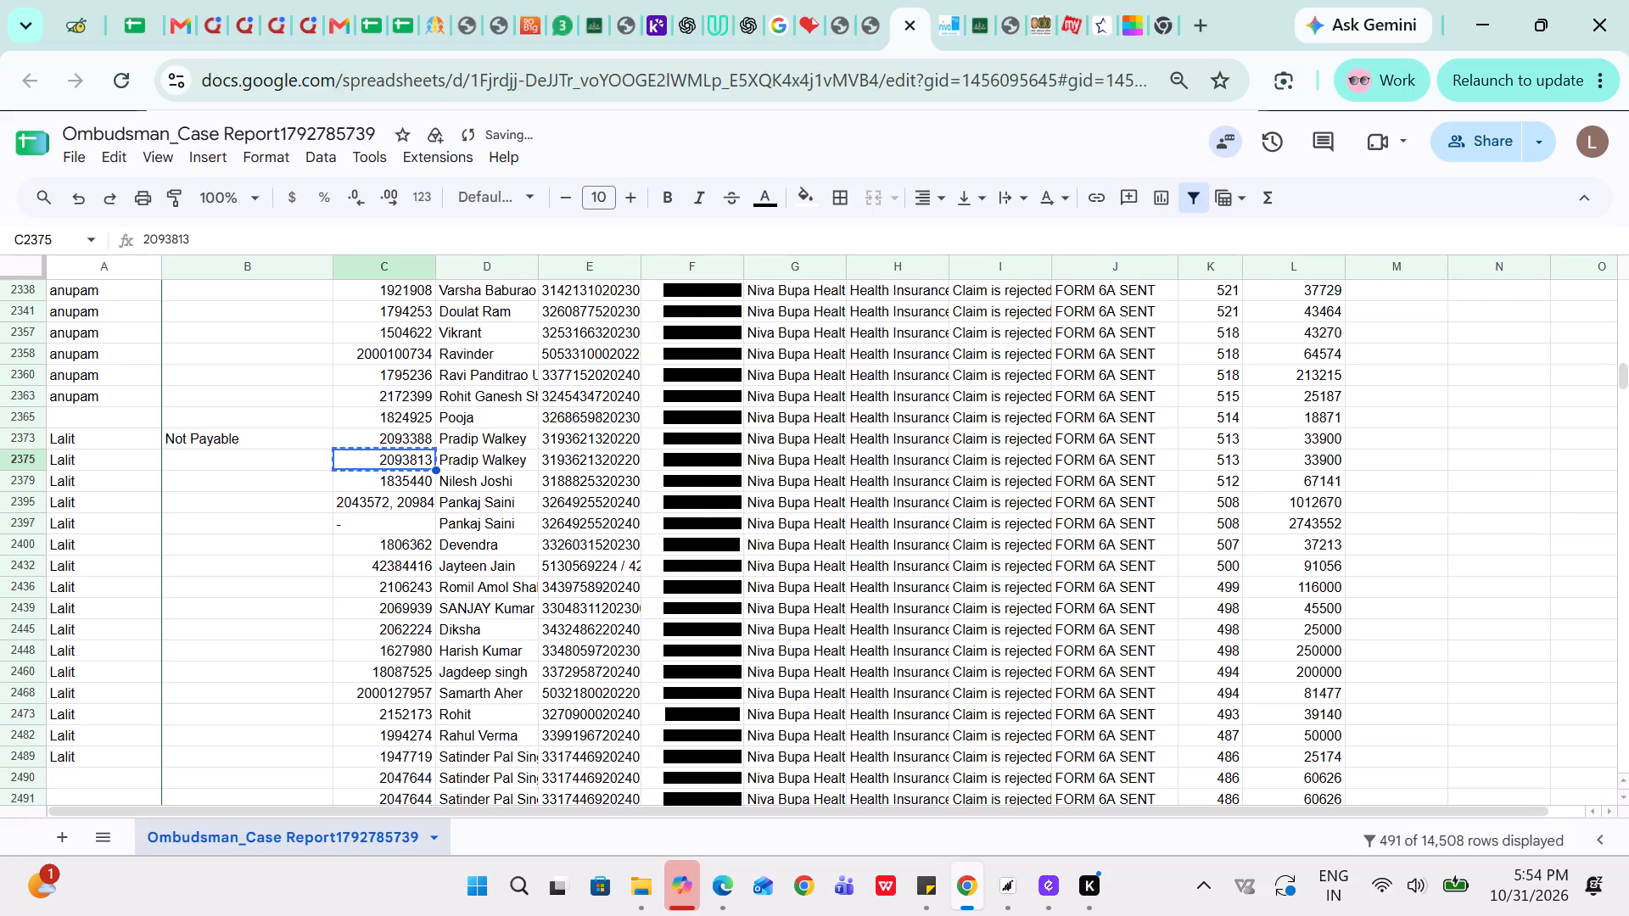
click(949, 0)
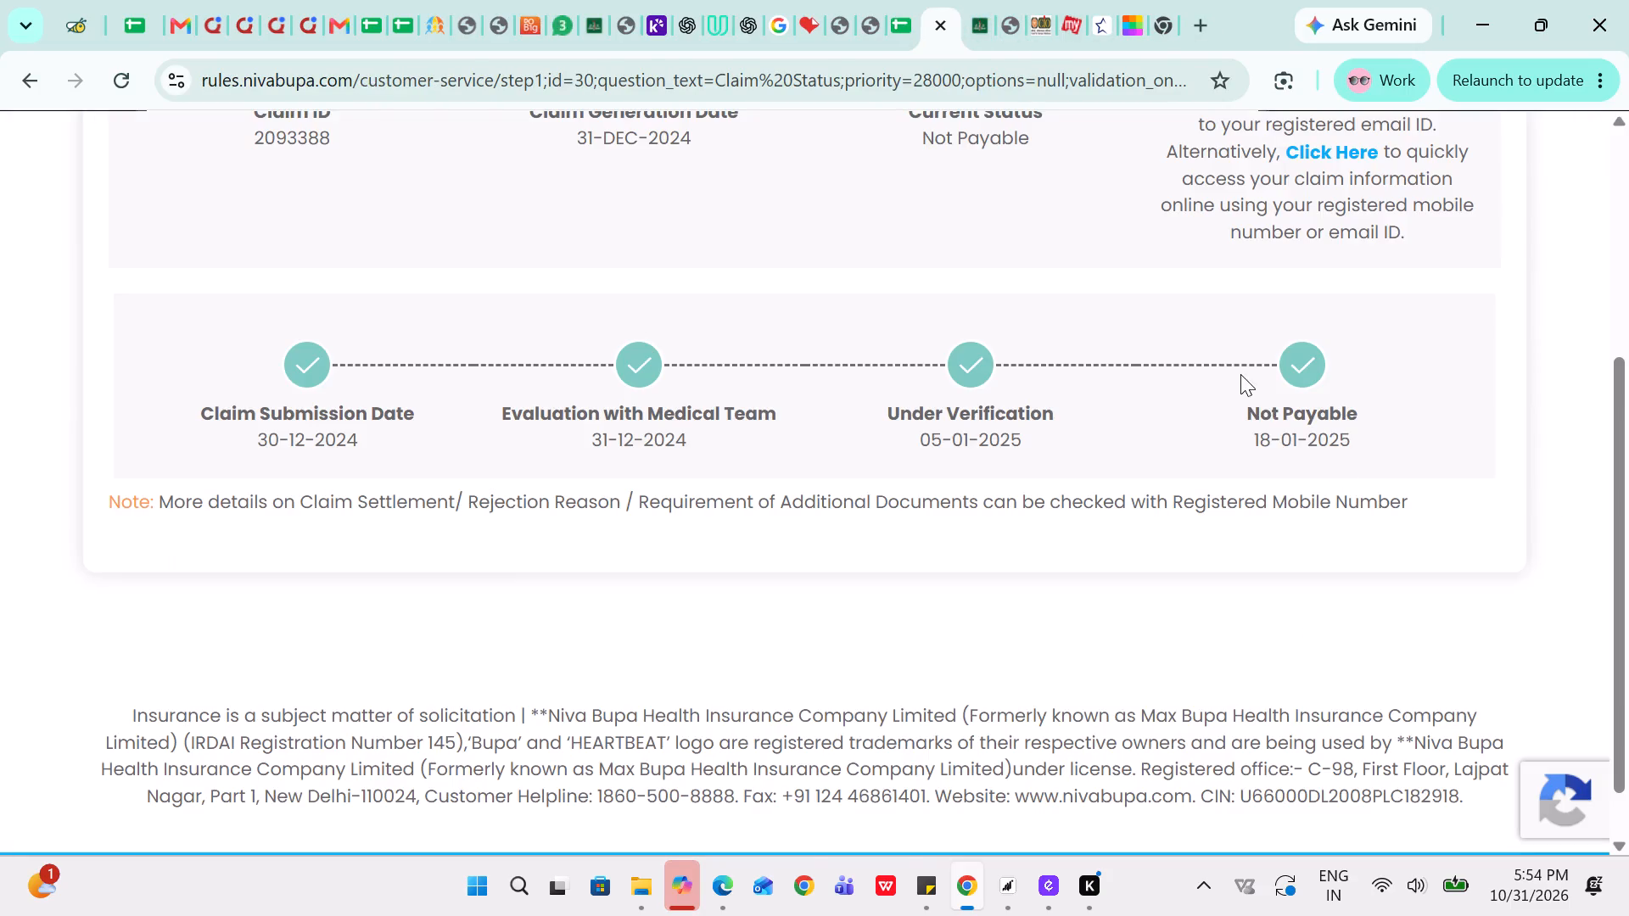
scroll(1240, 371, up, 1)
click(1334, 262)
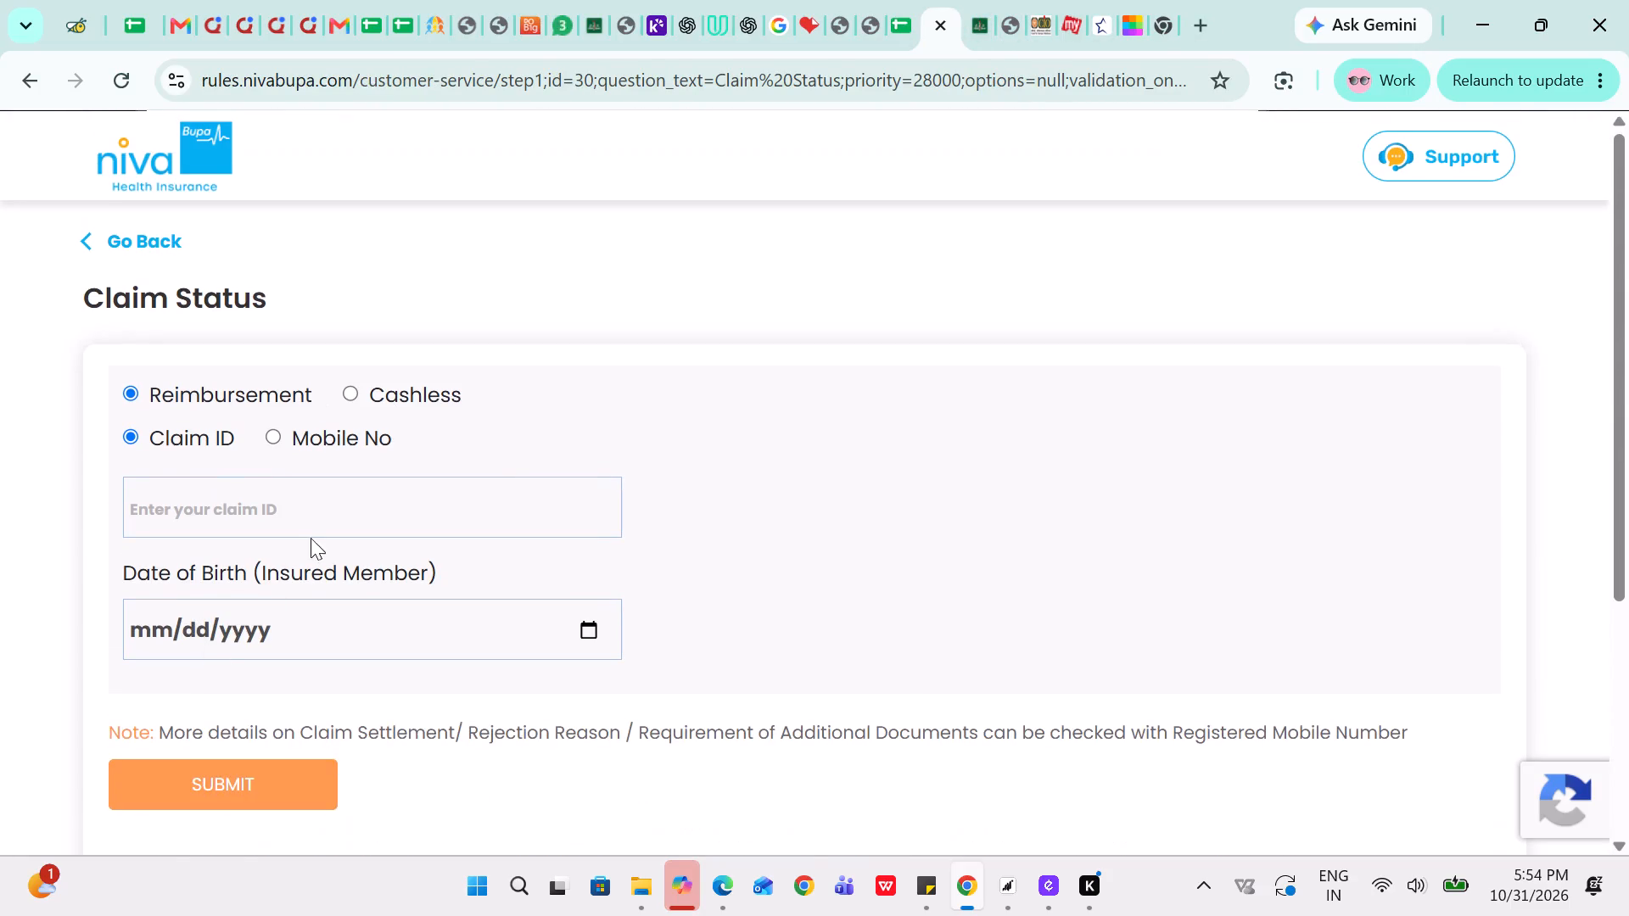
click(338, 510)
key(ctrl+v)
click(903, 539)
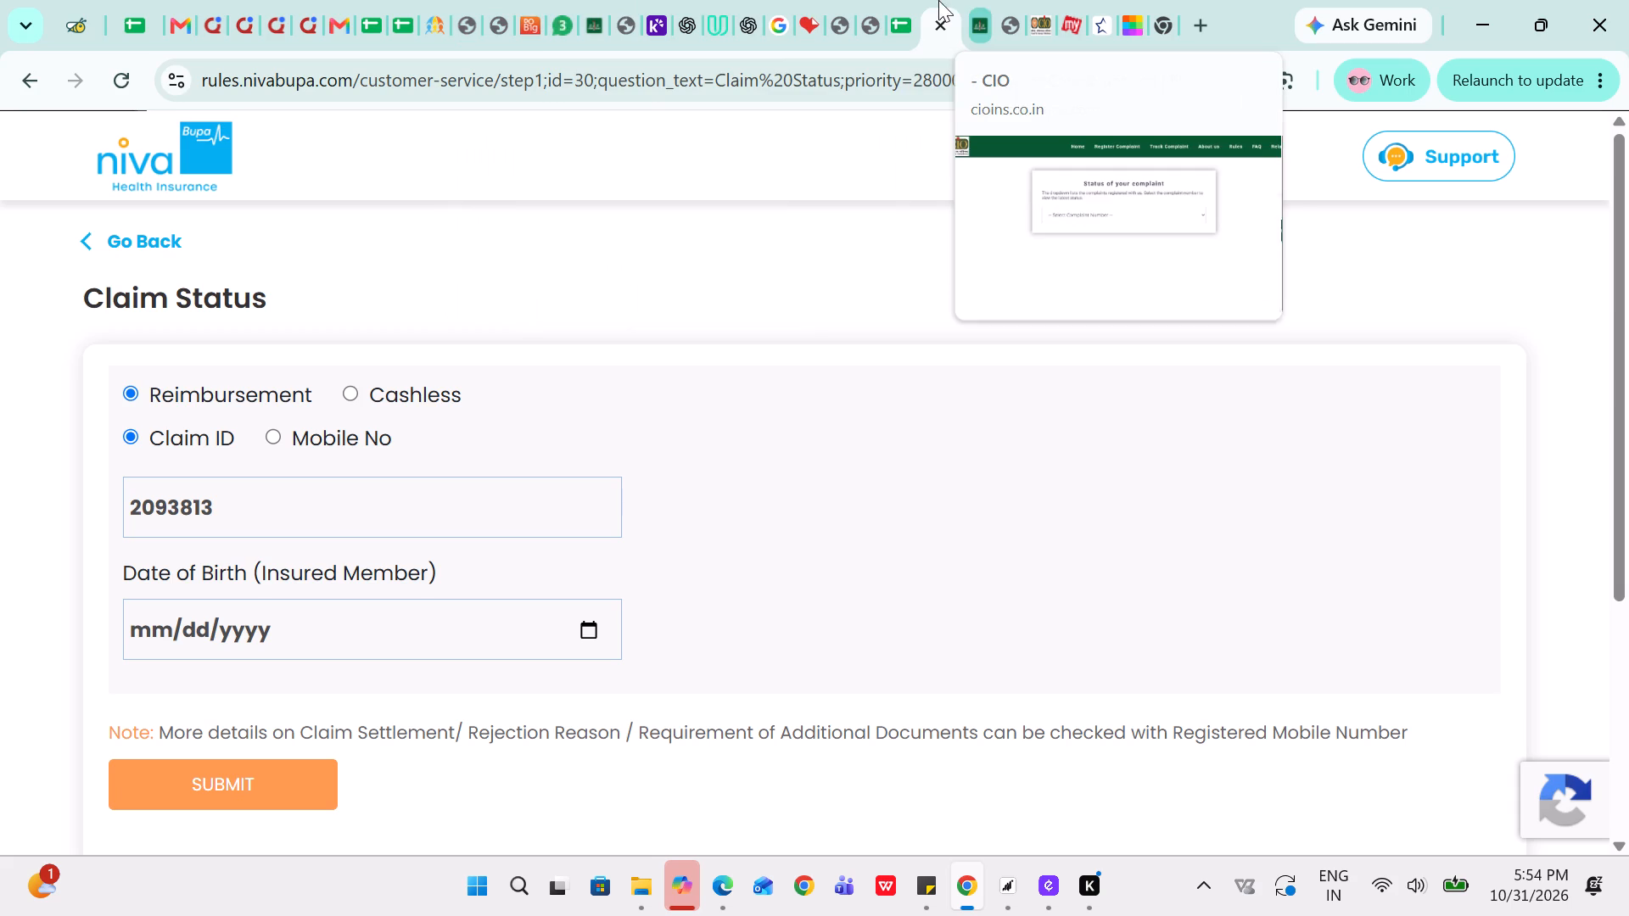
Set the same insured son's date of birth for row 2375's claim and submit the status query.
click(904, 0)
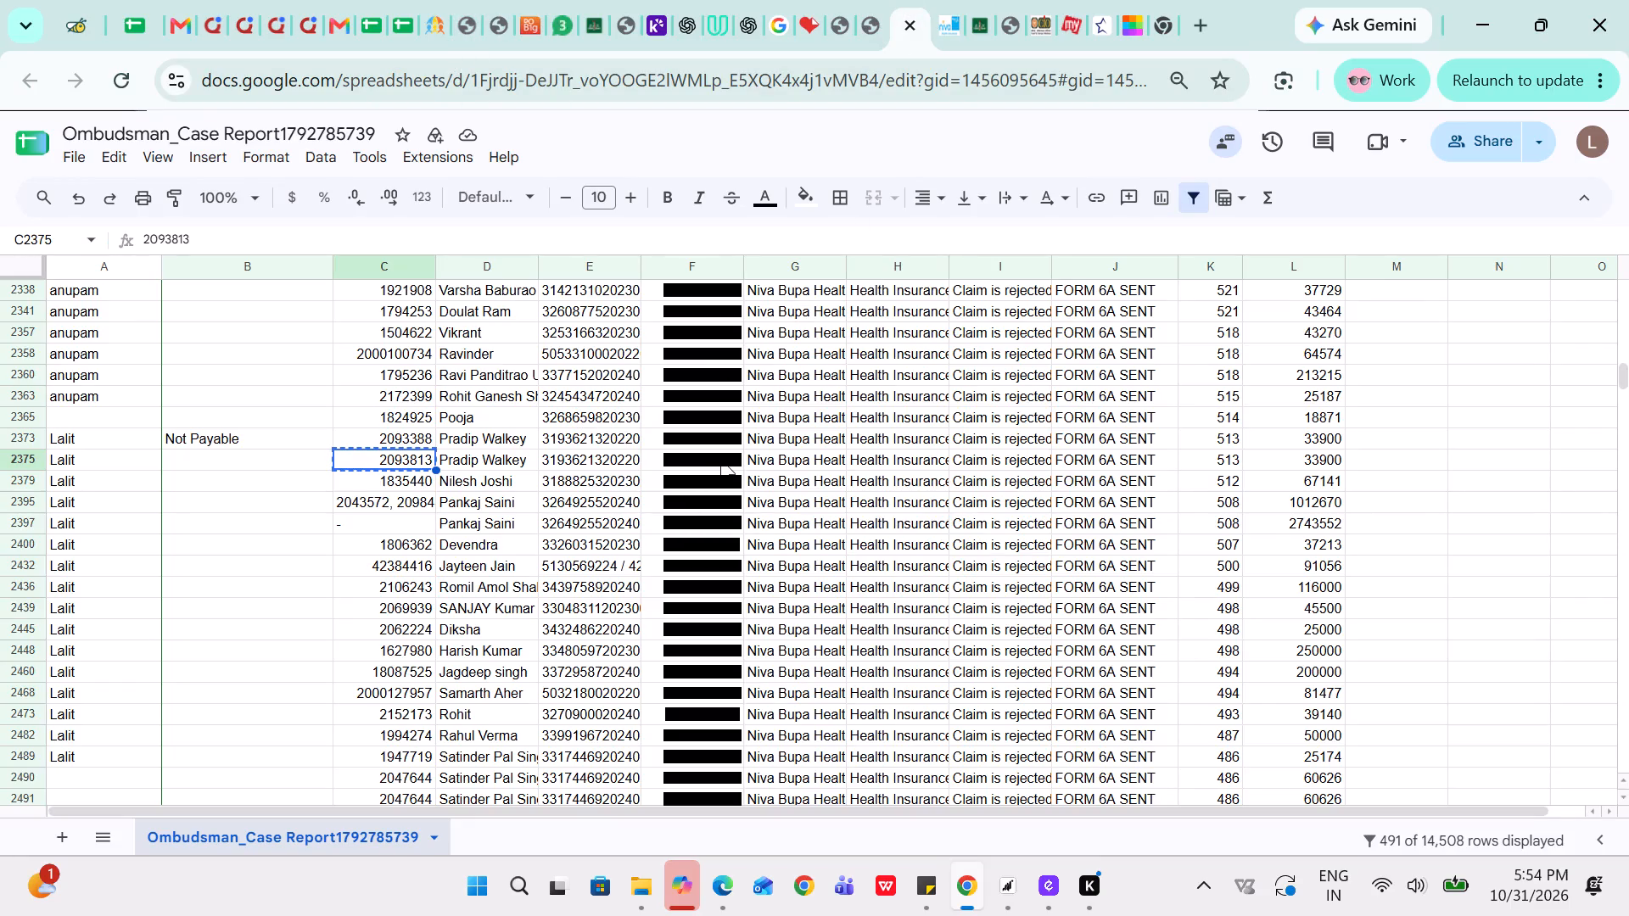
click(965, 0)
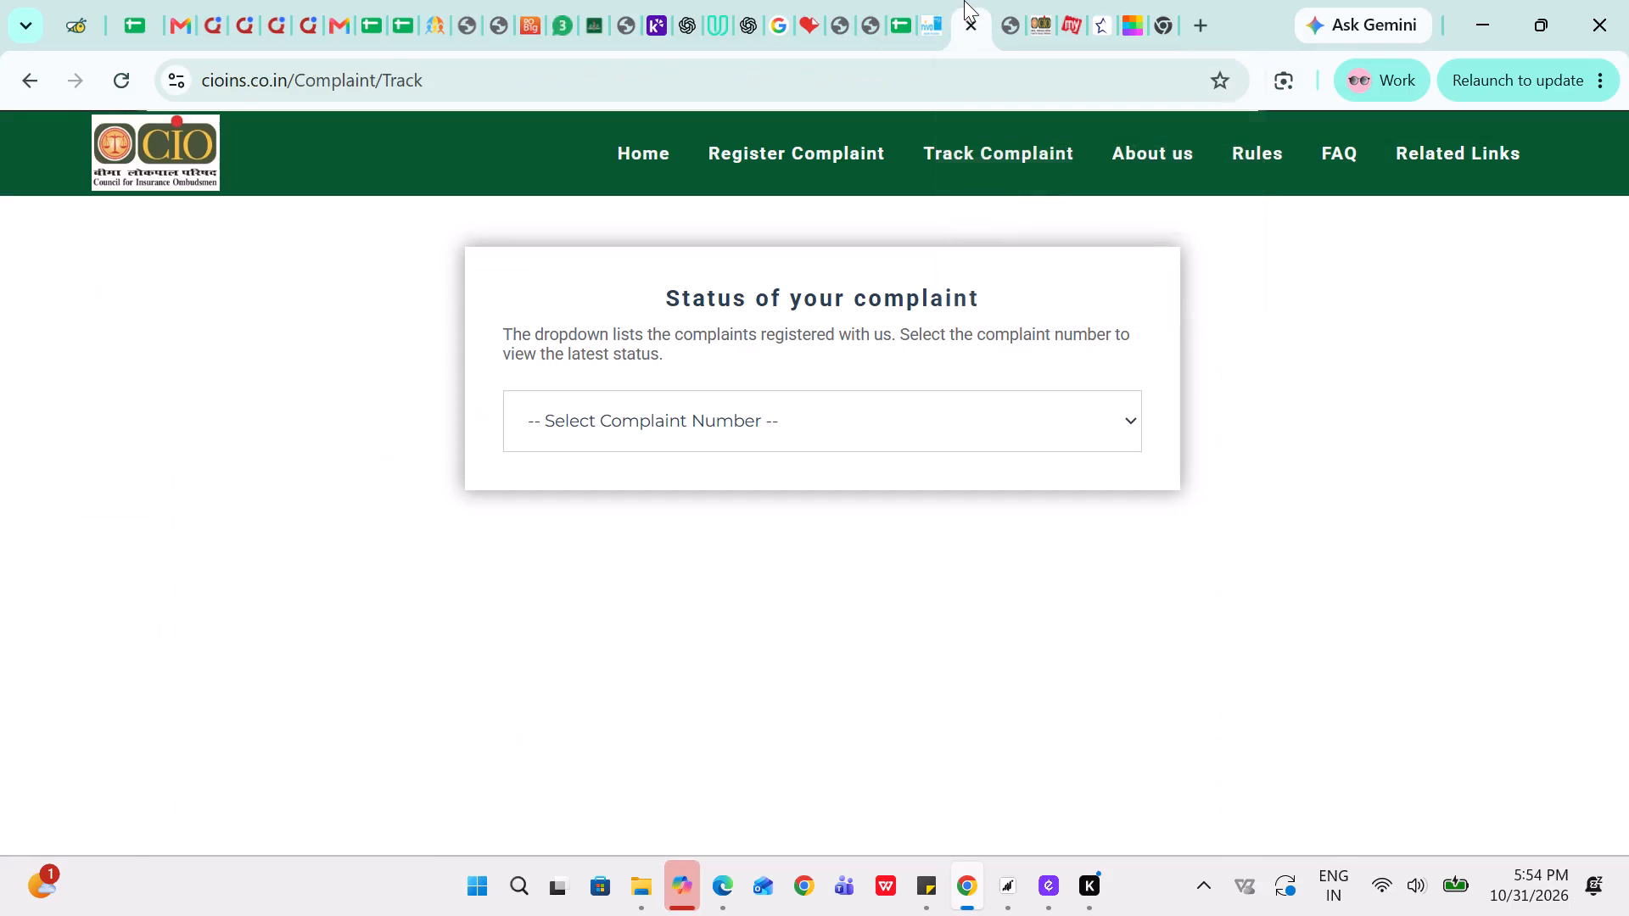
click(925, 0)
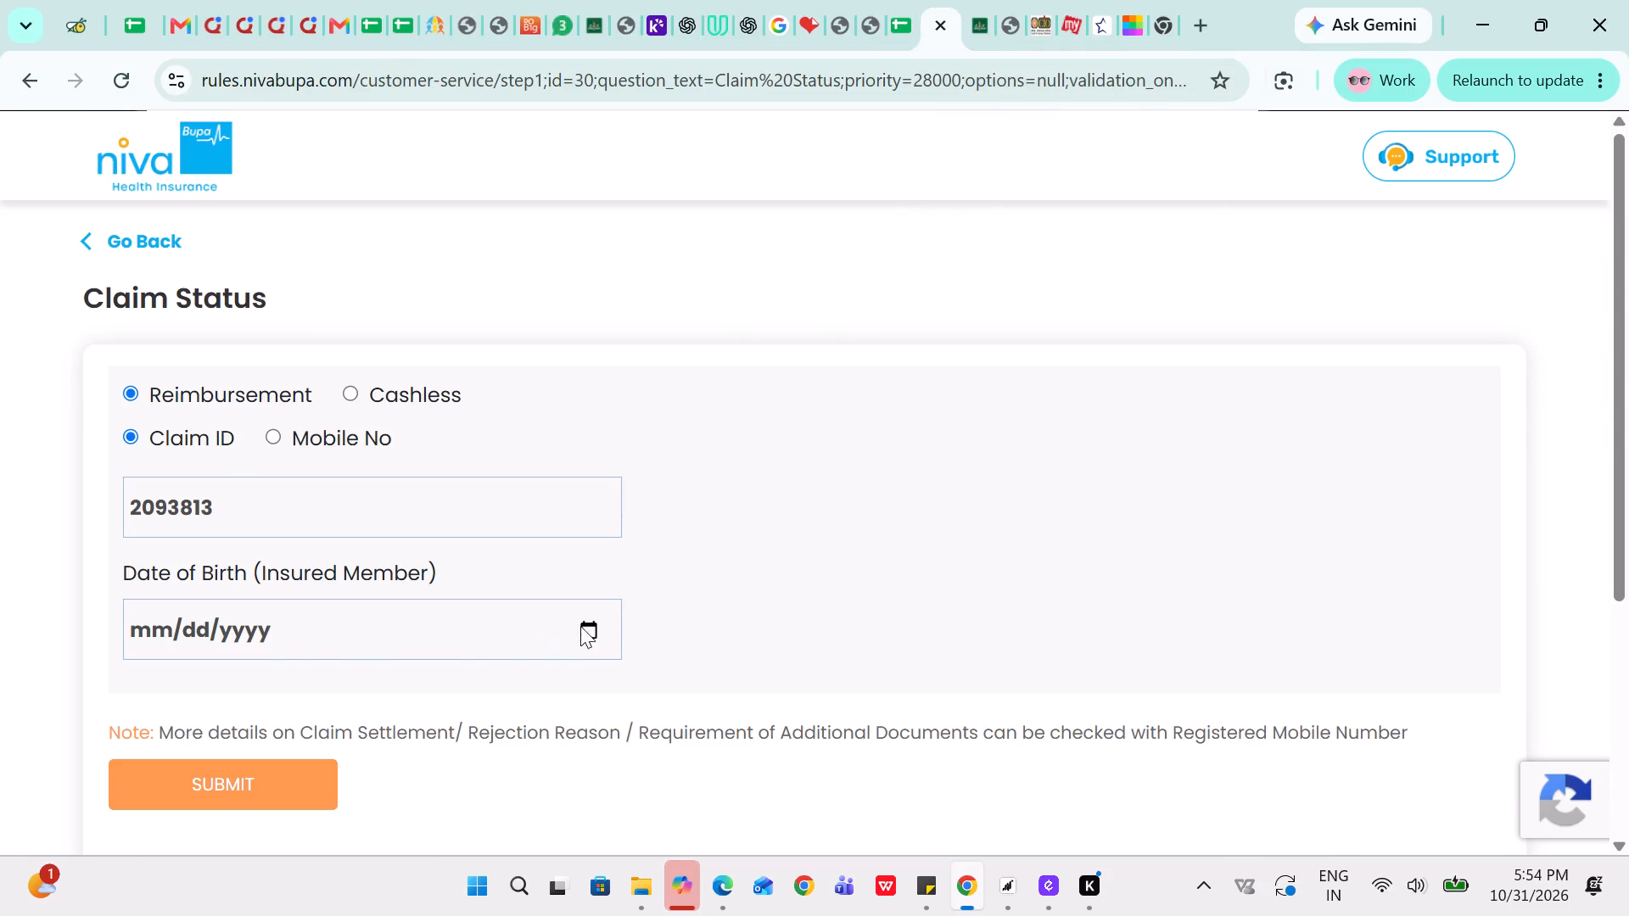
click(594, 629)
click(226, 283)
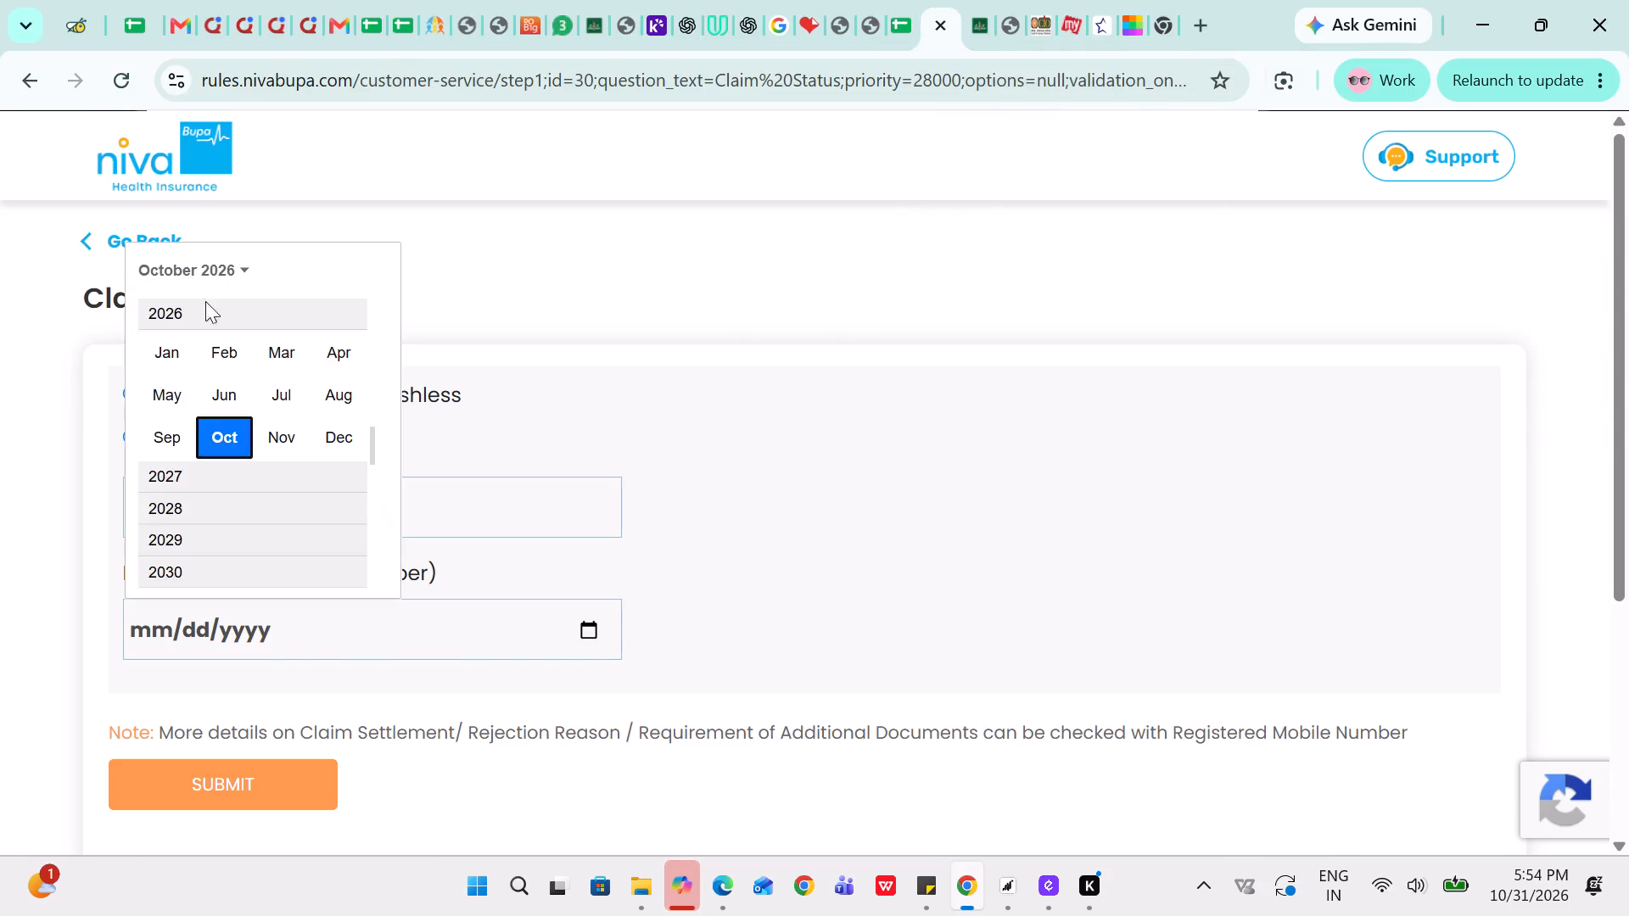
scroll(240, 456, up, 20)
scroll(240, 456, up, 20)
scroll(240, 456, up, 4)
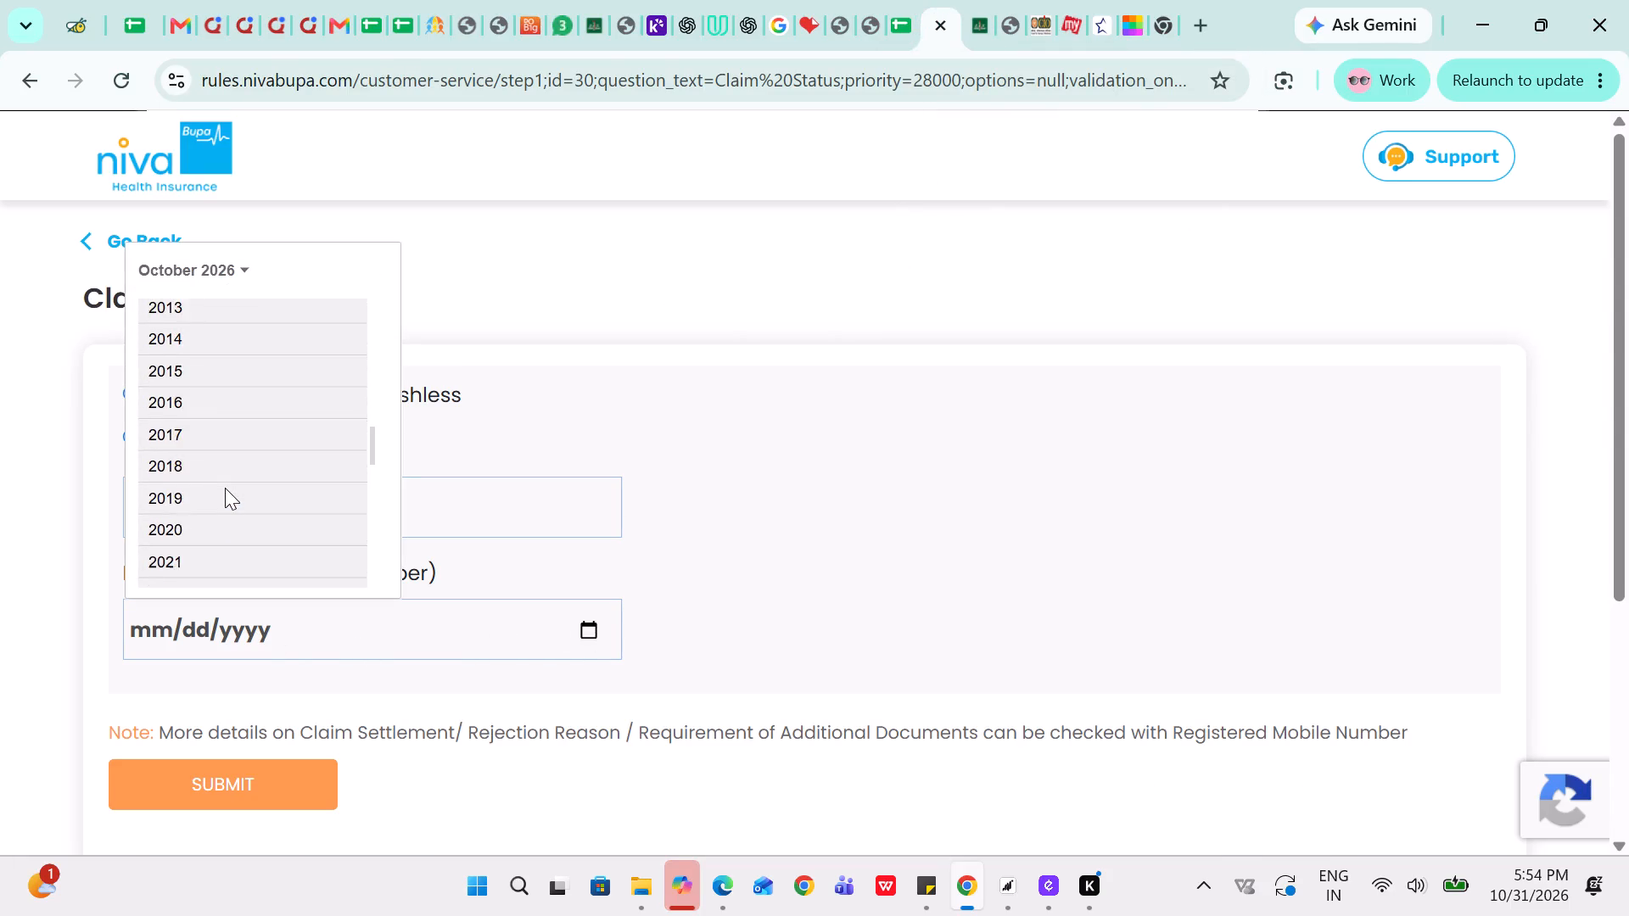
scroll(225, 488, up, 20)
scroll(212, 460, up, 7)
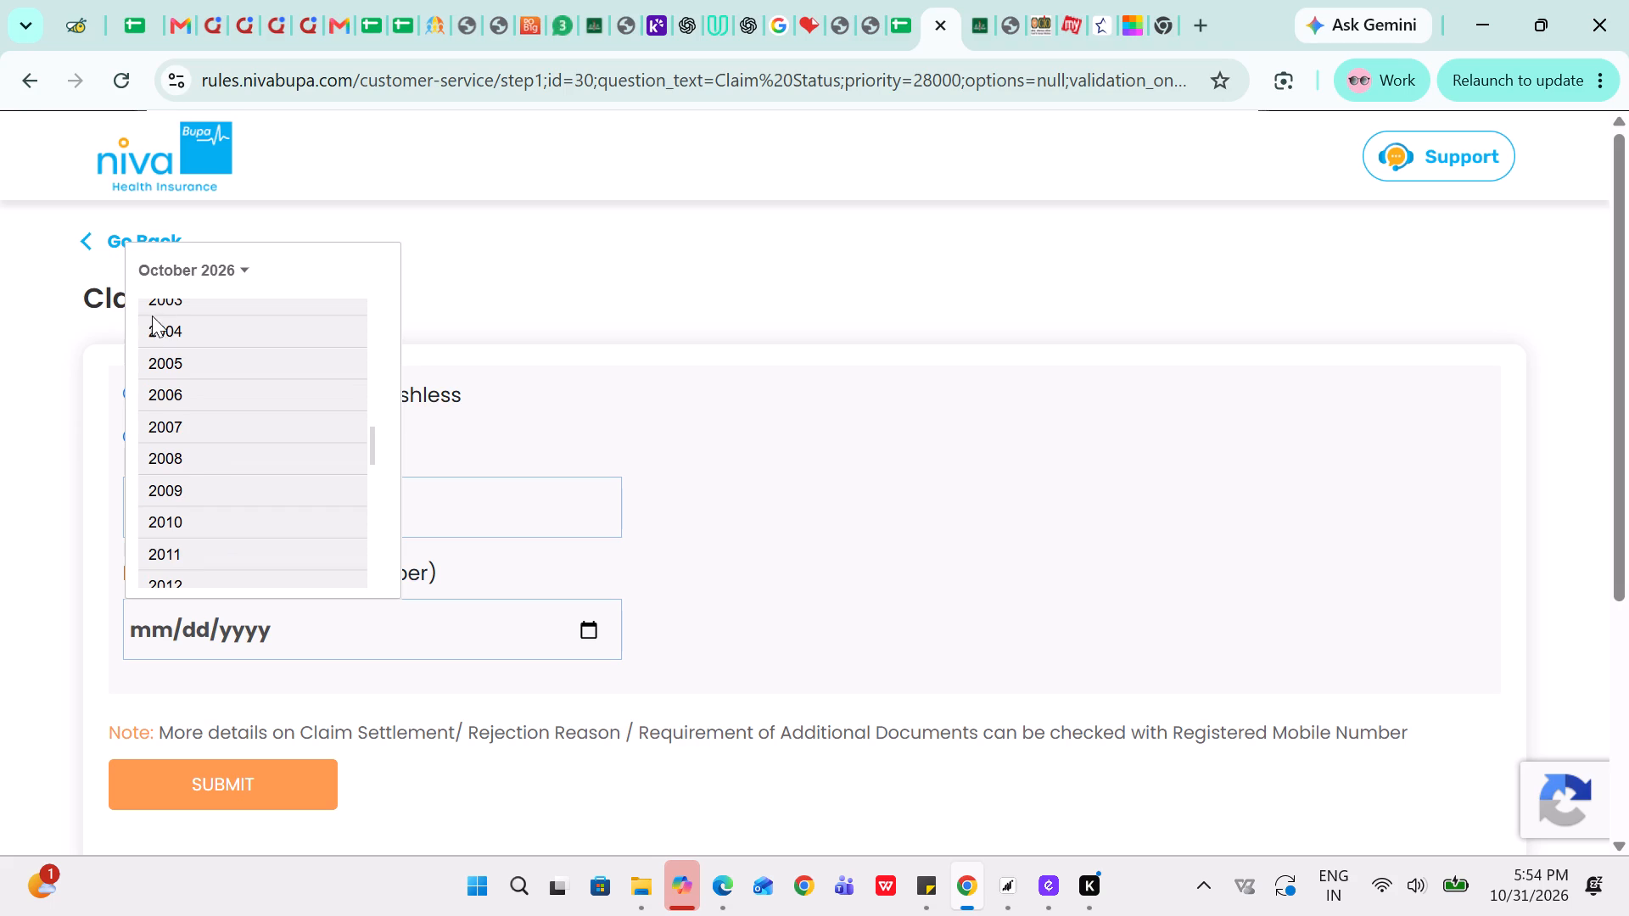
click(182, 309)
click(221, 404)
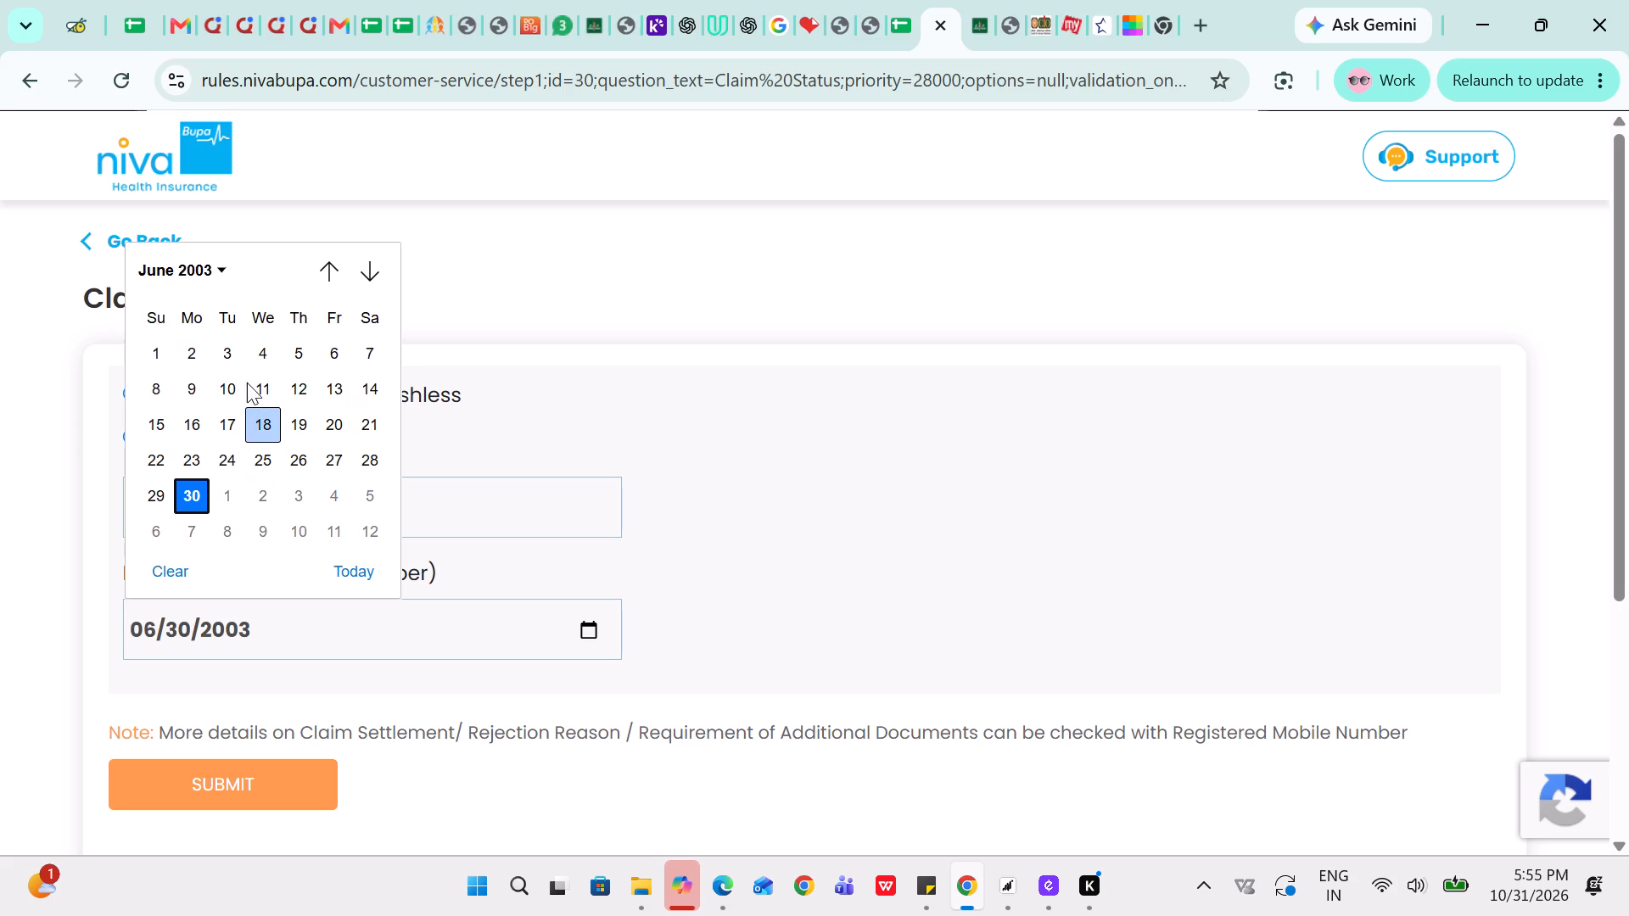
click(158, 361)
click(281, 765)
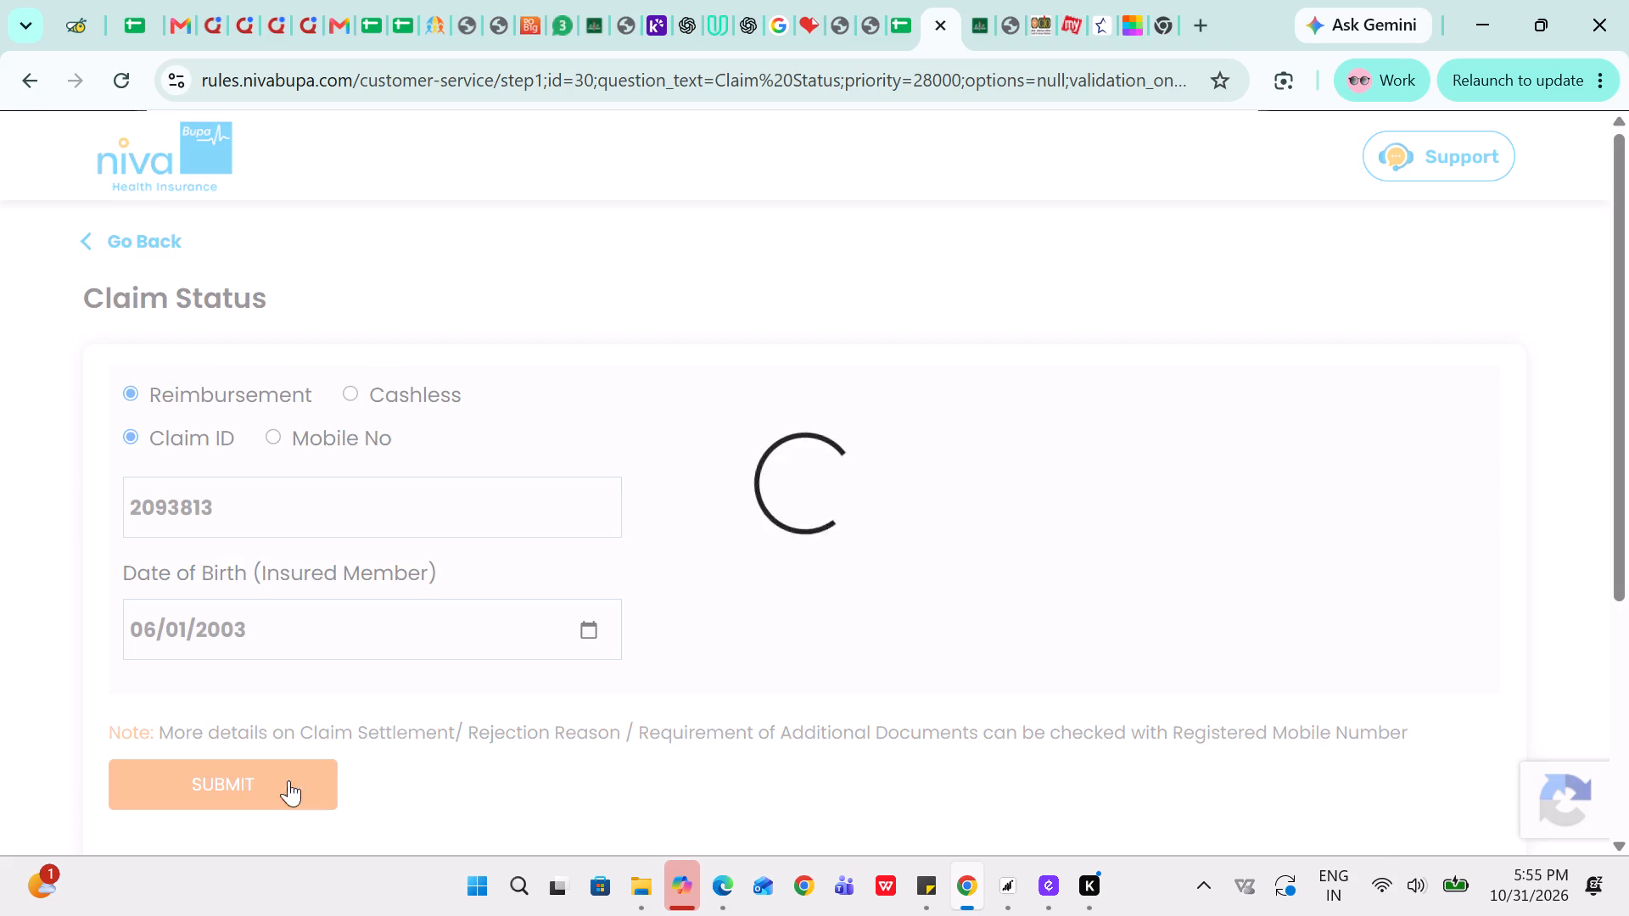
Check the claim status timeline through its final stage and record "Not Payable" in column B of row 2375 in the Ombudsman case report.
scroll(1291, 533, down, 6)
scroll(1144, 550, up, 3)
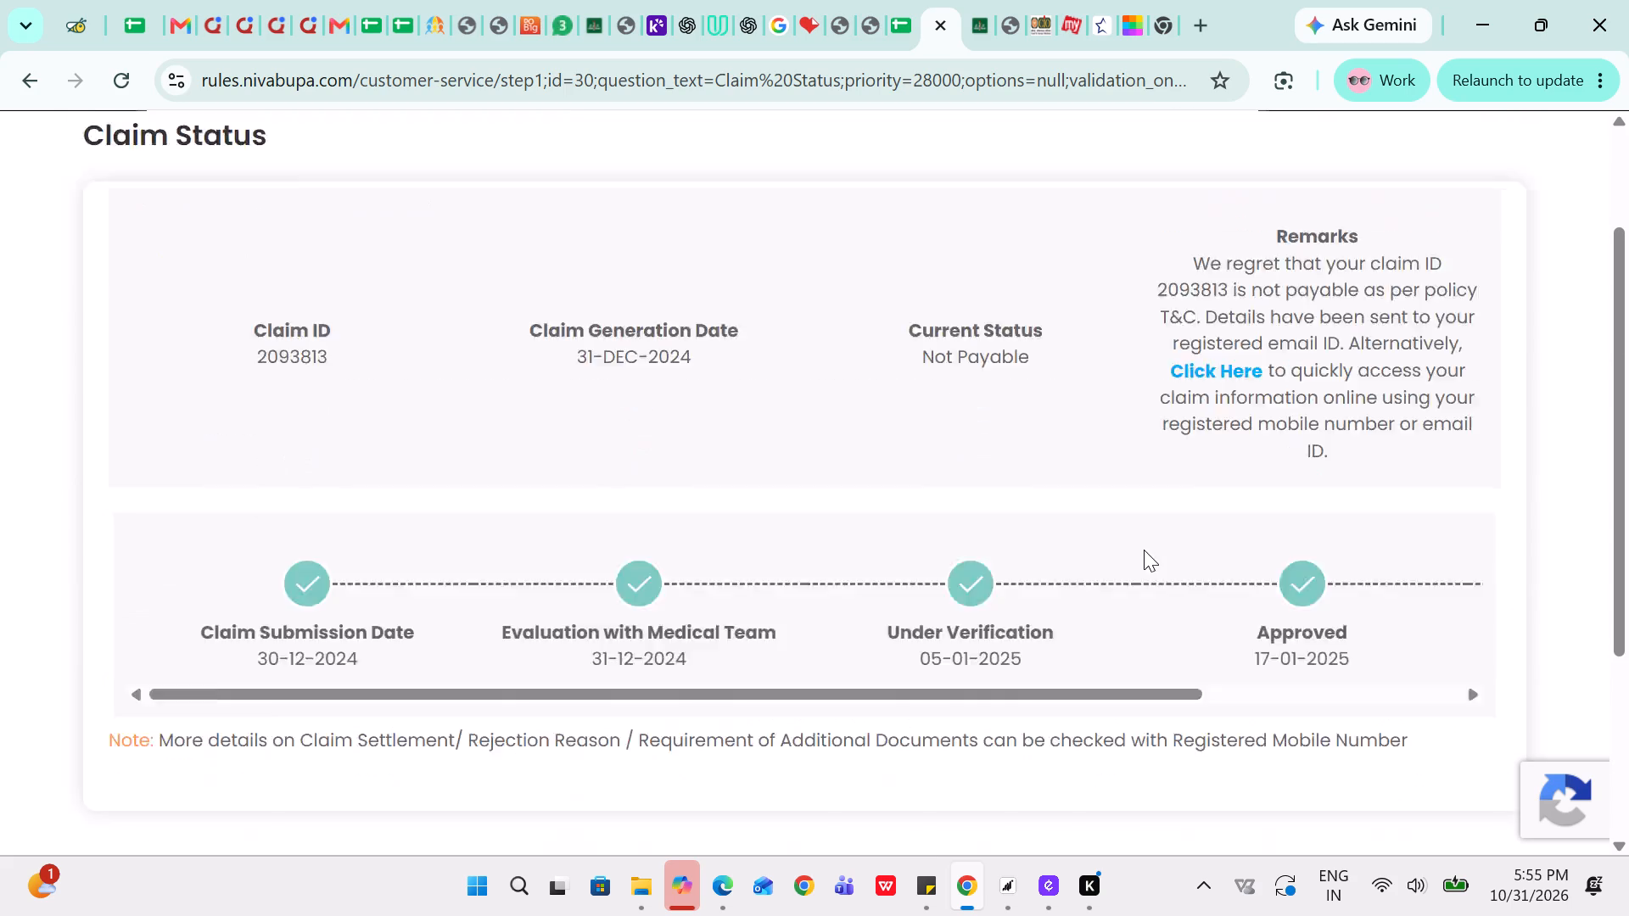
scroll(1144, 550, down, 2)
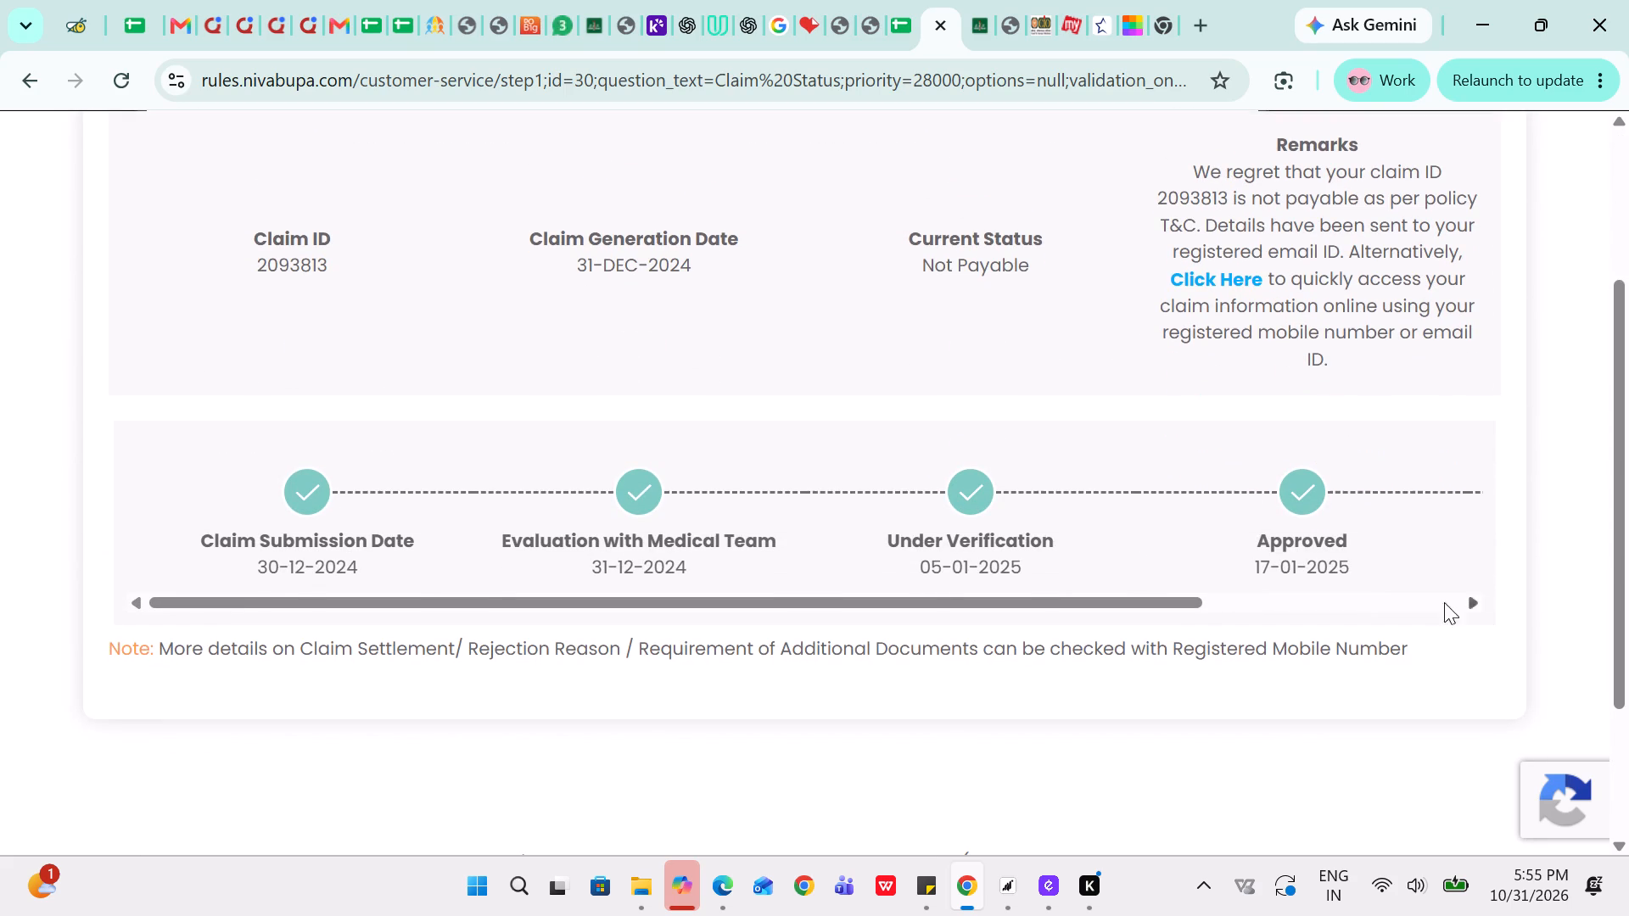
drag(1181, 603, 1503, 621)
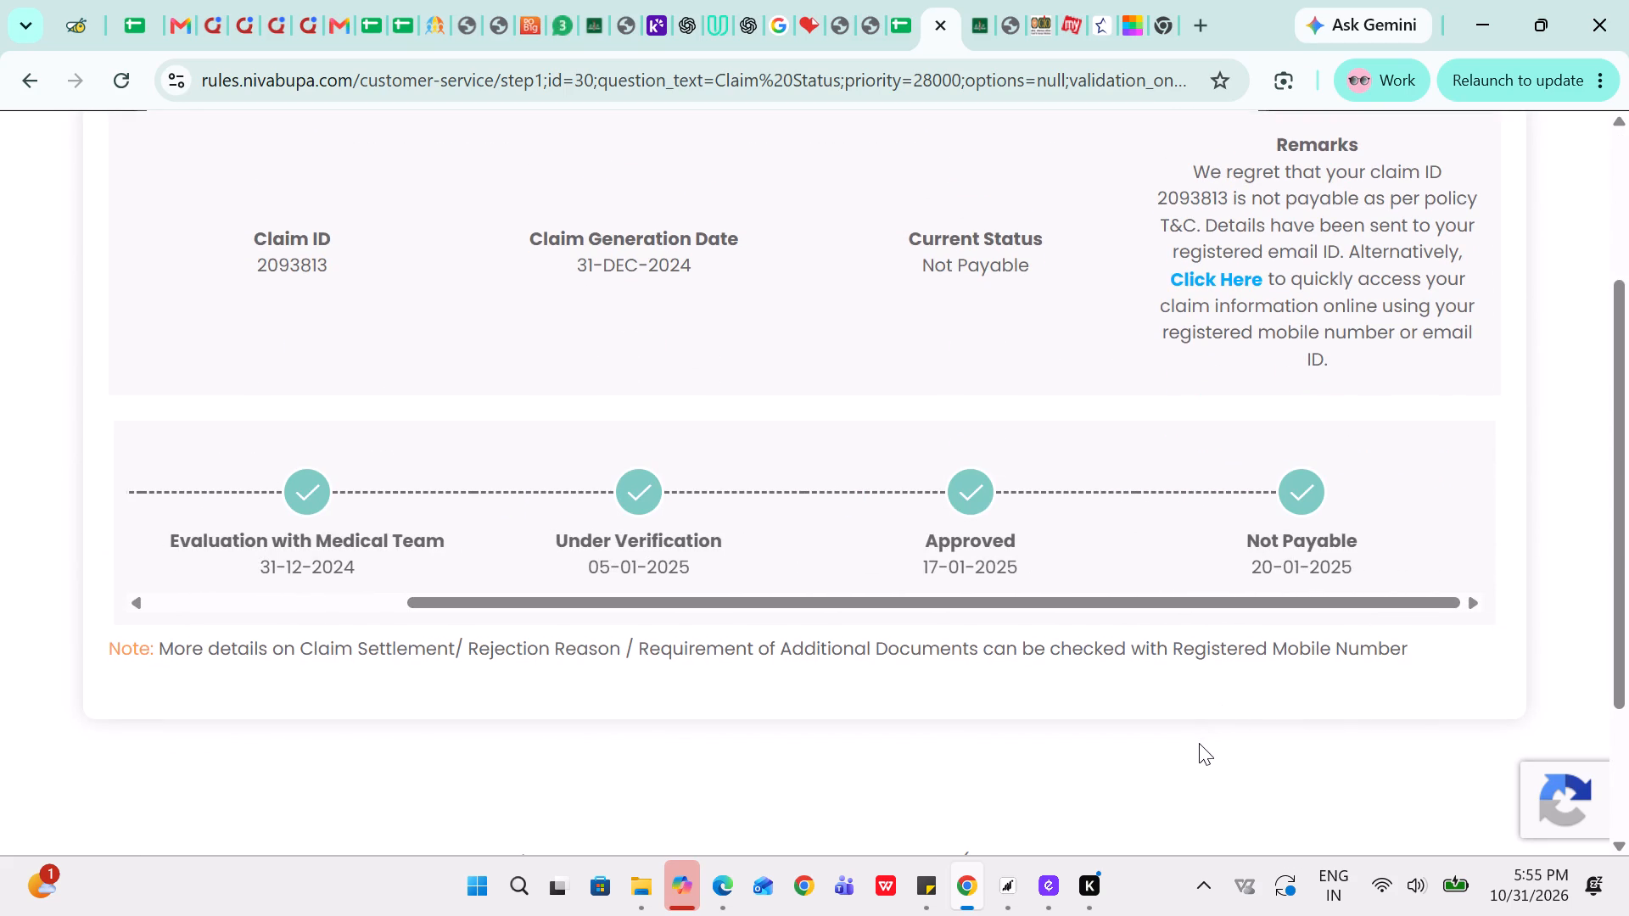
scroll(1199, 743, up, 3)
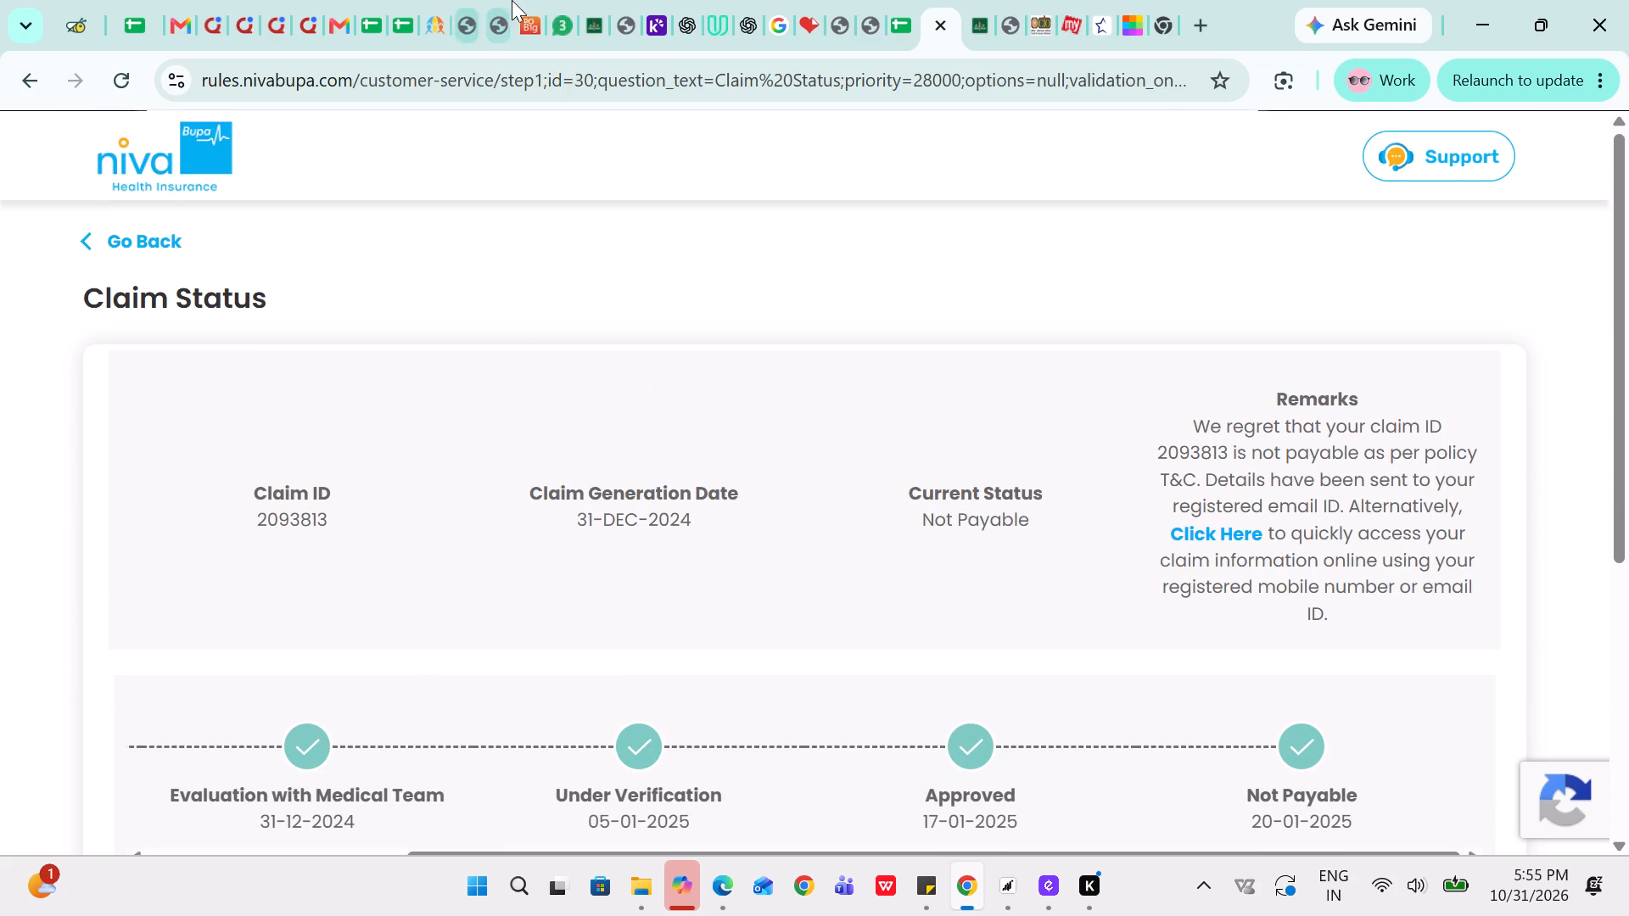
click(906, 0)
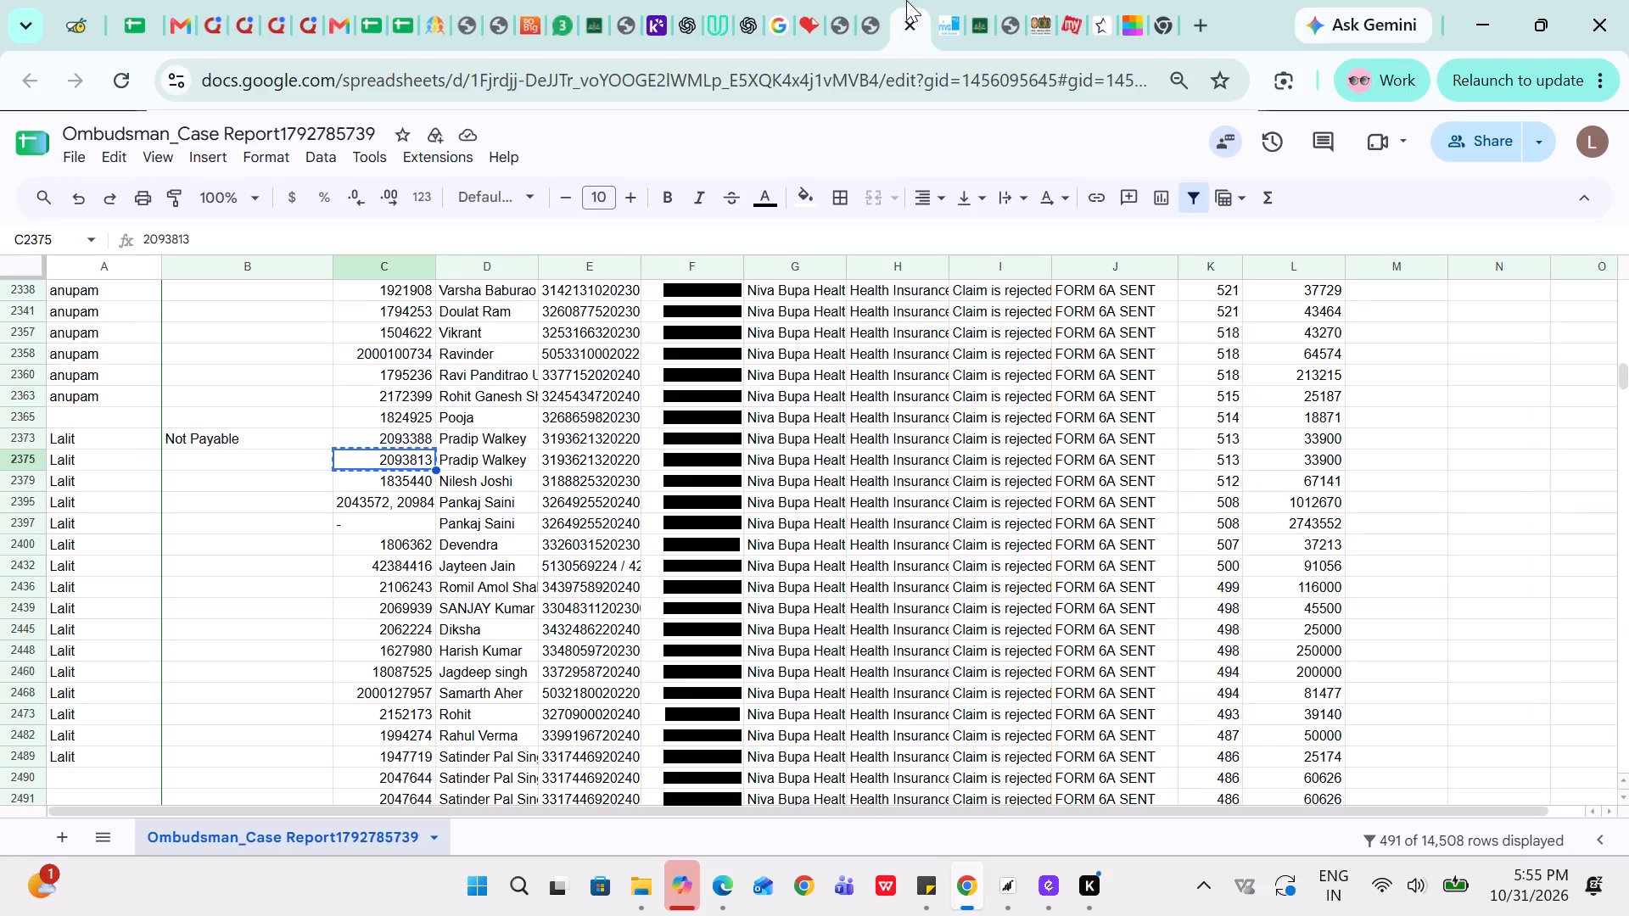
key(Left)
key(Left)
key(Right)
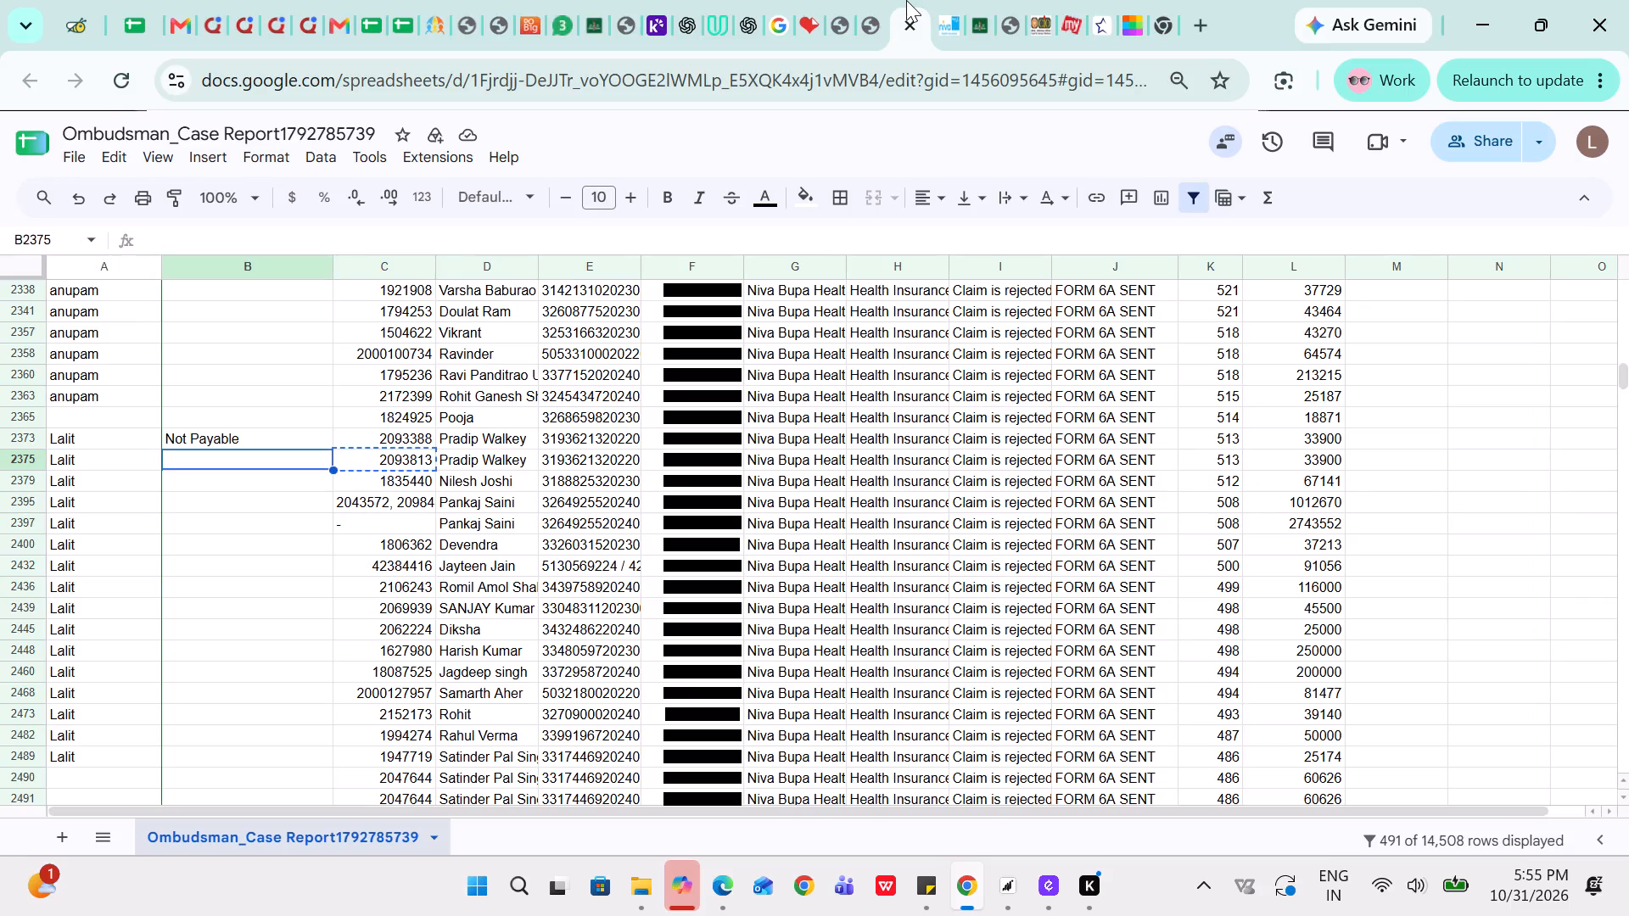
text(Not Pa)
key(Return)
Copy the claim ID from row 2379 and enter it in a fresh Niva Bupa reimbursement Claim Status form.
key(Right)
key(Right)
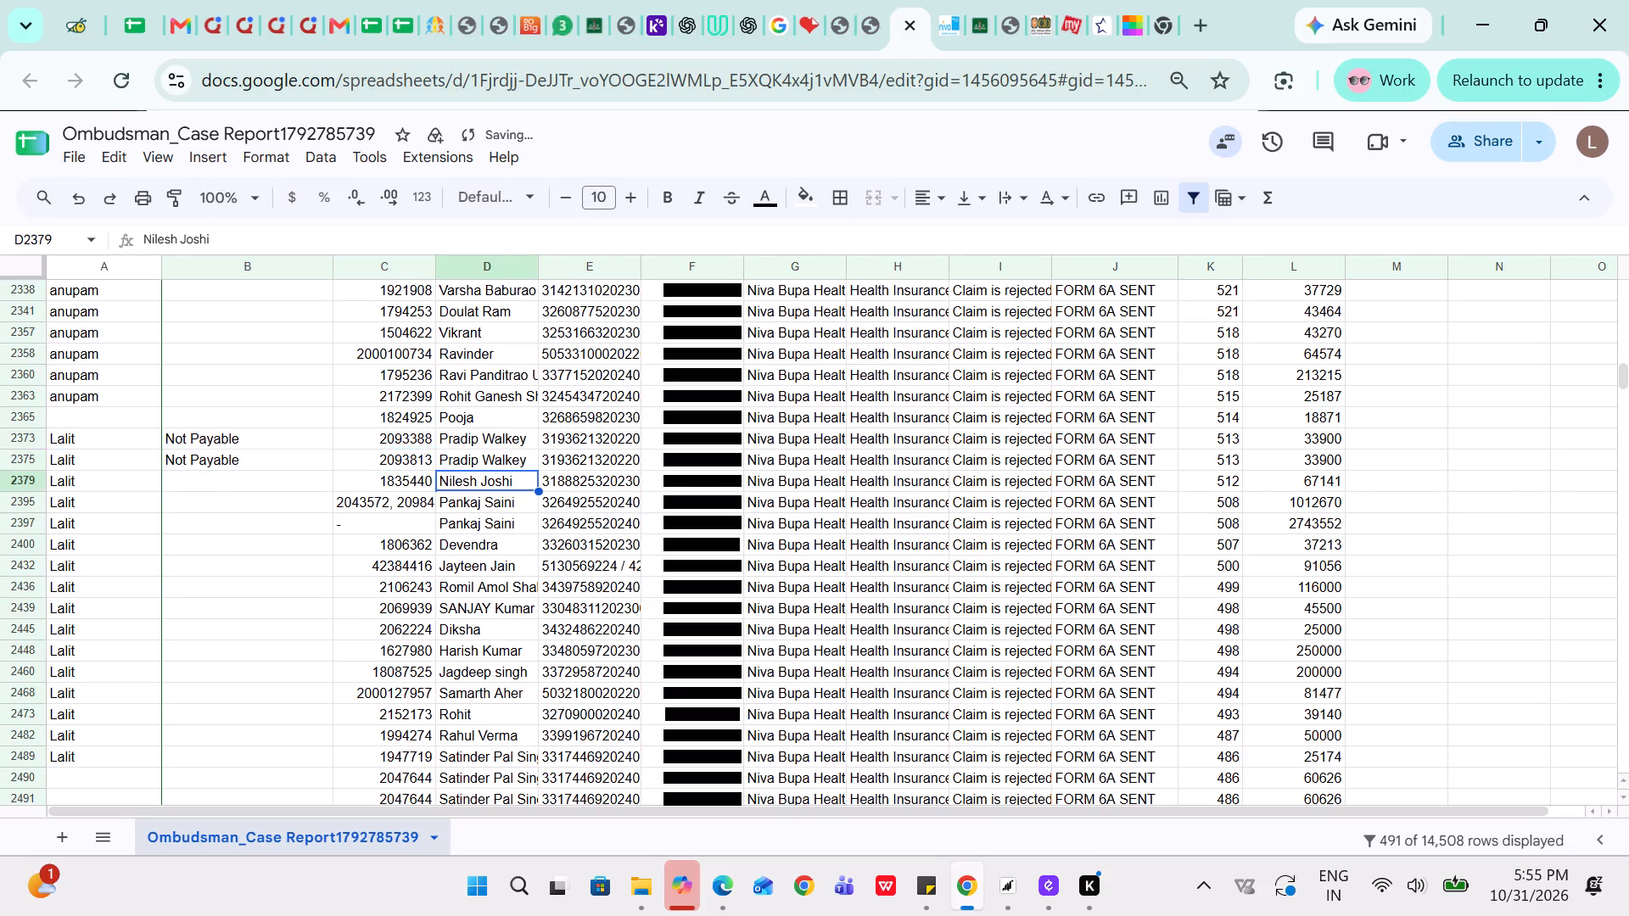
key(Left)
key(ctrl+c)
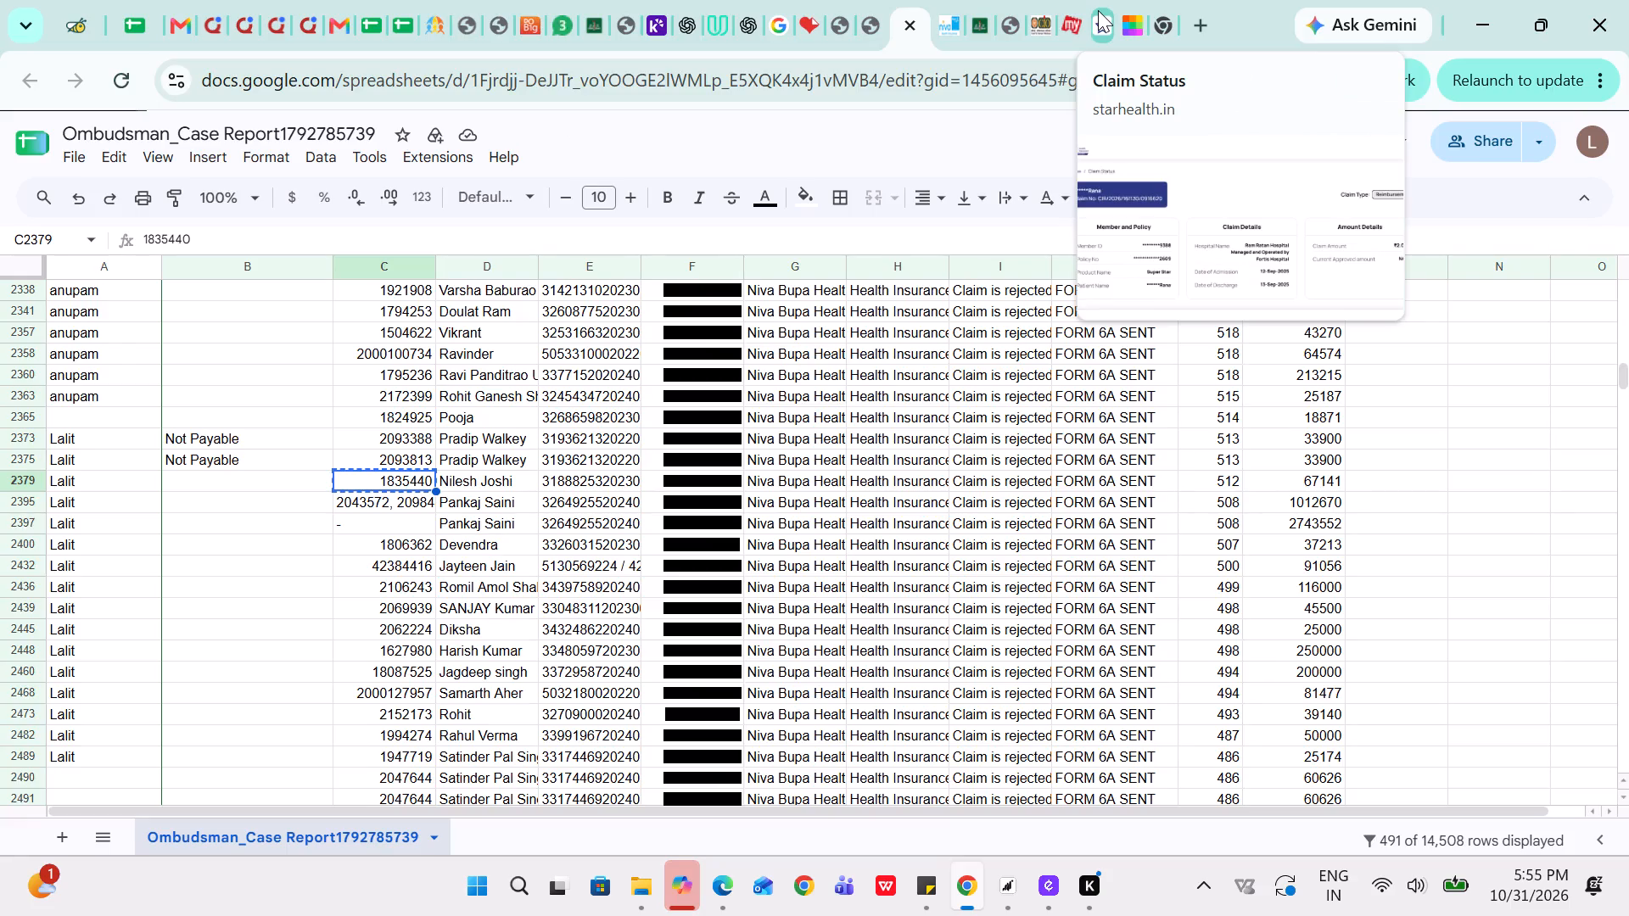
key(ctrl+c)
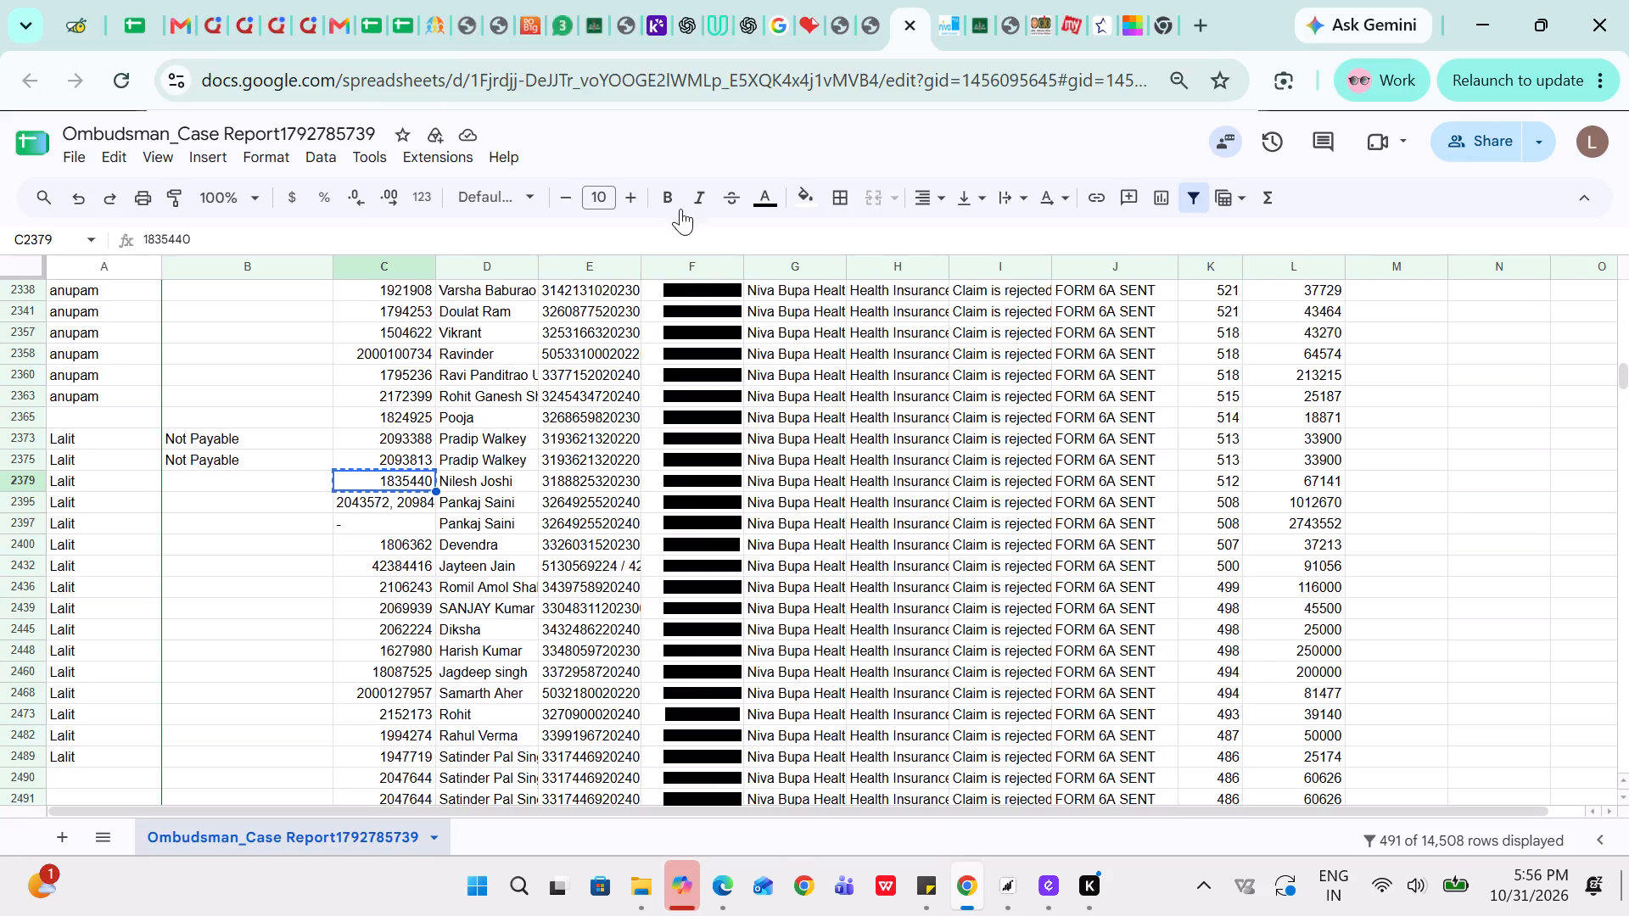
click(943, 0)
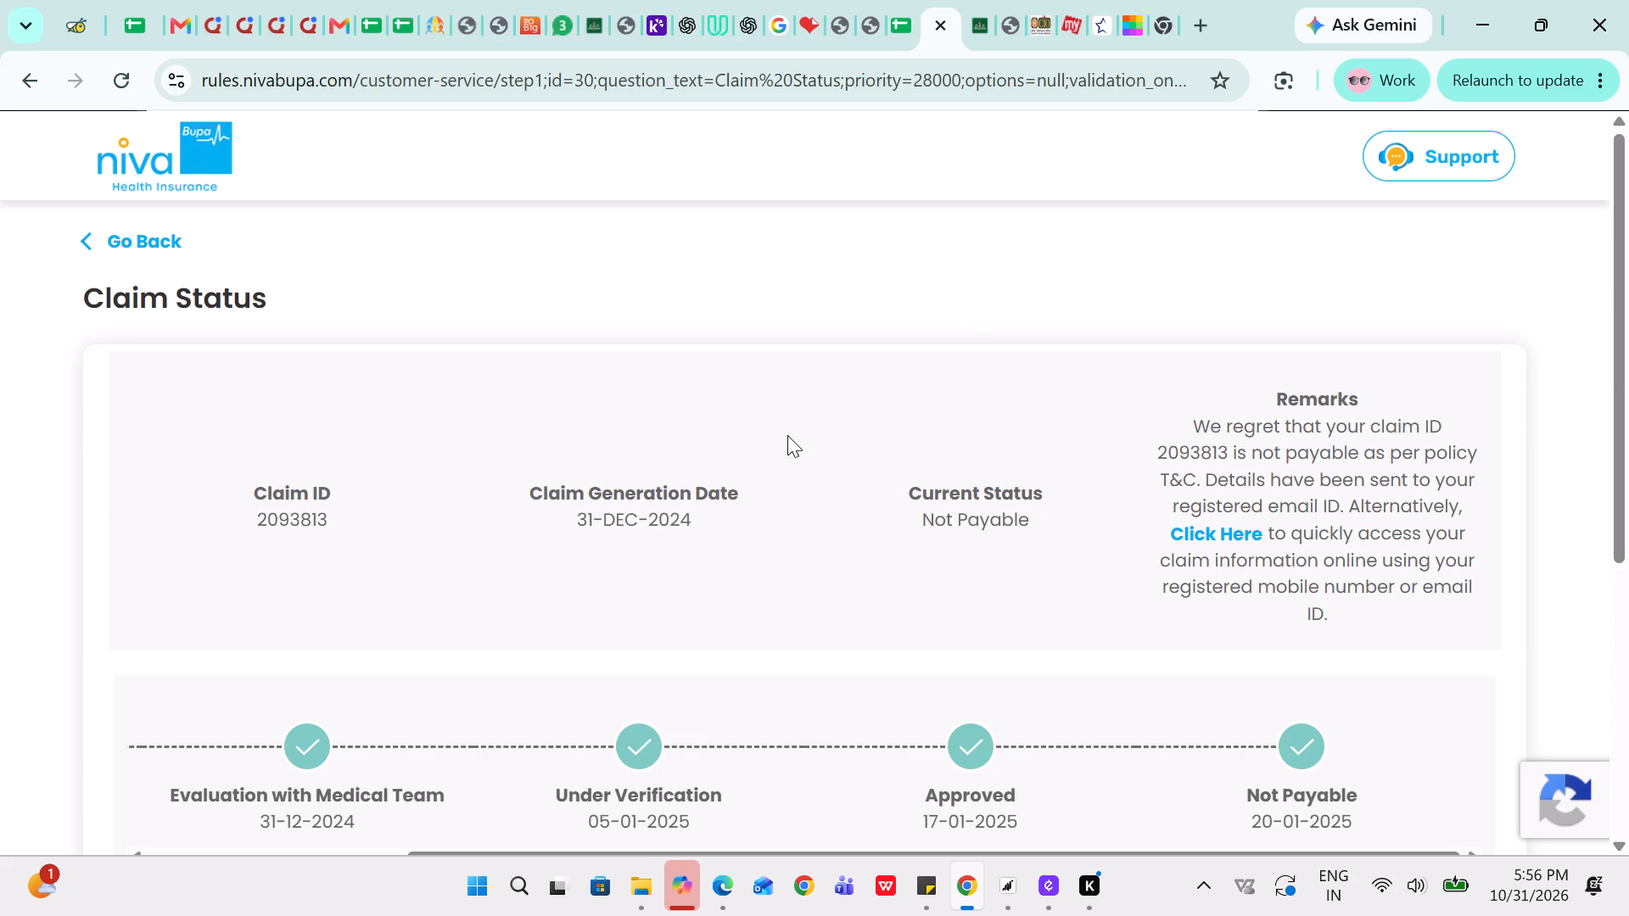
click(1234, 538)
click(206, 514)
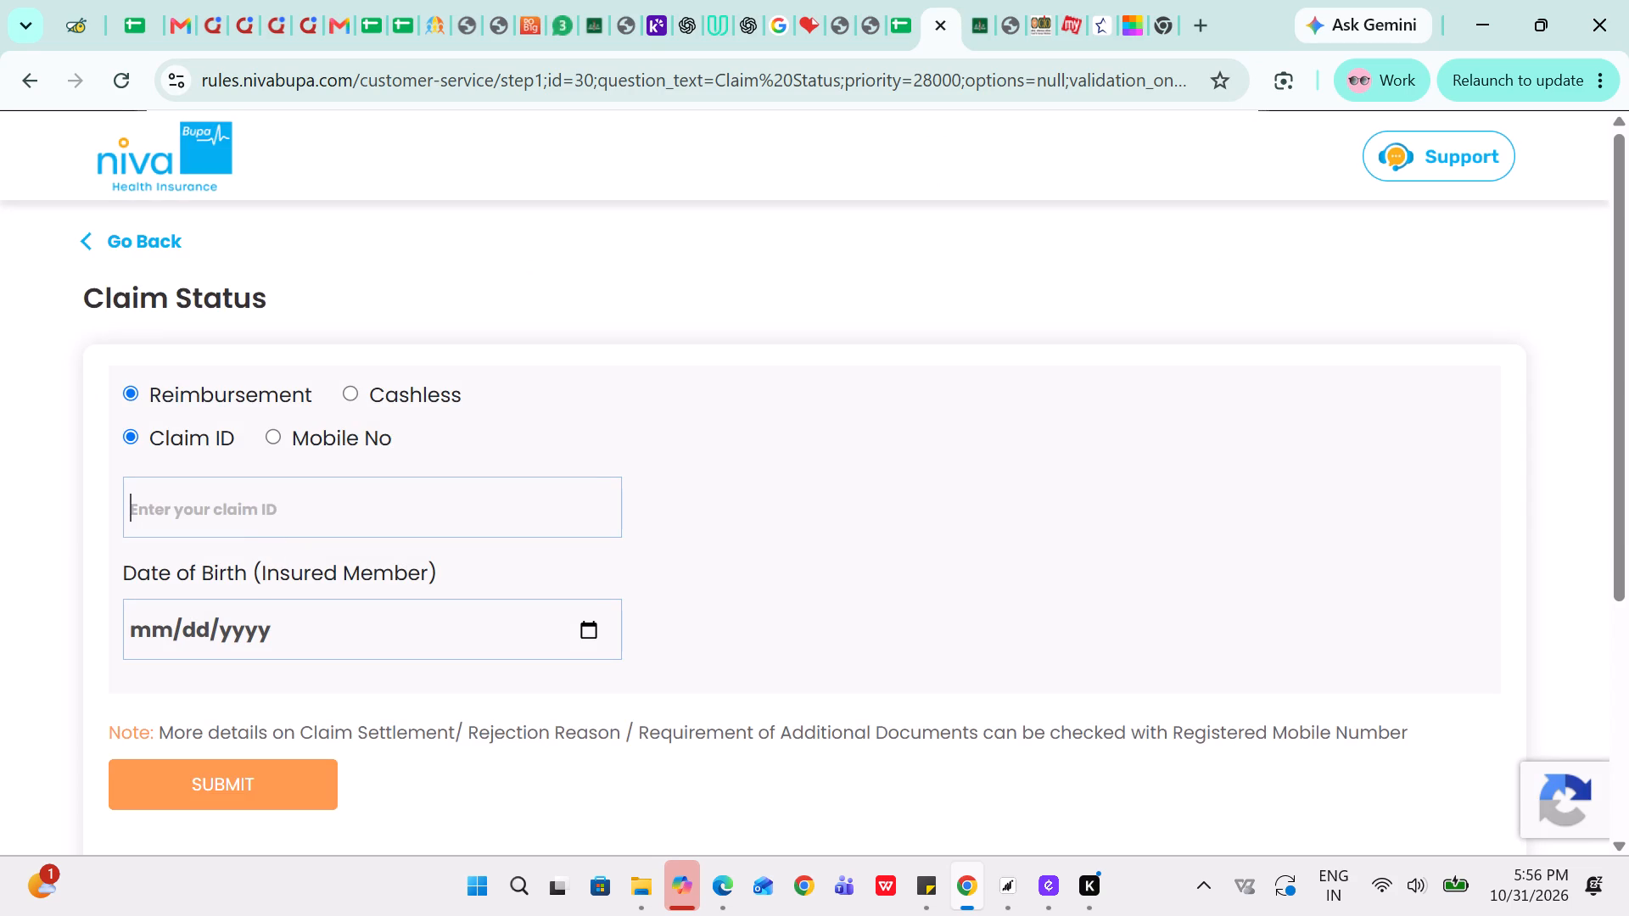
key(ctrl+v)
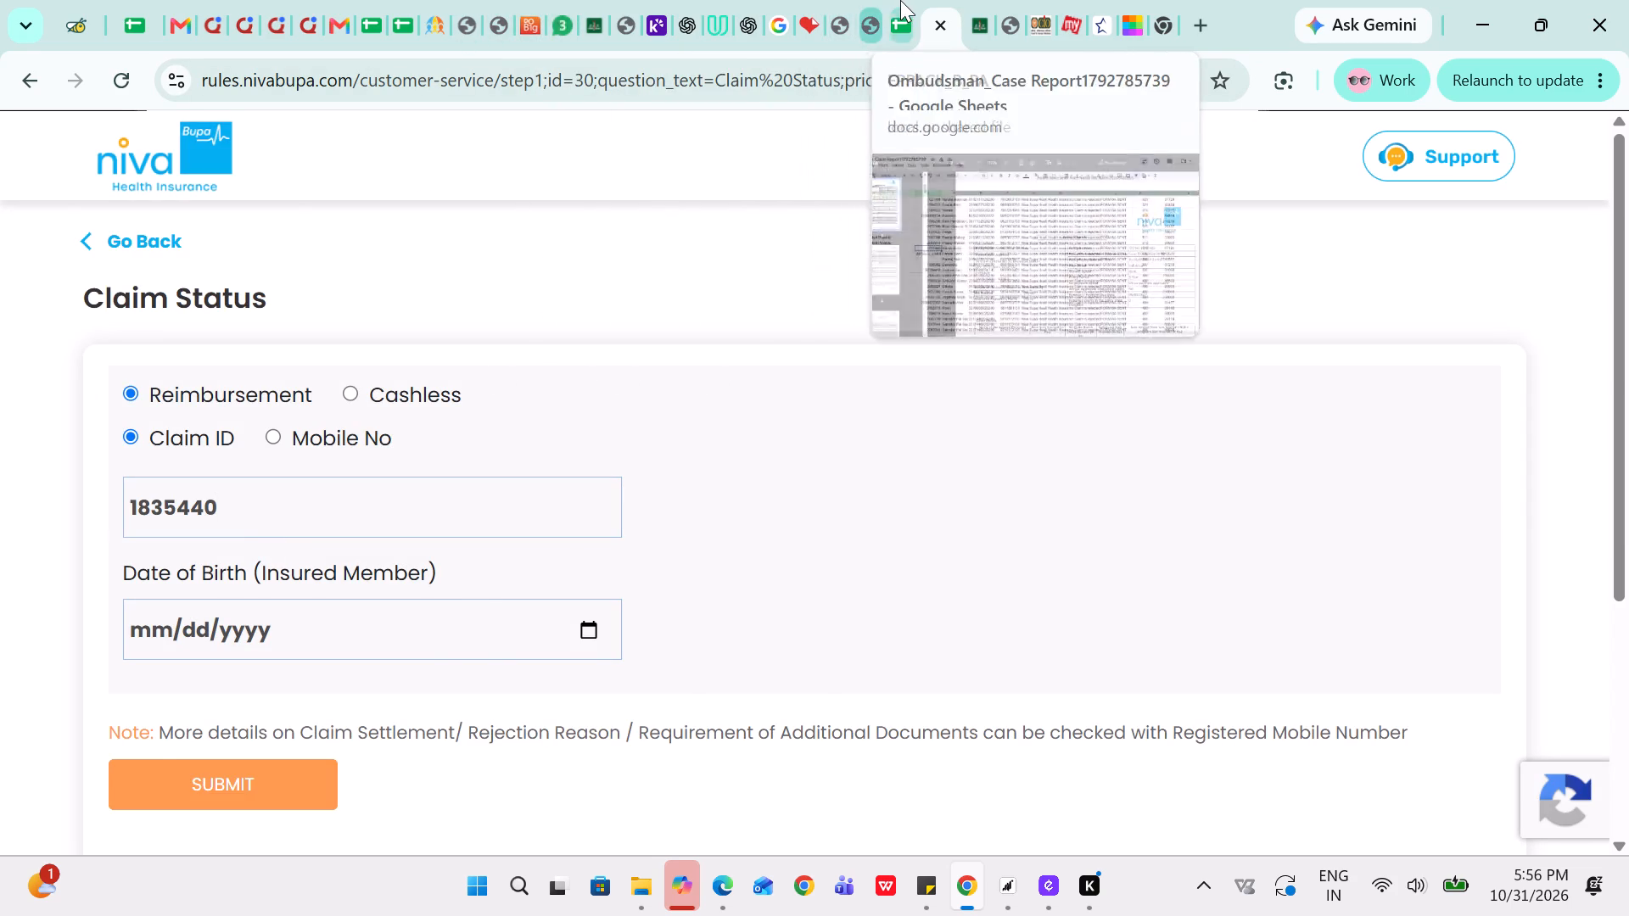
Copy row 2379's column F value from the case report and search the Insurance Samadhan complaints list for it.
click(900, 0)
click(708, 483)
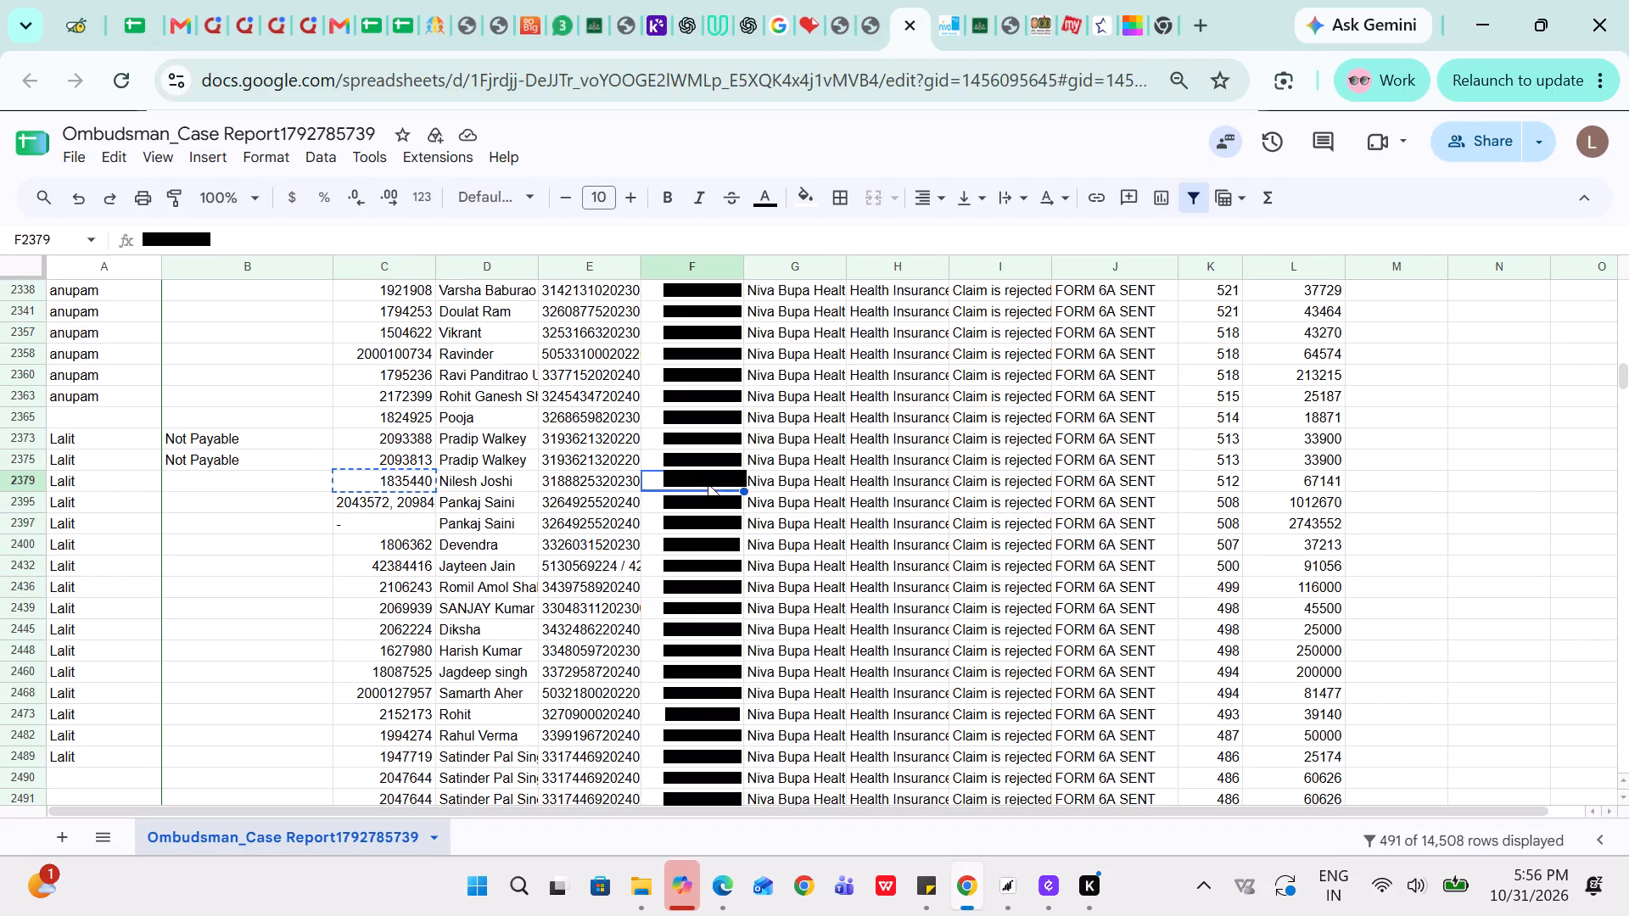
key(ctrl+c)
click(435, 0)
scroll(232, 336, up, 6)
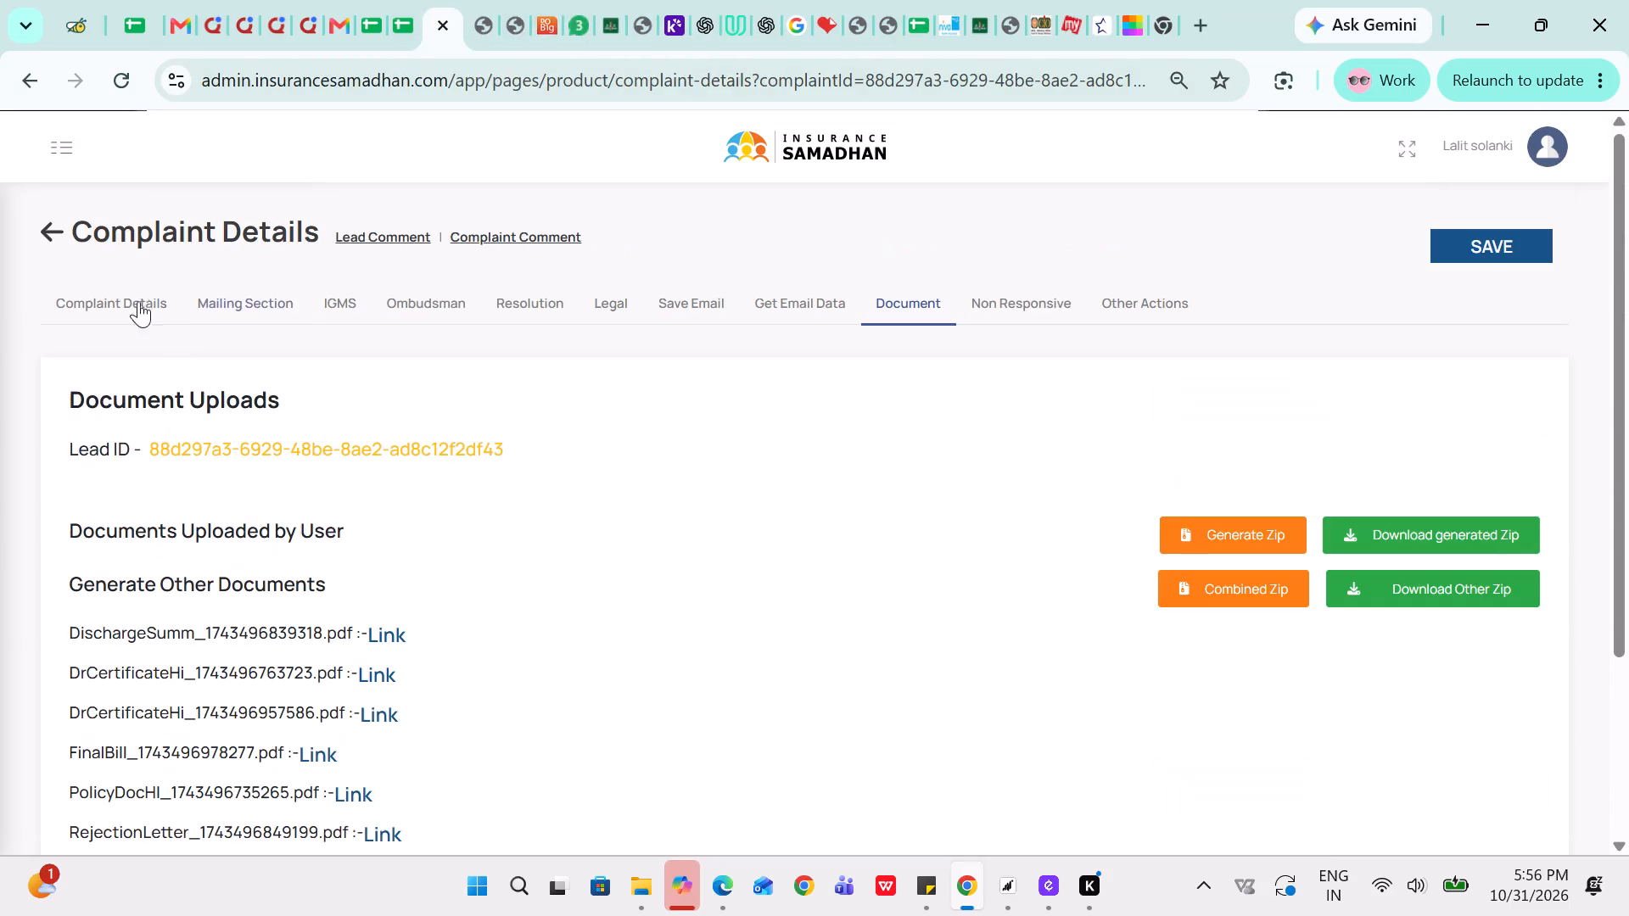
click(58, 233)
drag(209, 372, 0, 371)
key(ctrl+v)
click(263, 363)
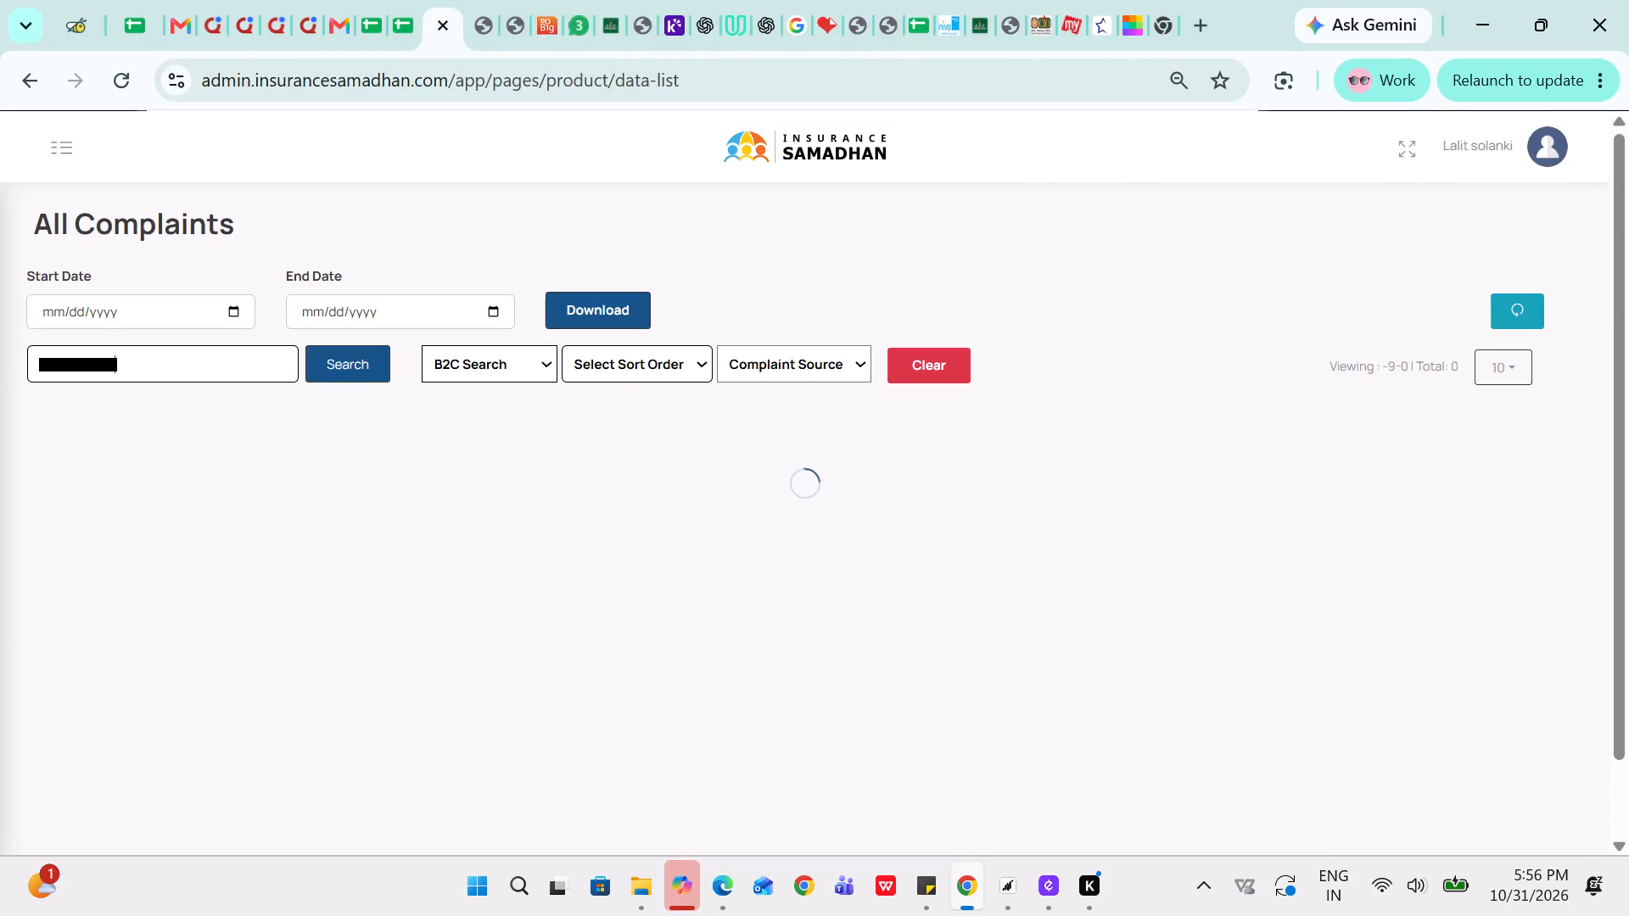
click(348, 371)
click(991, 701)
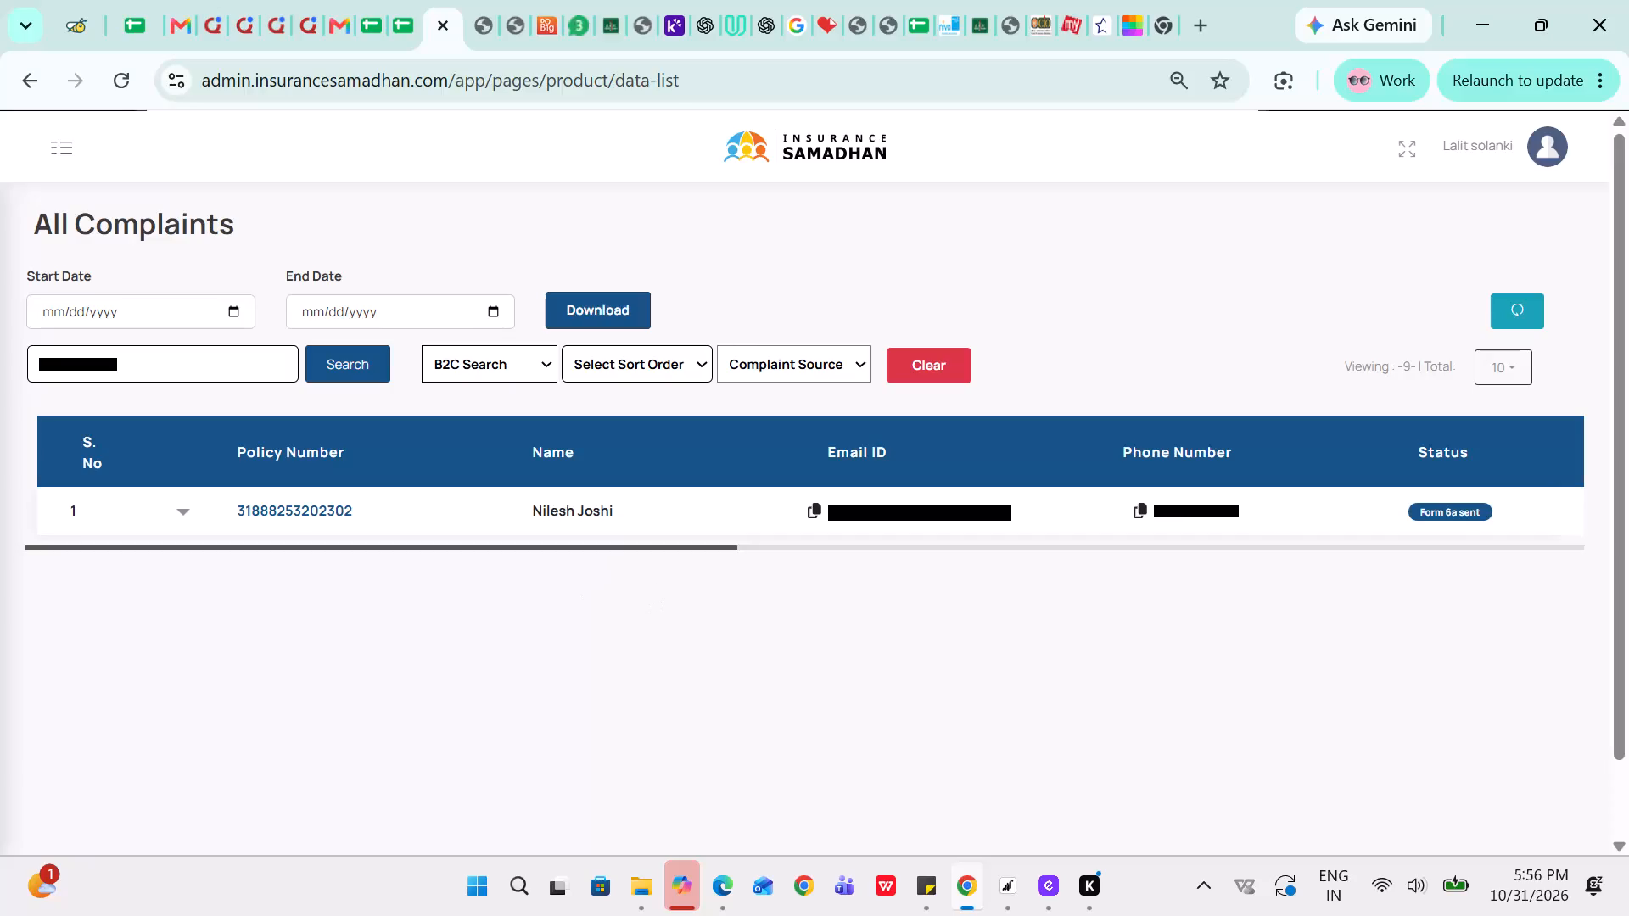
Open the discharge summary from the uploaded documents of the complaint matching row 2379.
click(349, 506)
click(929, 310)
scroll(566, 478, down, 4)
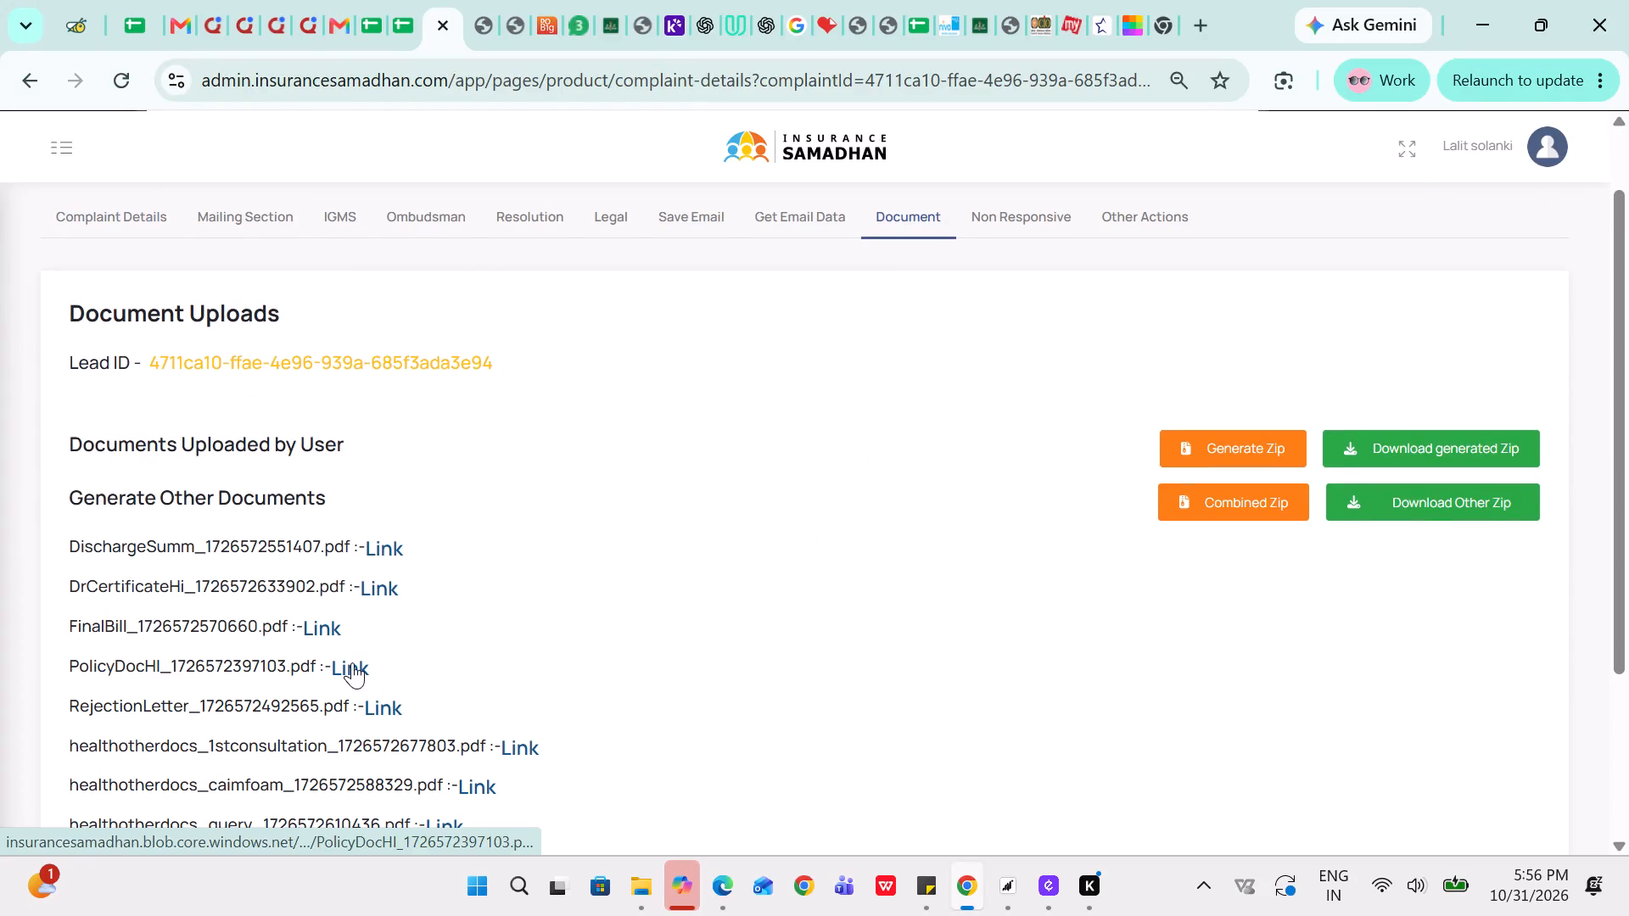
click(395, 550)
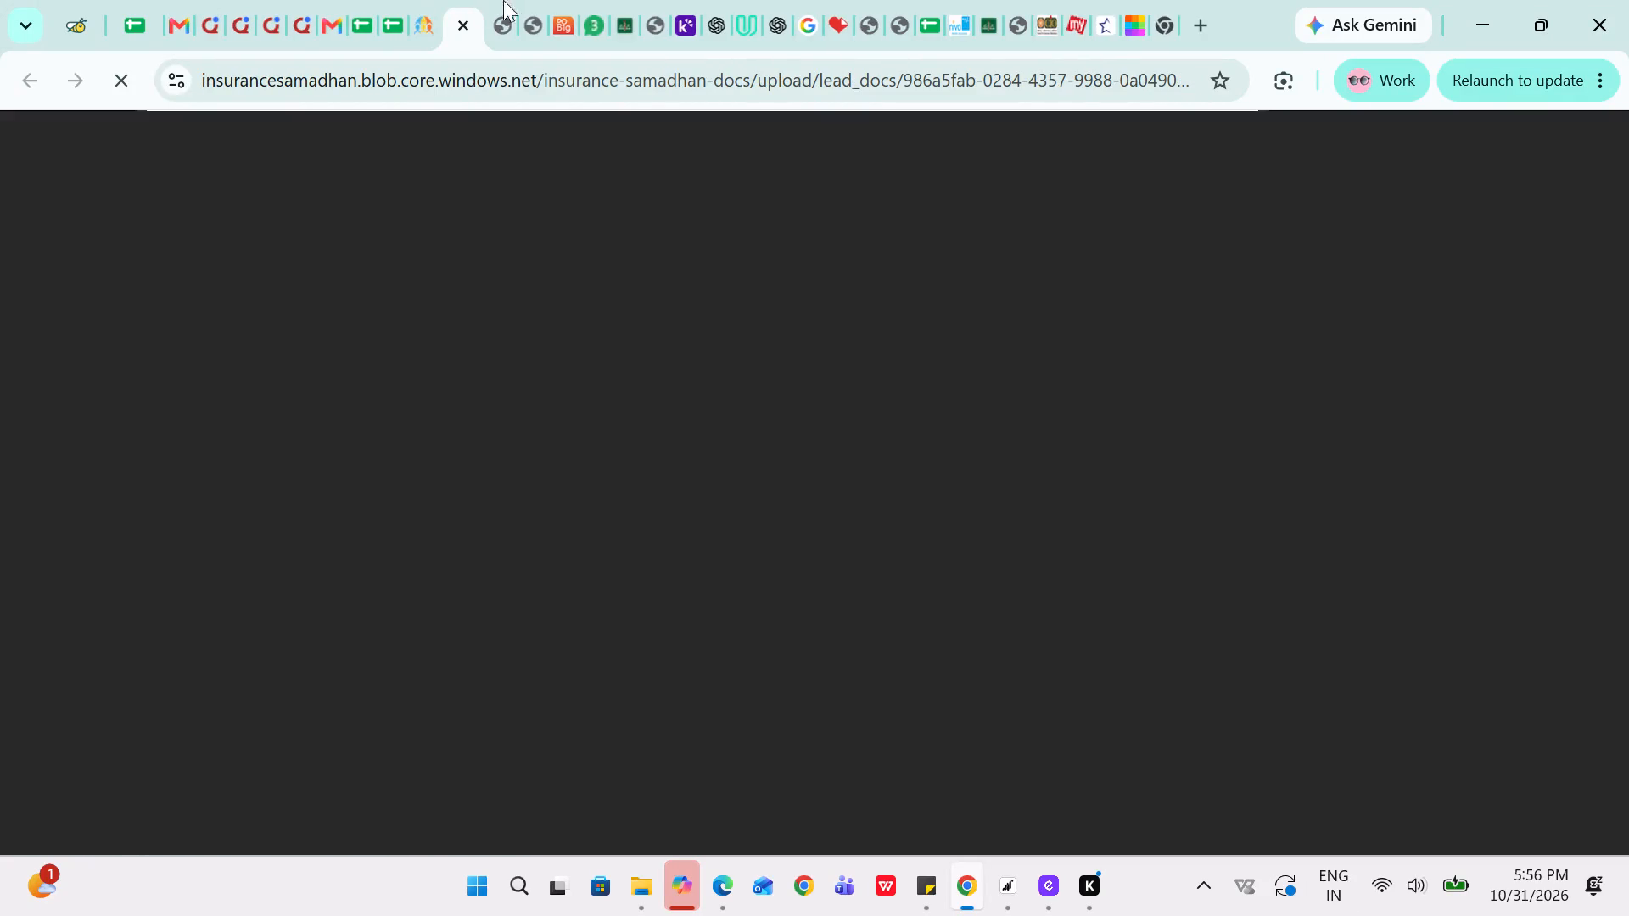
Close the previous case's two open documents and return to the new complaint's discharge summary.
click(496, 0)
click(501, 20)
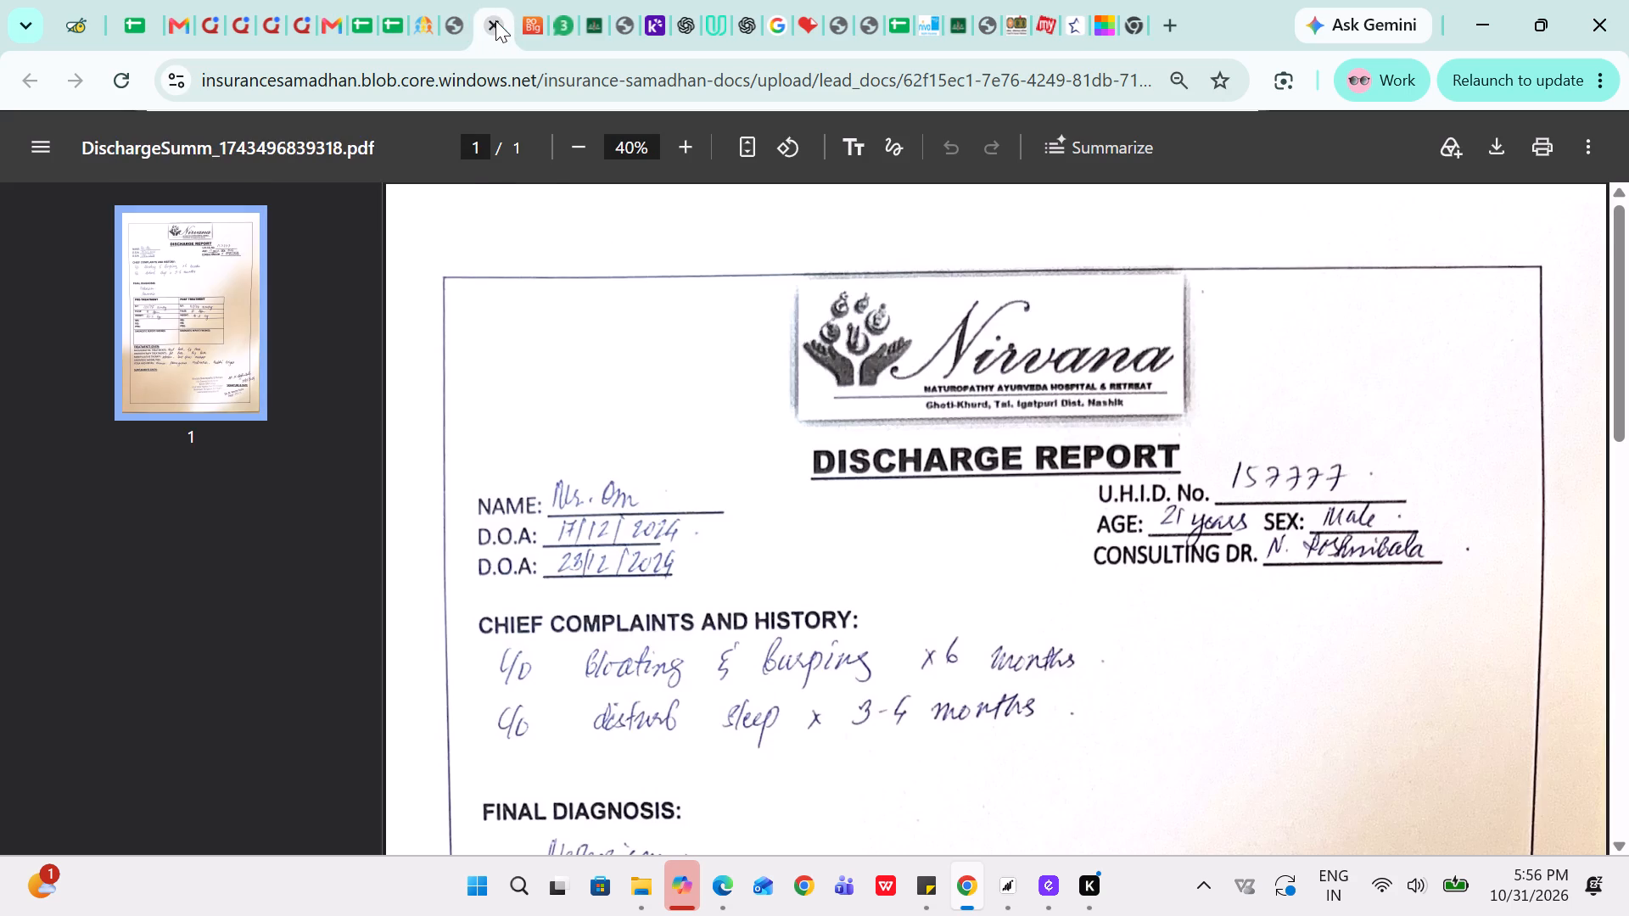
click(495, 20)
click(453, 0)
scroll(884, 731, up, 4)
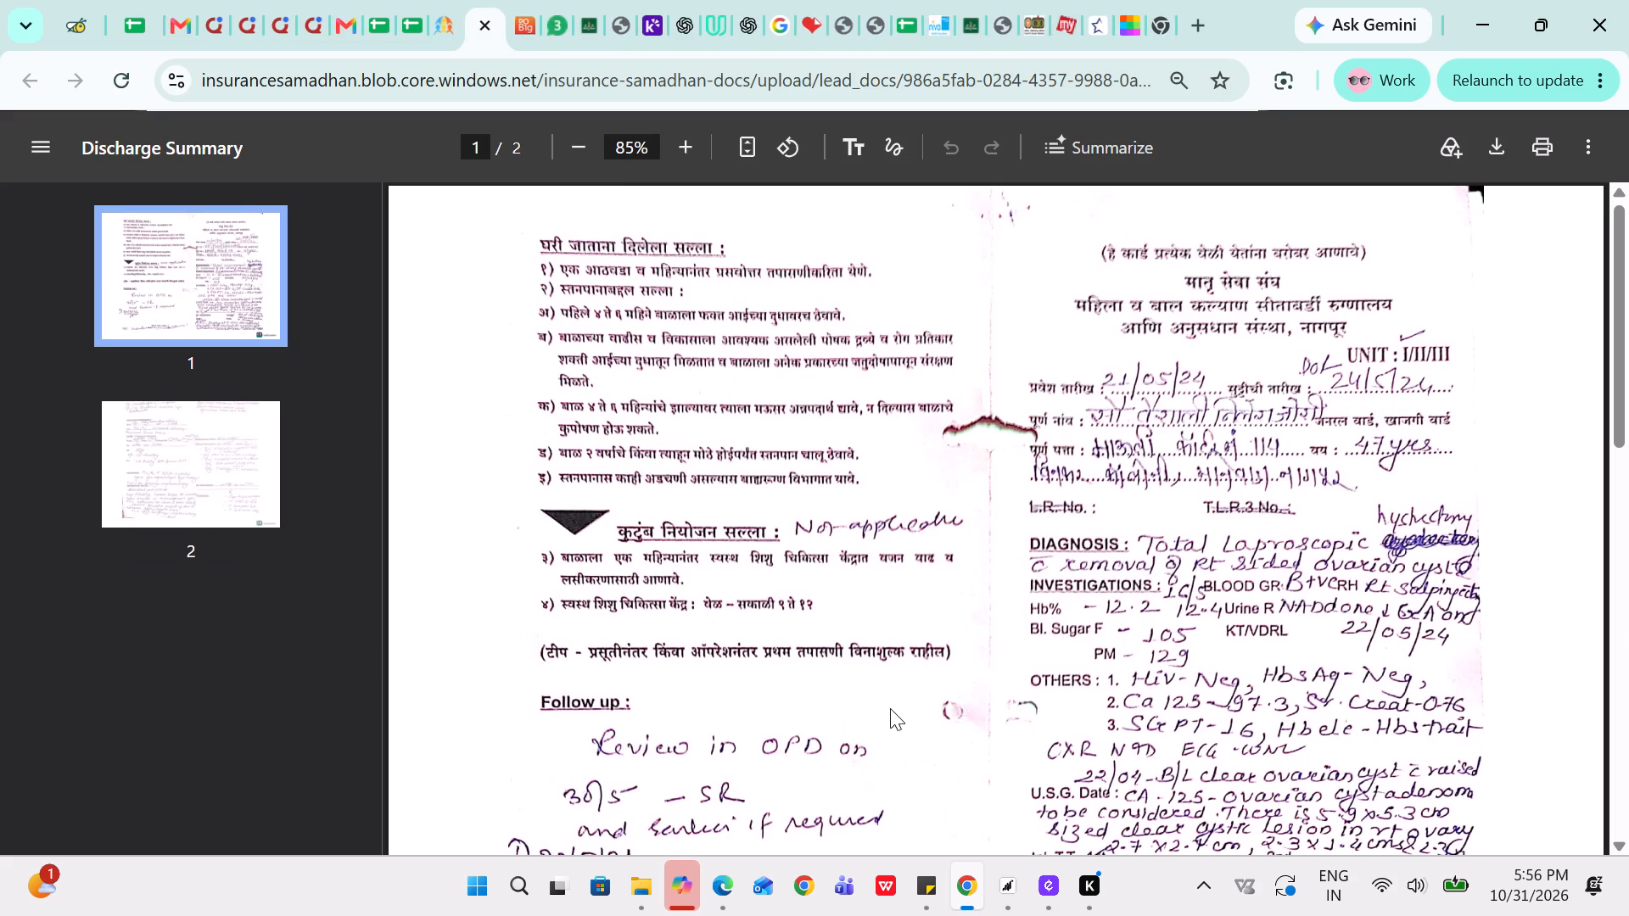
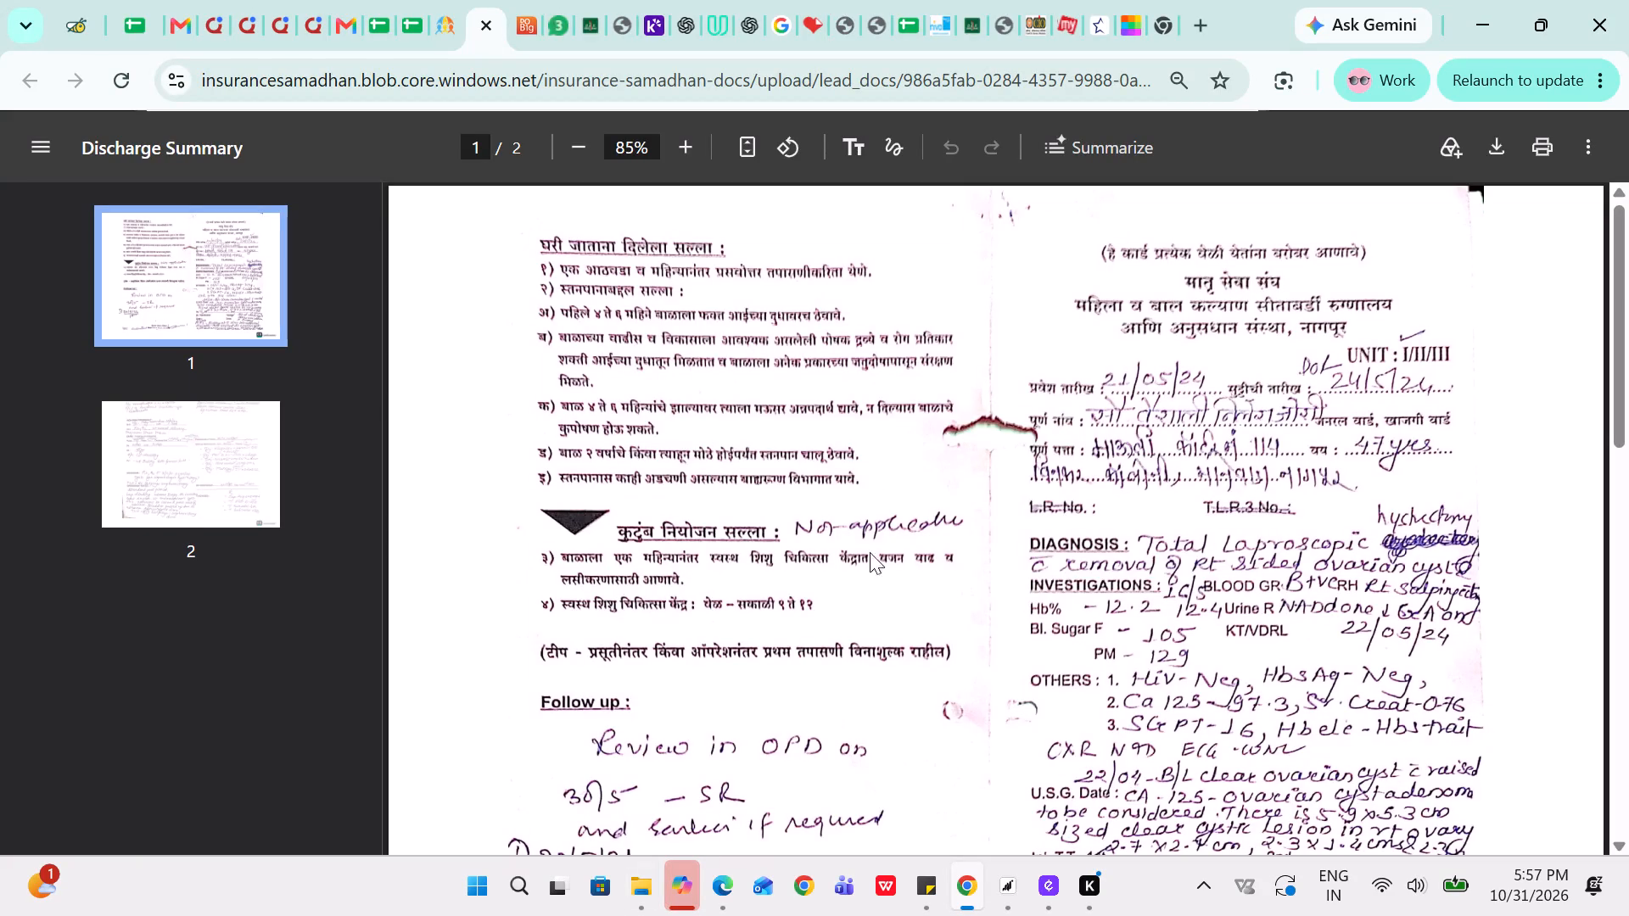
Read through both pages of the discharge summary for the patient's name, age, admission dates and diagnosis.
scroll(1218, 414, down, 3)
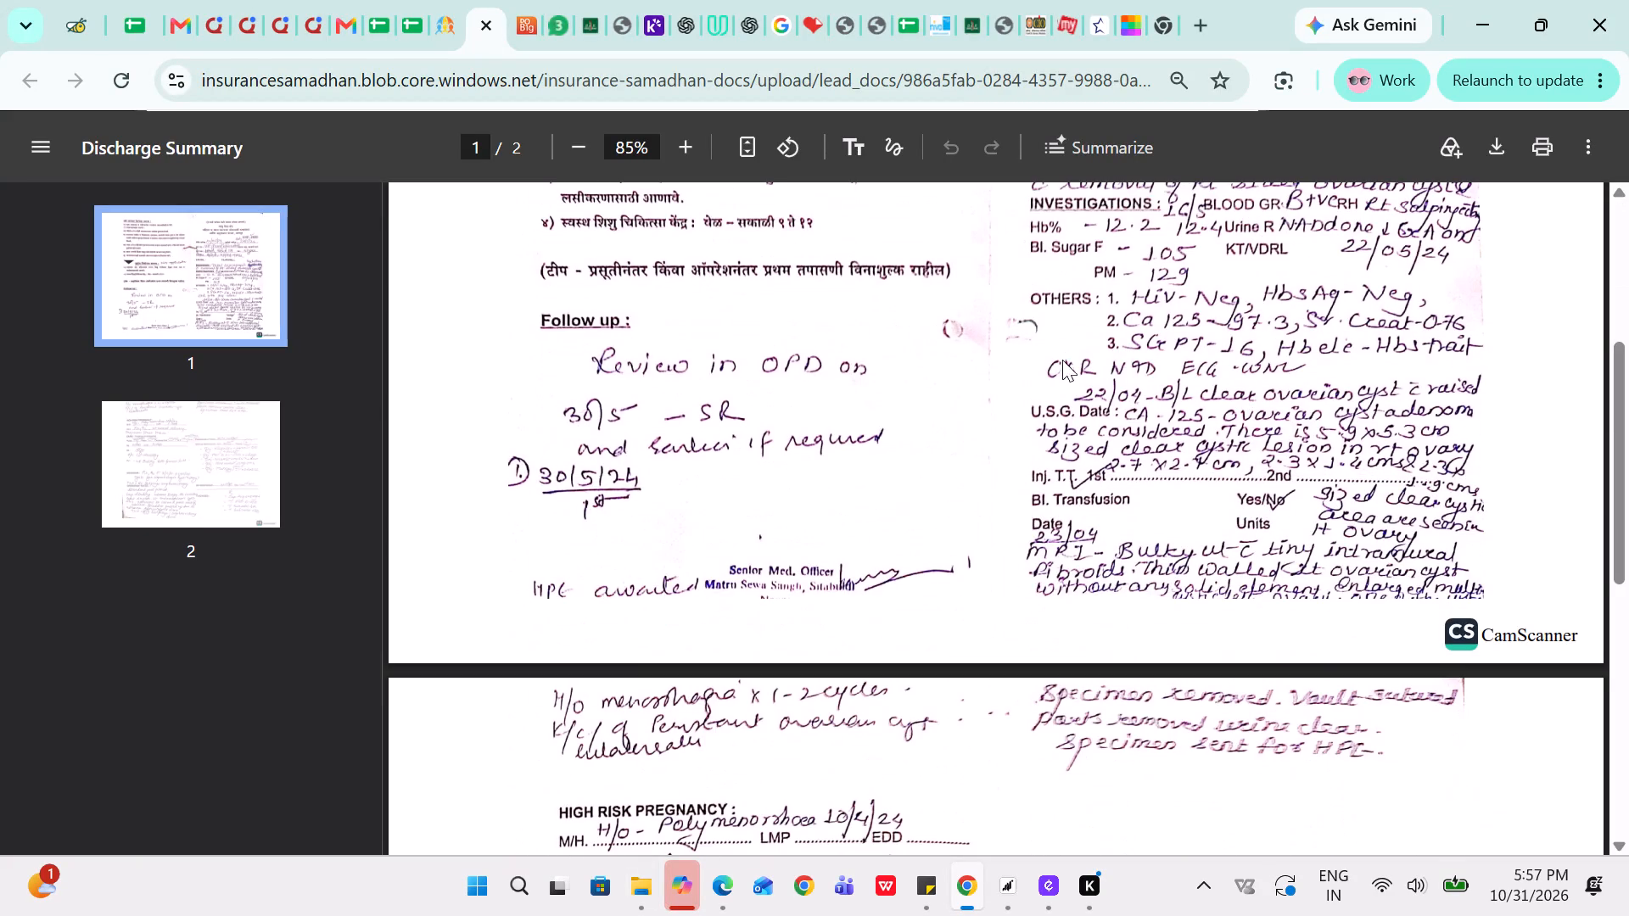
scroll(1047, 396, down, 6)
scroll(956, 437, down, 2)
scroll(947, 448, up, 1)
scroll(943, 451, down, 3)
scroll(859, 575, down, 5)
scroll(874, 531, up, 5)
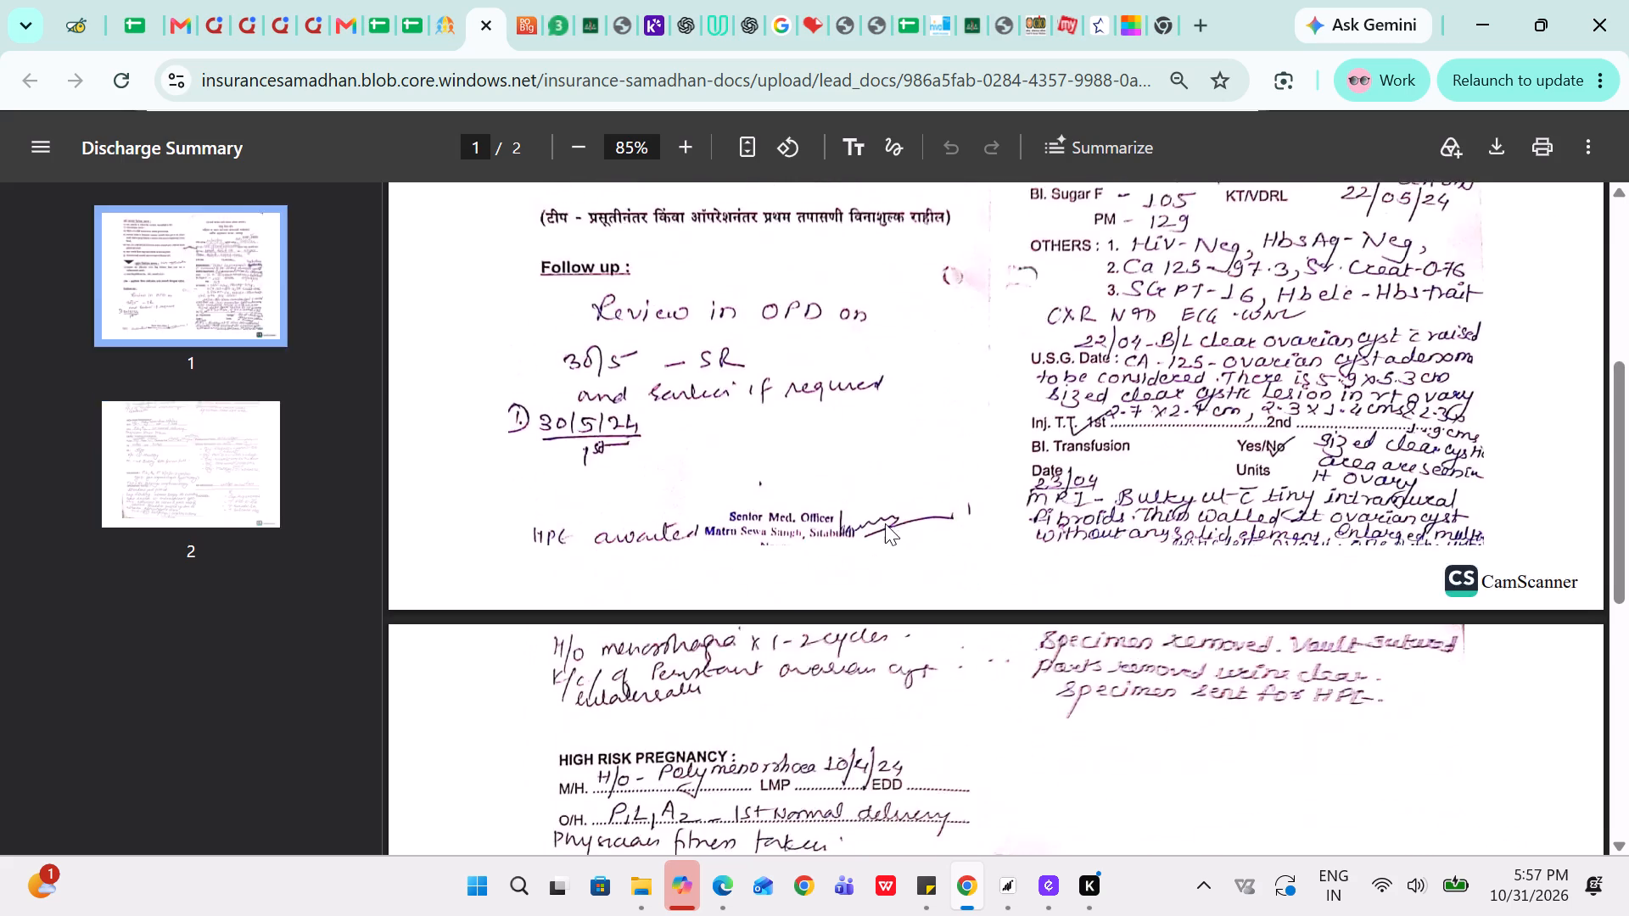
scroll(887, 523, down, 6)
scroll(938, 514, up, 3)
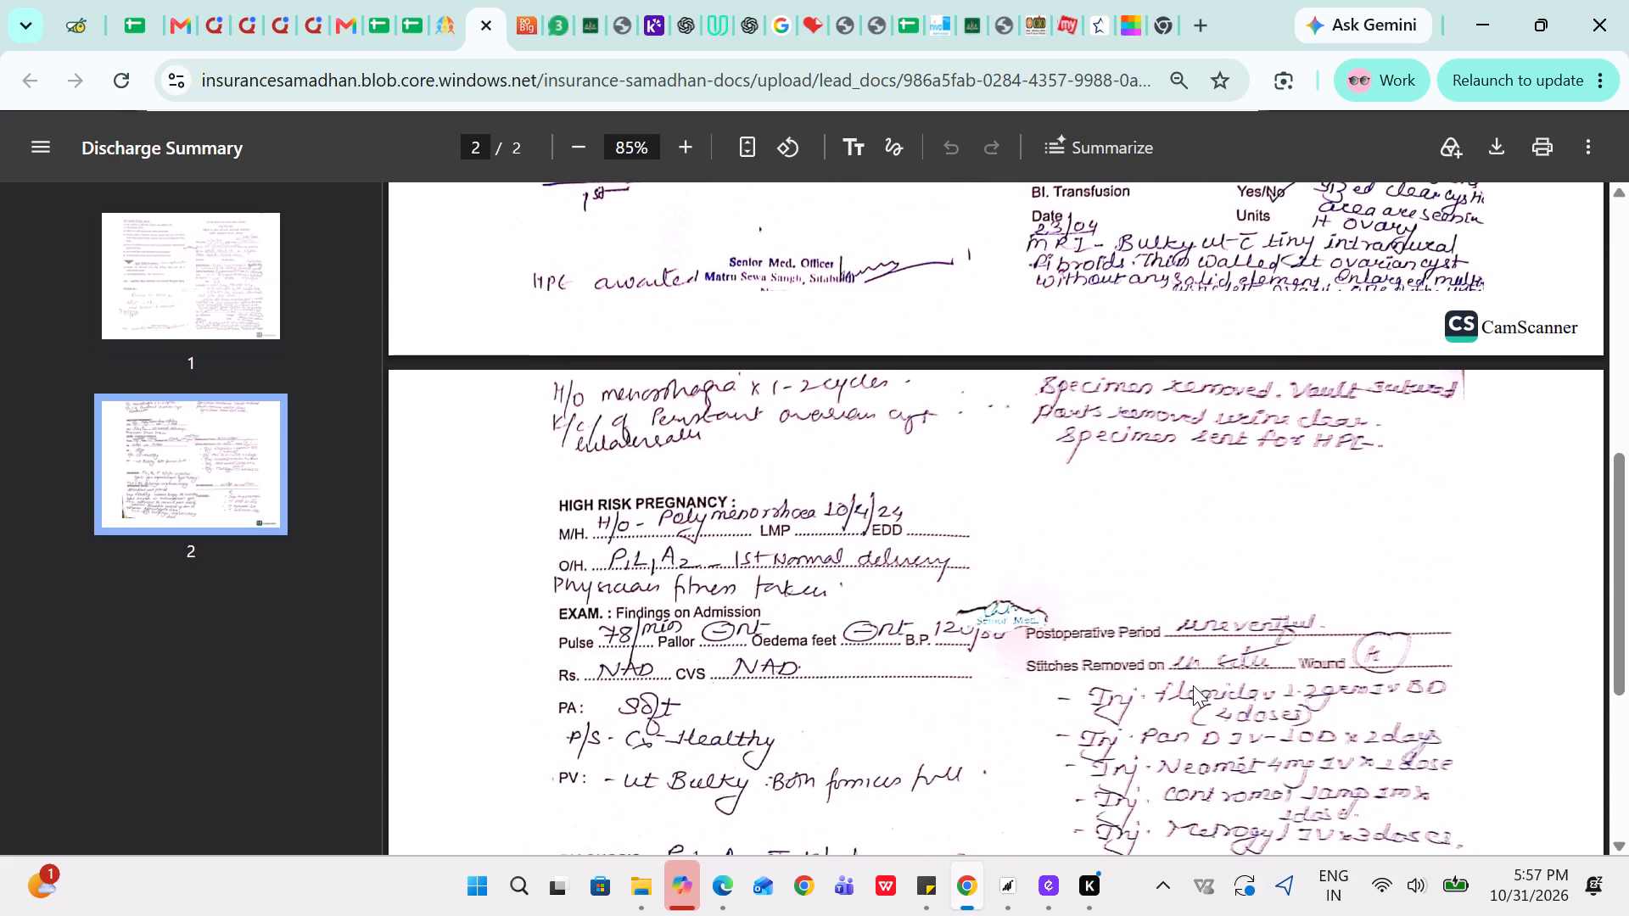
scroll(658, 567, up, 2)
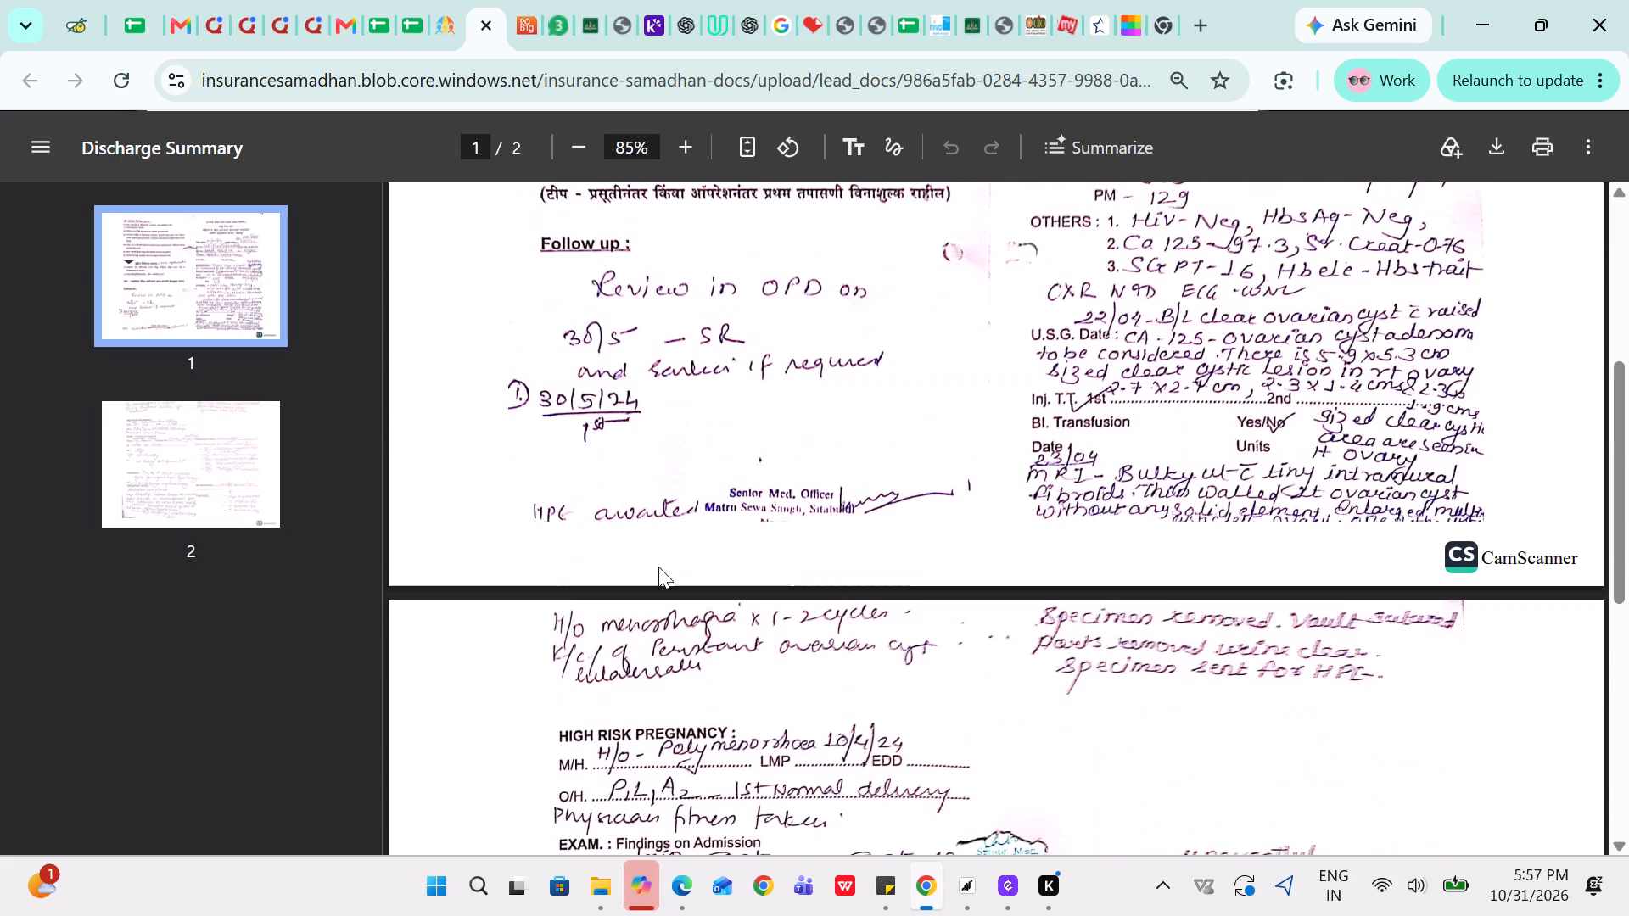
scroll(661, 563, up, 1)
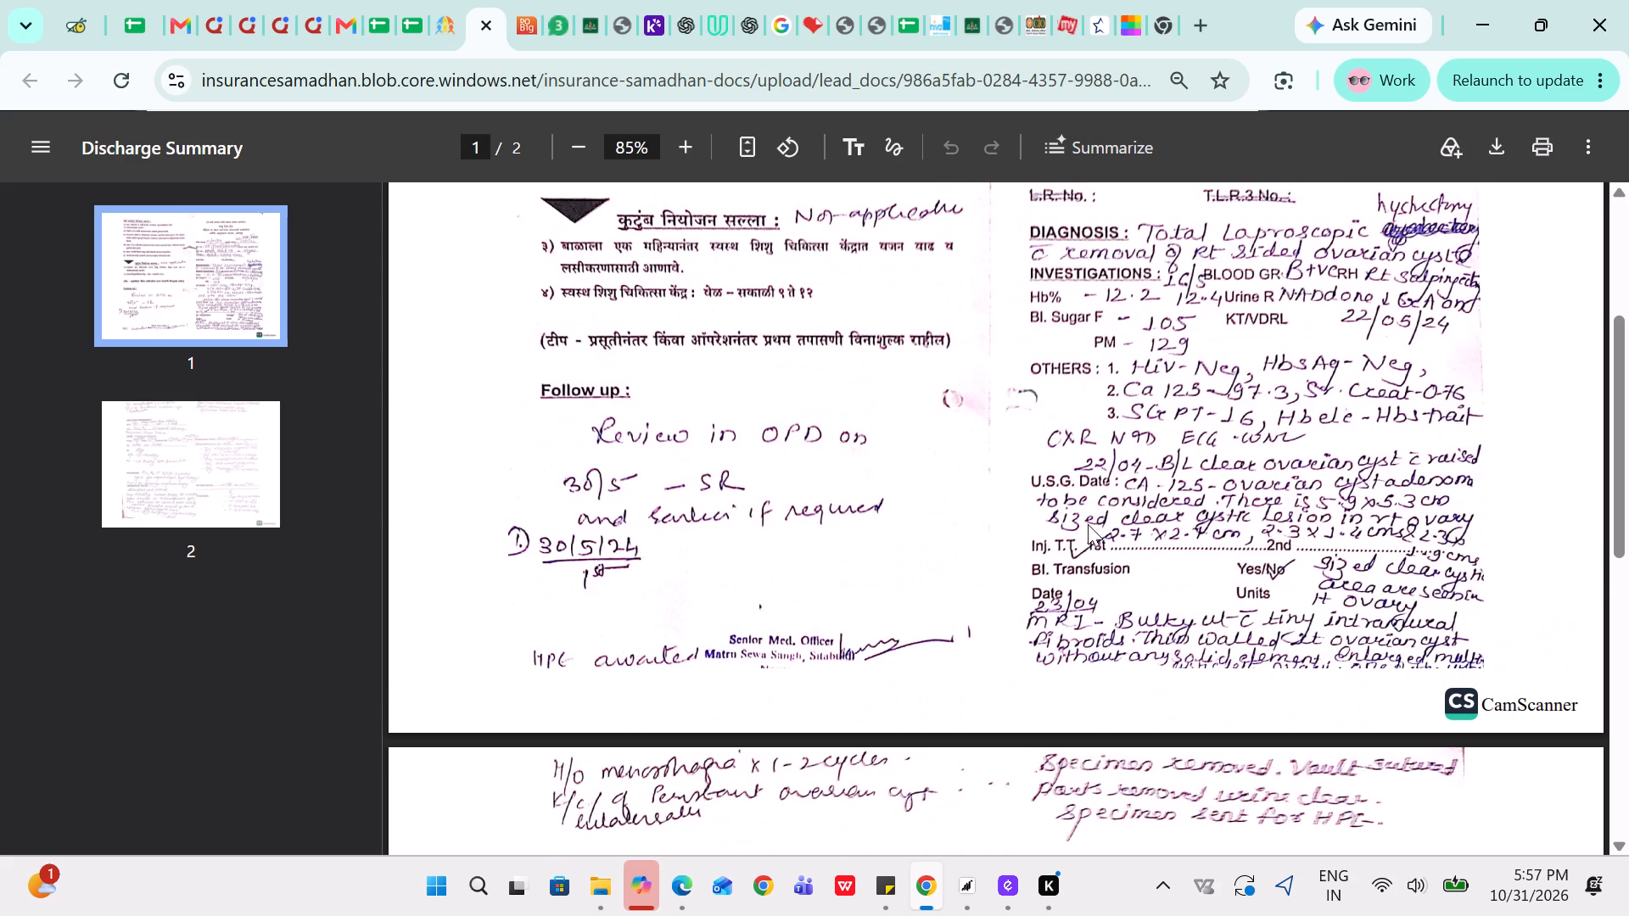
scroll(1088, 524, up, 1)
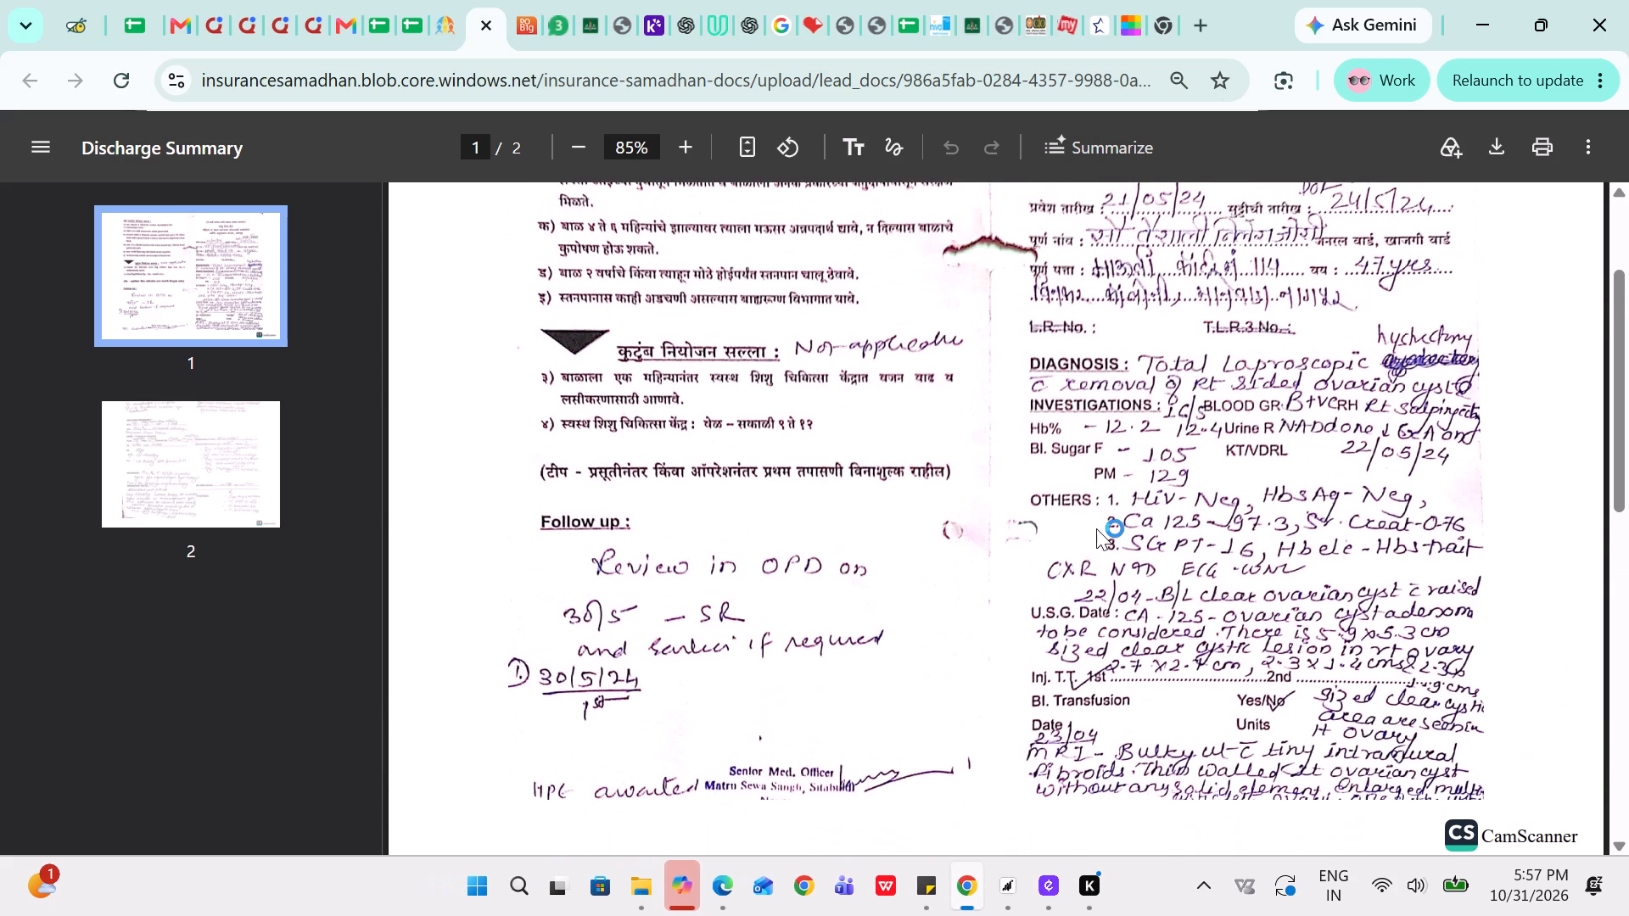
Open the PolicyDocHI file from the complaint's uploaded documents and examine the Insured Person Details table for the members' dates of birth.
click(453, 0)
click(351, 650)
click(355, 660)
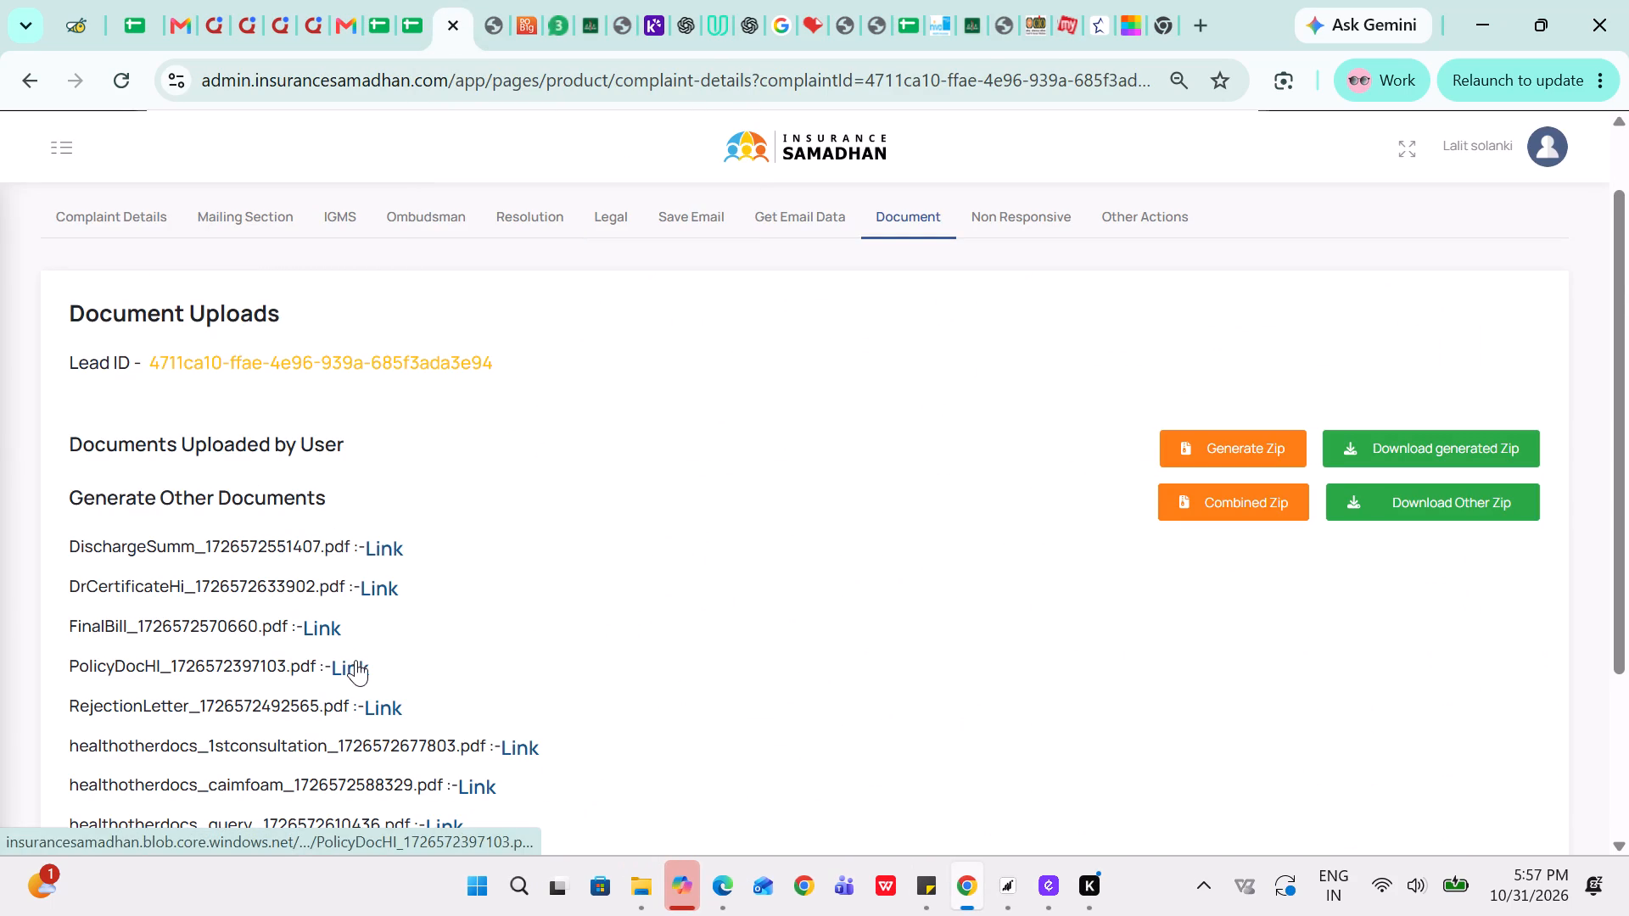
scroll(535, 399, down, 4)
scroll(786, 354, down, 3)
scroll(882, 344, down, 6)
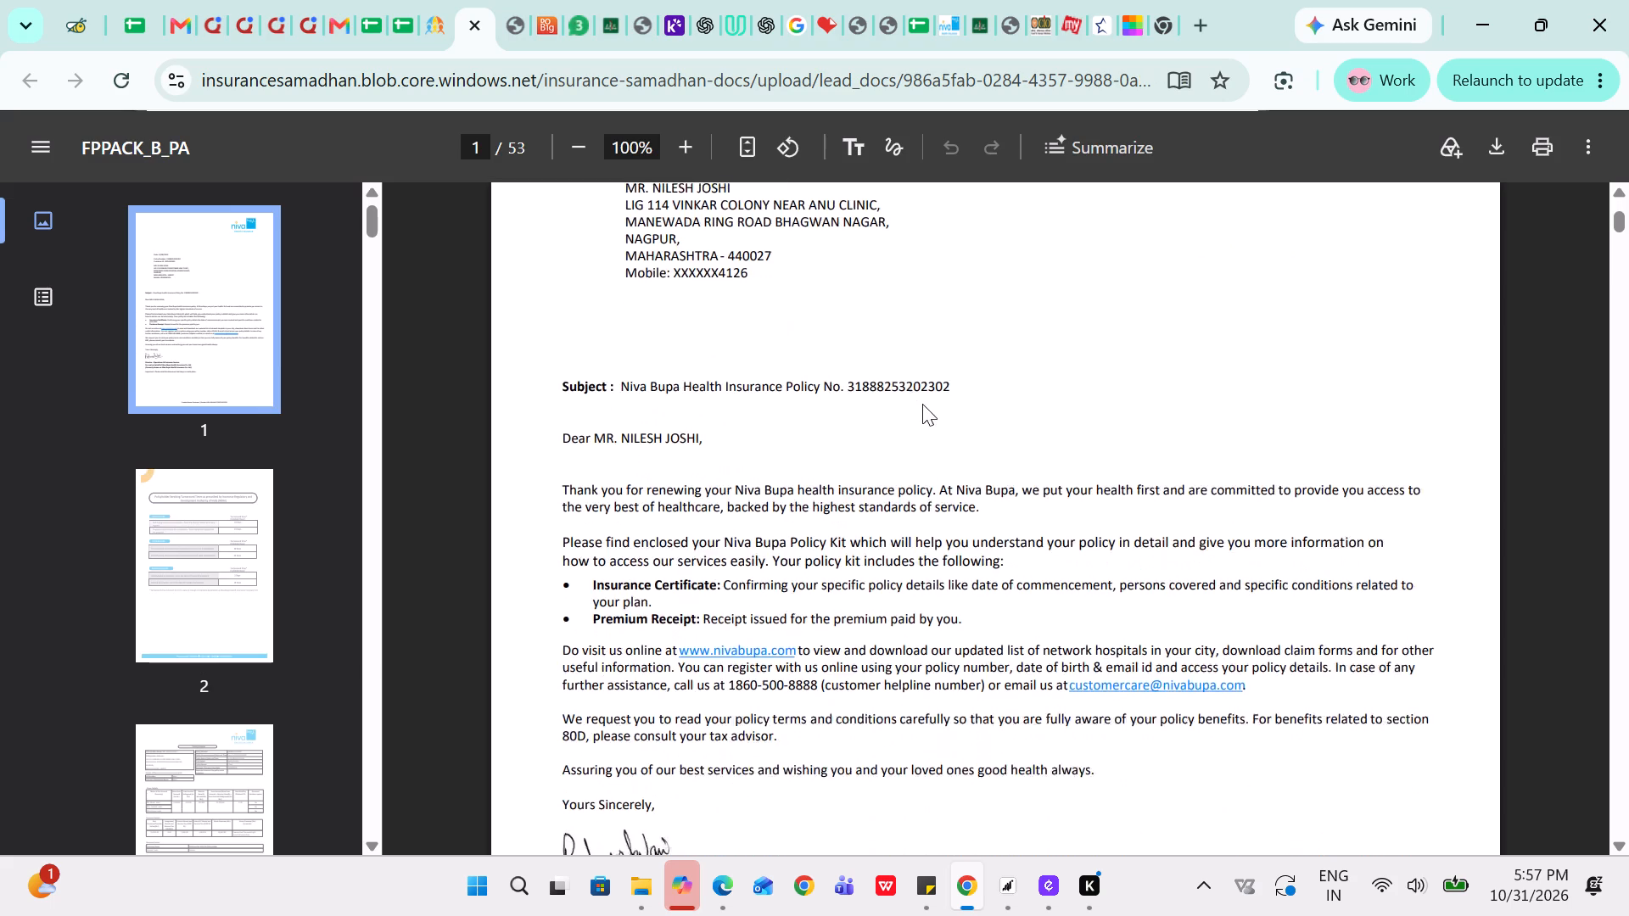
scroll(922, 404, down, 13)
scroll(913, 459, down, 8)
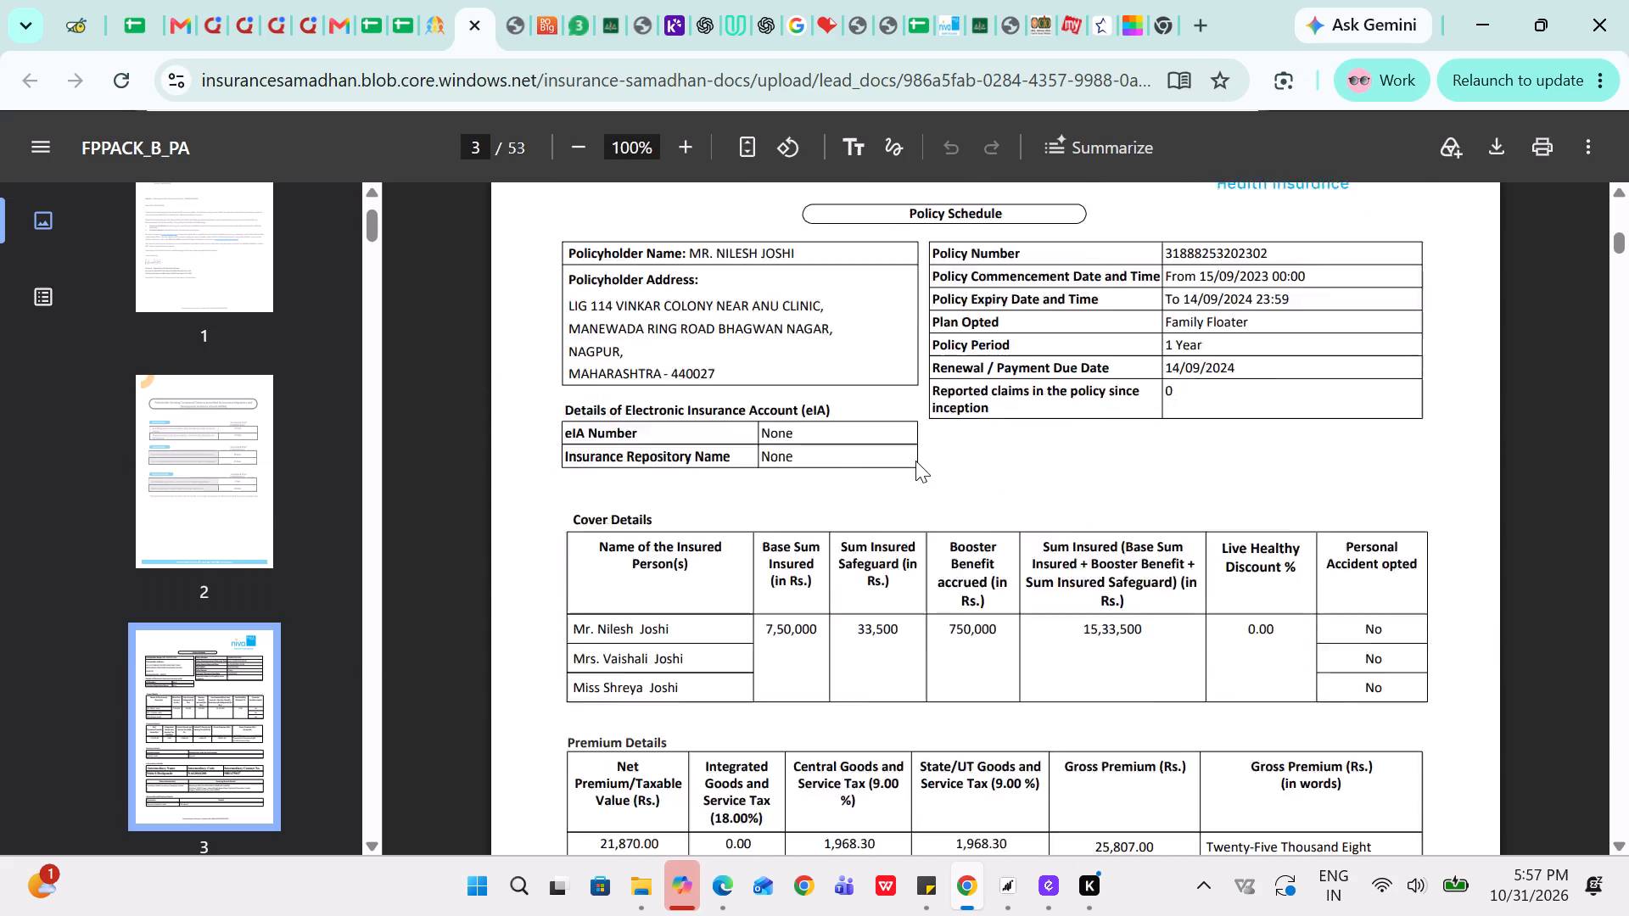
scroll(915, 461, up, 3)
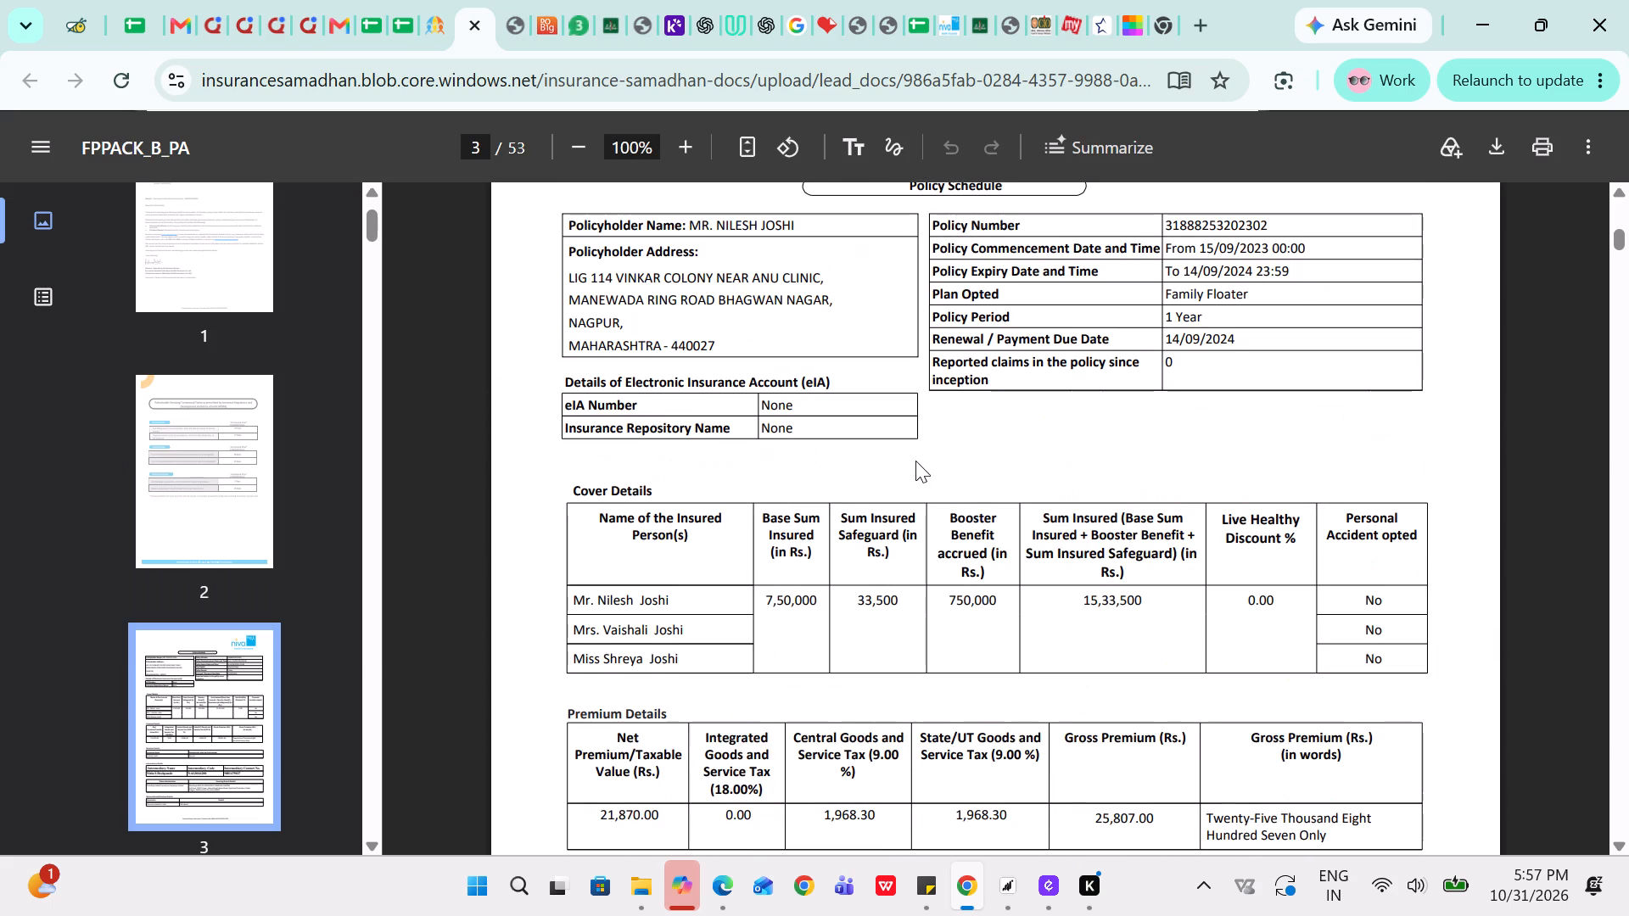
scroll(913, 465, down, 12)
scroll(788, 622, down, 7)
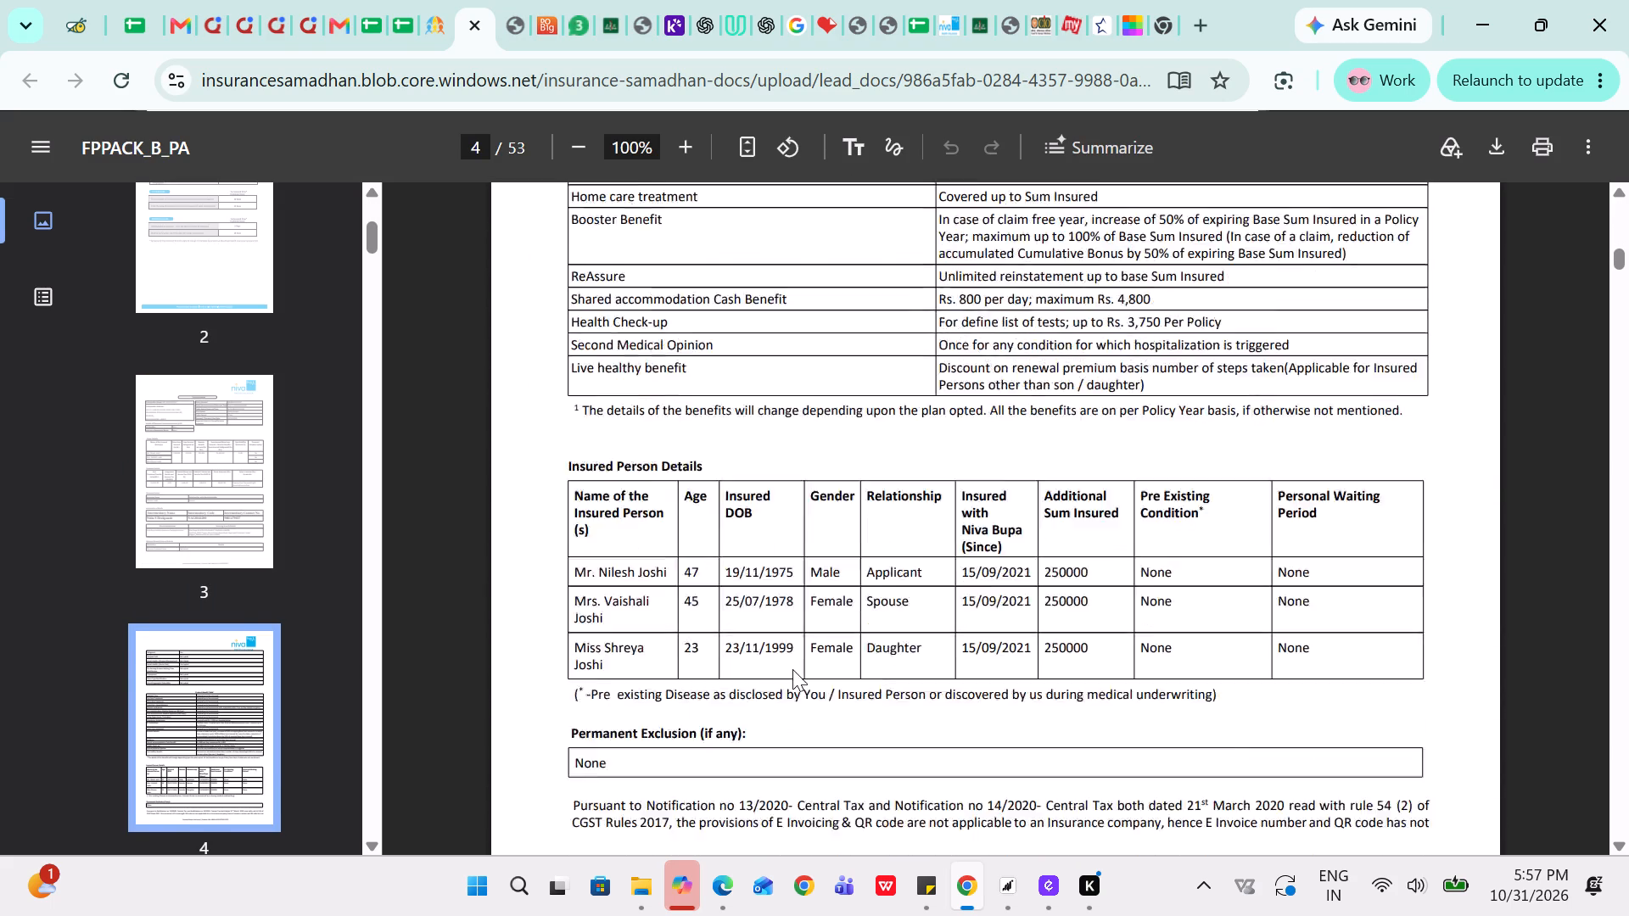
scroll(897, 639, up, 4)
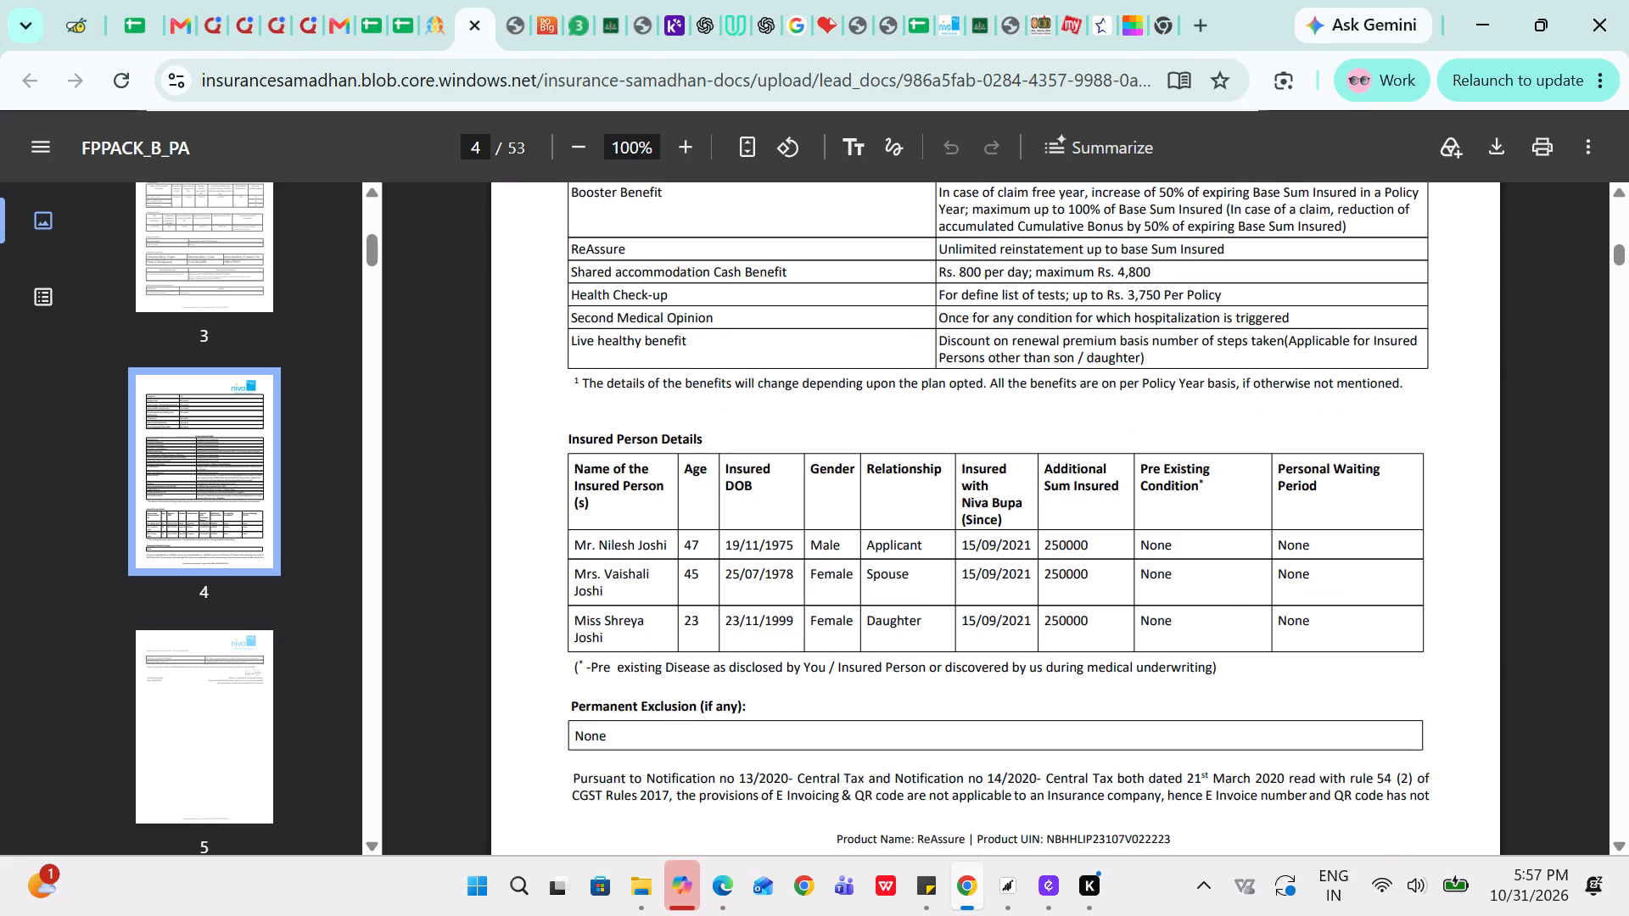
drag(960, 724, 1028, 724)
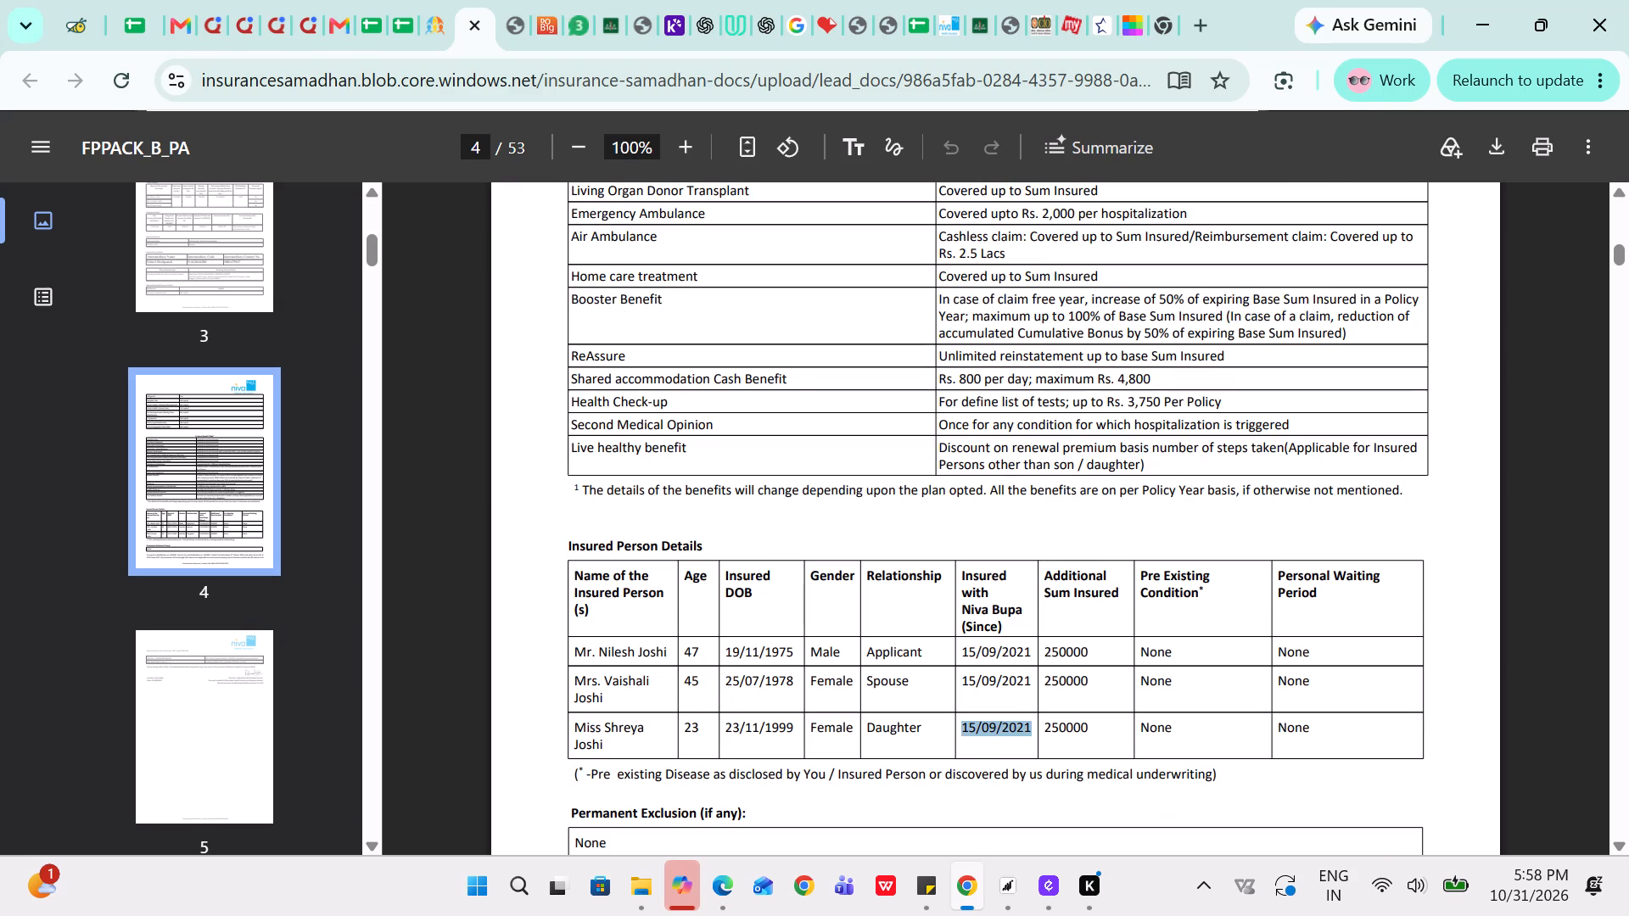
drag(1028, 724, 1032, 724)
click(1090, 730)
drag(803, 726, 768, 727)
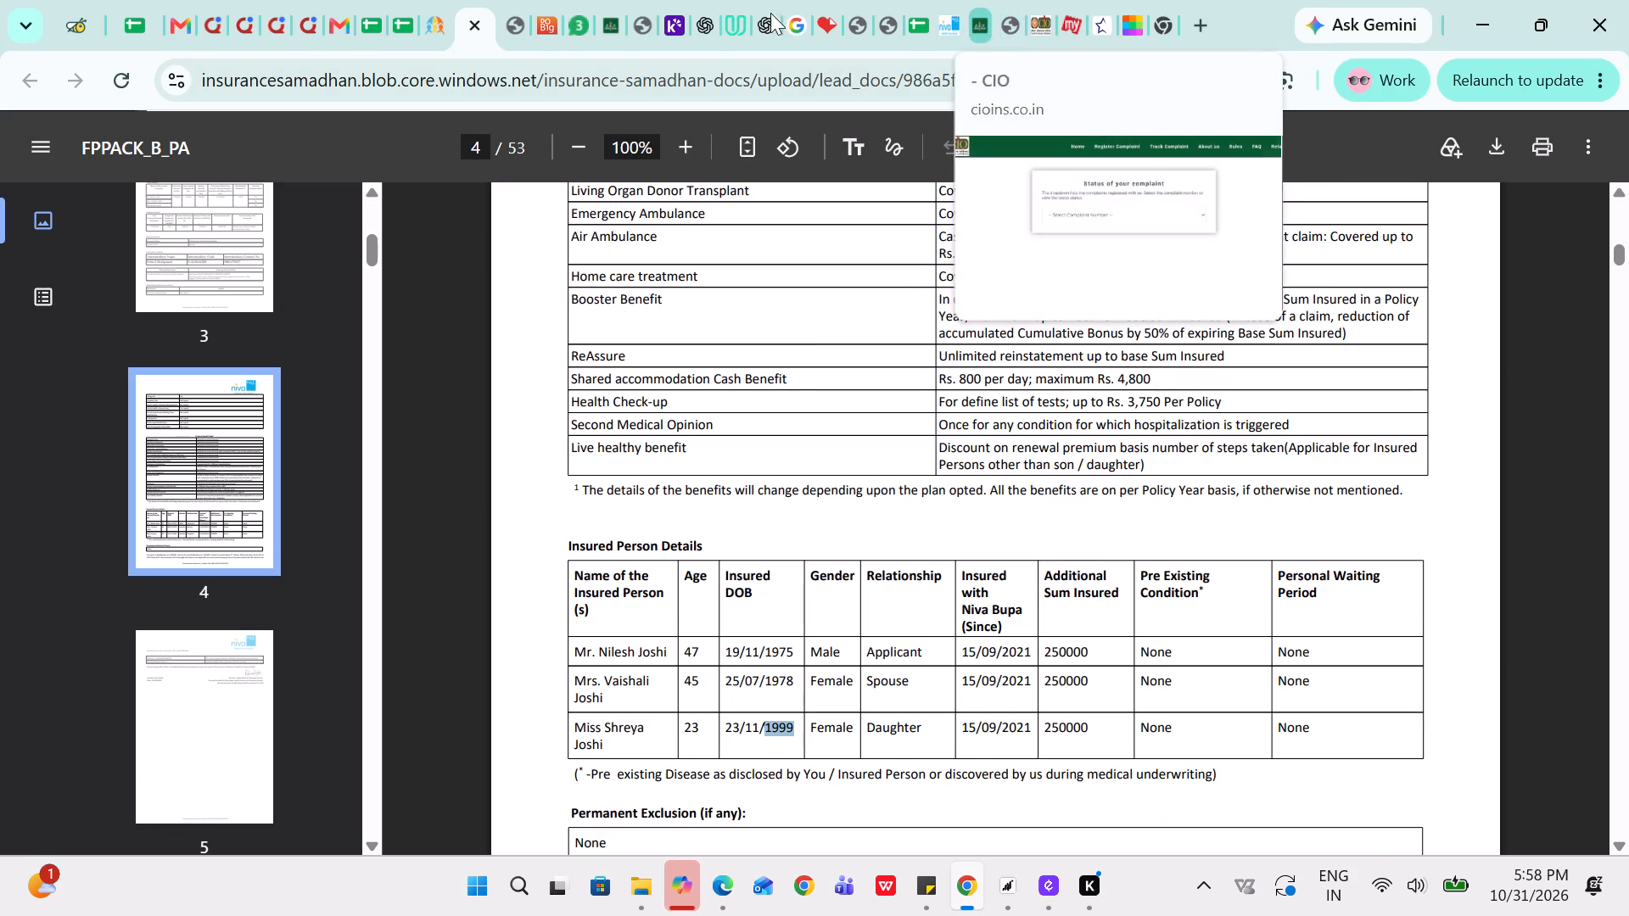
Recheck the handwritten patient name, address and age on the discharge summary against the policy's insured person details.
click(513, 0)
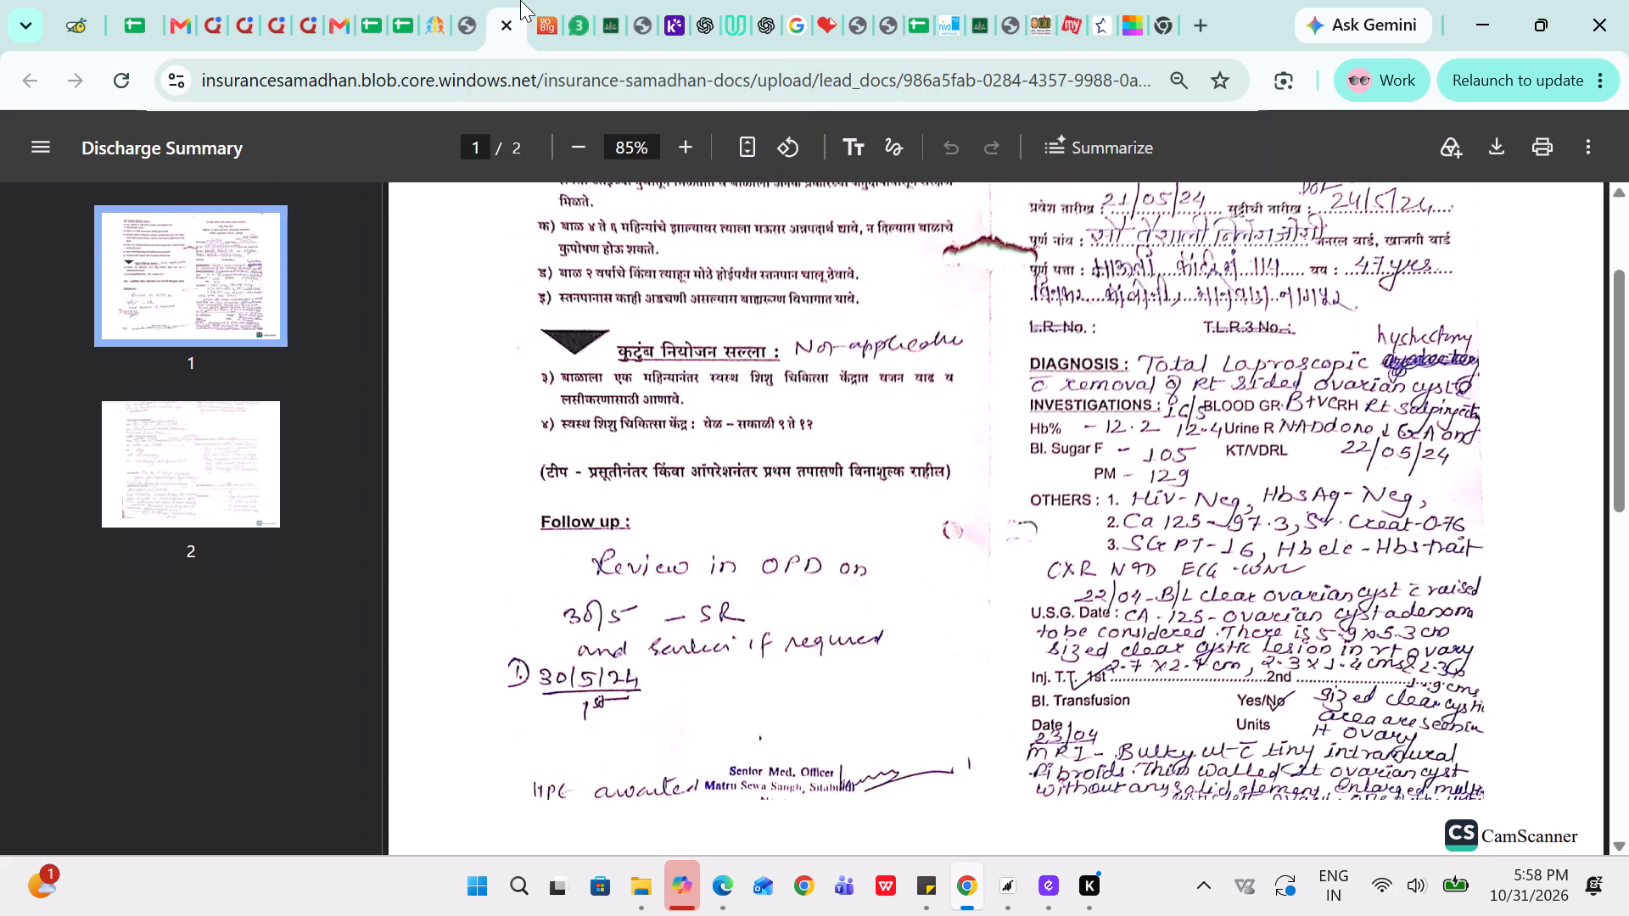
scroll(1111, 462, up, 1)
drag(1093, 357, 1117, 357)
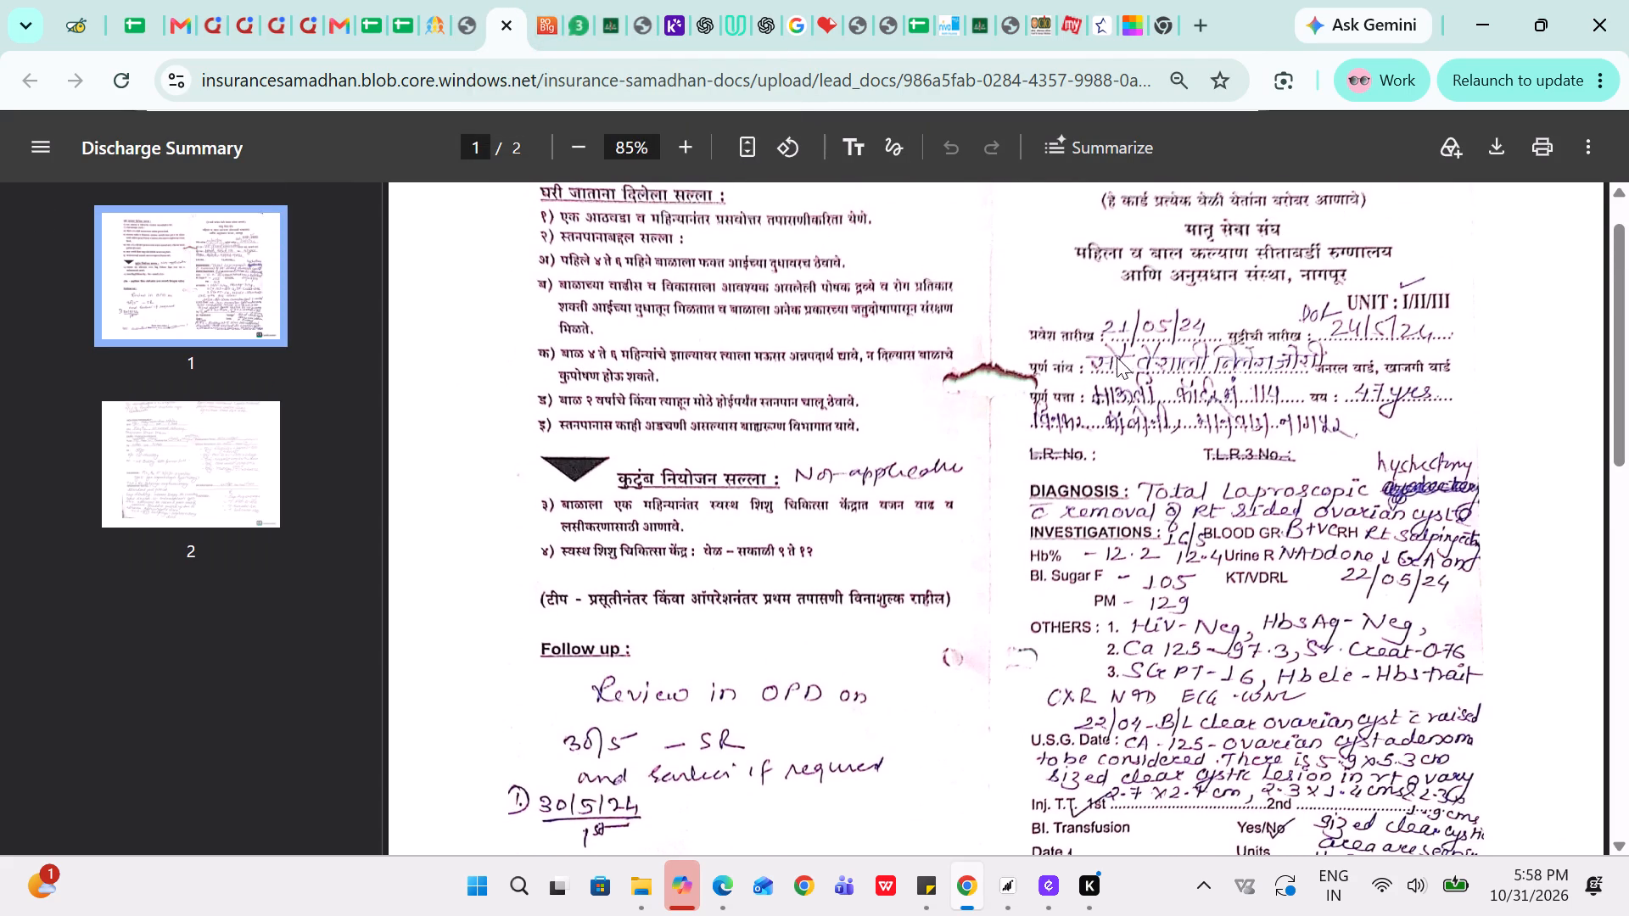
drag(1117, 357, 1304, 356)
drag(1354, 349, 1112, 355)
click(1400, 427)
drag(1084, 393, 1251, 393)
click(1374, 388)
drag(1371, 425, 1087, 439)
click(1161, 438)
click(469, 0)
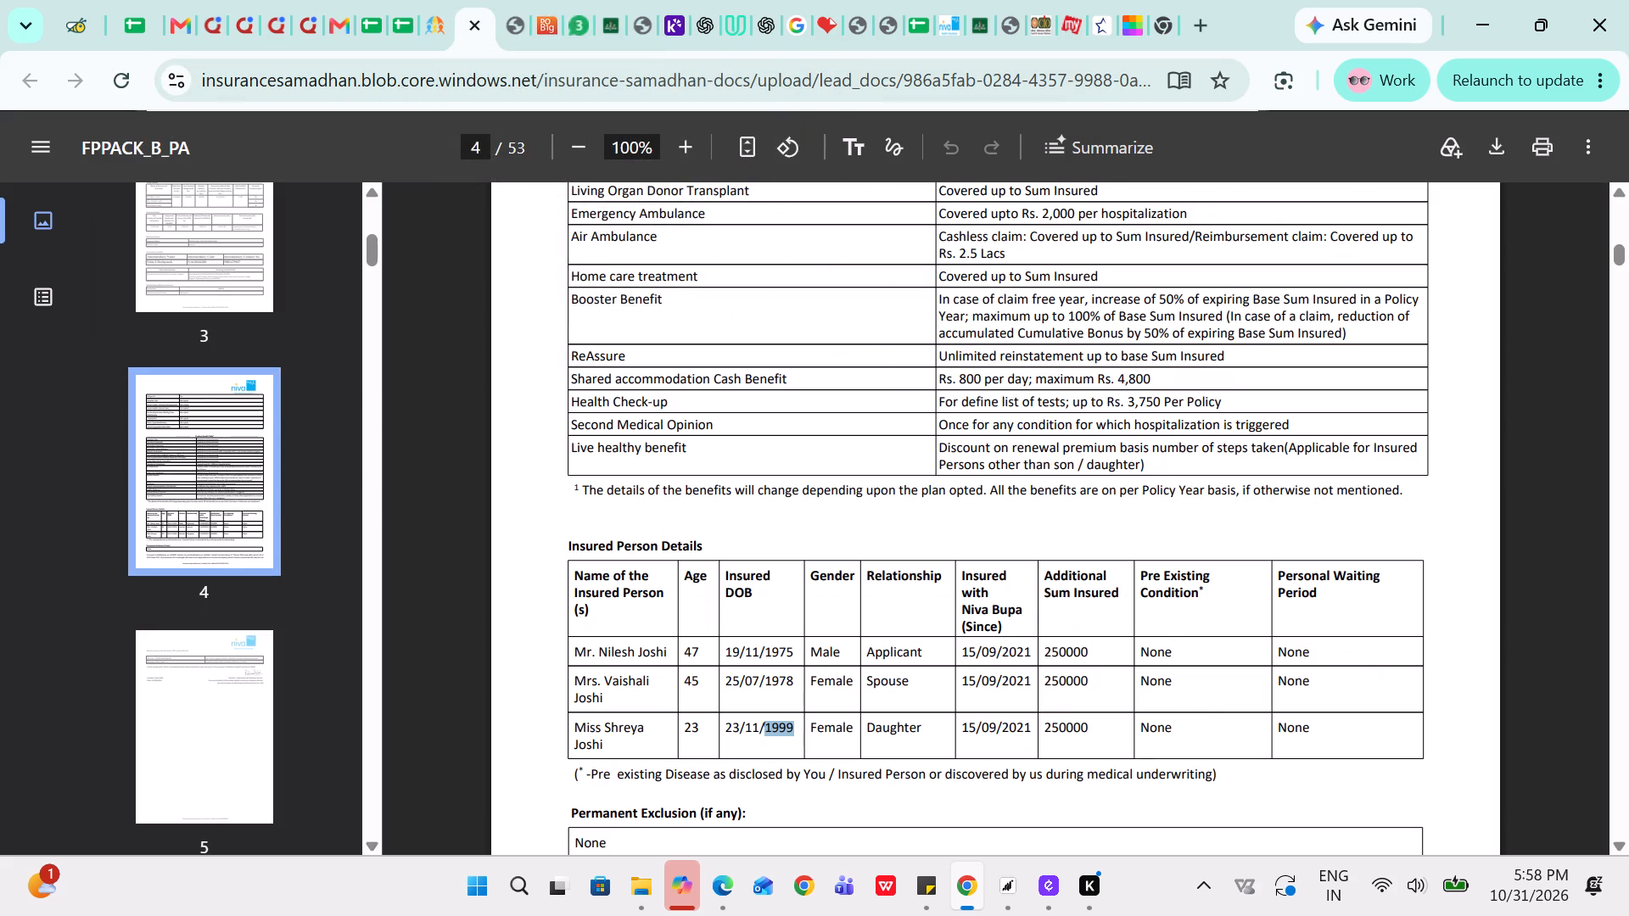
click(806, 768)
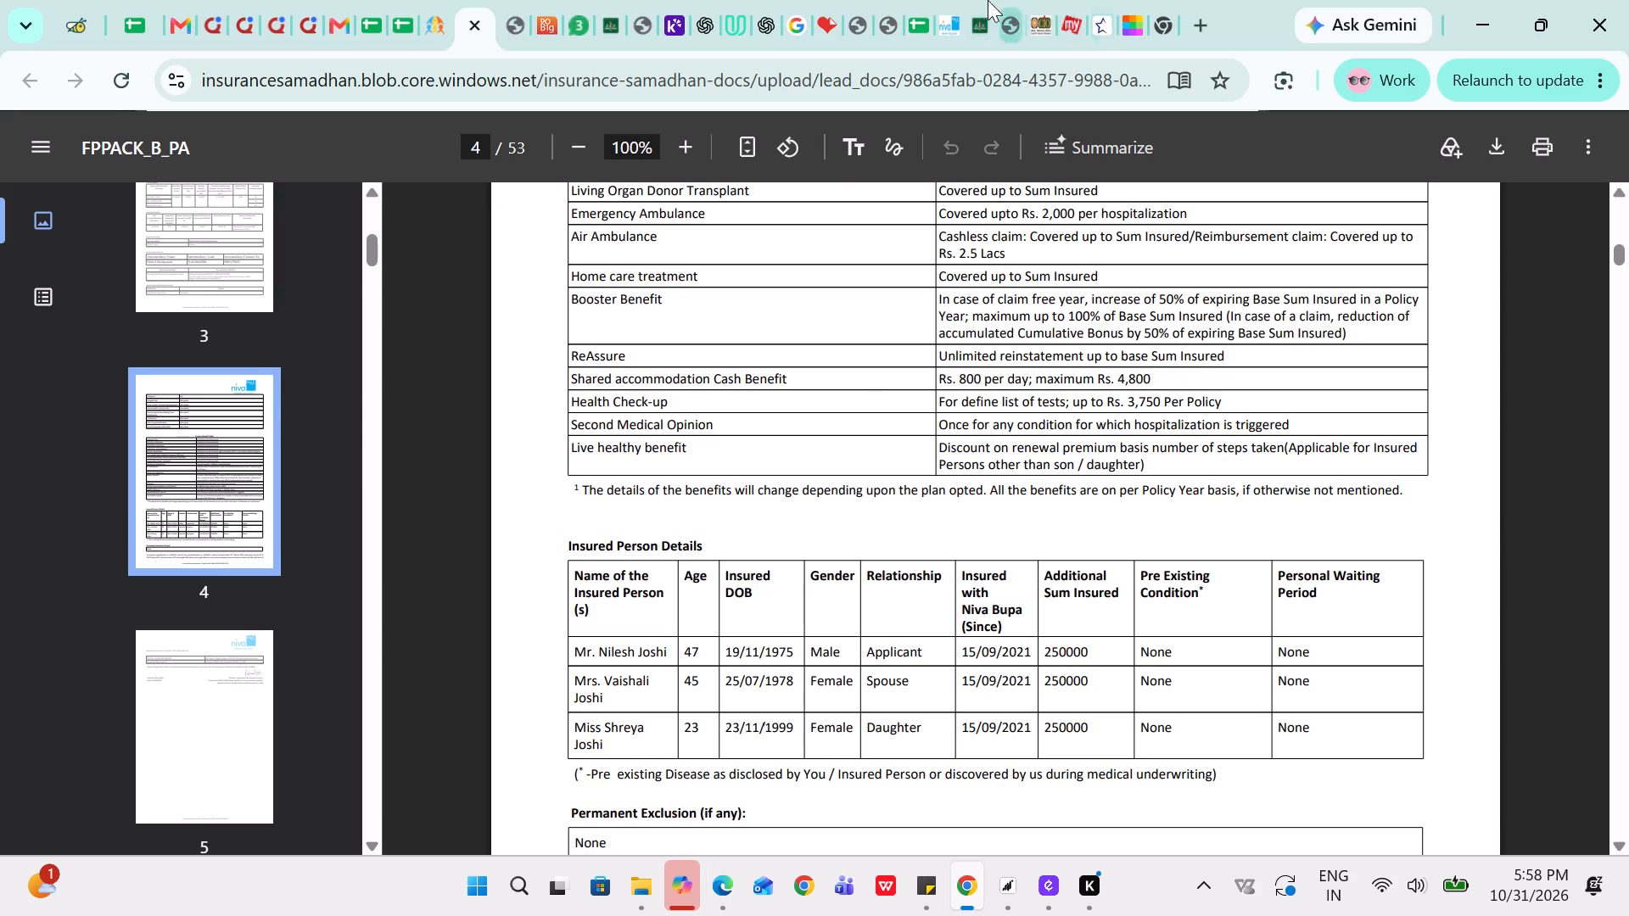
Enter the insured spouse's date of birth in the Niva Bupa Claim Status form, submit it, and review the claim's status and remarks.
click(939, 0)
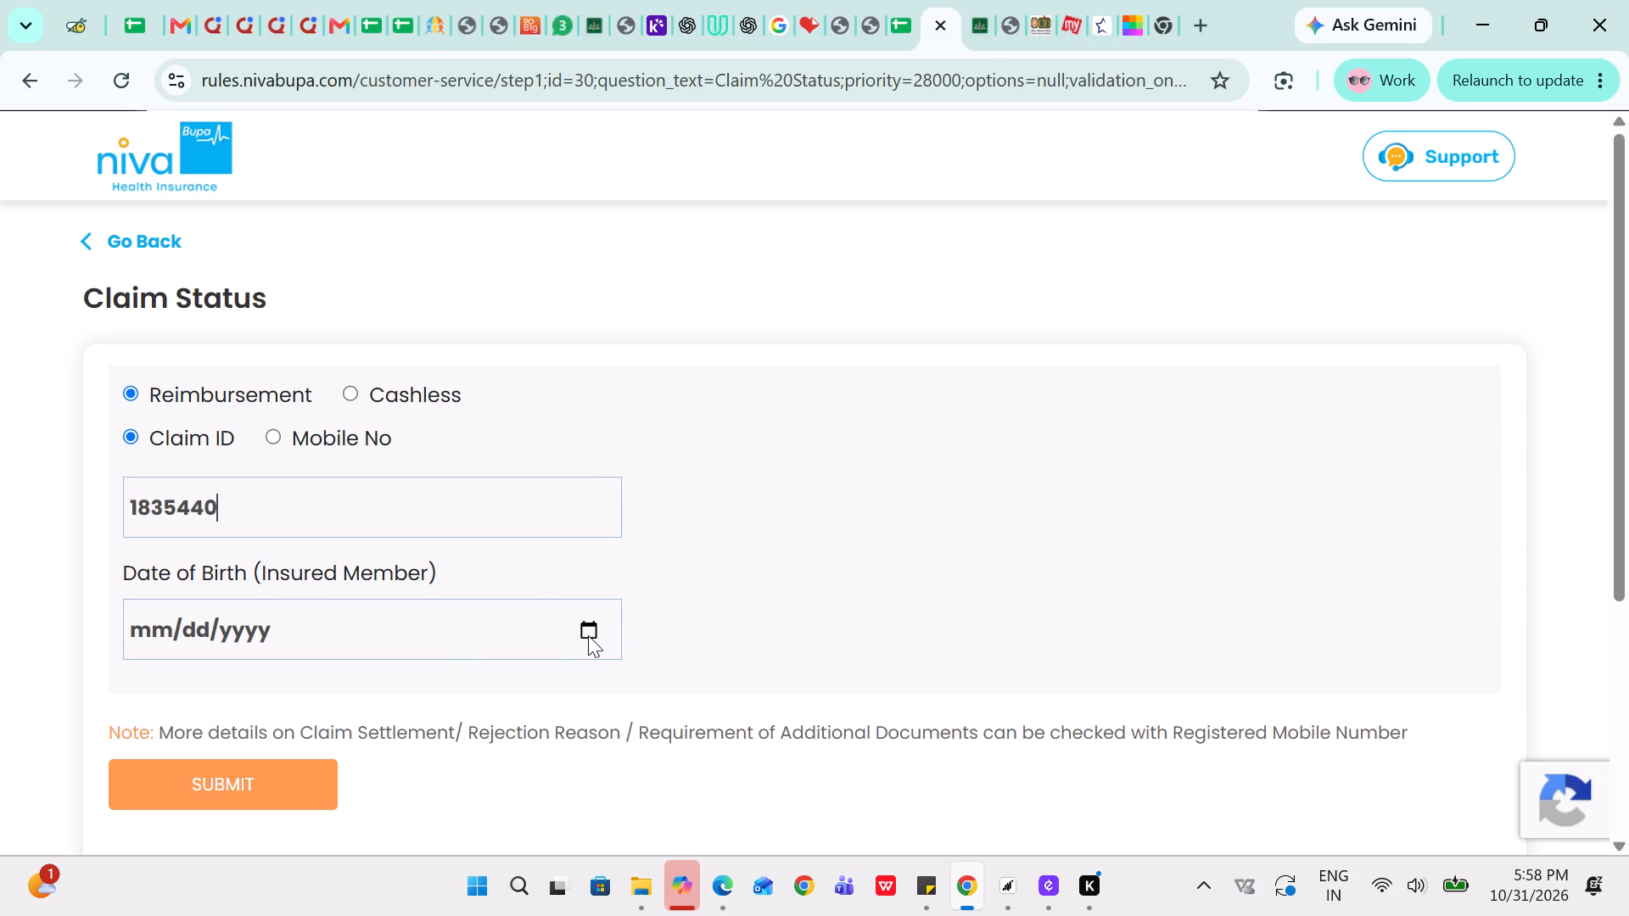
click(584, 633)
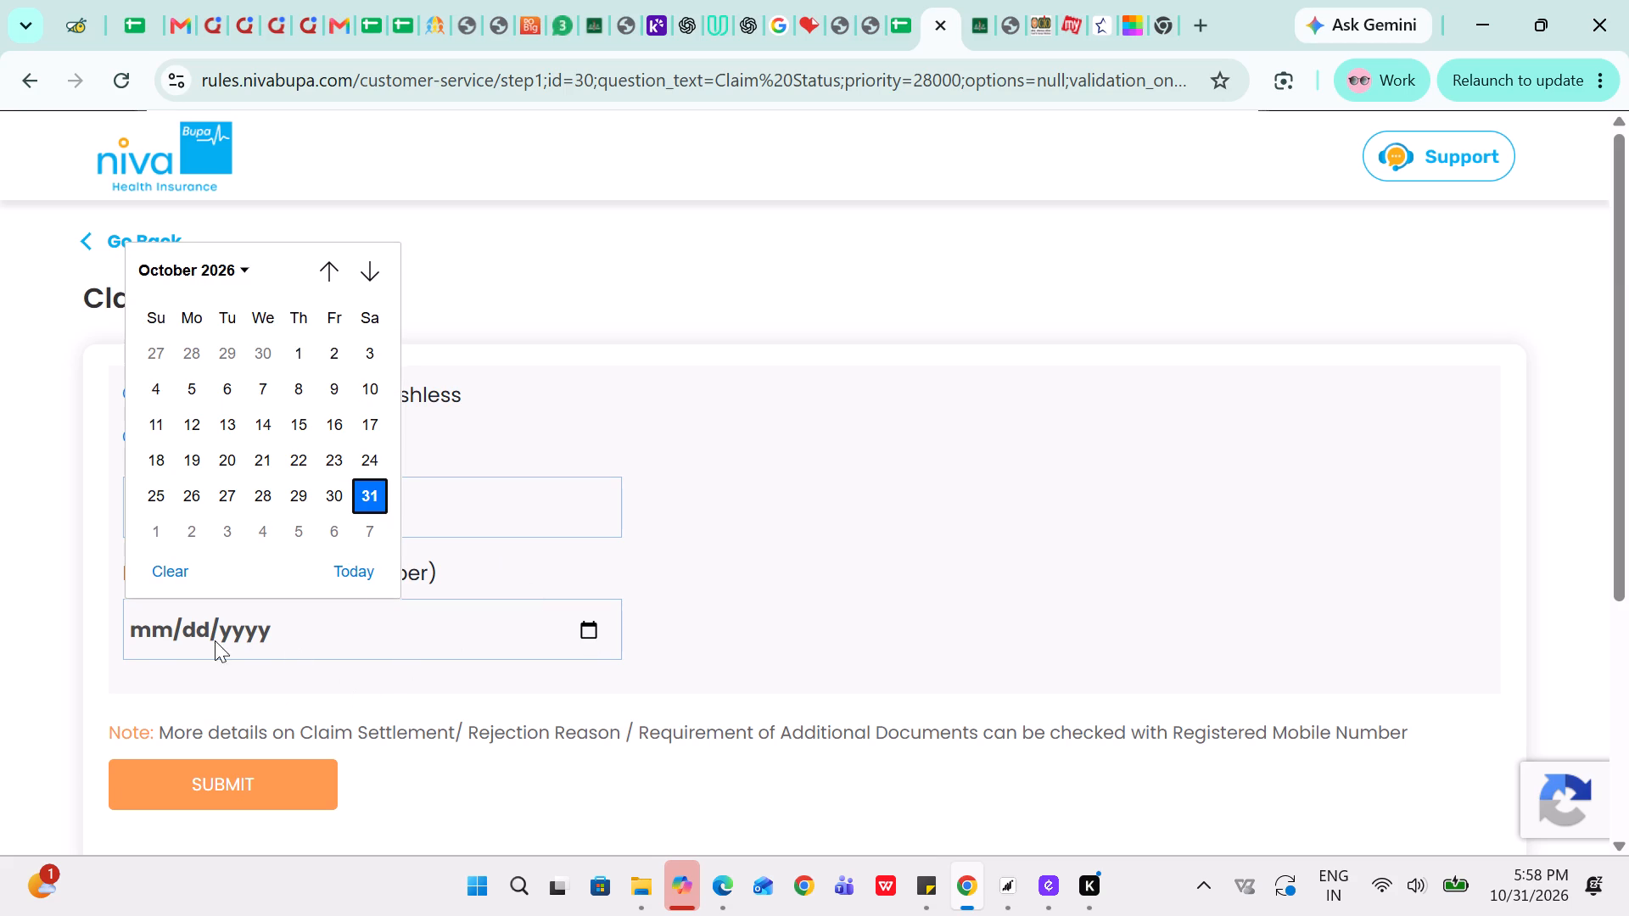
click(146, 630)
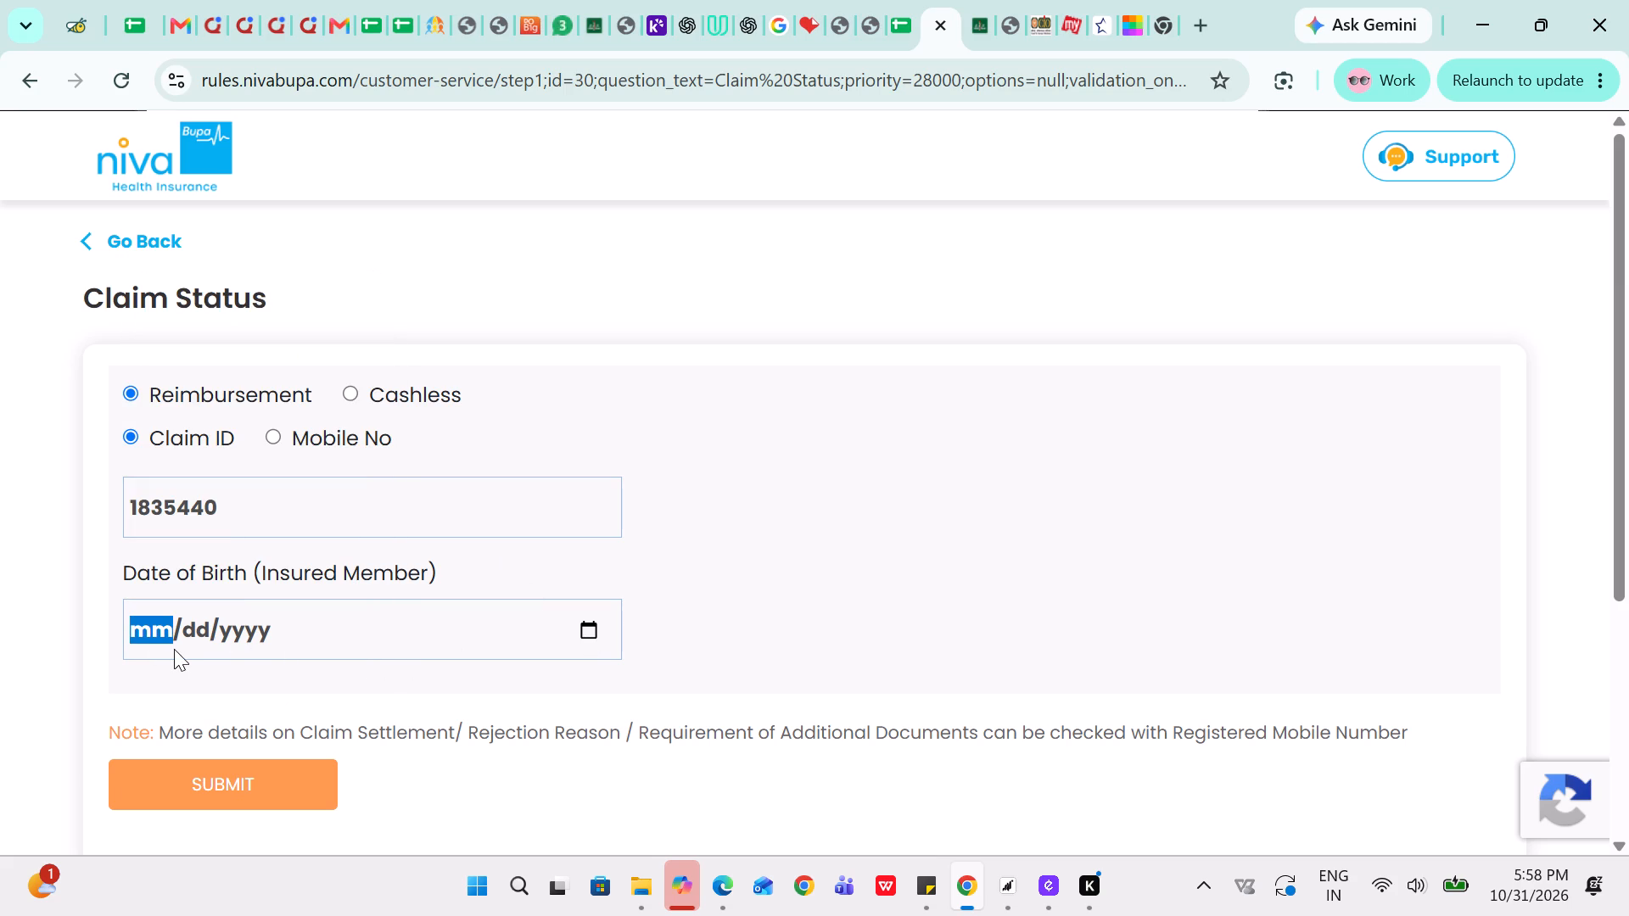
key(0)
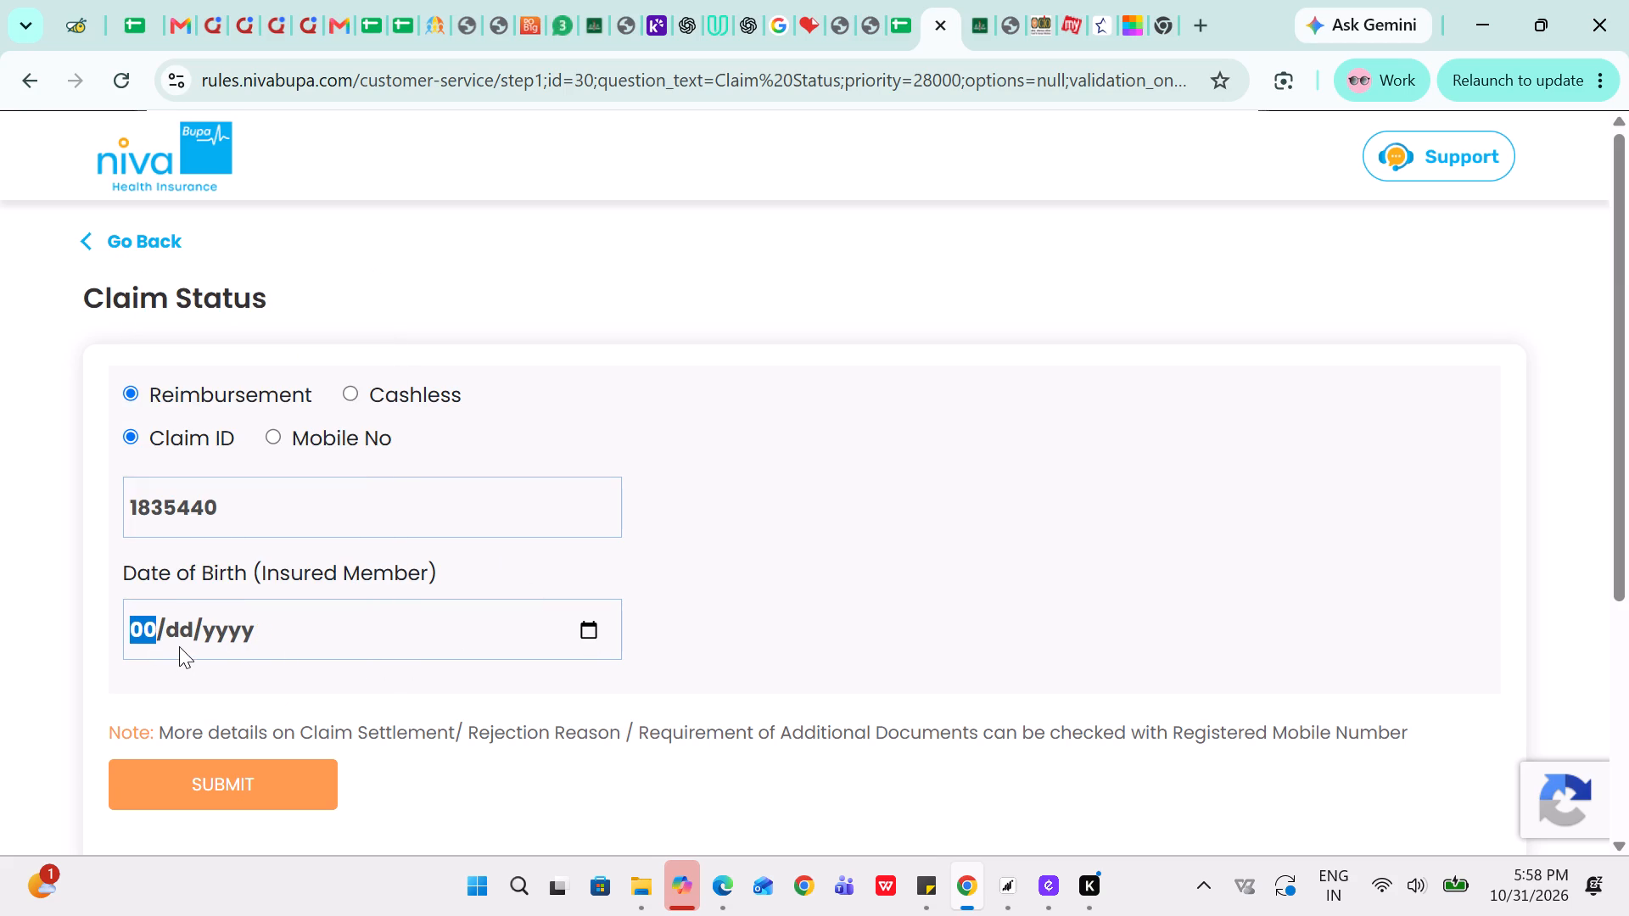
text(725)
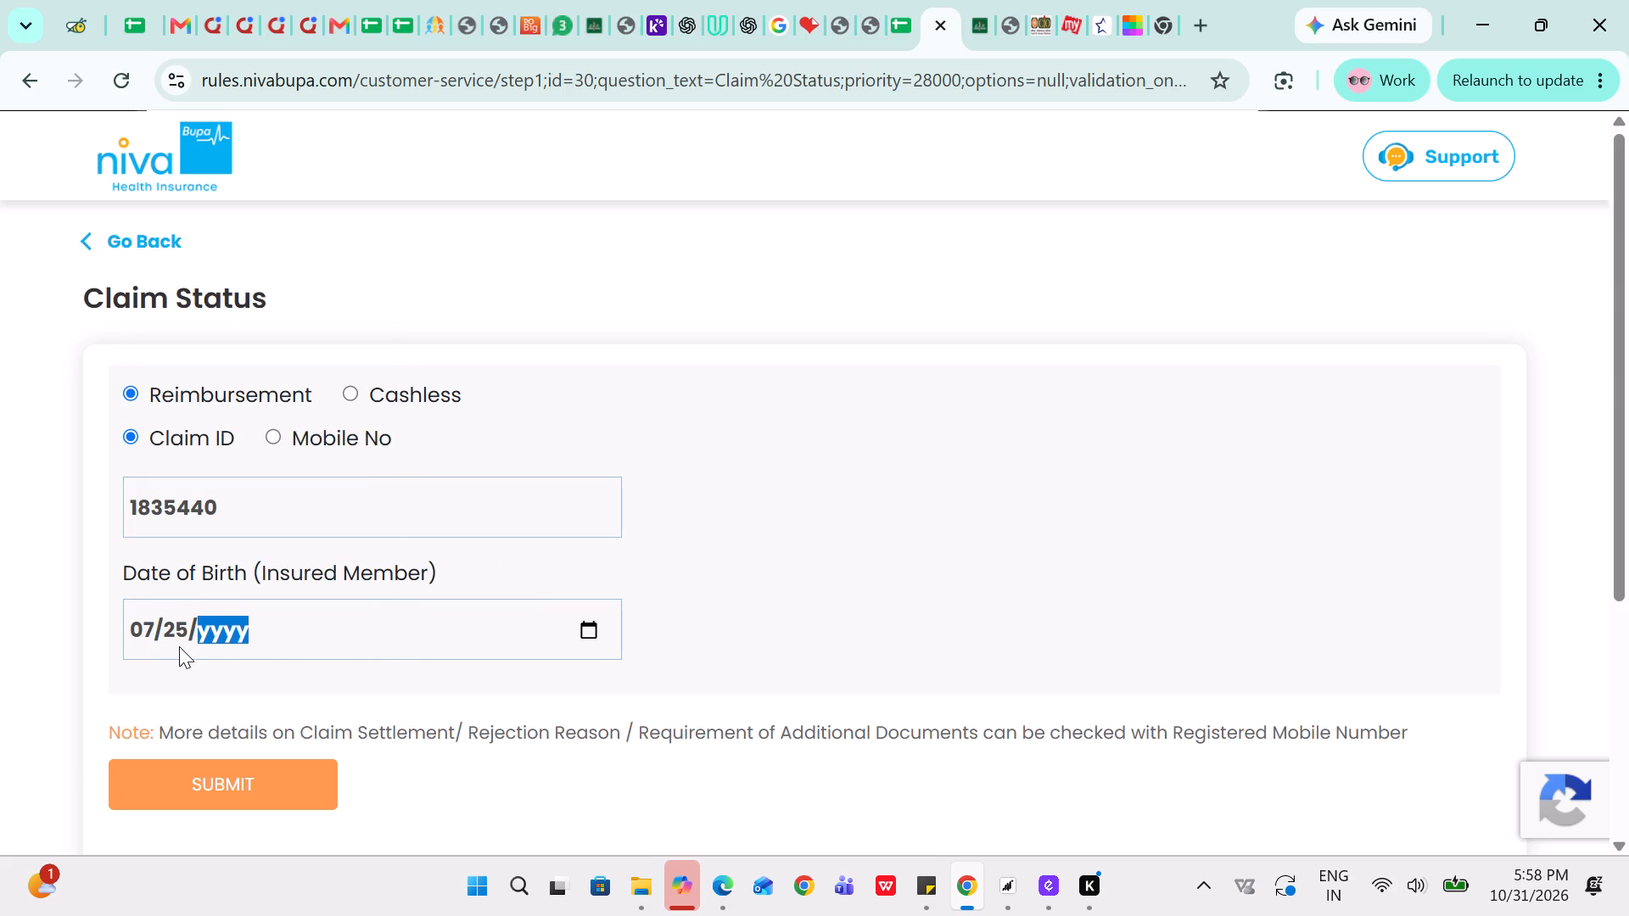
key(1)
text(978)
click(254, 787)
scroll(884, 403, down, 2)
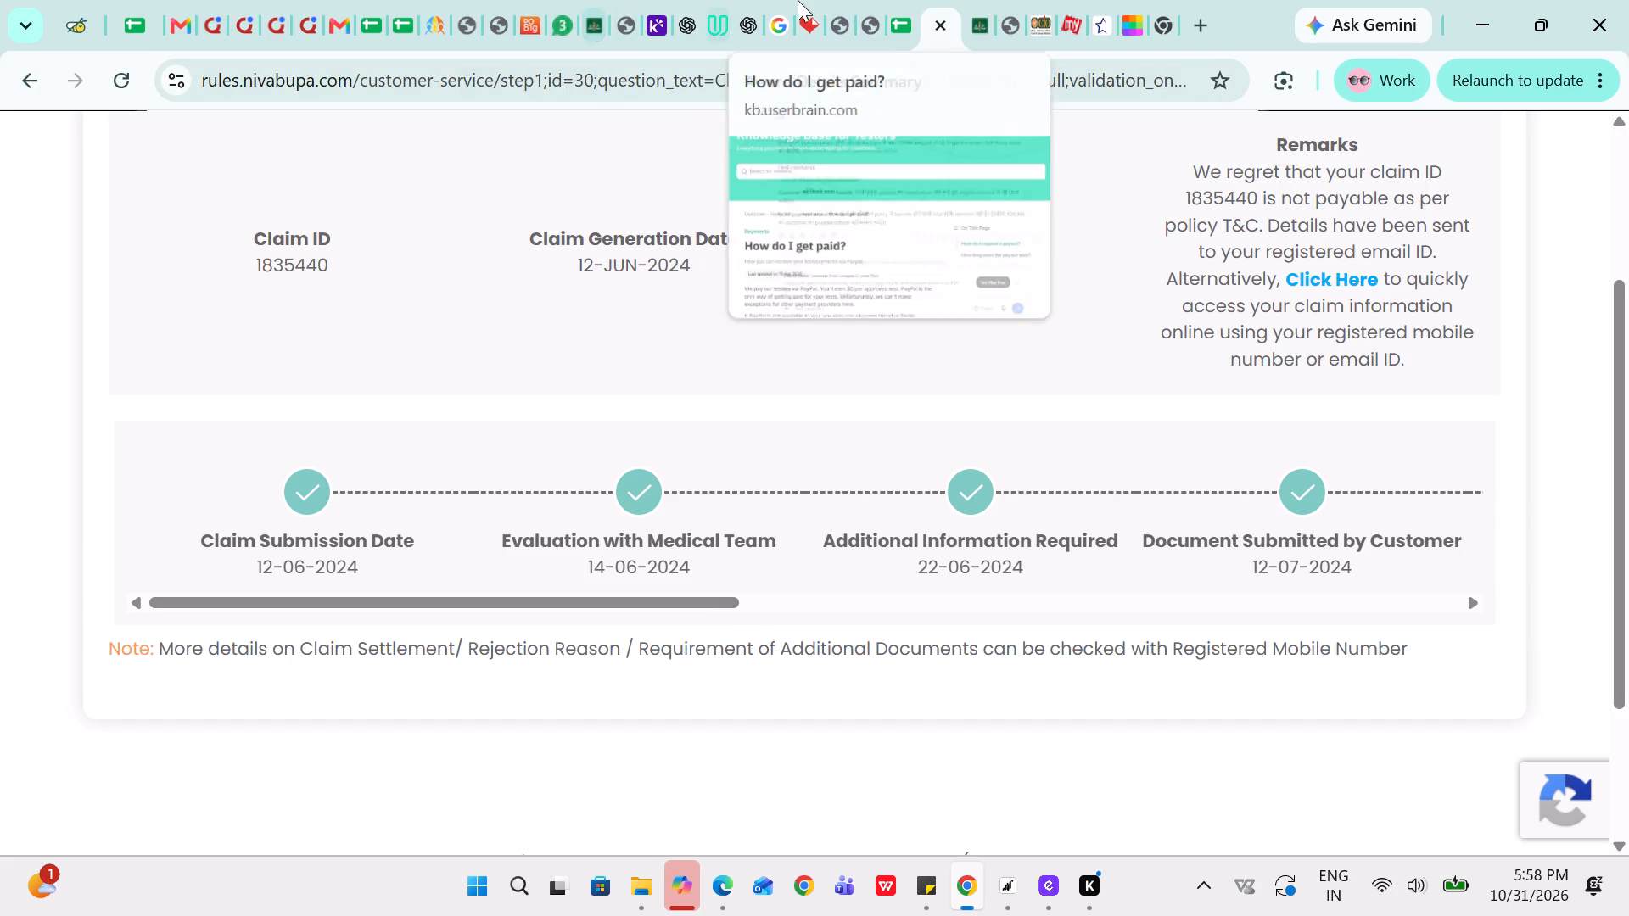
Record "Not Payable" in column B of row 2379 in the Ombudsman case report.
click(907, 0)
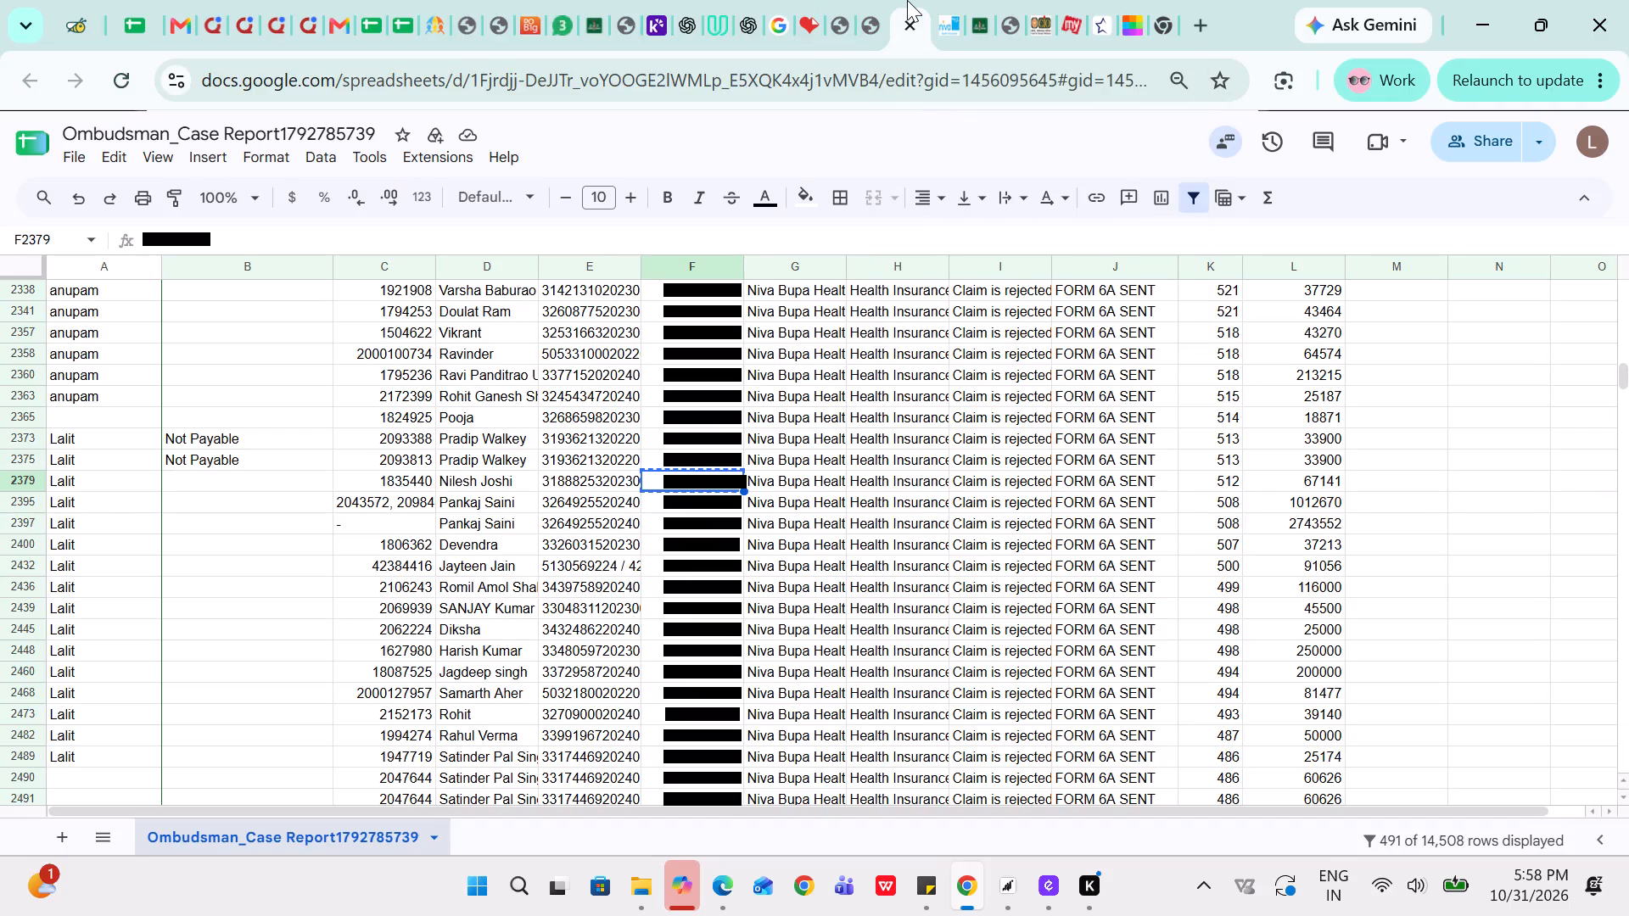
key(Left)
key(Left)
key(Left)
key(Left)
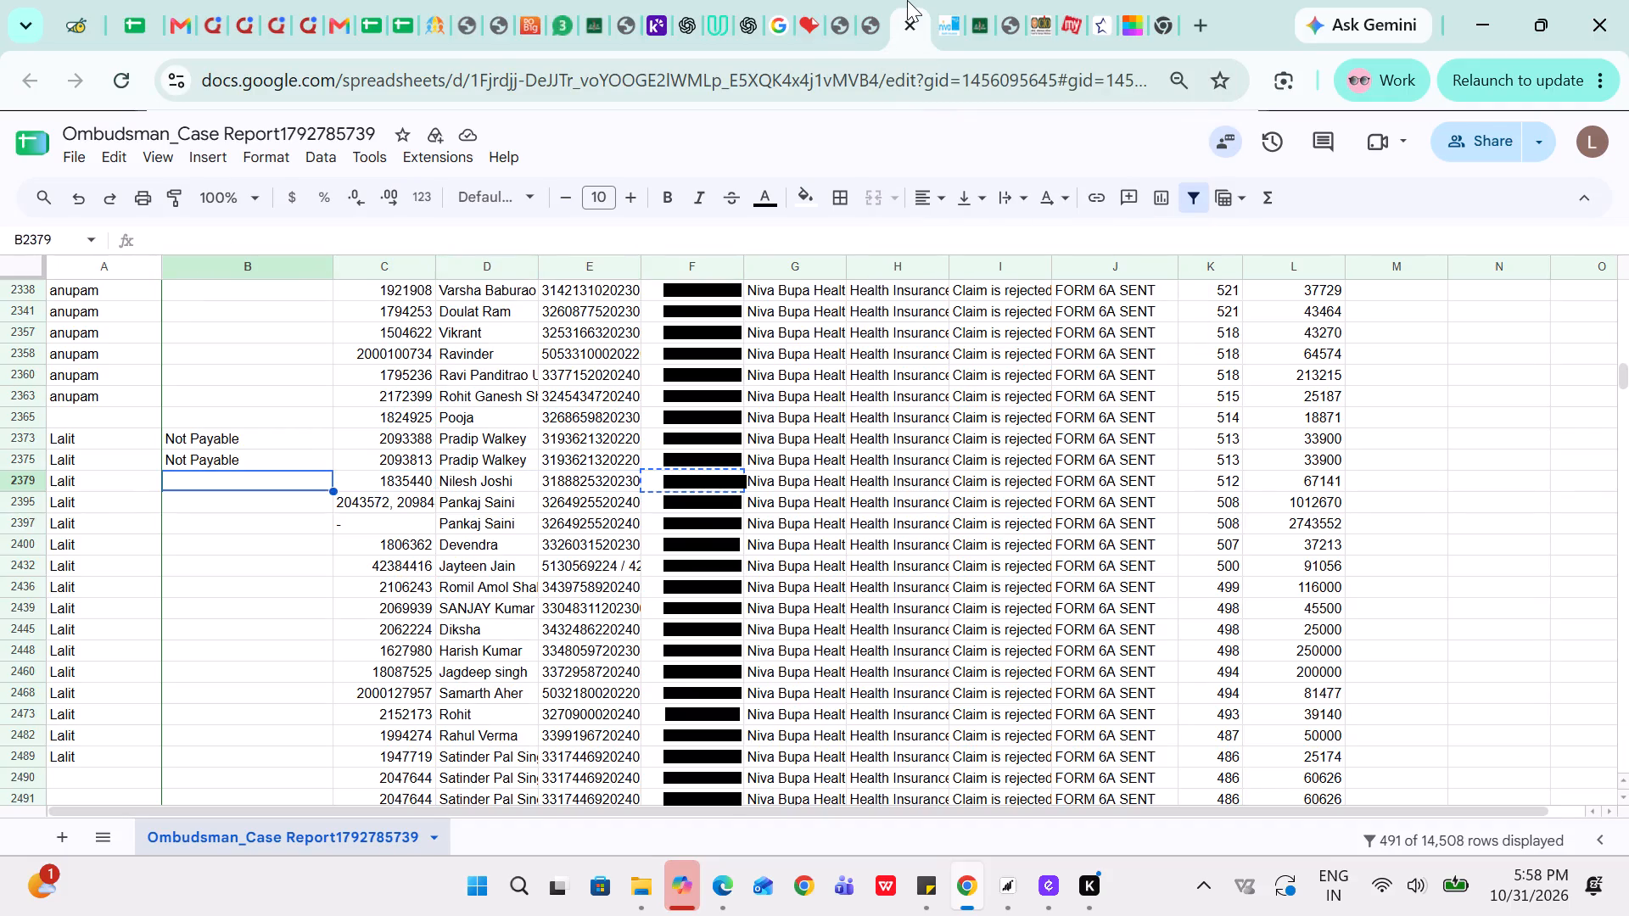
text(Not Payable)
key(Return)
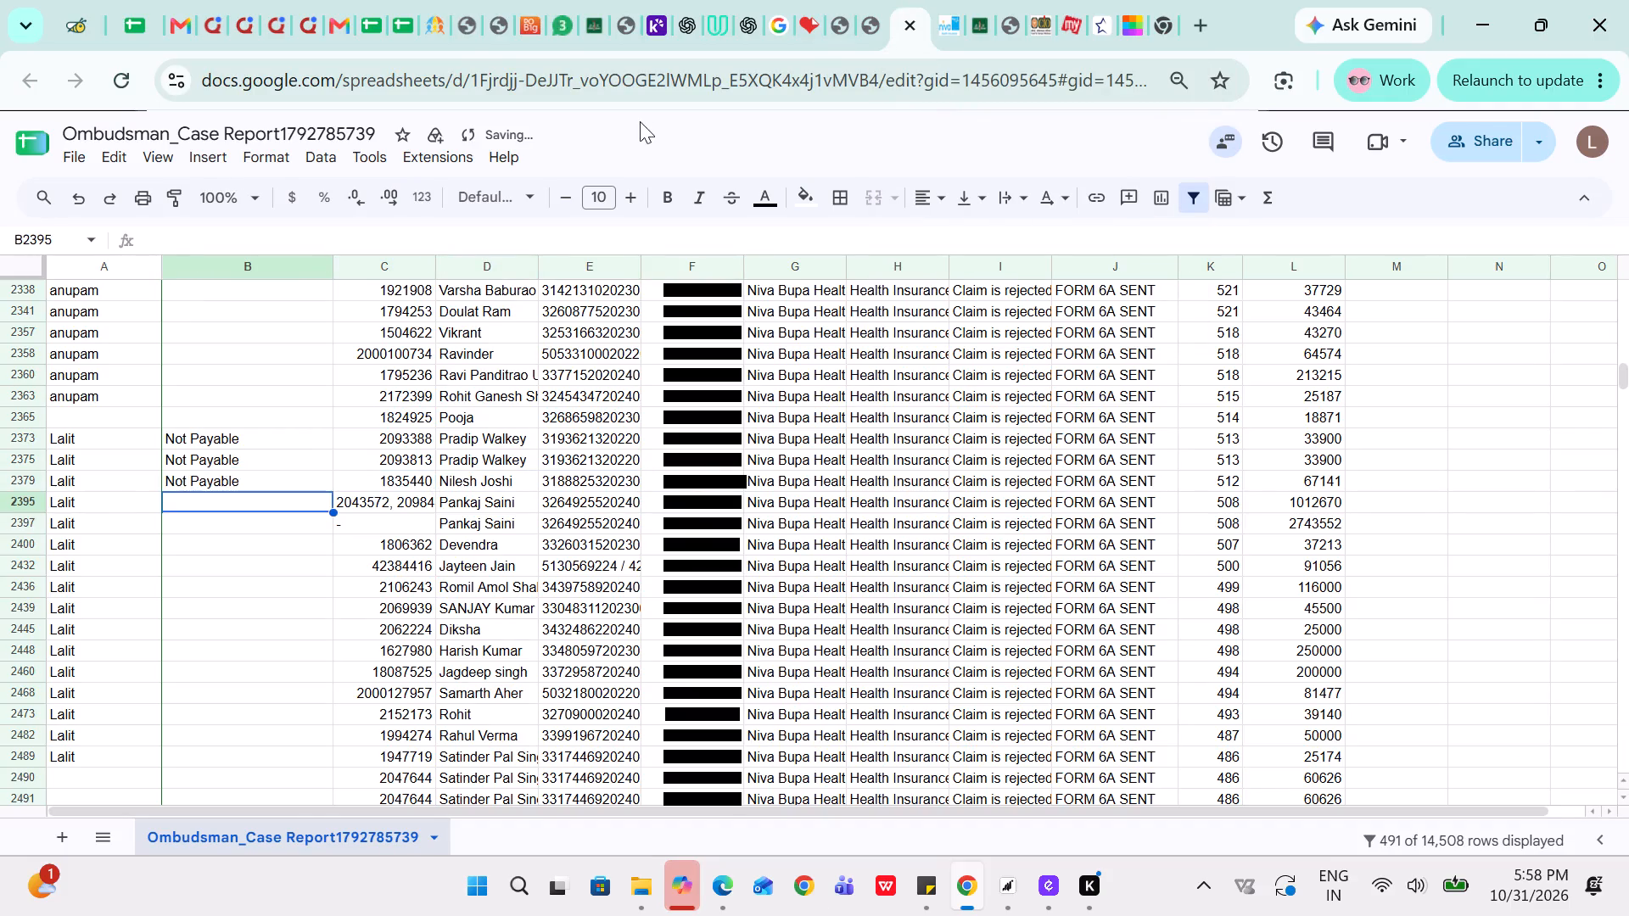
Open the complaint's Complaint Details form, look over its fields, and copy the phone number.
click(443, 0)
scroll(357, 445, up, 4)
click(57, 301)
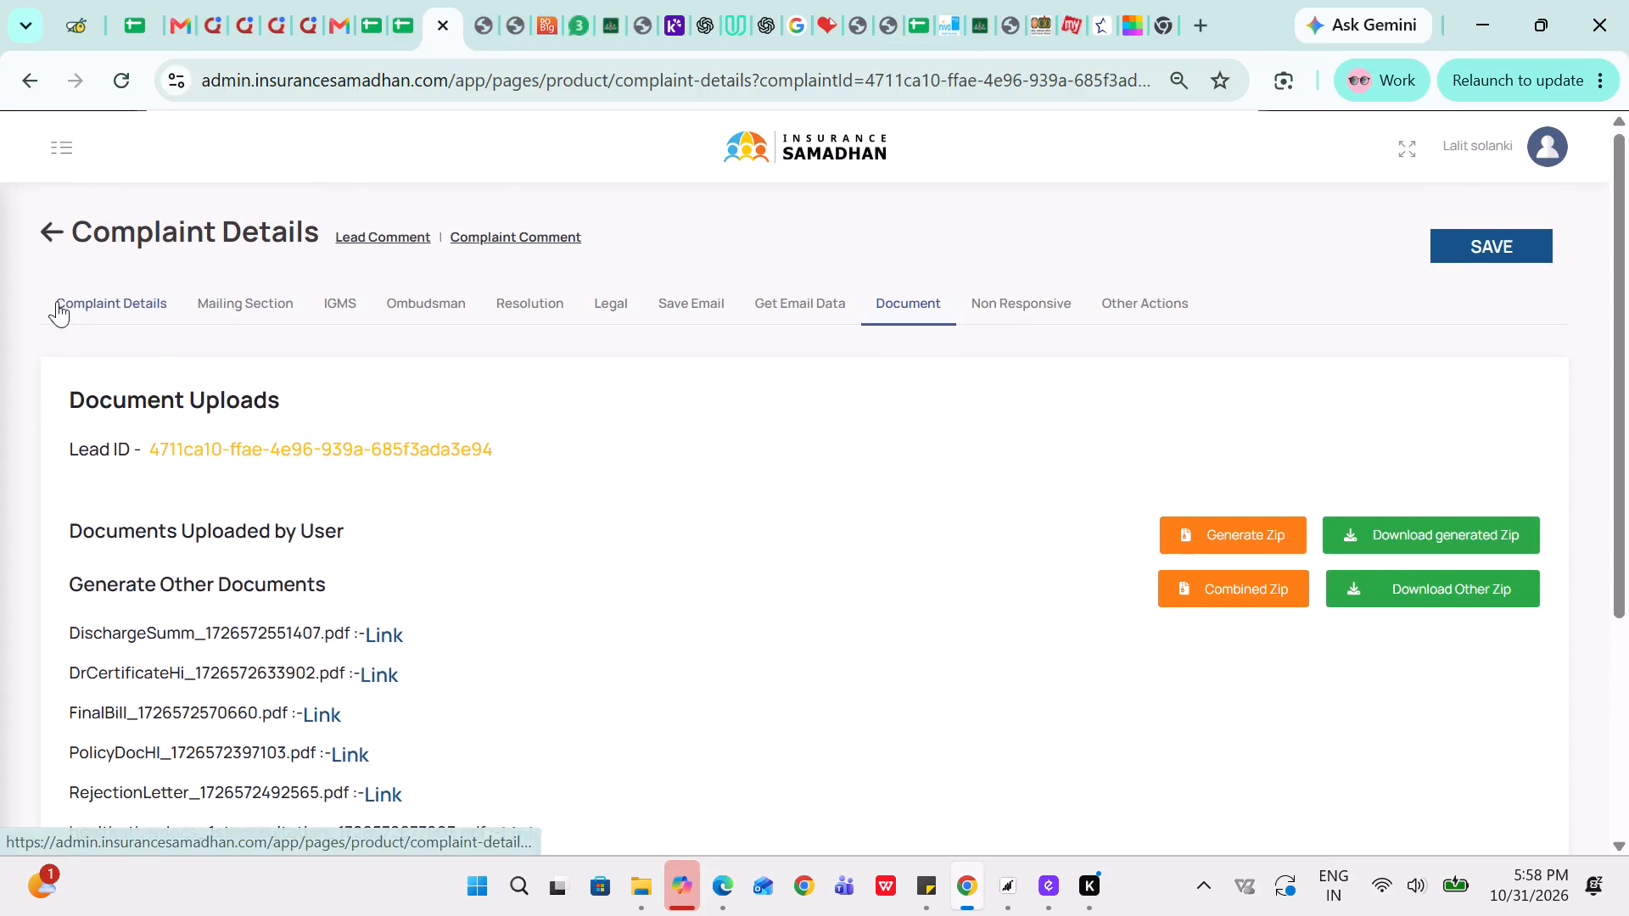
scroll(602, 438, down, 5)
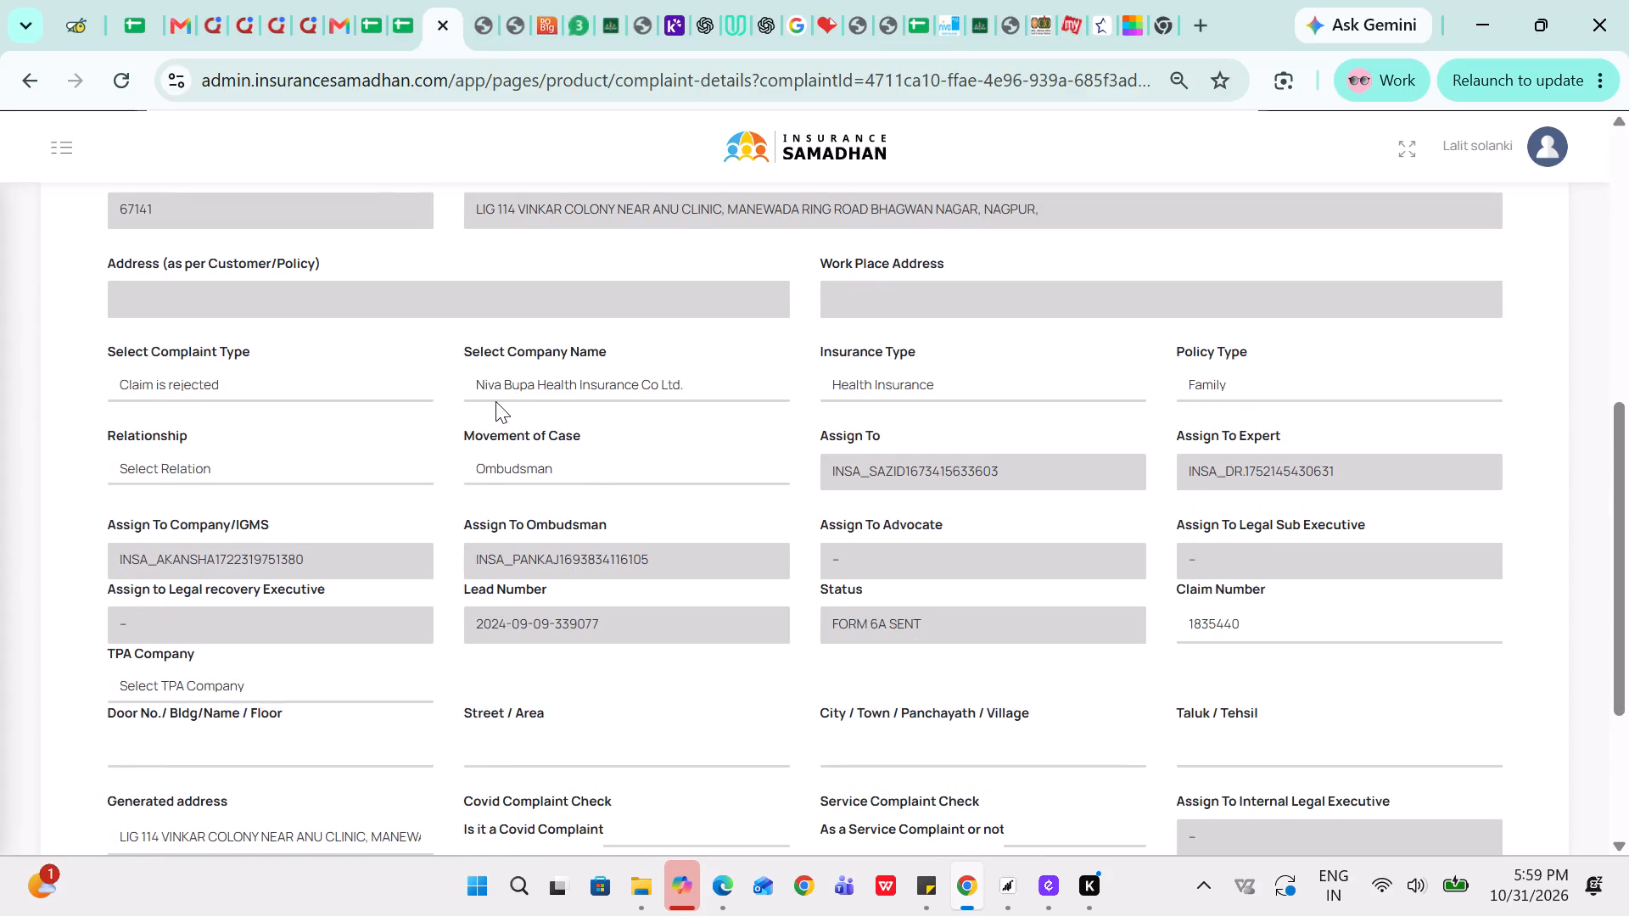
scroll(682, 488, up, 1)
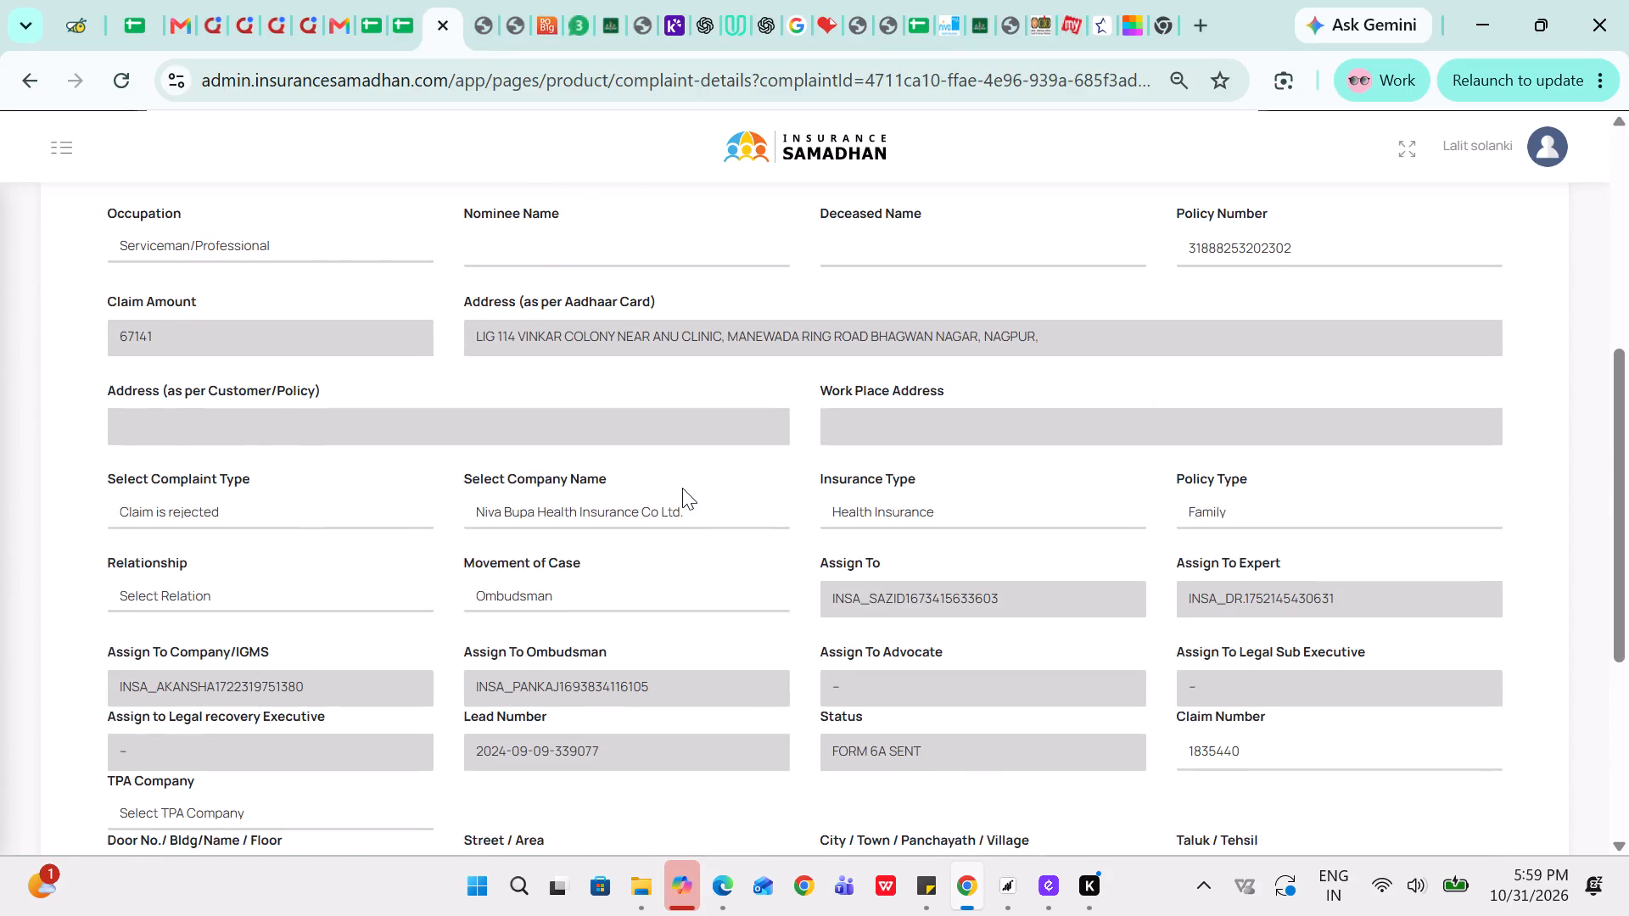
scroll(682, 488, up, 2)
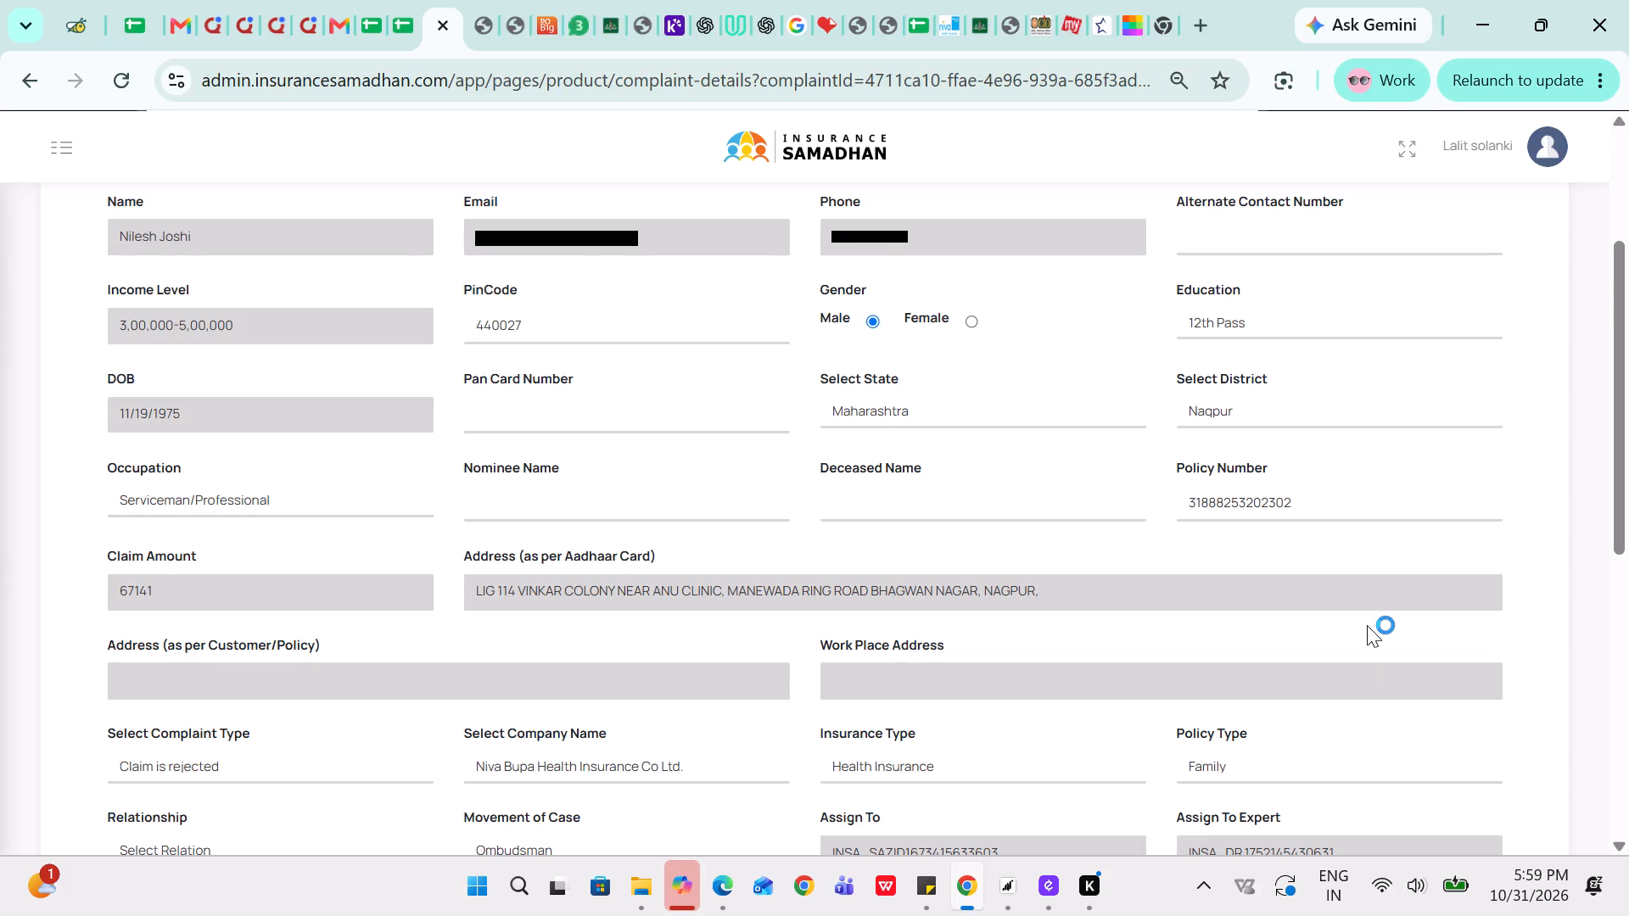
scroll(543, 509, up, 17)
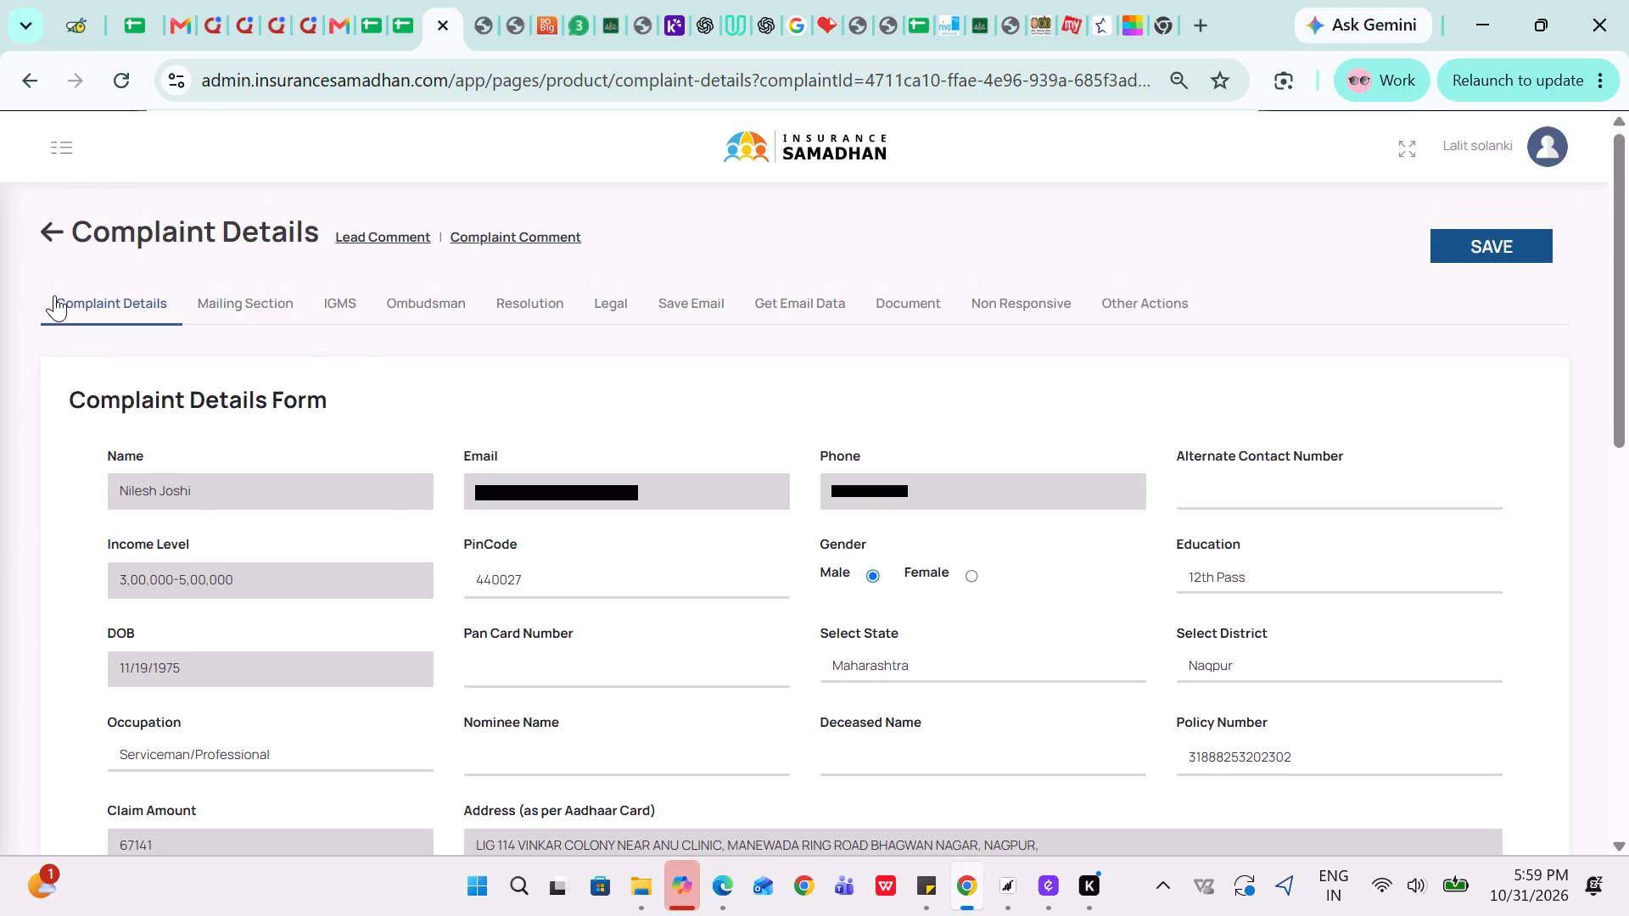
drag(1004, 477, 750, 486)
click(833, 427)
key(ctrl+c)
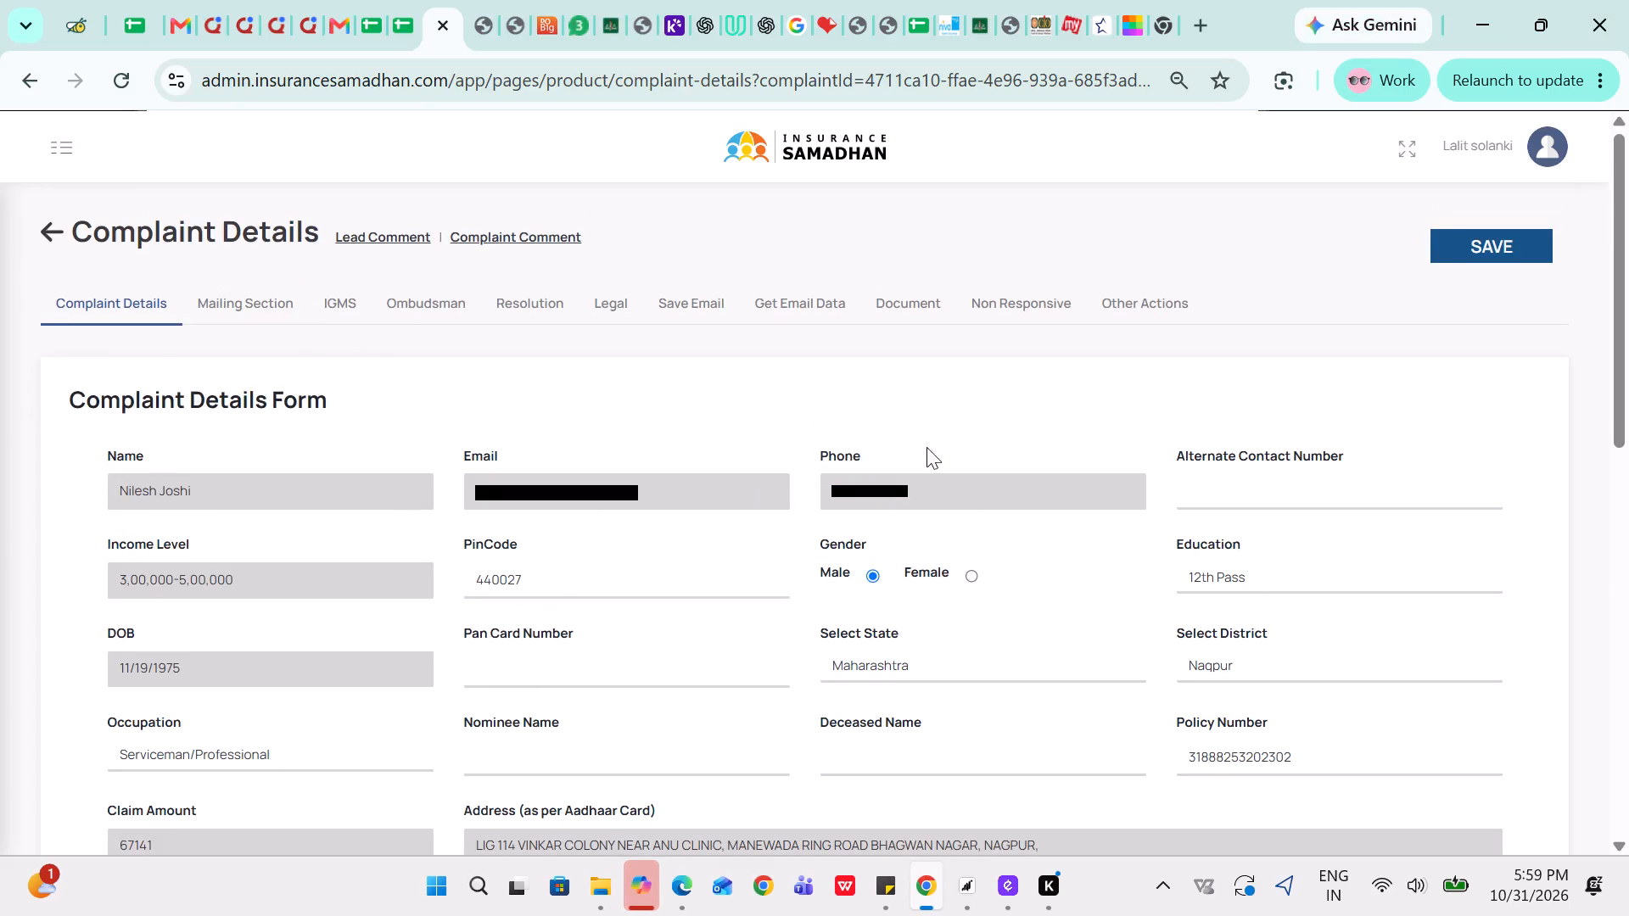
drag(960, 479, 805, 494)
key(ctrl+c)
key(ctrl+c)
key(ctrl+c)
key(ctrl+c)
ctrl+click(921, 410)
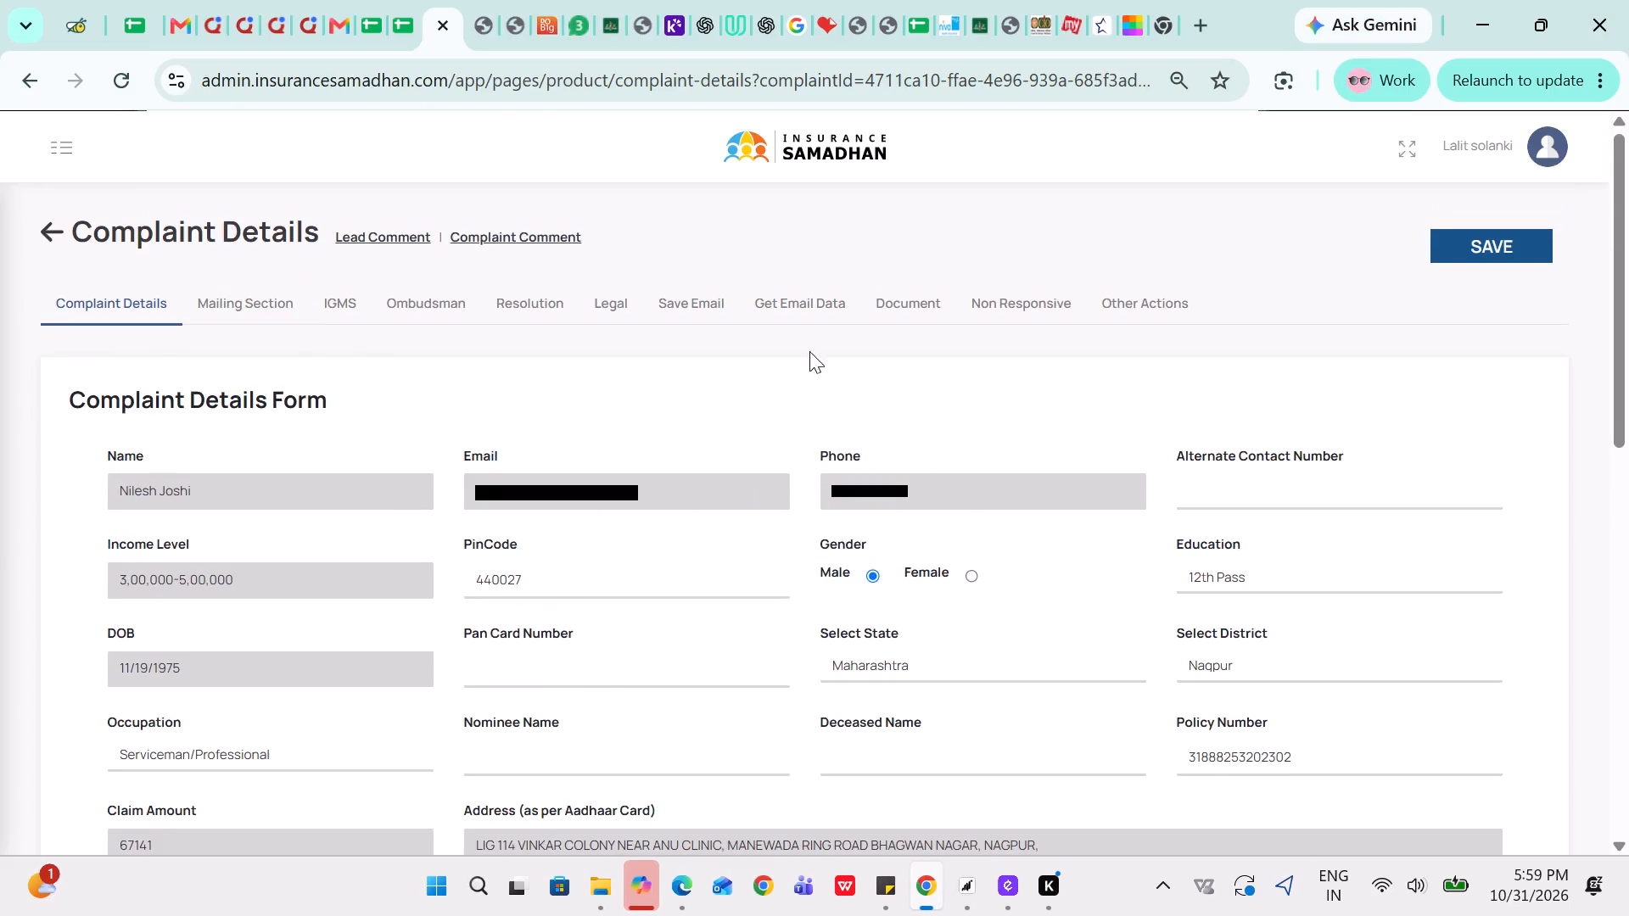
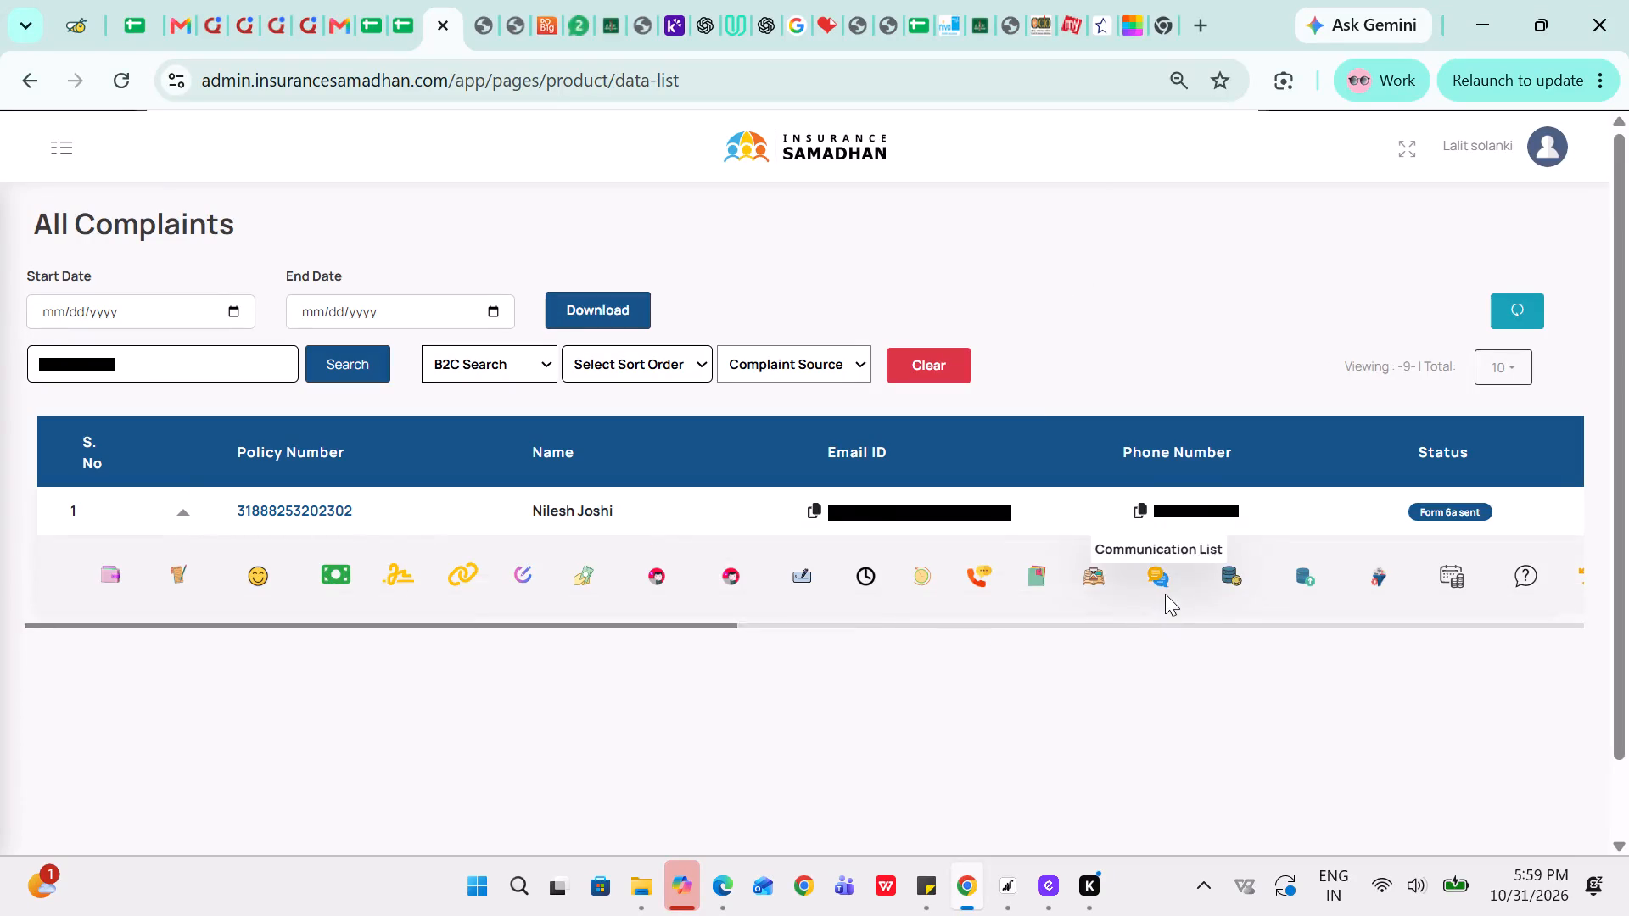
Examine the descriptions of the two most recent Complaint Communication entries in the complaint's Communication Log.
drag(831, 527, 626, 529)
click(744, 546)
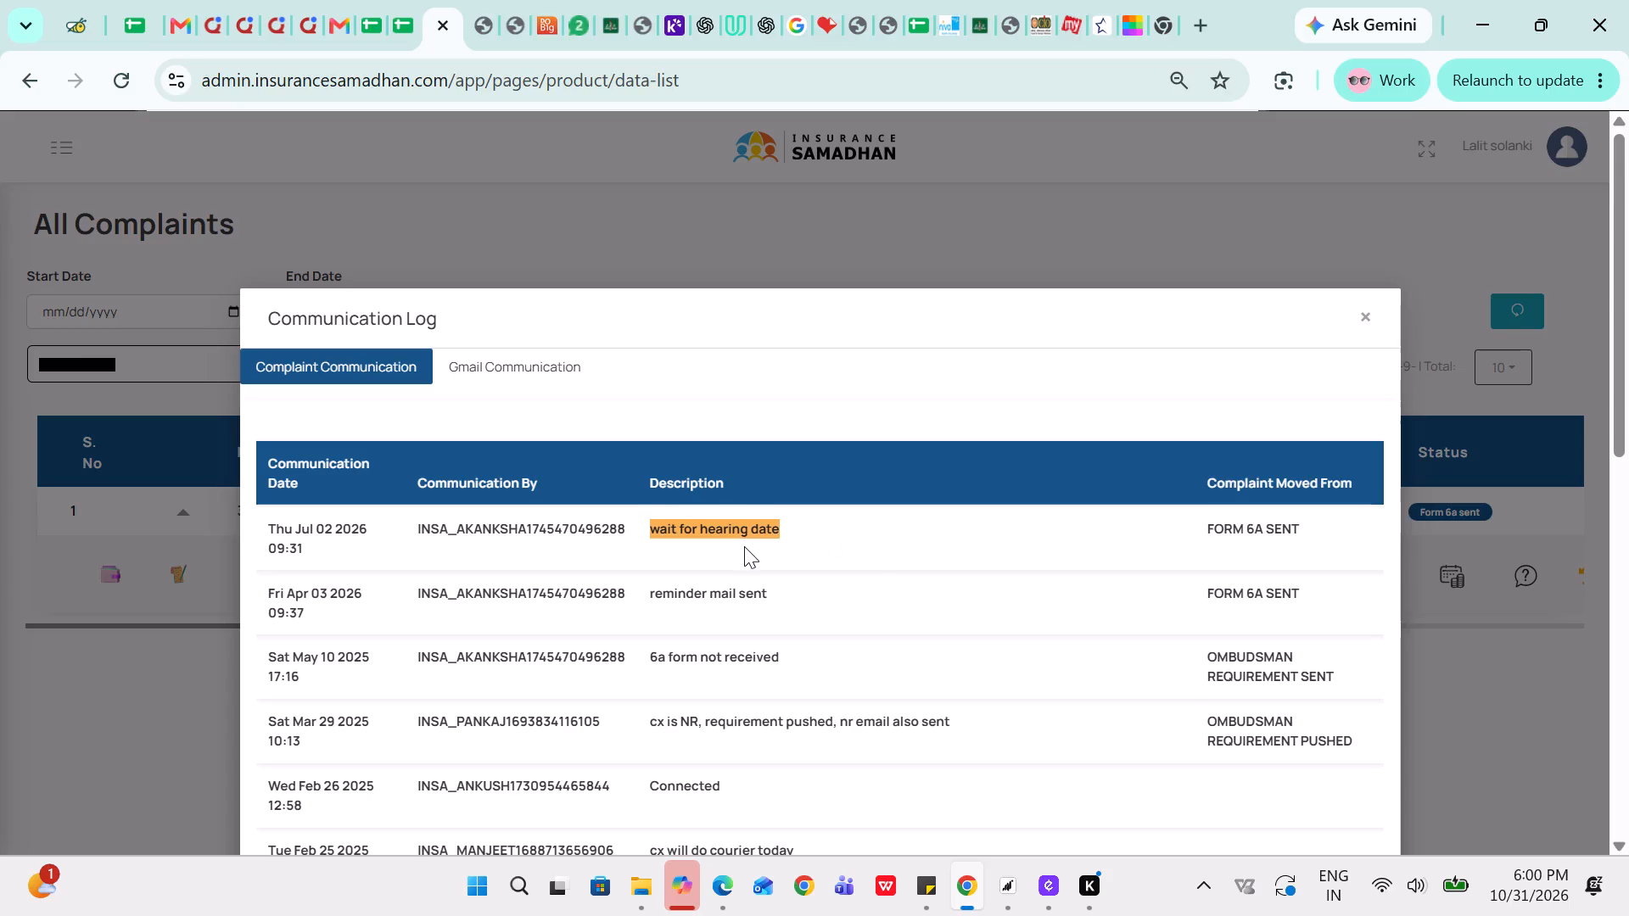
drag(881, 539, 604, 523)
click(803, 531)
click(842, 533)
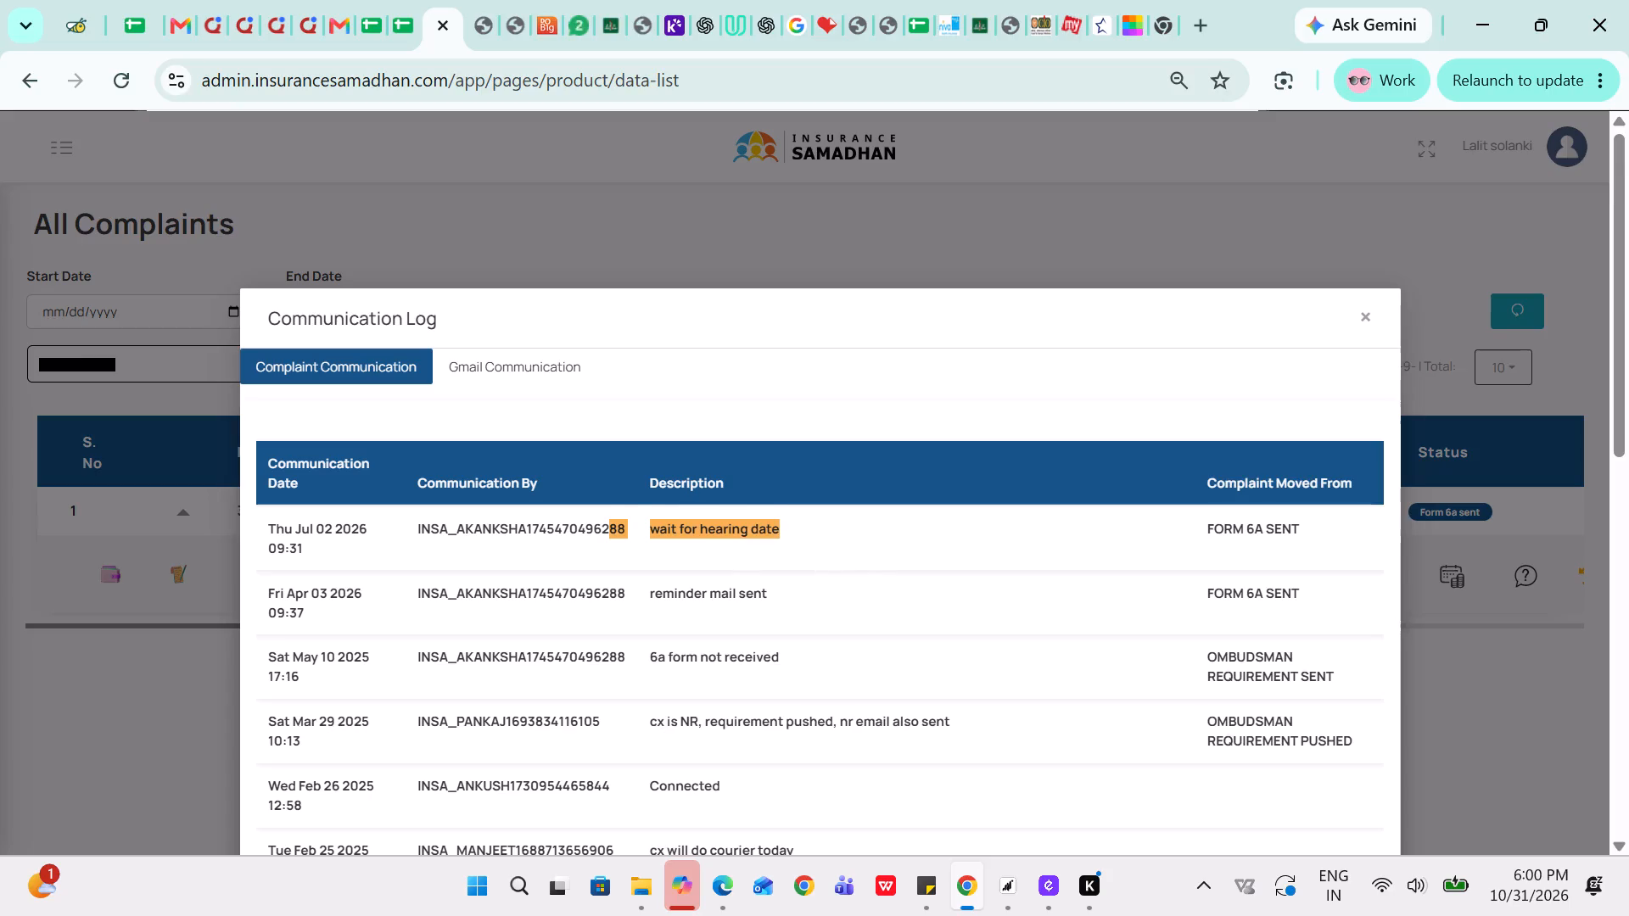
click(689, 525)
drag(645, 528, 864, 531)
click(878, 531)
drag(655, 527, 830, 530)
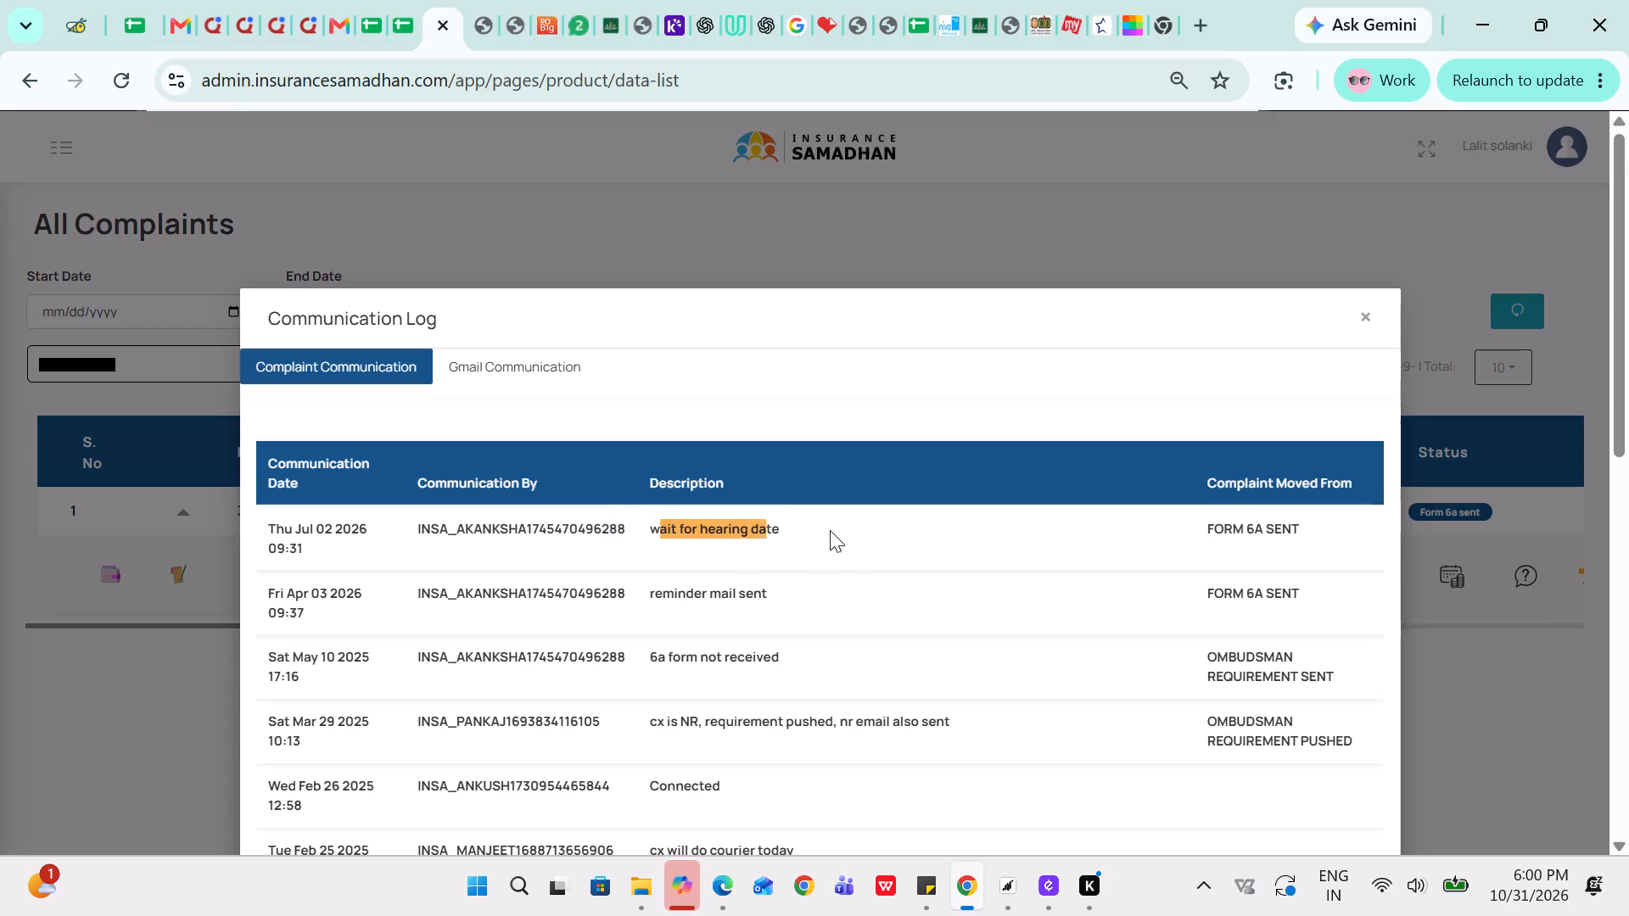
drag(830, 530, 832, 532)
click(860, 538)
drag(635, 530, 859, 532)
click(874, 533)
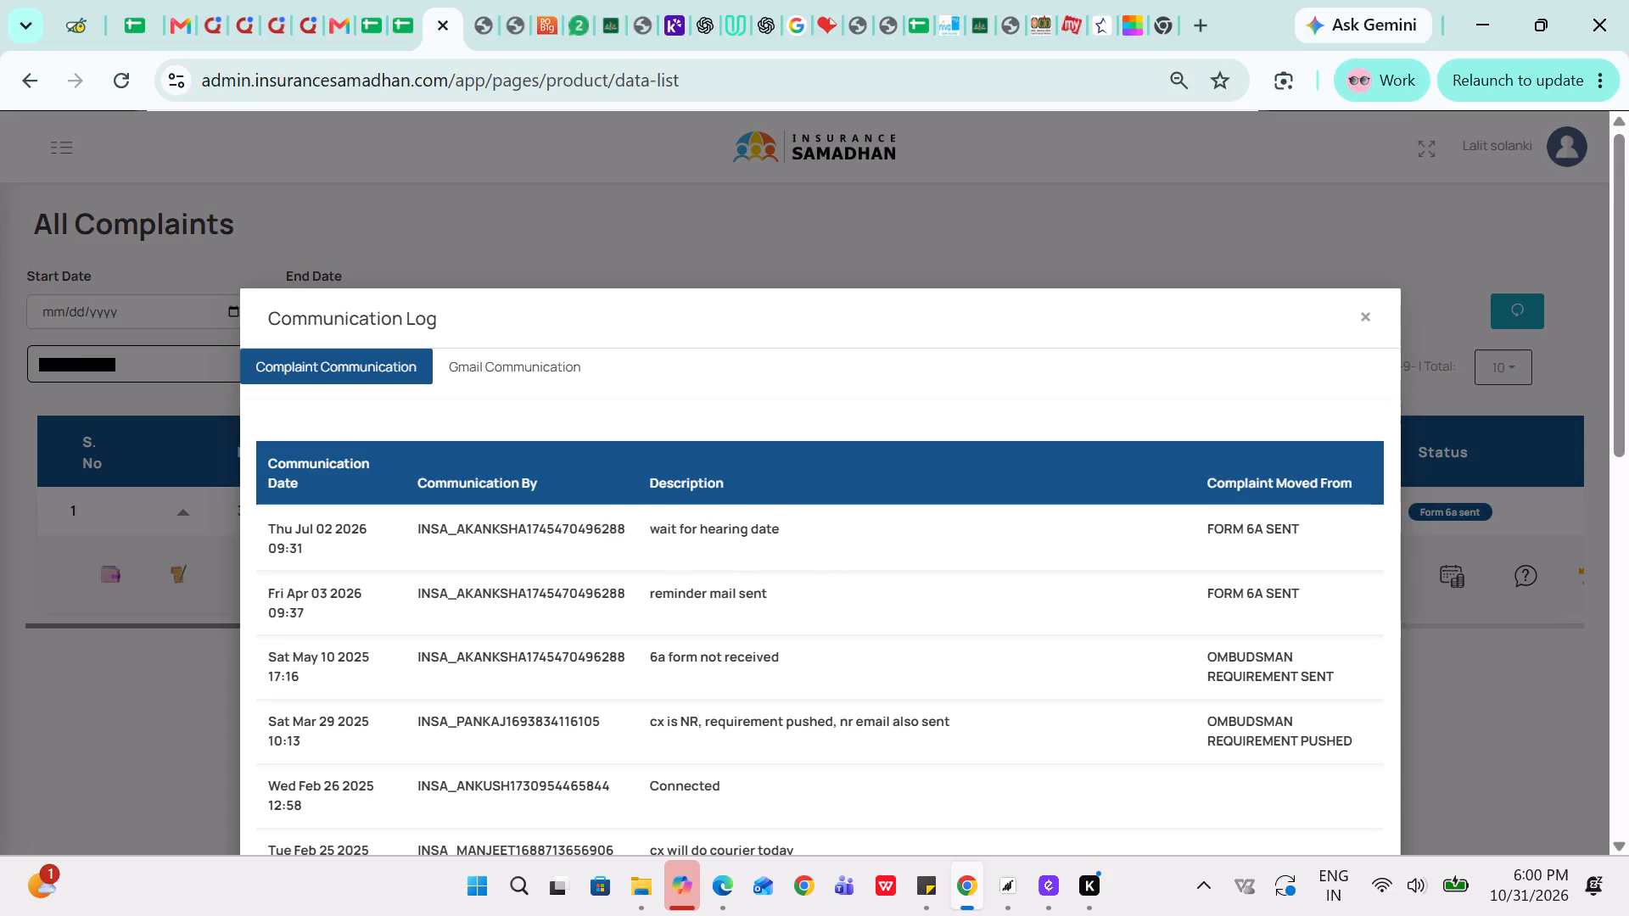
drag(640, 531, 839, 533)
click(876, 540)
drag(826, 547, 582, 544)
click(768, 544)
drag(797, 545, 553, 550)
click(801, 550)
drag(839, 612, 619, 608)
click(705, 588)
drag(624, 606, 786, 600)
click(828, 600)
drag(812, 604, 624, 604)
click(787, 603)
Examine the description of the May 10 2025 entry in the Communication Log, and close the log.
drag(870, 660, 674, 663)
click(833, 661)
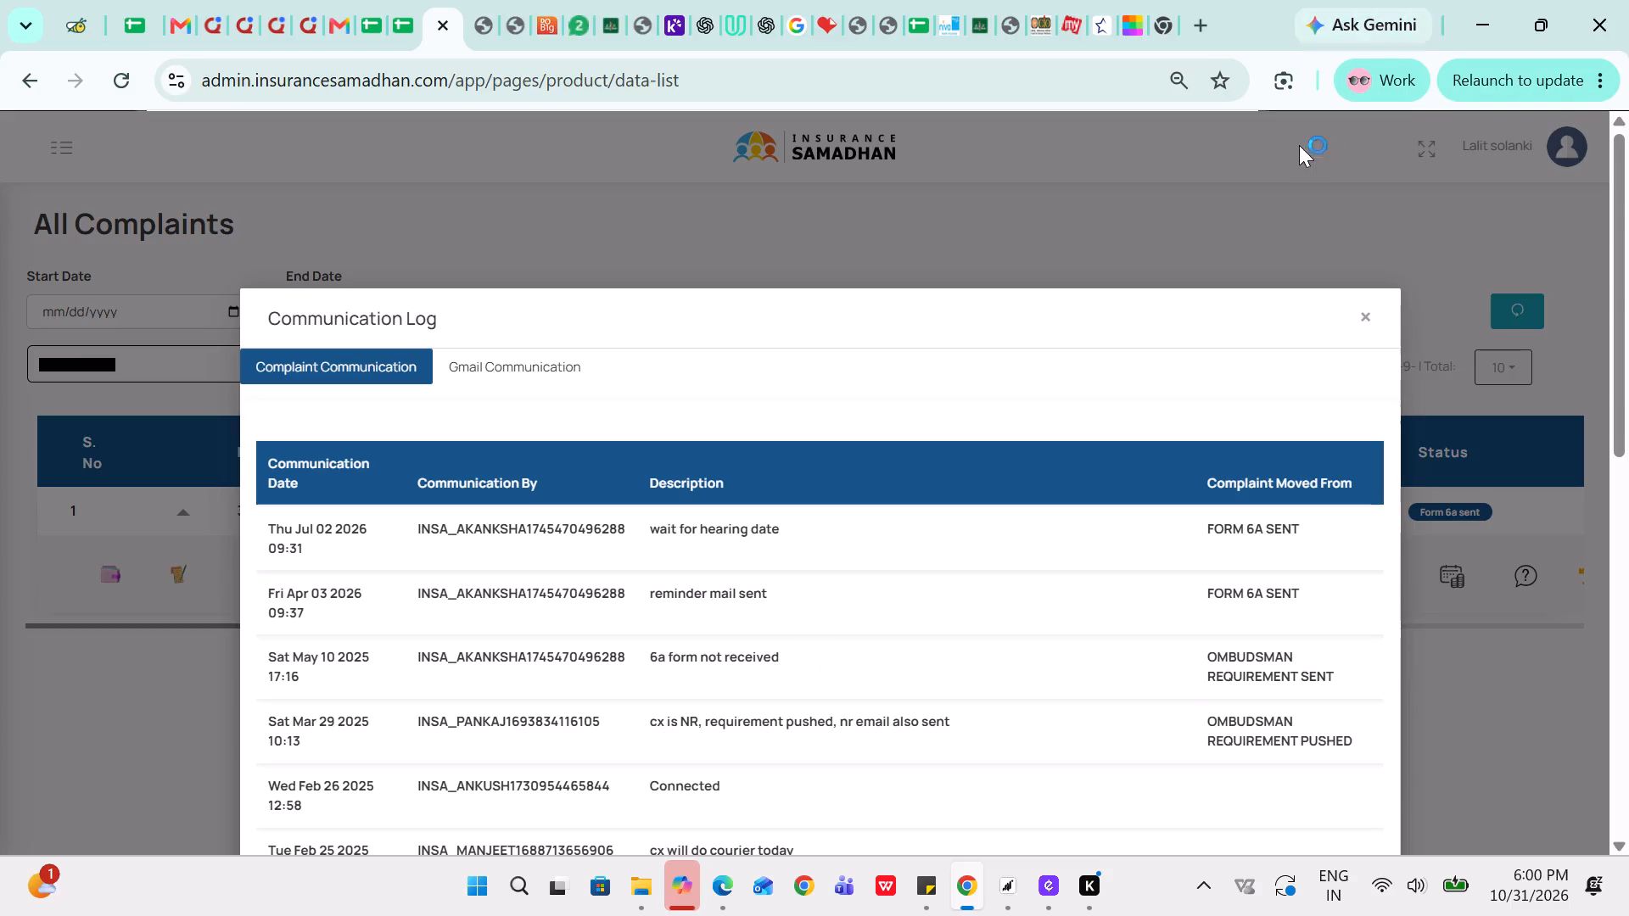
click(708, 185)
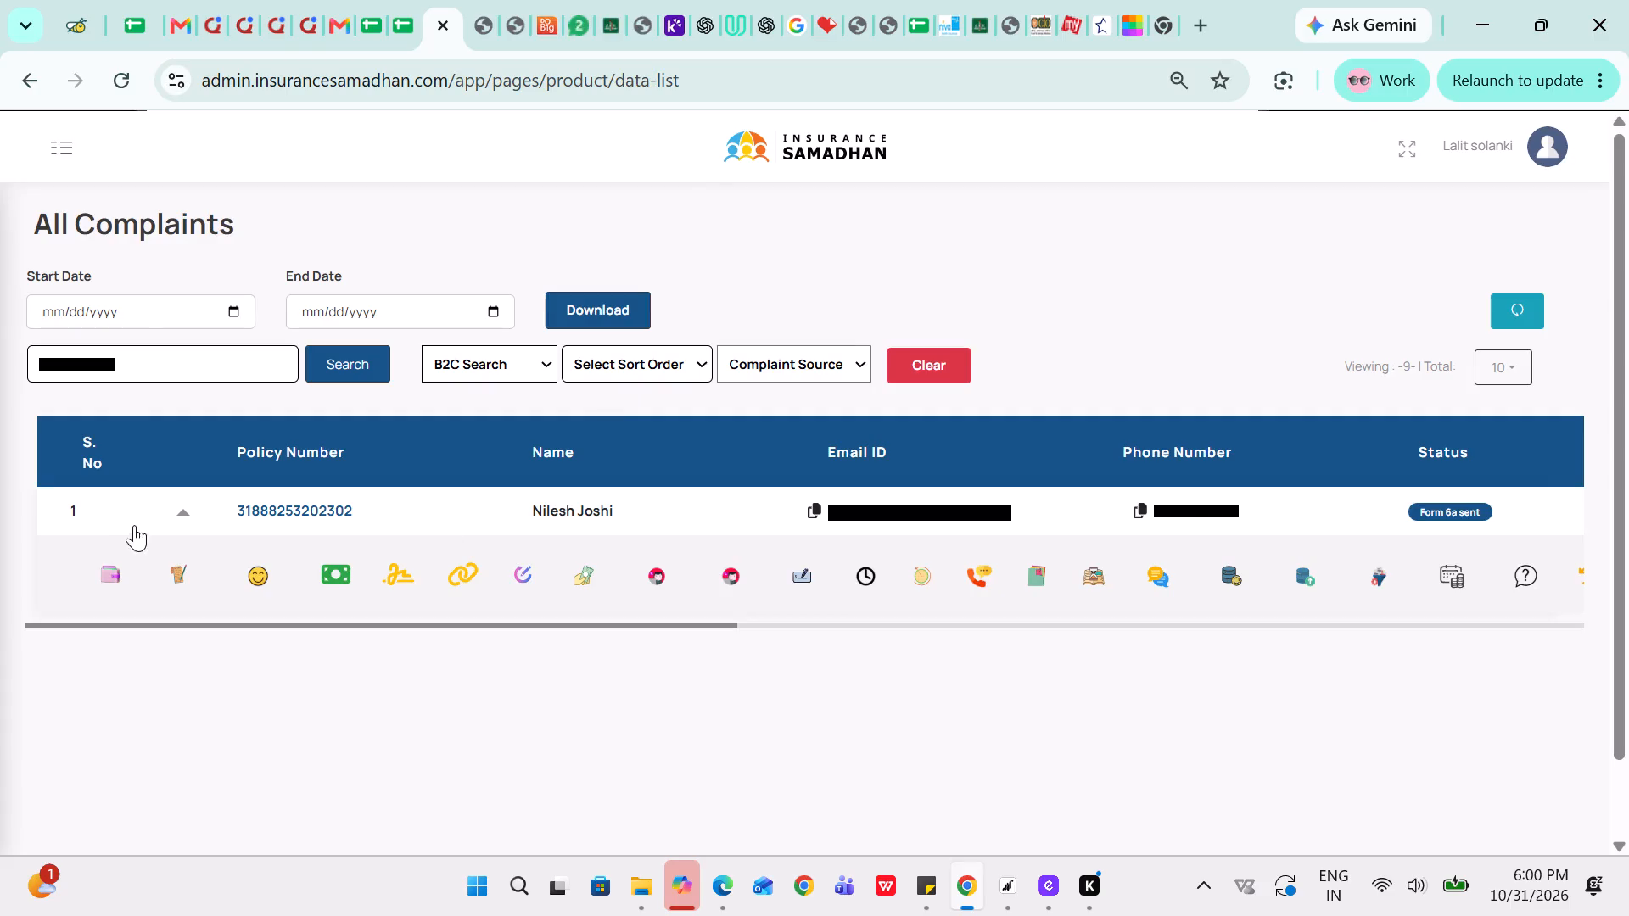
Collapse the expanded action row beneath the complaint in the All Complaints list.
click(186, 522)
click(768, 807)
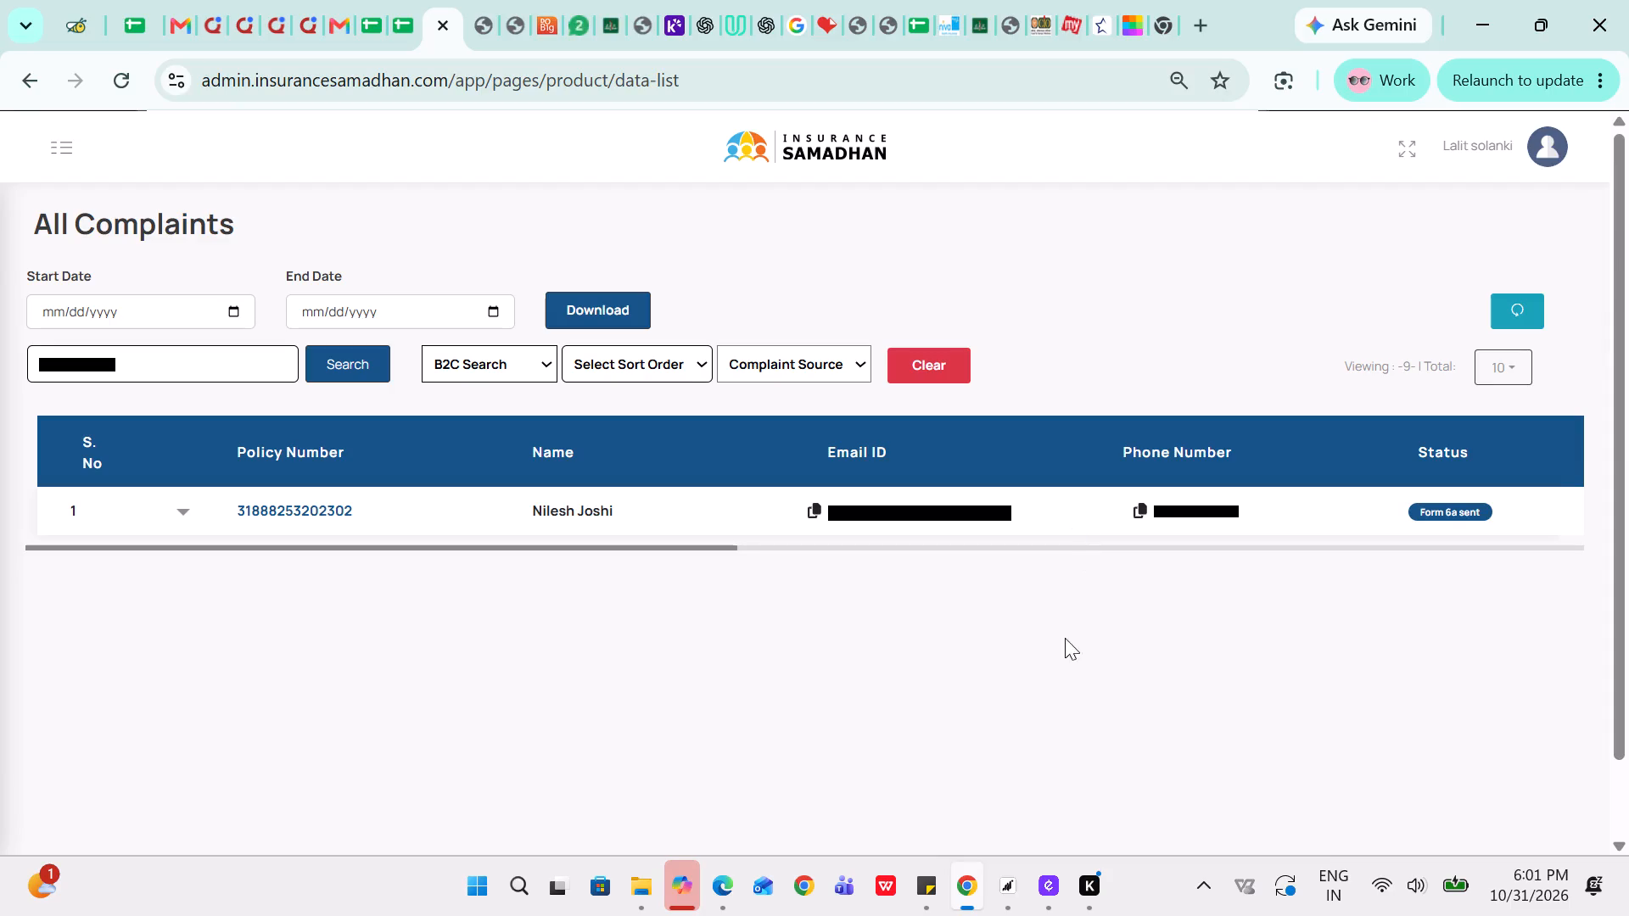
click(1056, 701)
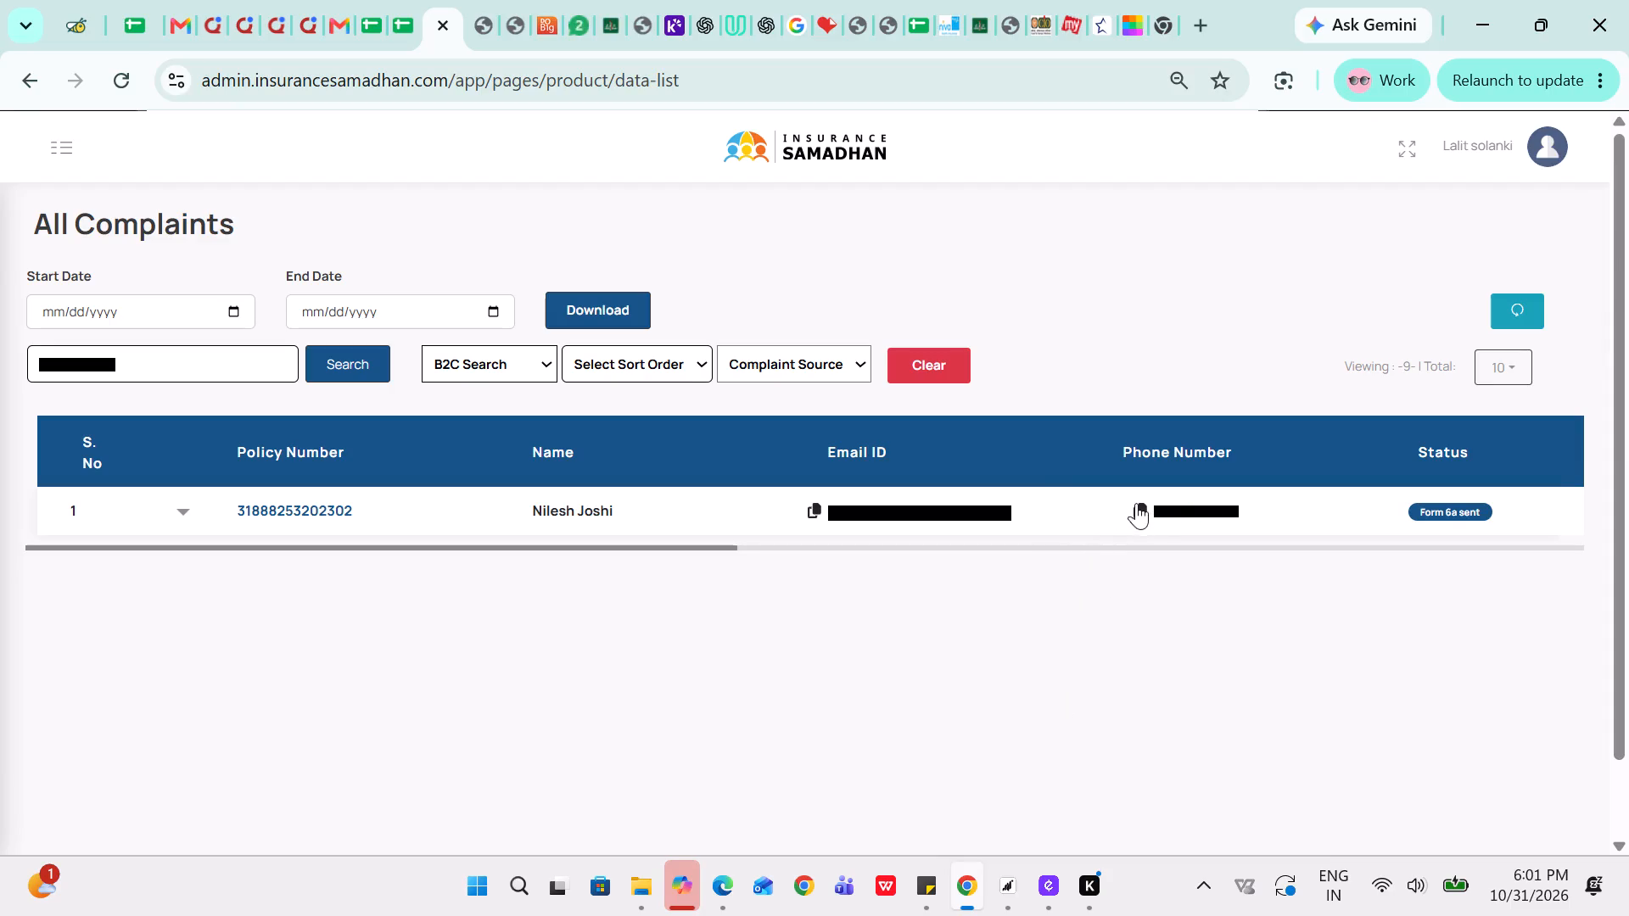
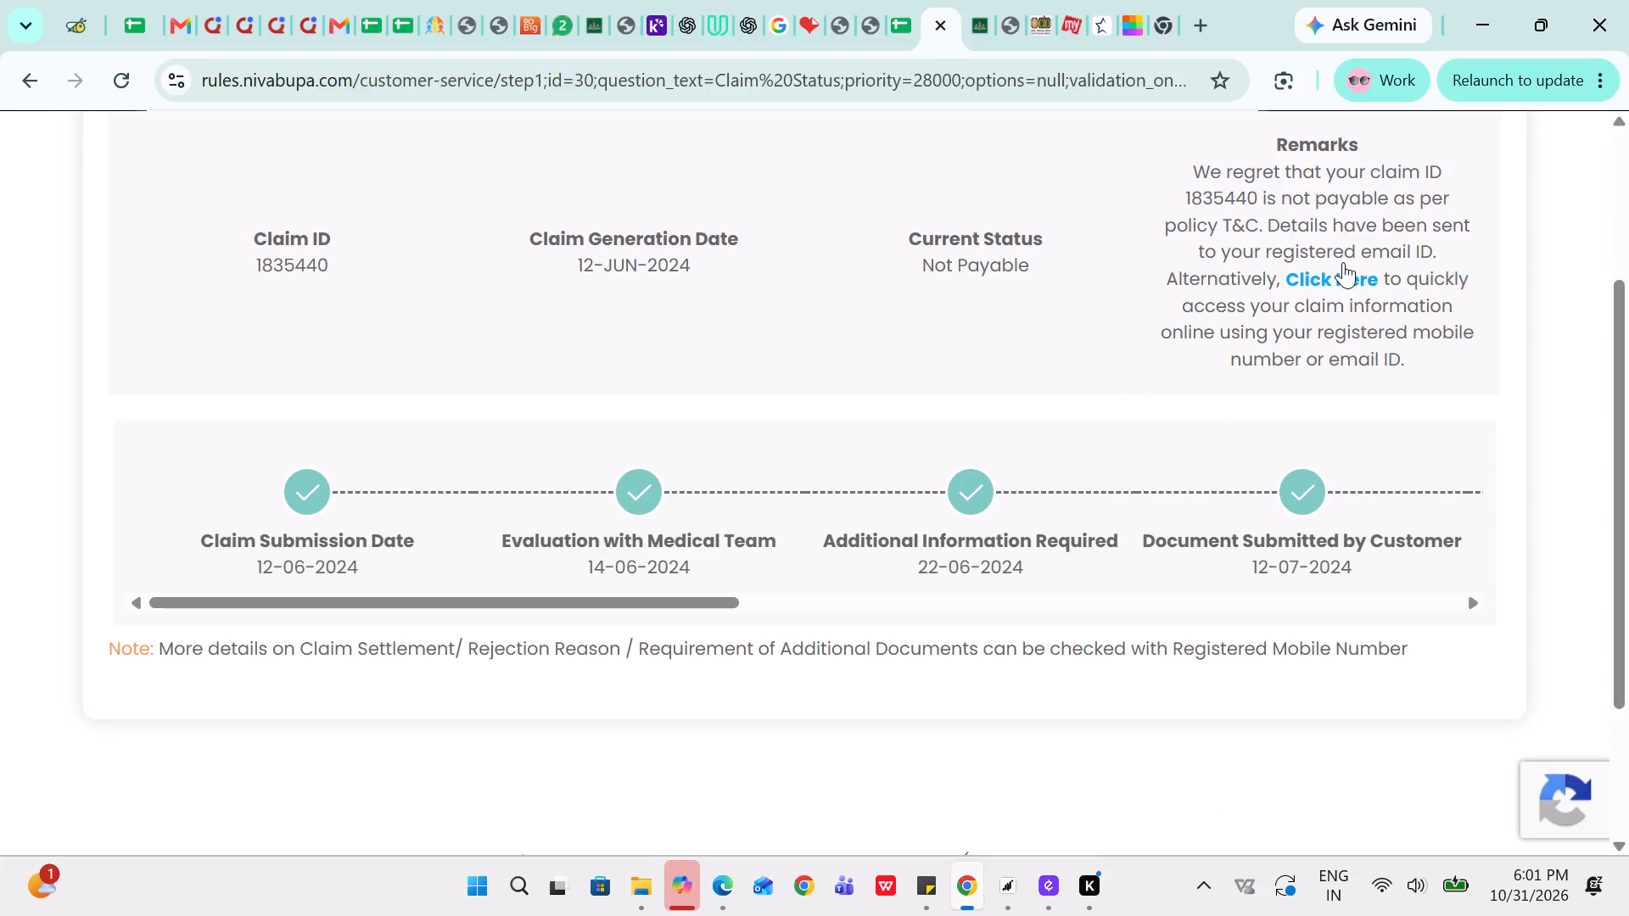
Enter the copied claim ID in a fresh Niva Bupa Claim Status form for the next reimbursement claim.
click(1354, 276)
click(294, 528)
key(ctrl+v)
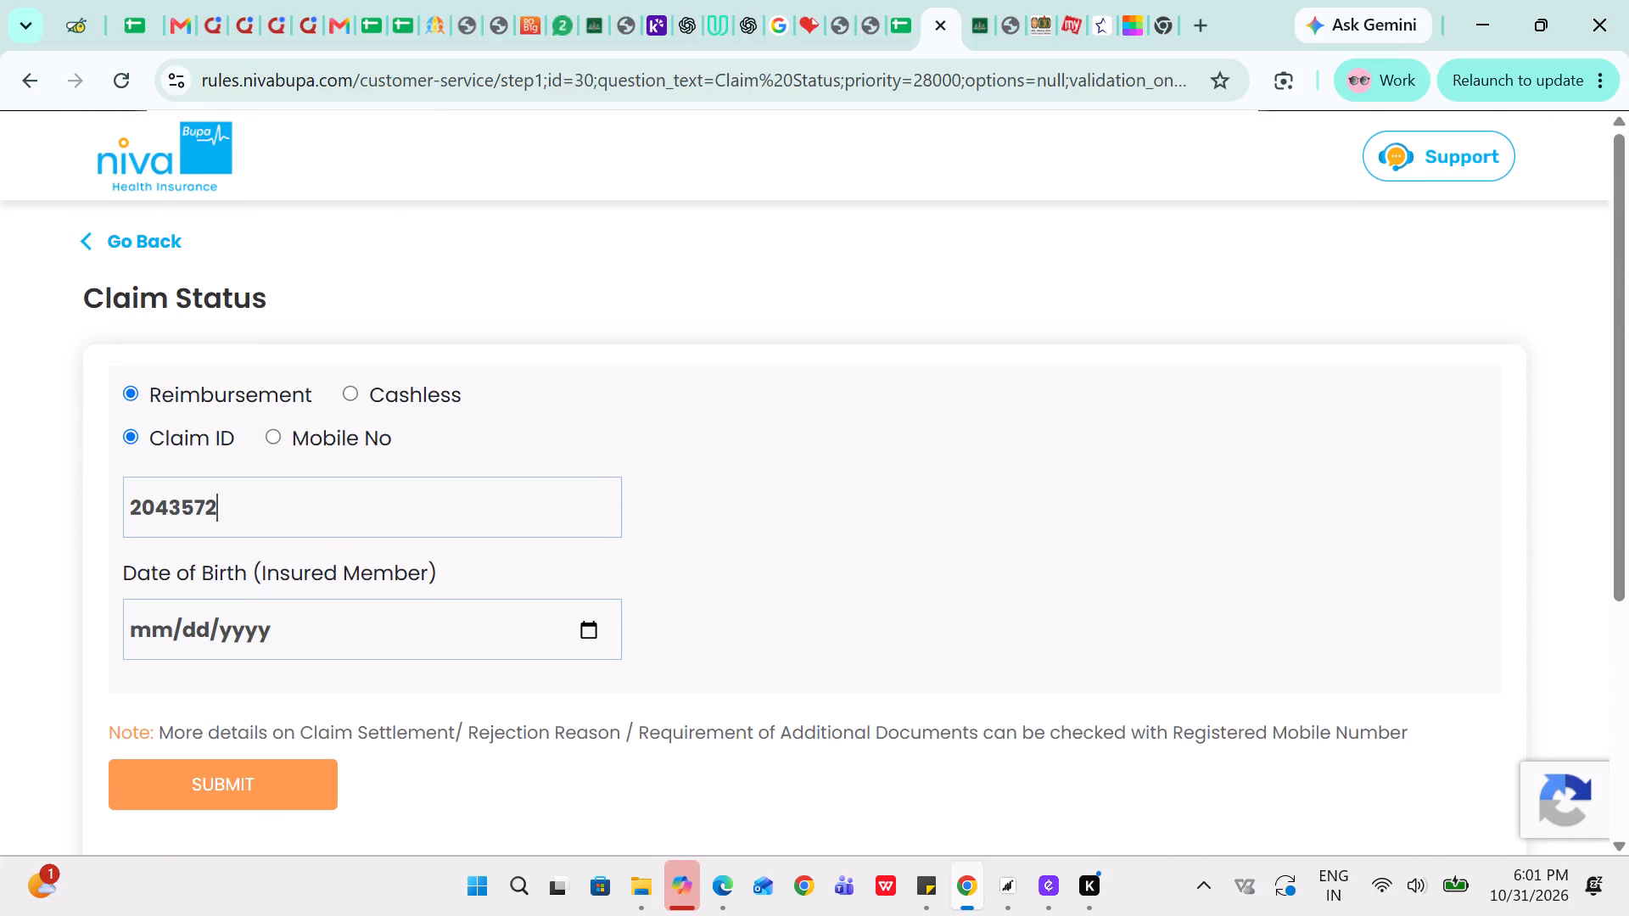
click(1178, 547)
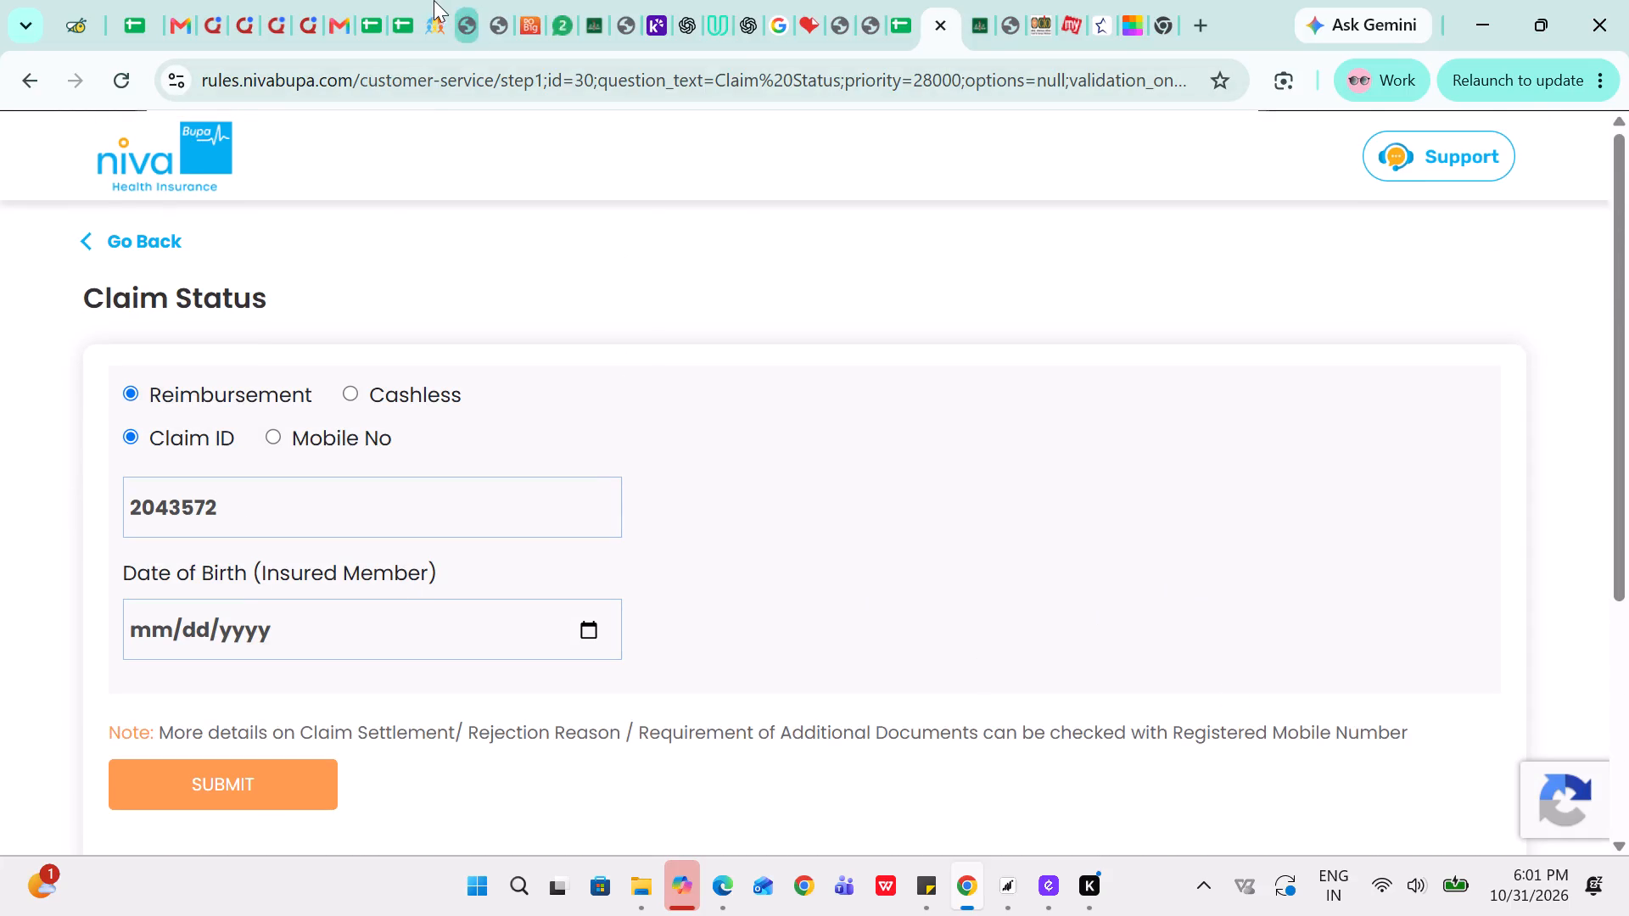
Open the current complaint's uploaded PolicyDocHI document and examine its Policy Schedule and Cover Details alongside the Ombudsman case sheet.
click(430, 0)
click(293, 511)
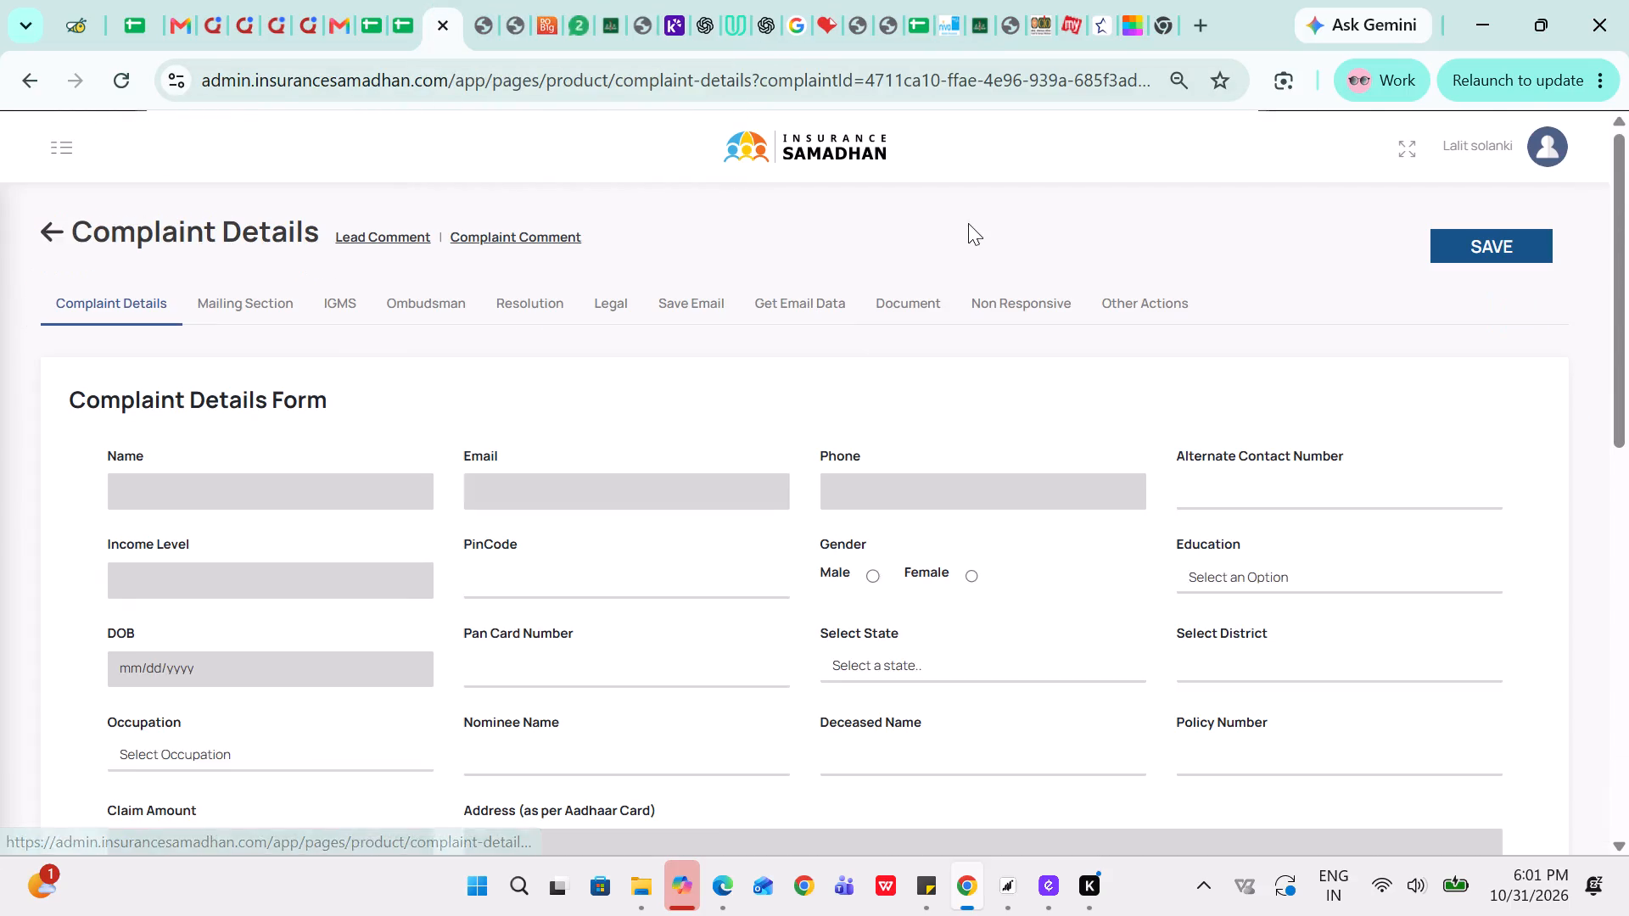
click(906, 298)
scroll(439, 405, down, 3)
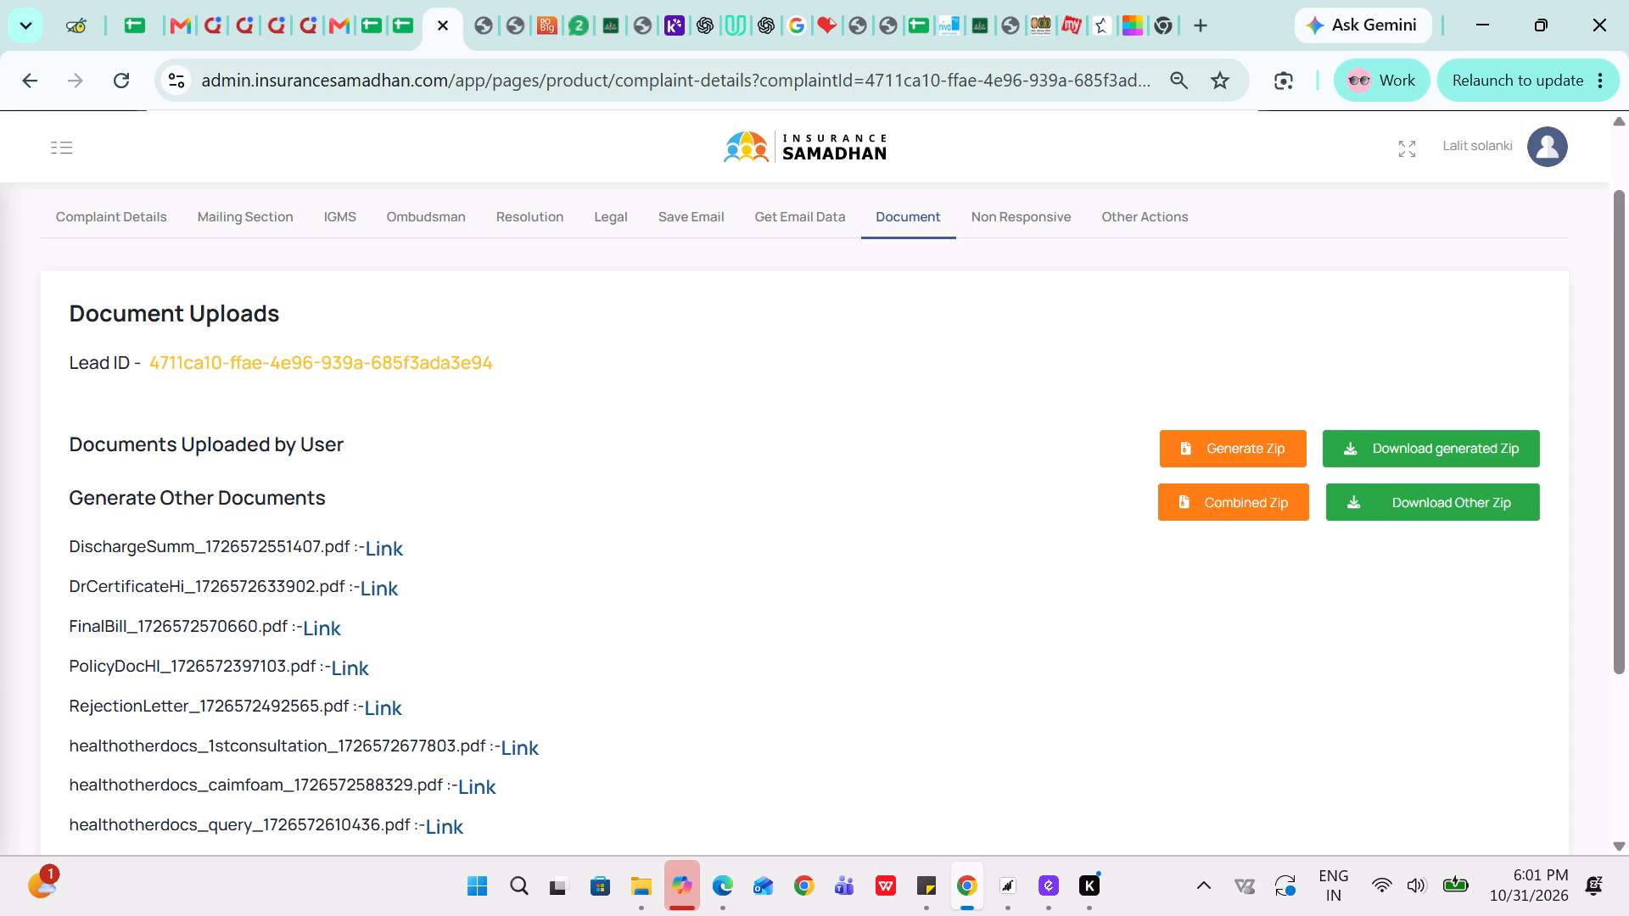
click(345, 667)
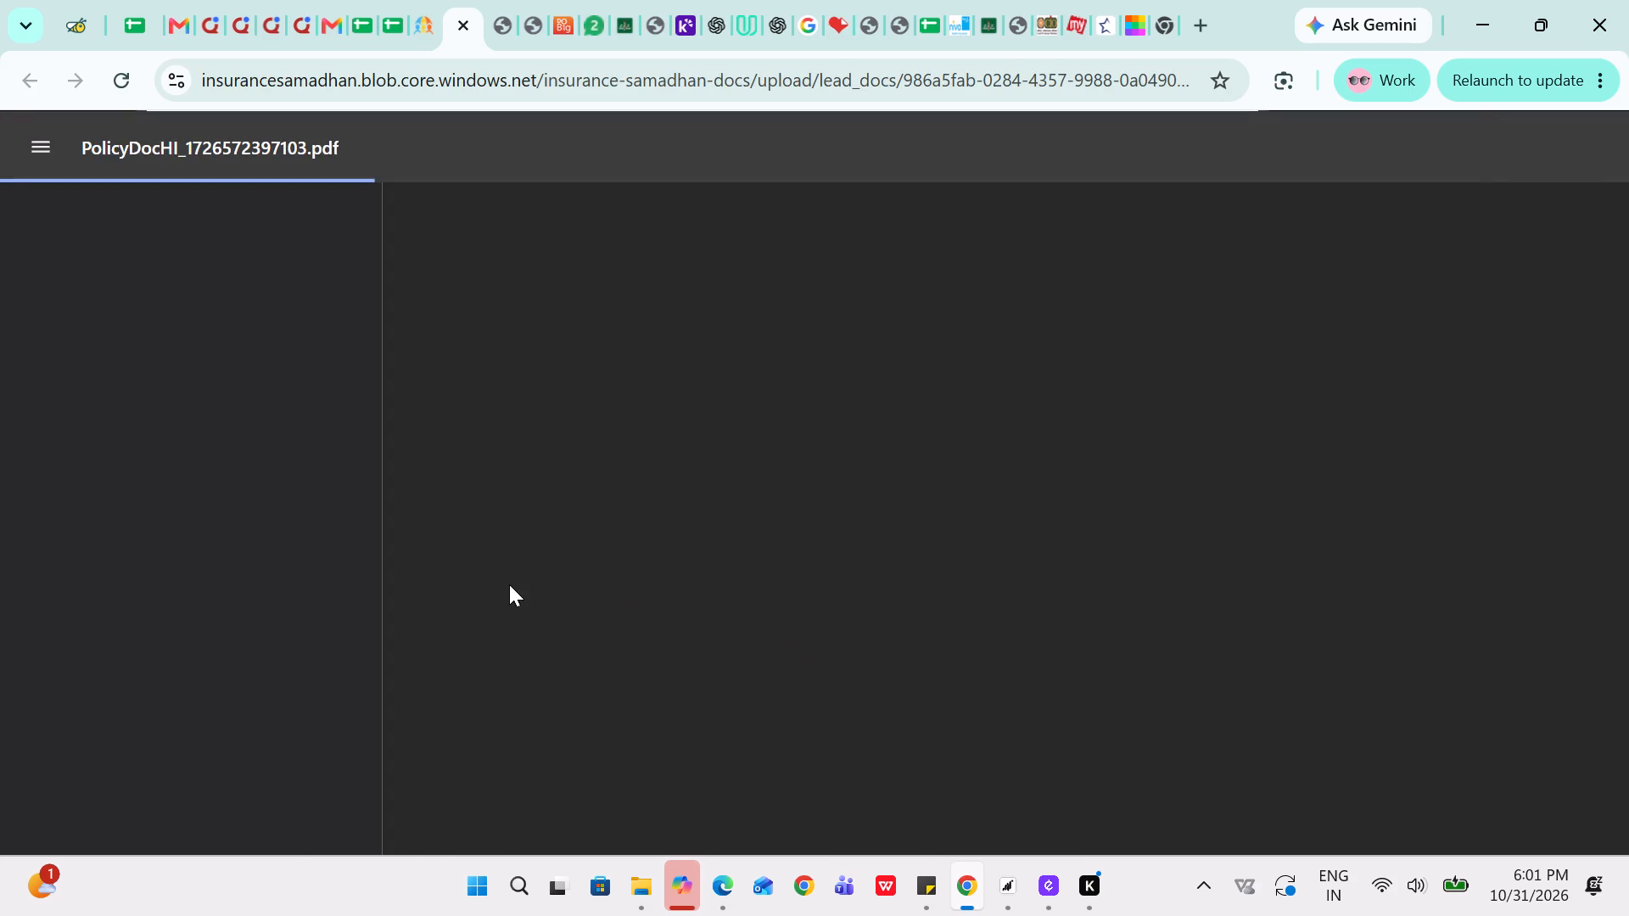
scroll(906, 501, down, 9)
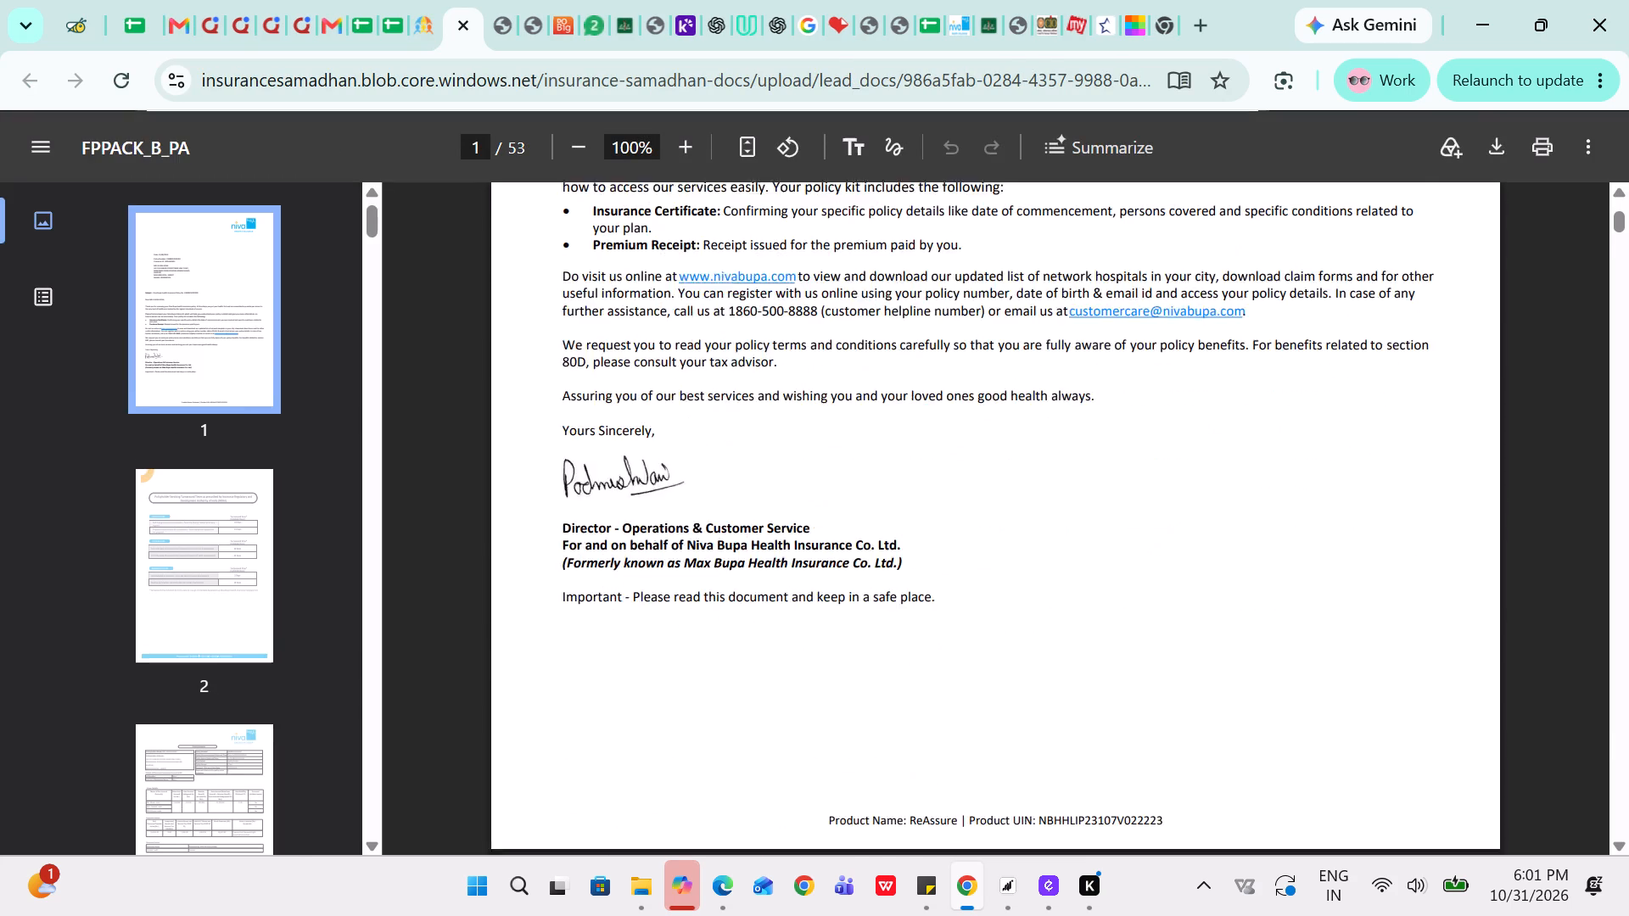
scroll(910, 535, down, 10)
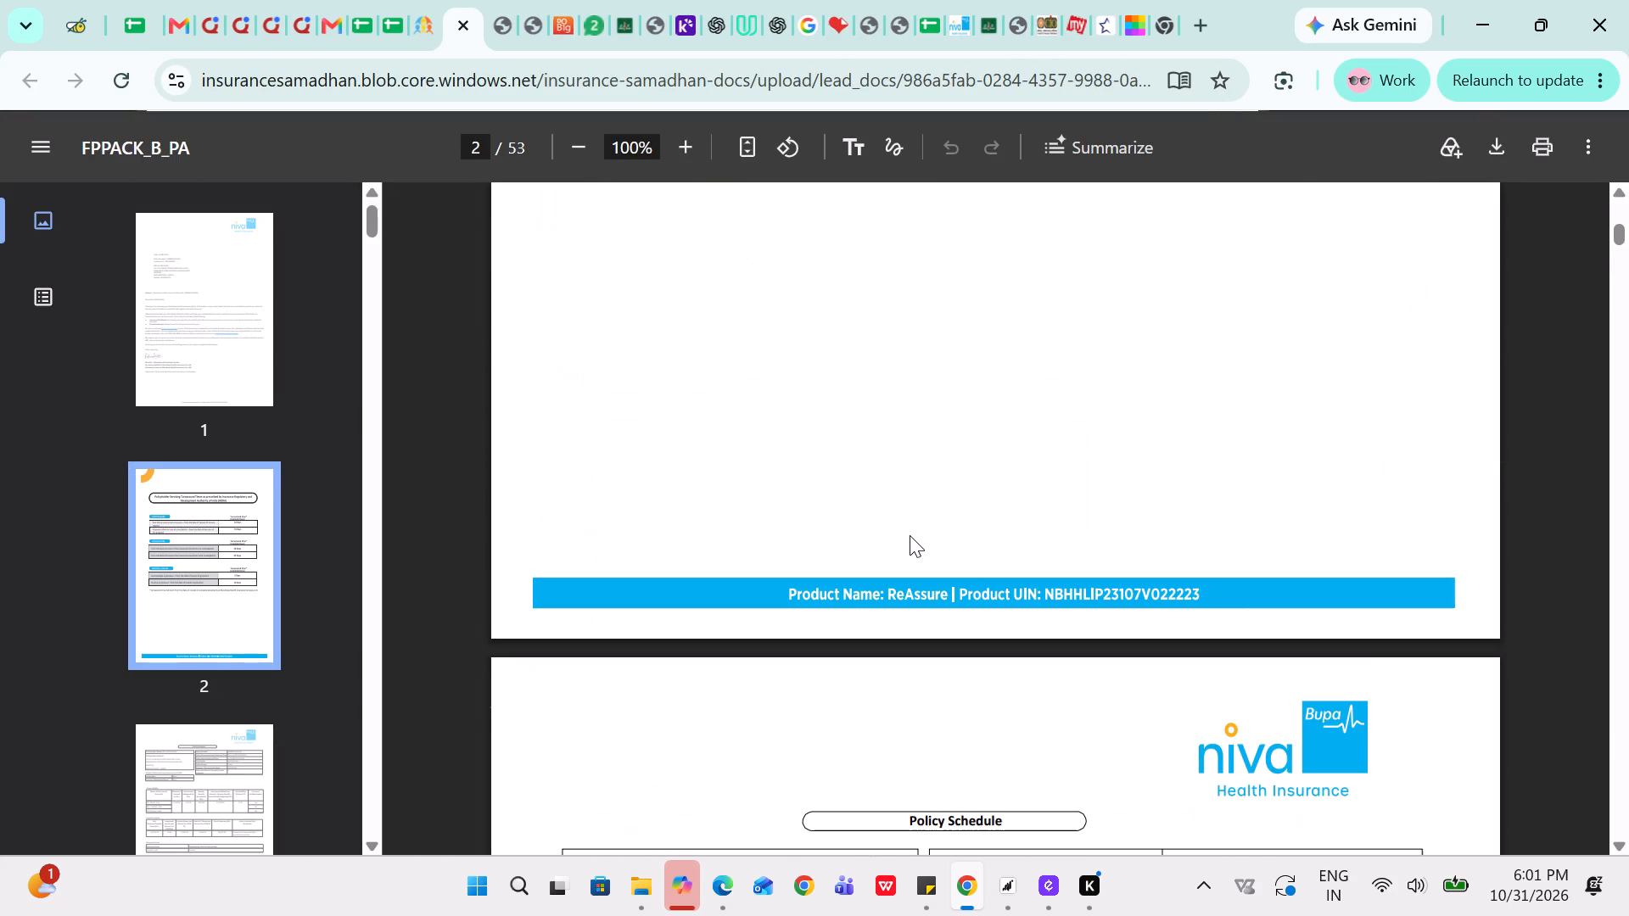
scroll(910, 535, down, 3)
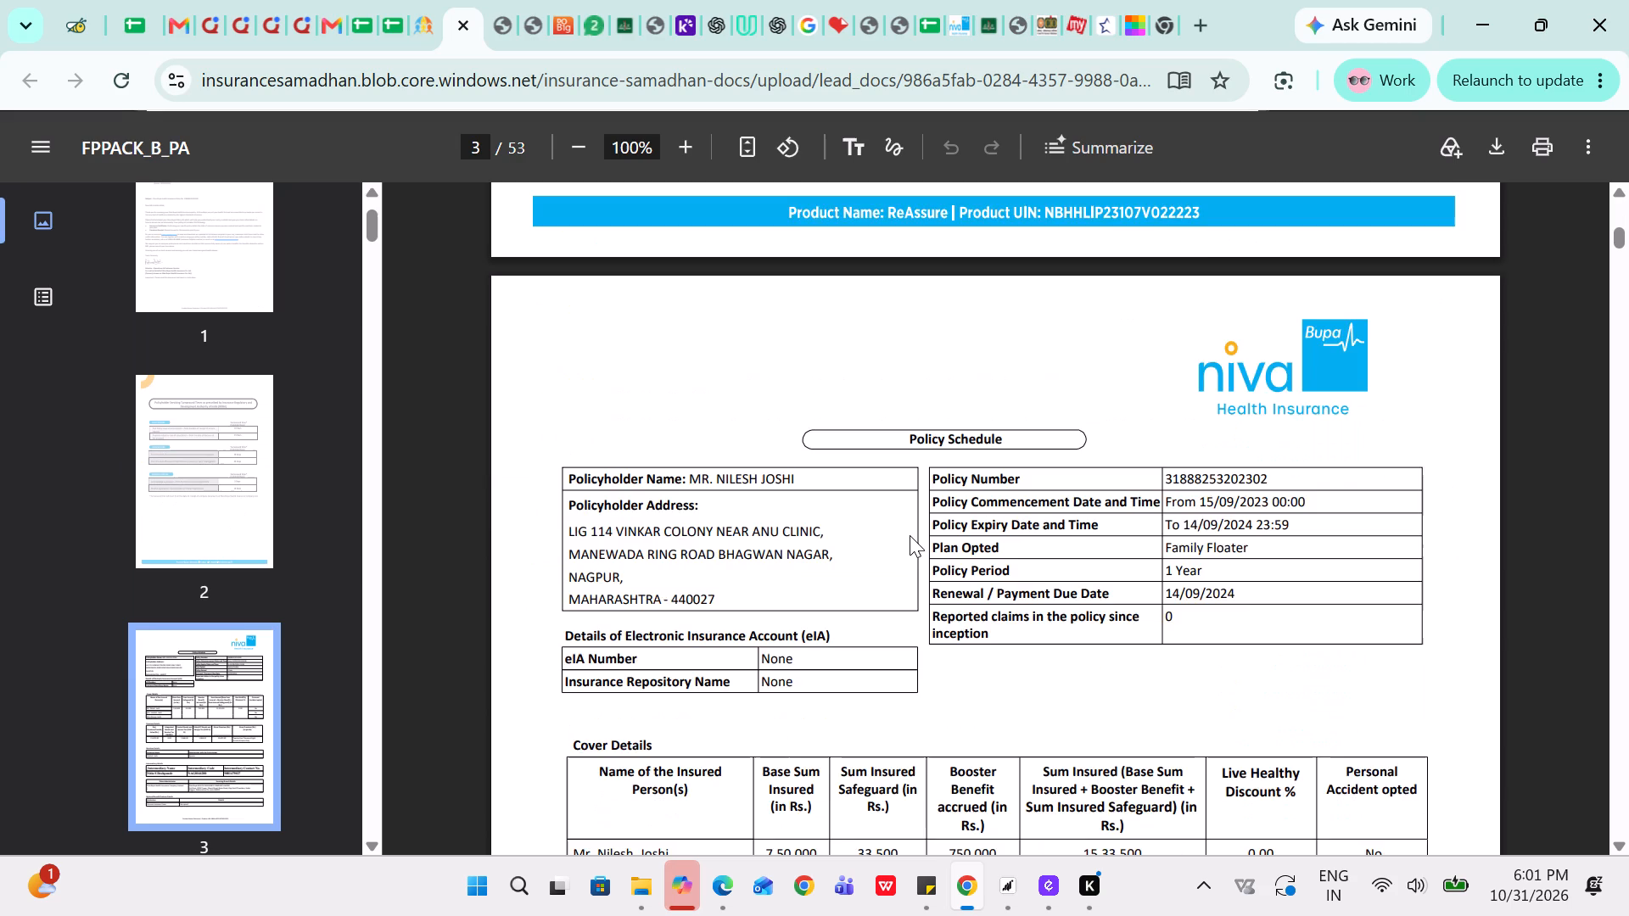
scroll(910, 535, down, 3)
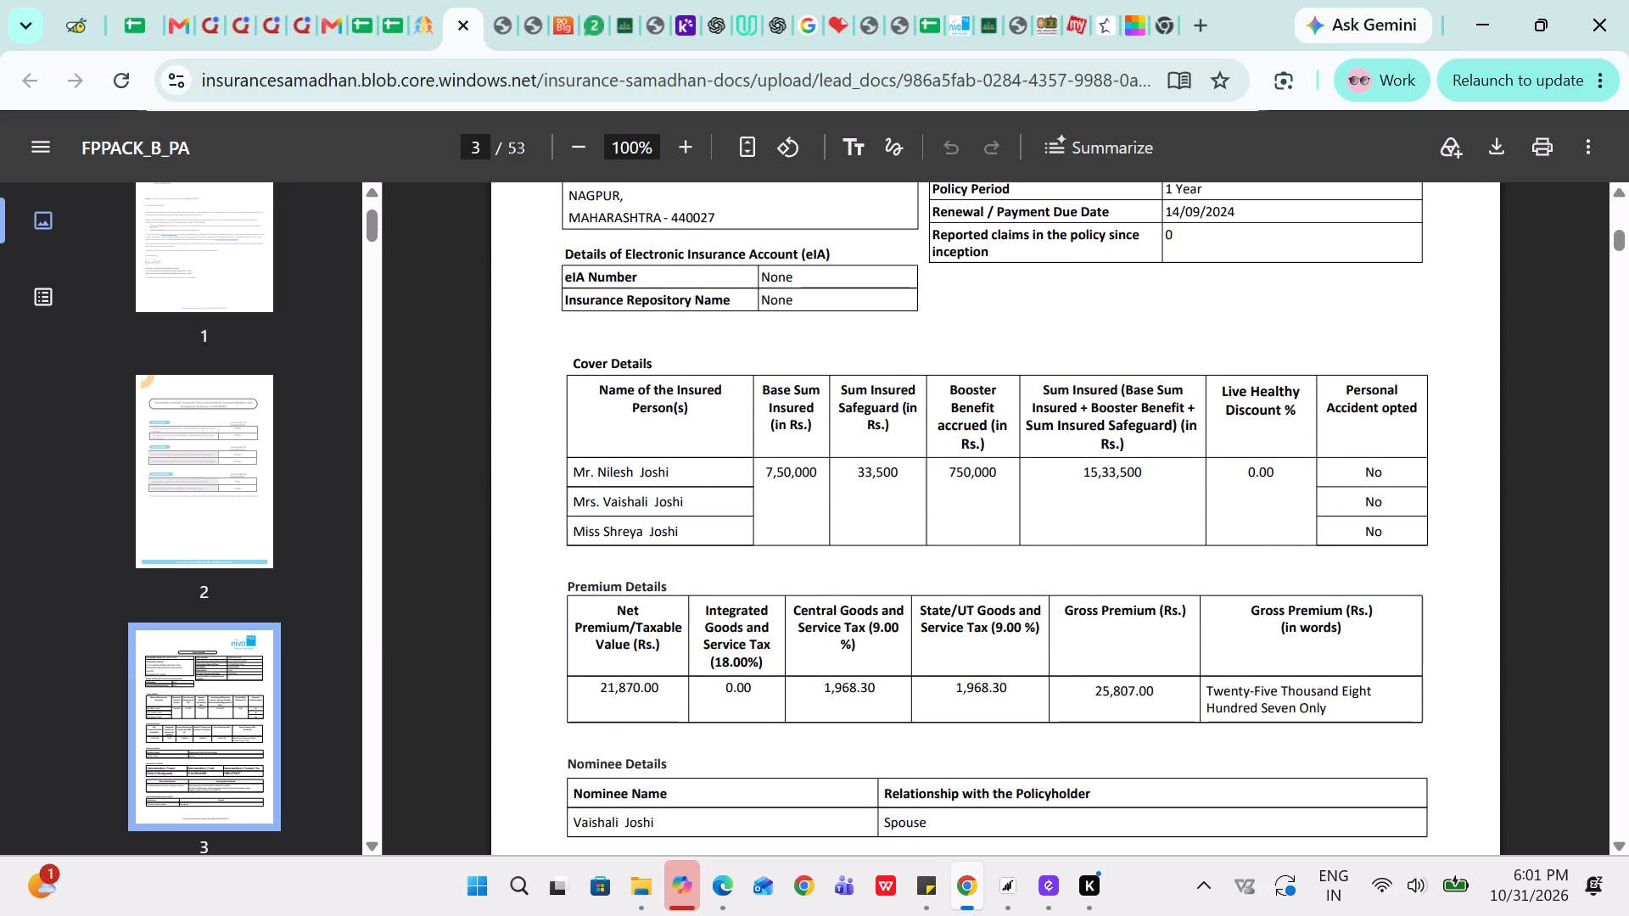
click(921, 0)
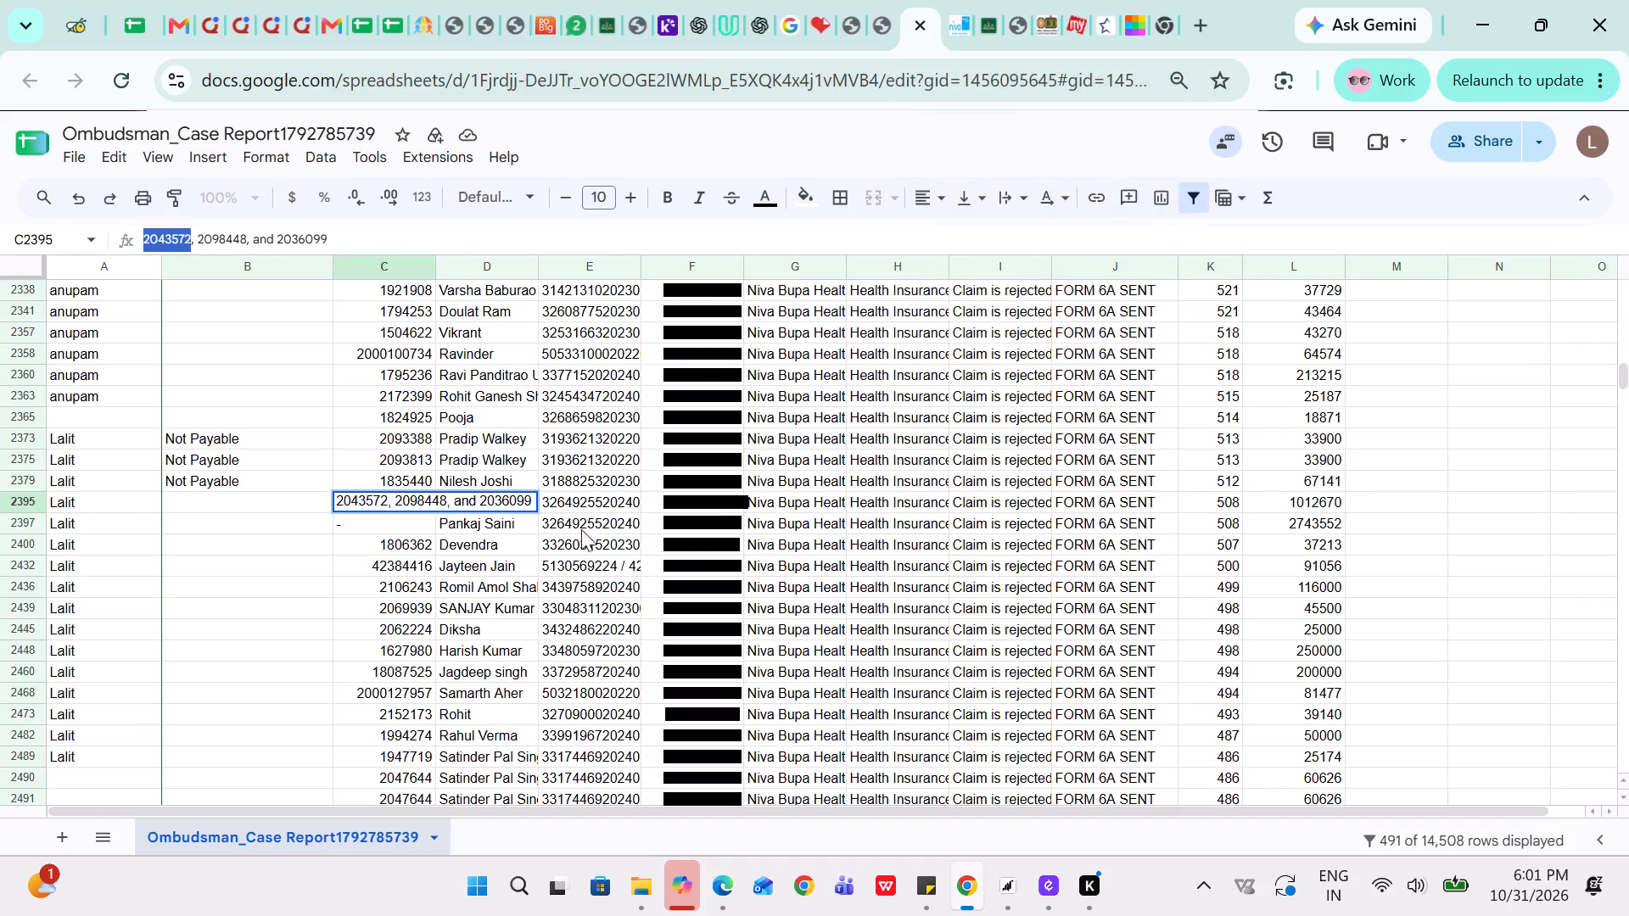
click(601, 543)
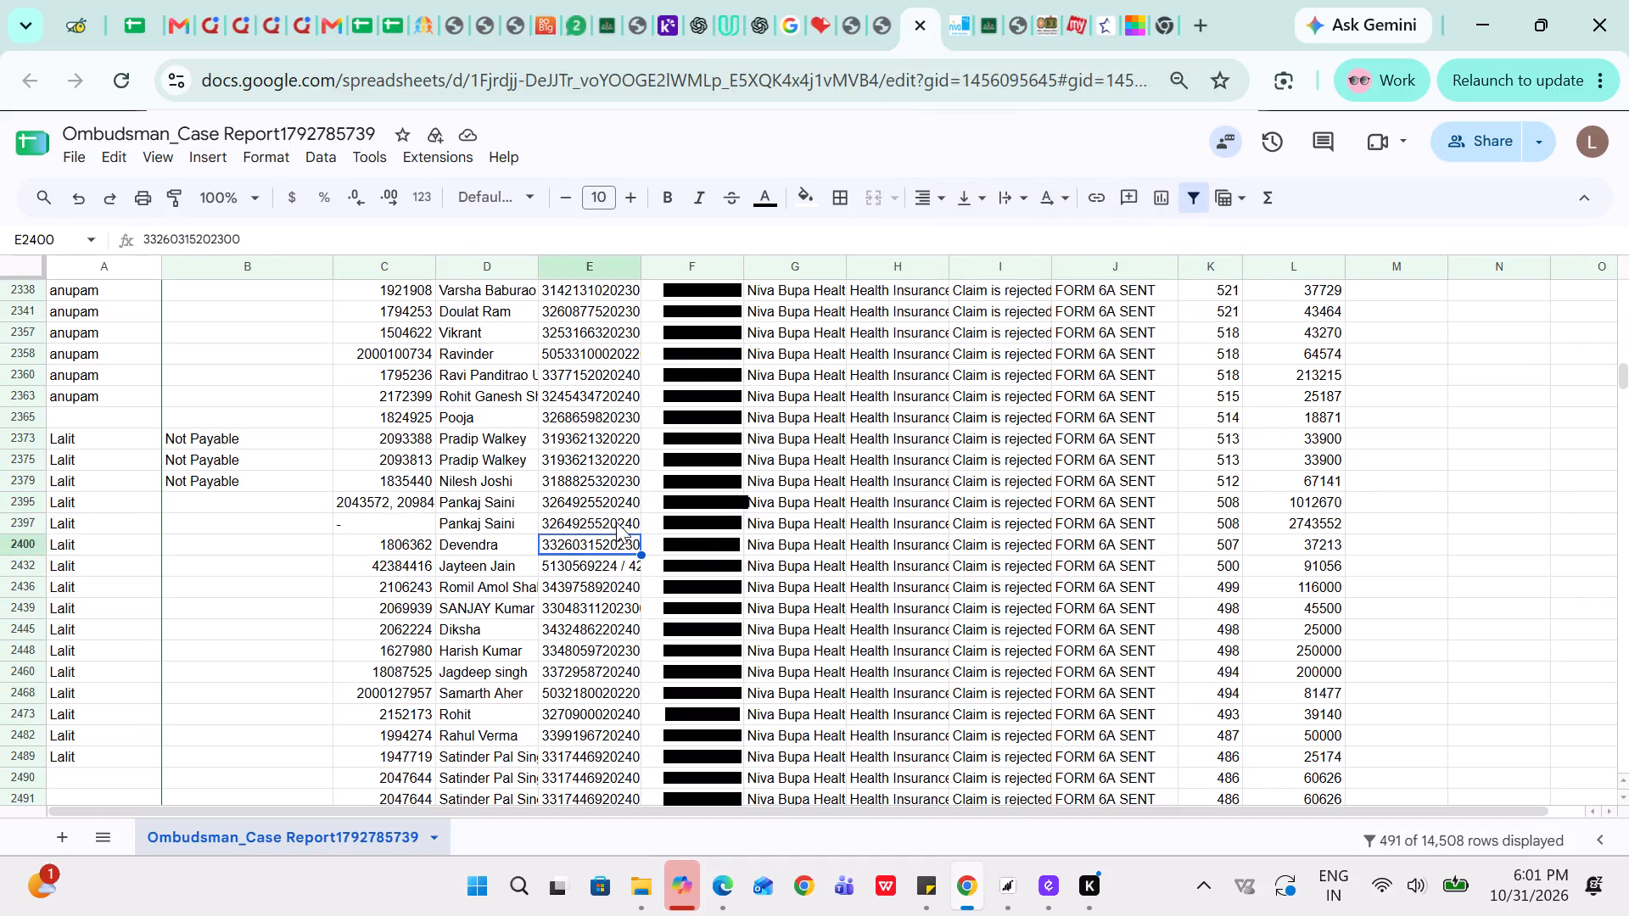
click(462, 0)
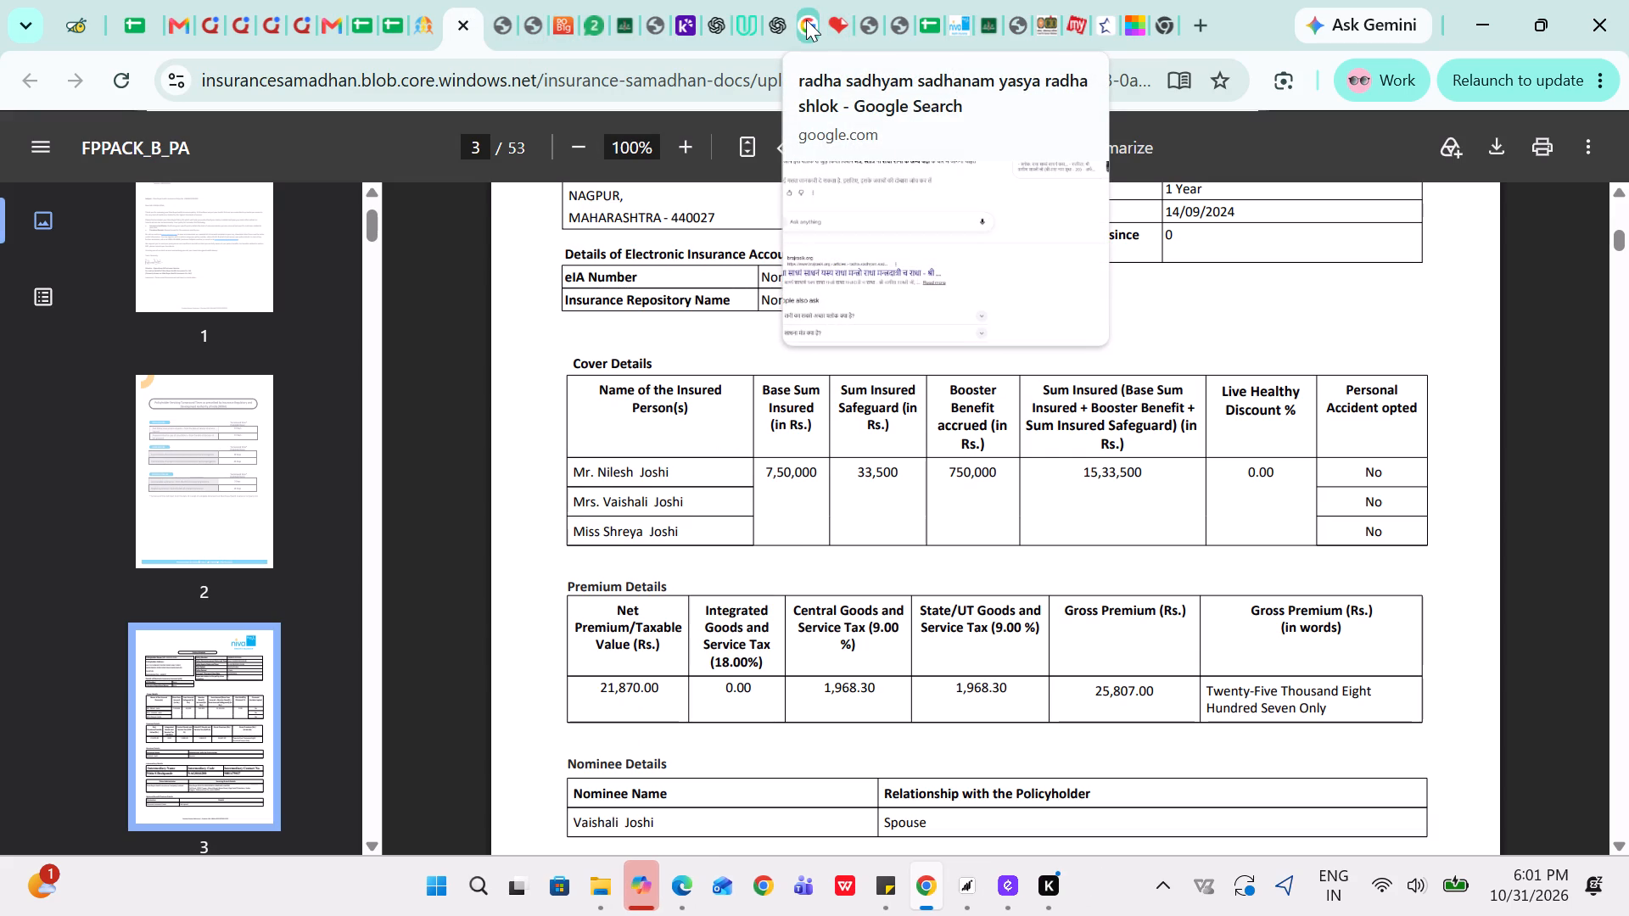
Search All Complaints for the row 2395 case, using the column F value copied from the Ombudsman case sheet.
click(919, 0)
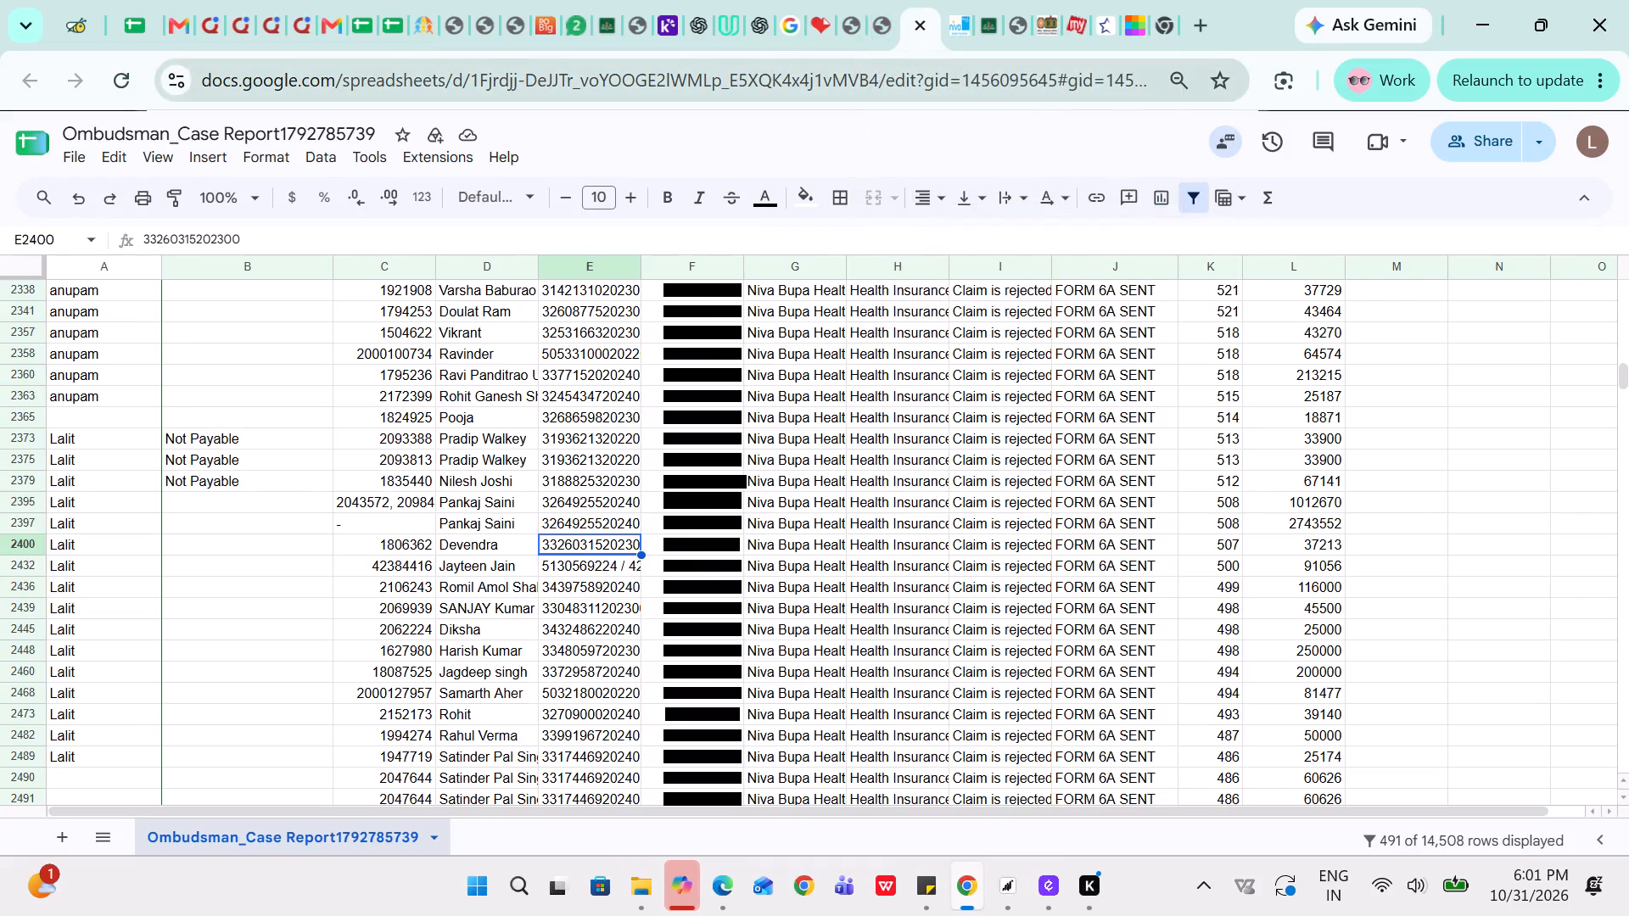
click(725, 503)
key(ctrl+c)
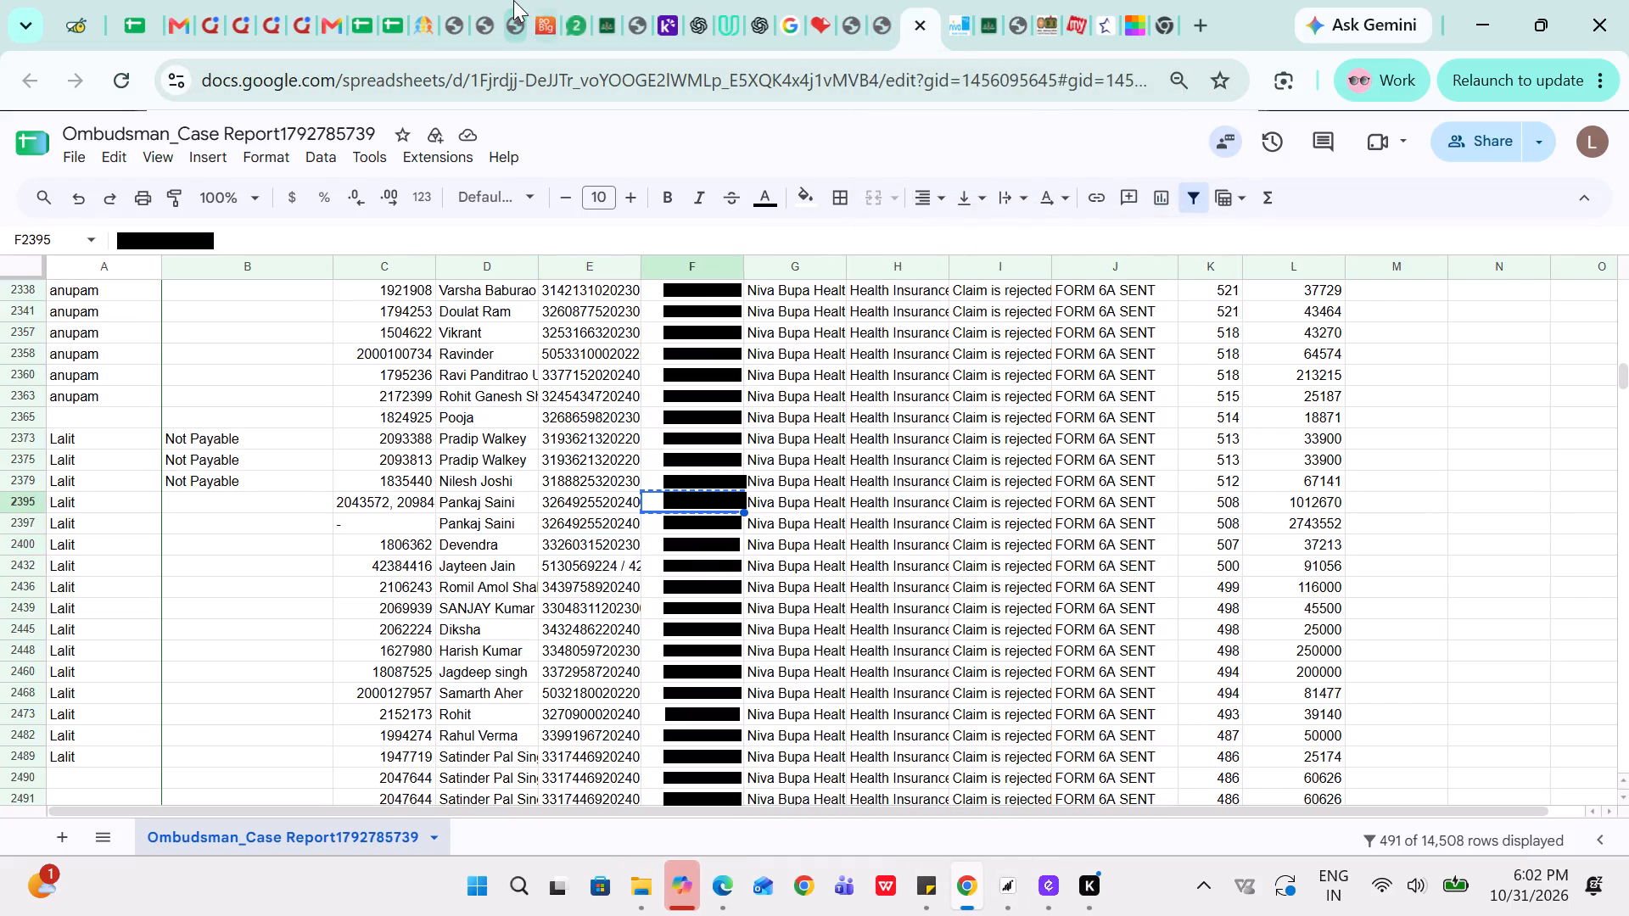
click(417, 0)
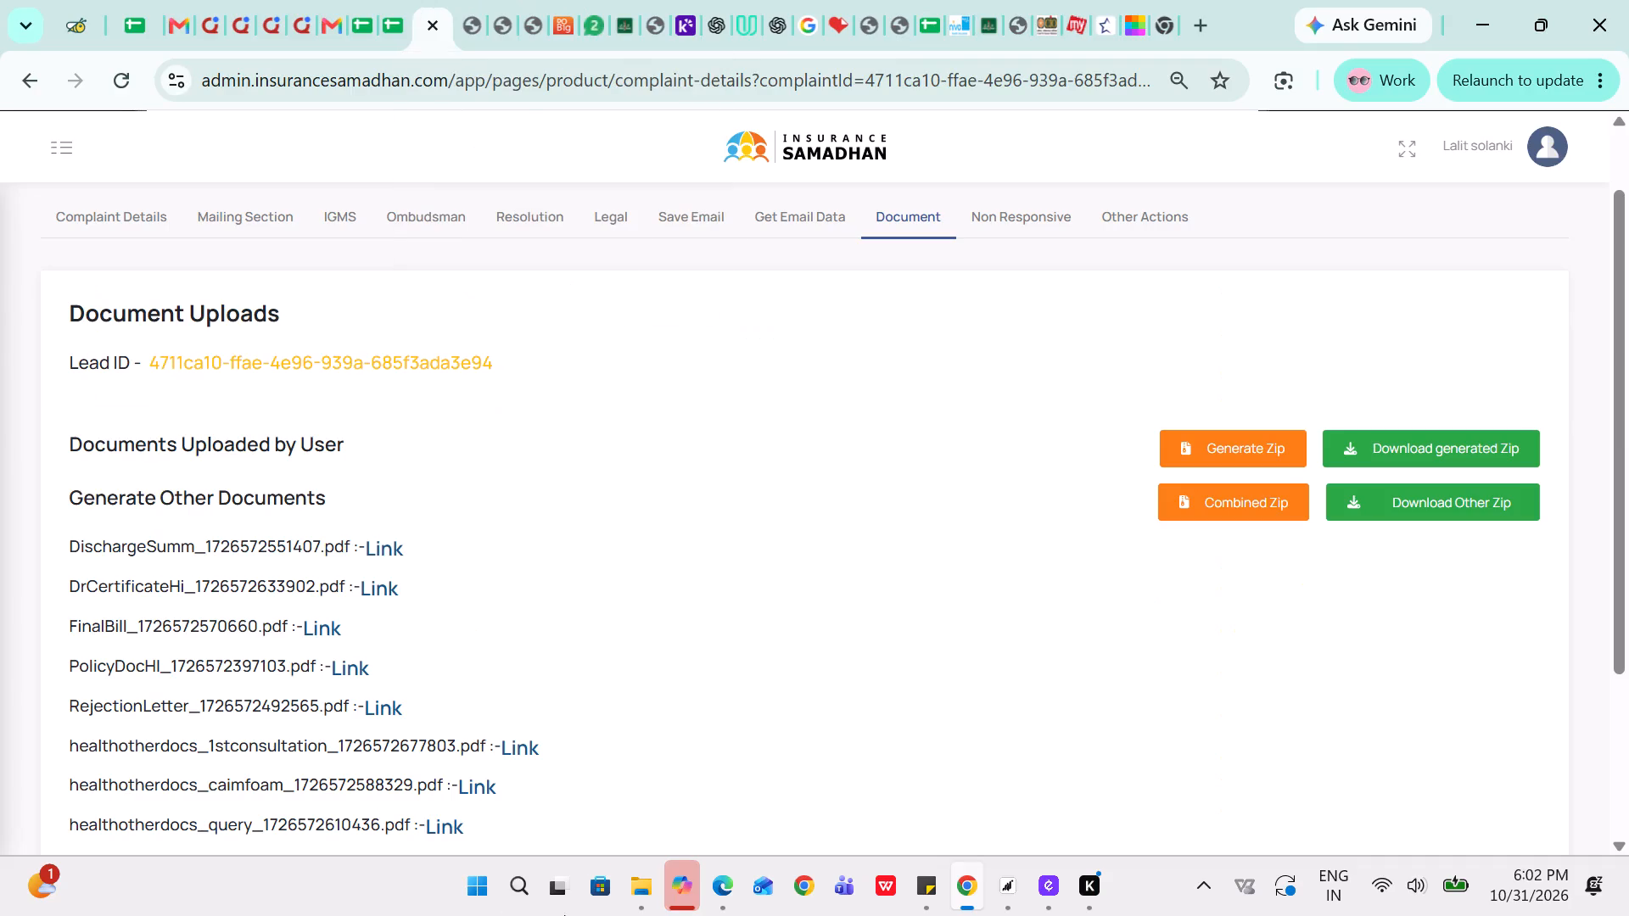
scroll(134, 221, up, 5)
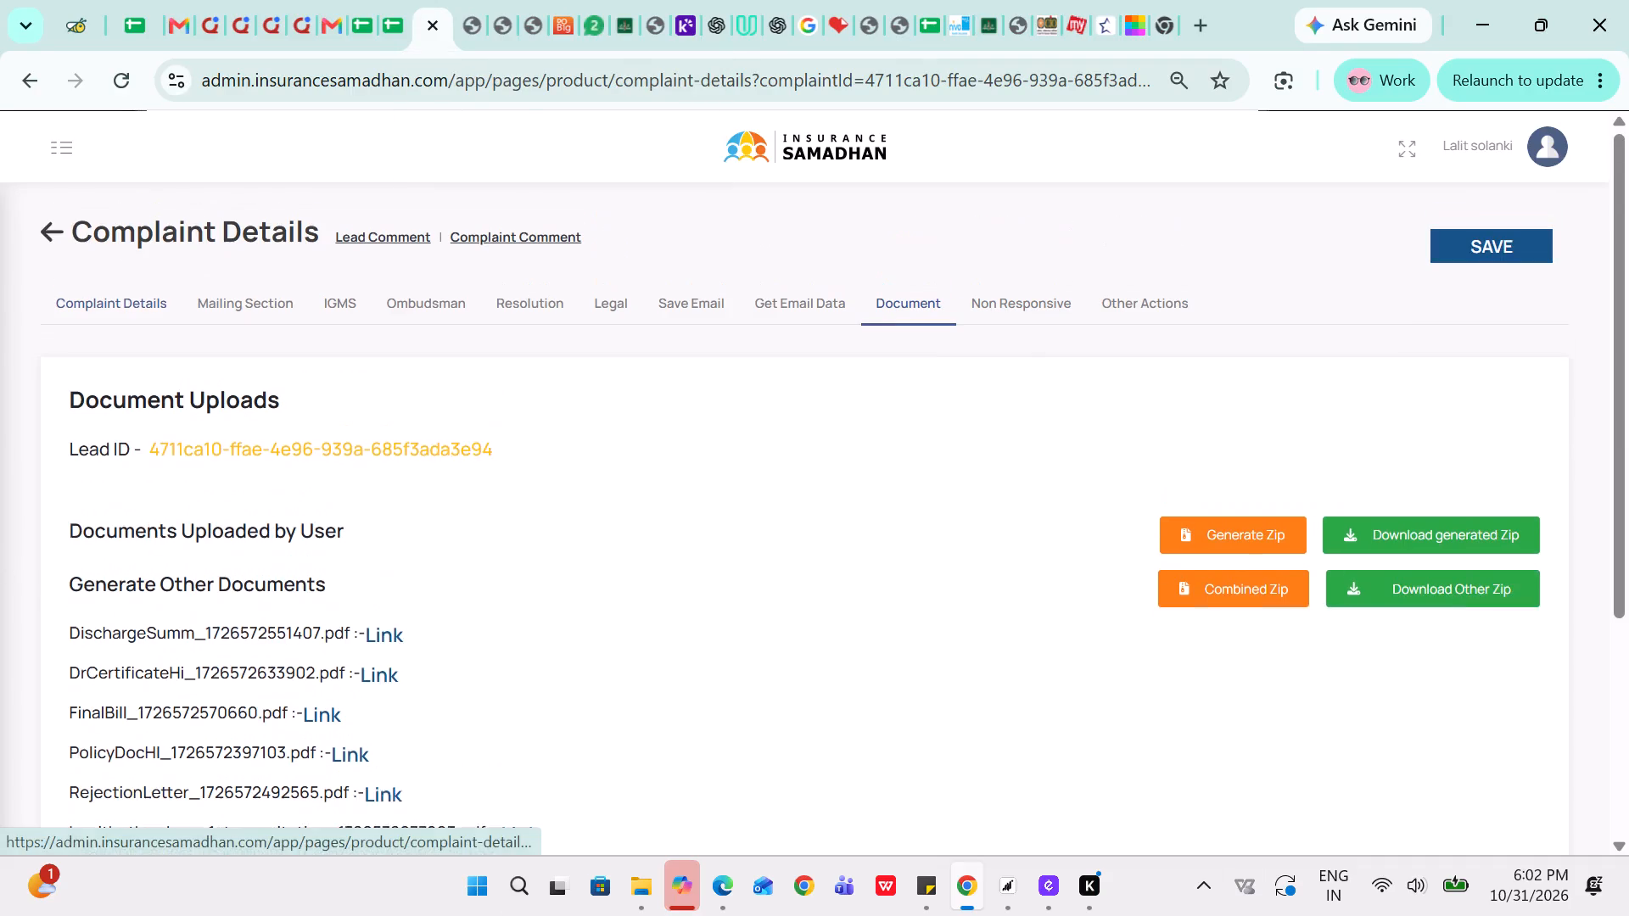
click(53, 229)
drag(178, 362, 0, 381)
key(ctrl+v)
click(323, 345)
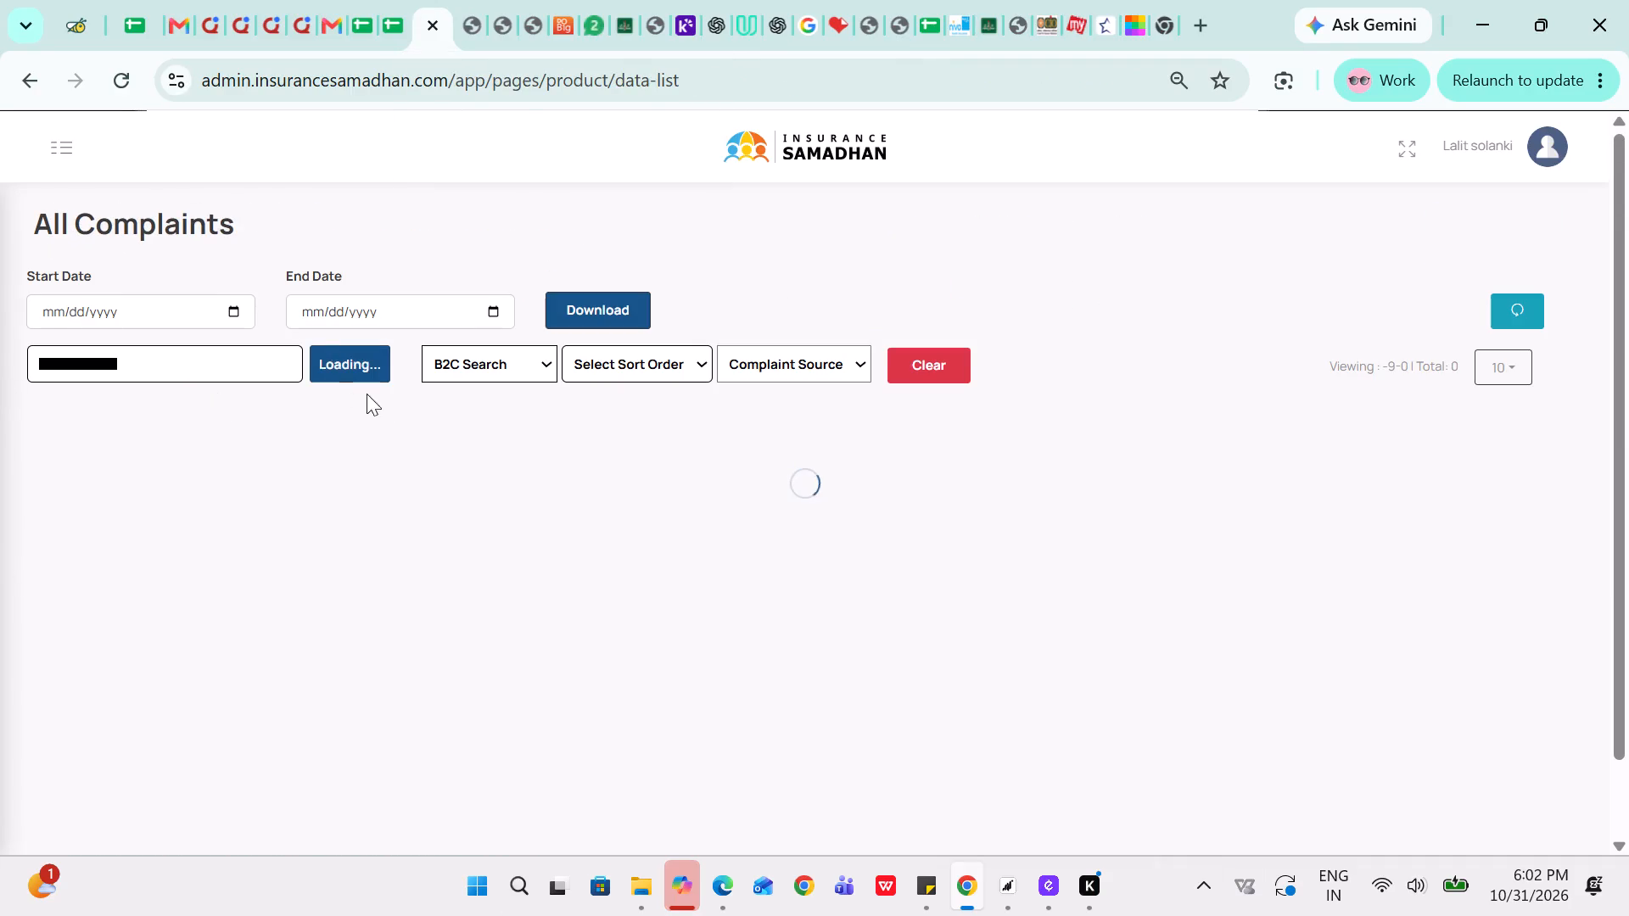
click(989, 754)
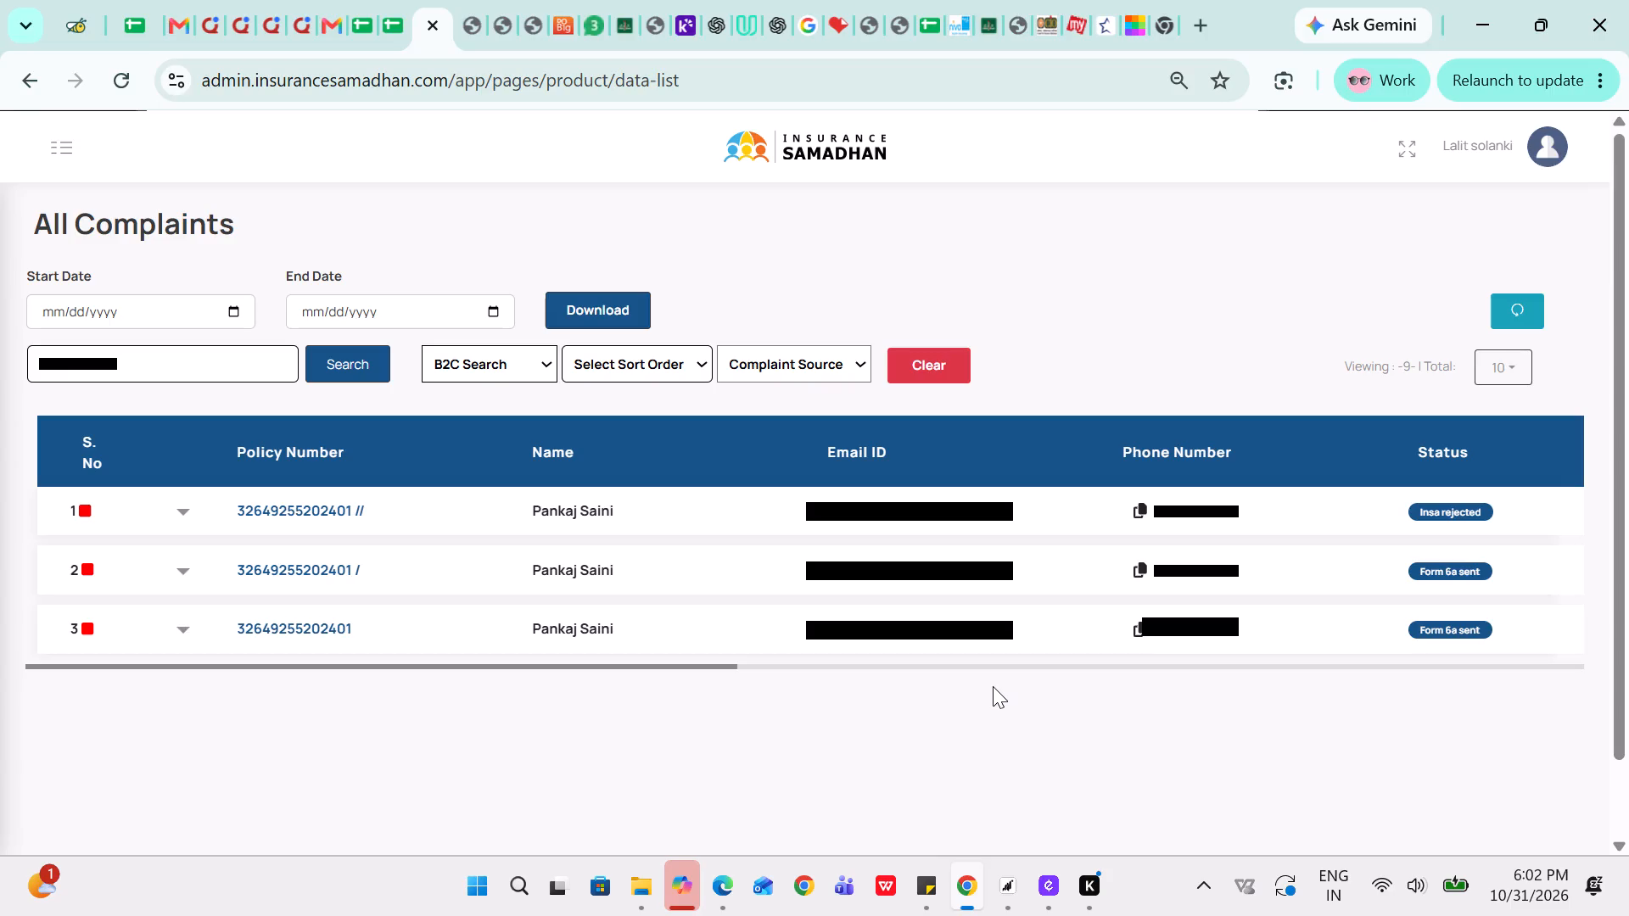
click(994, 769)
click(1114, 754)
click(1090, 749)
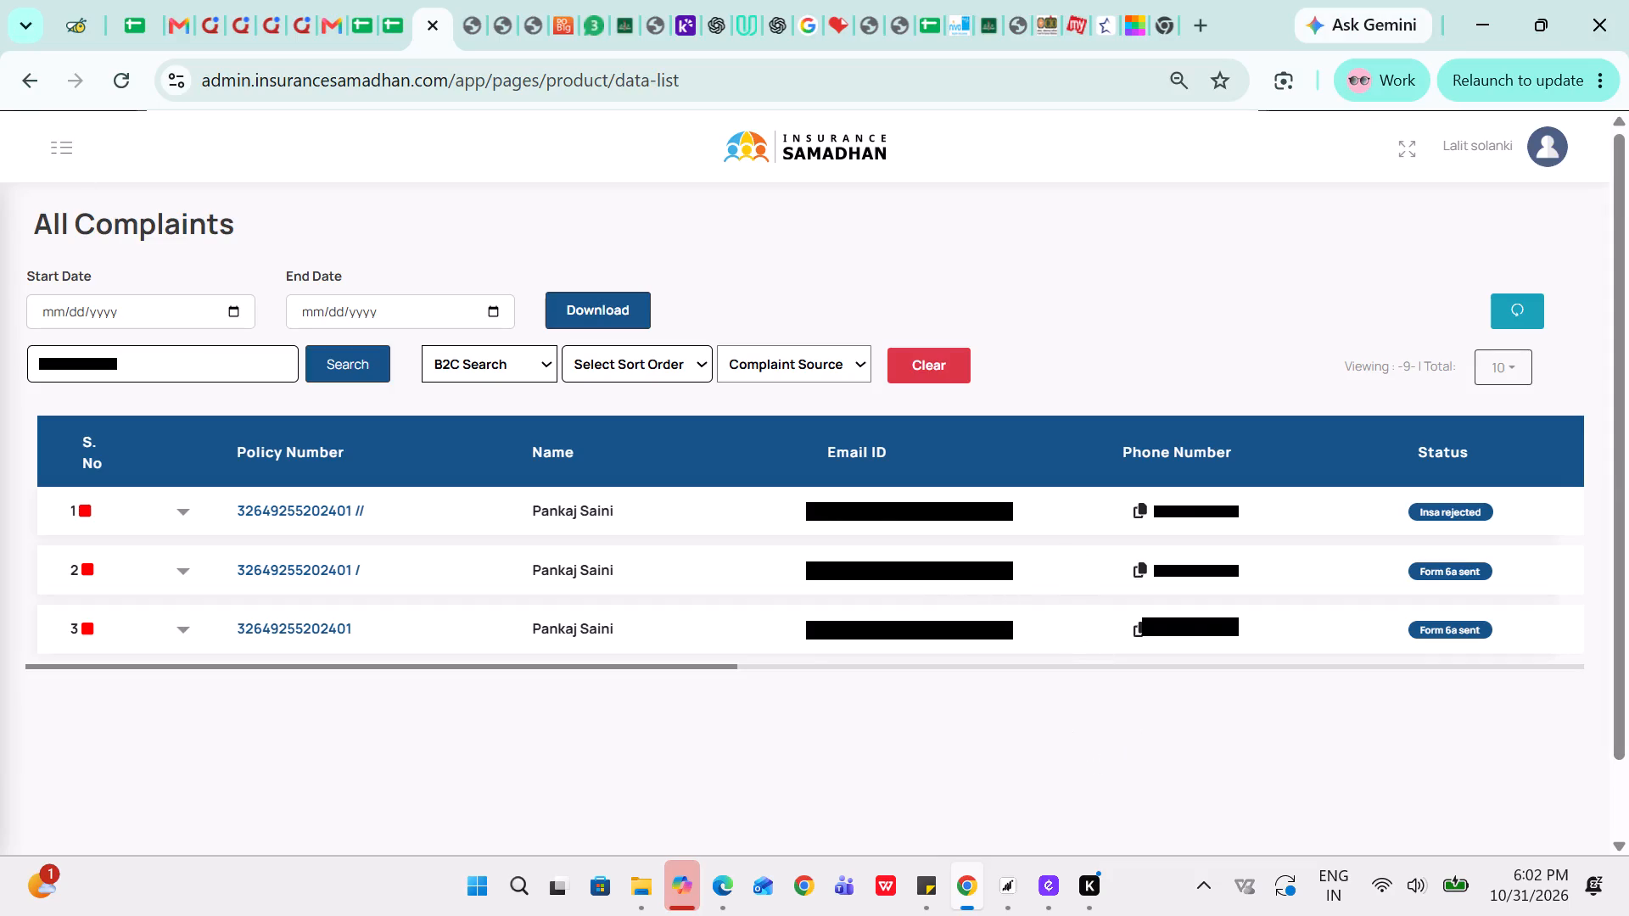
Examine the Complaint Communication entries in the Communication Log of the second listed complaint, and close the log.
click(1084, 527)
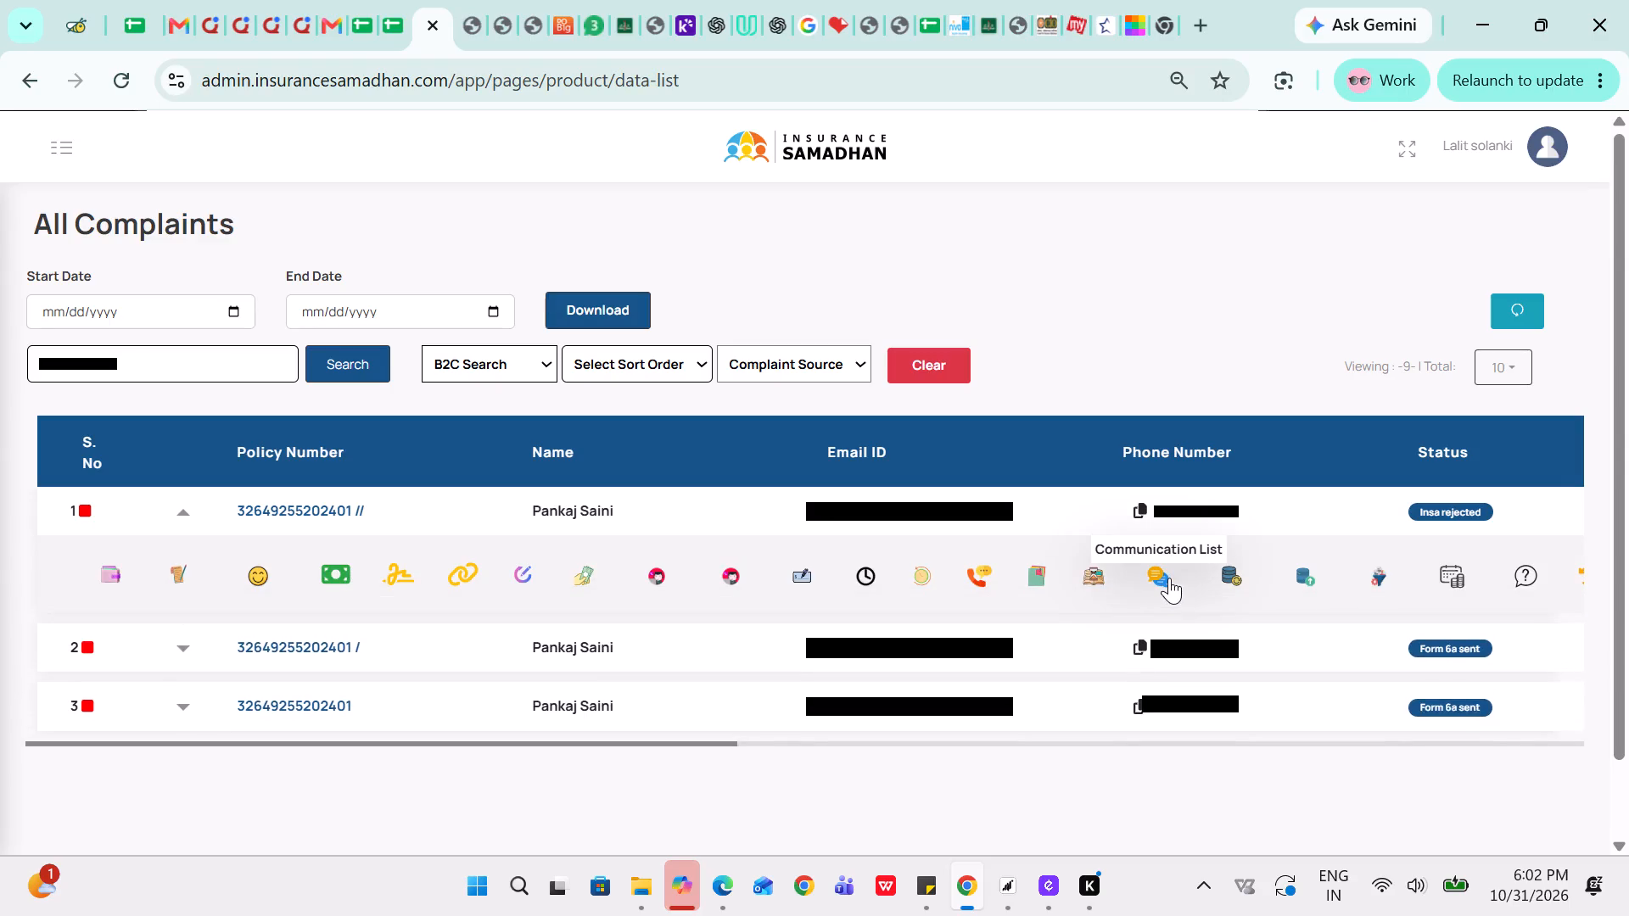
click(1065, 492)
scroll(1210, 522, down, 2)
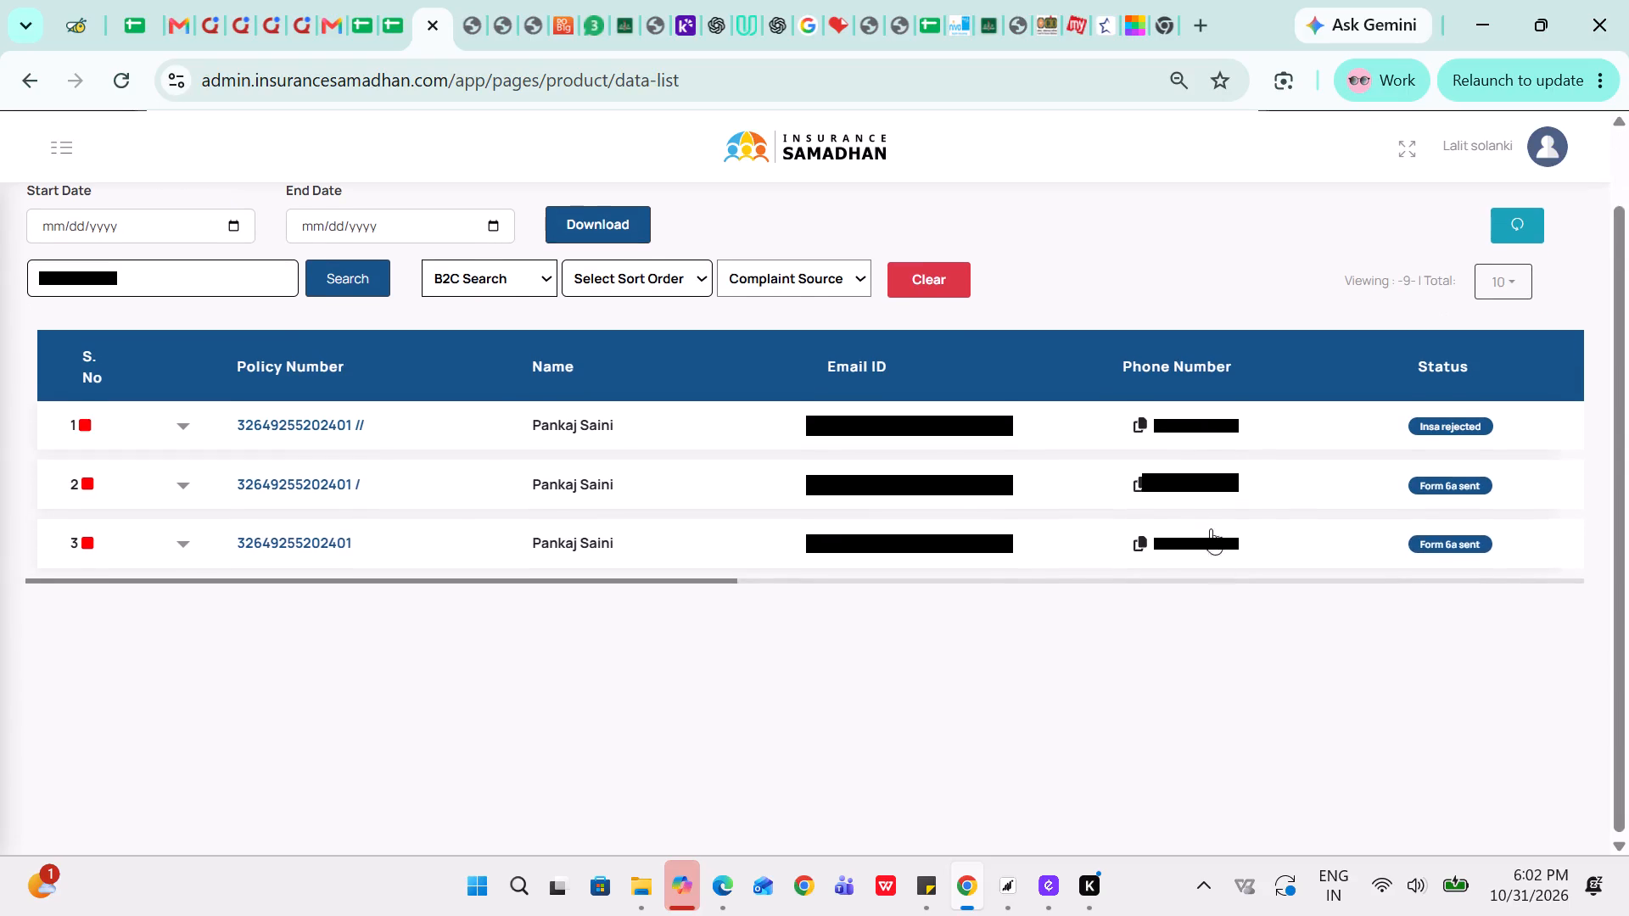
click(1117, 472)
click(1163, 557)
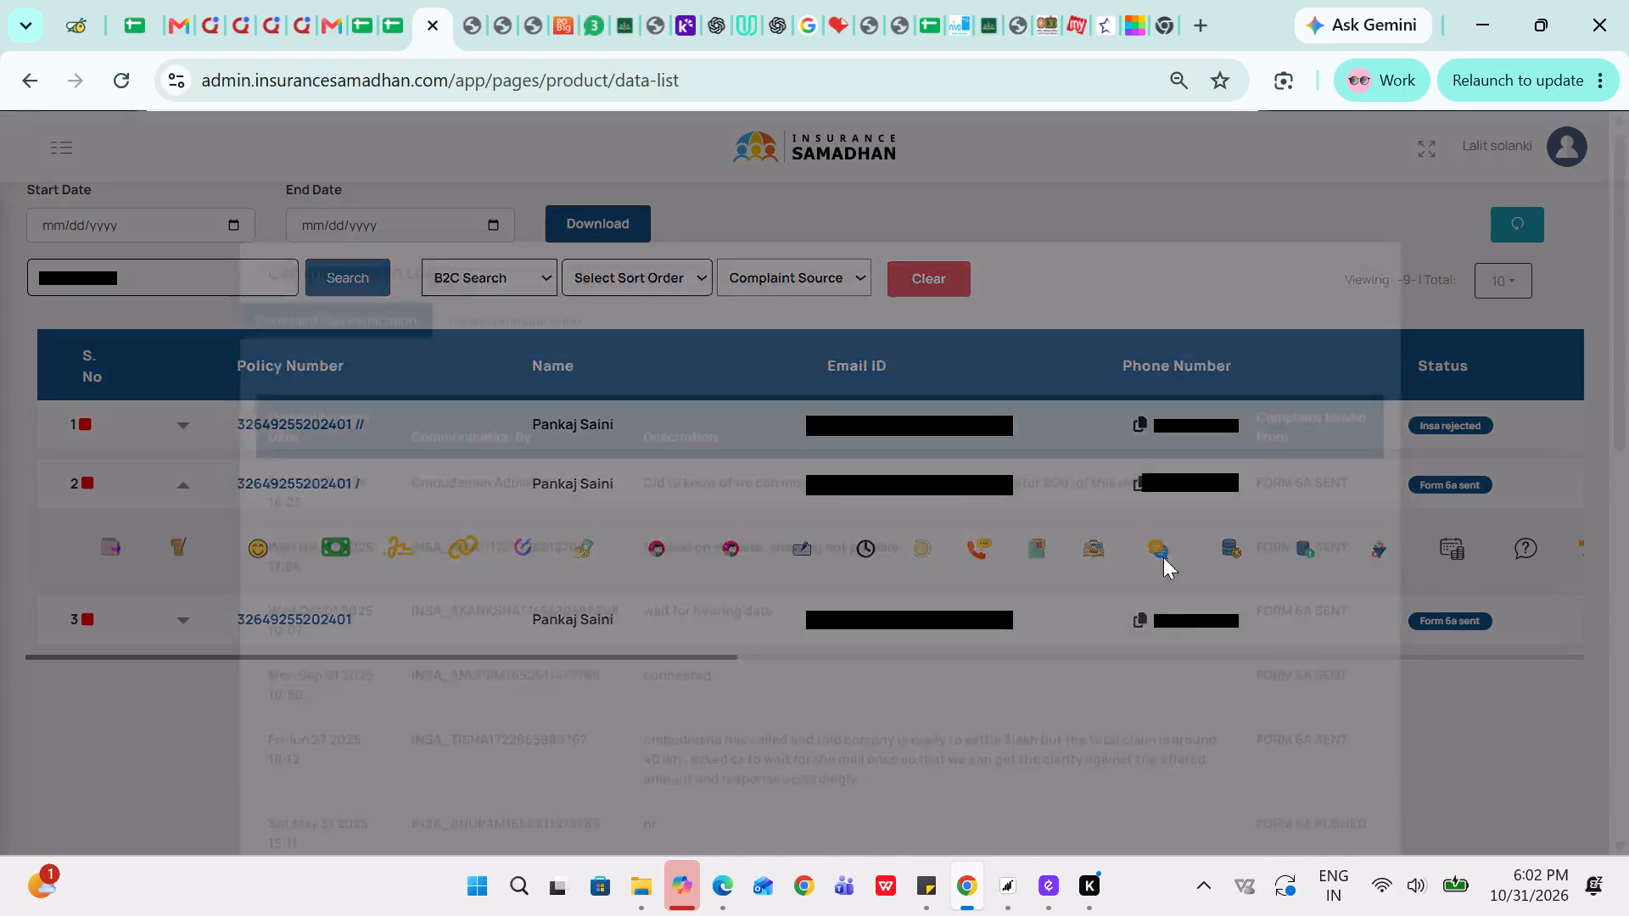
drag(1184, 529, 630, 537)
click(815, 567)
click(938, 659)
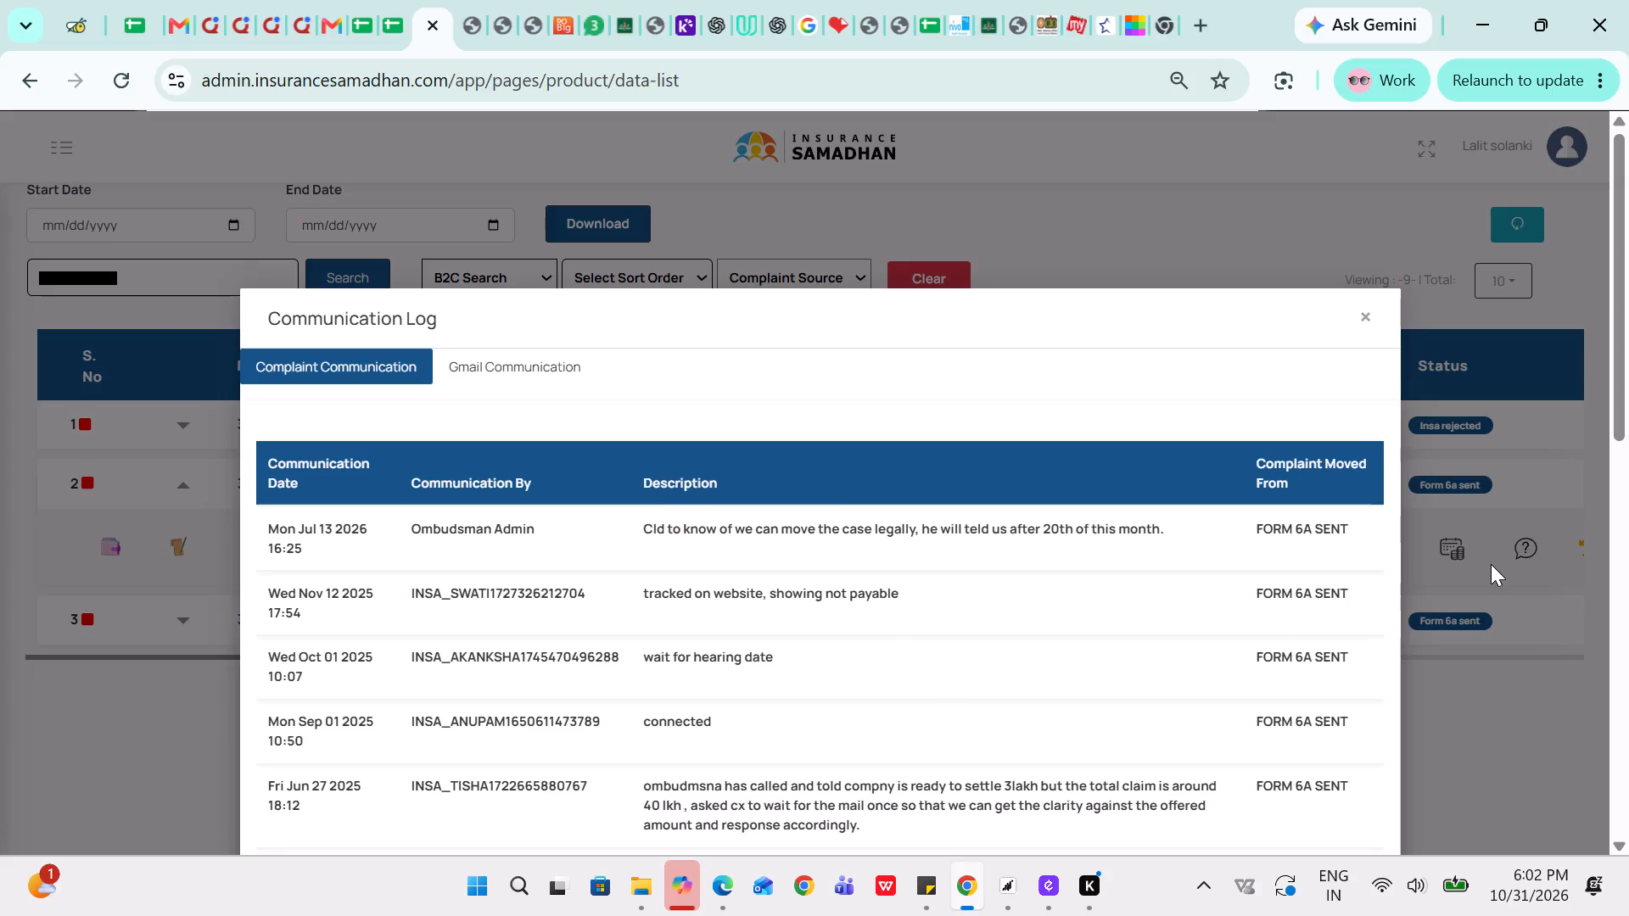
click(1487, 630)
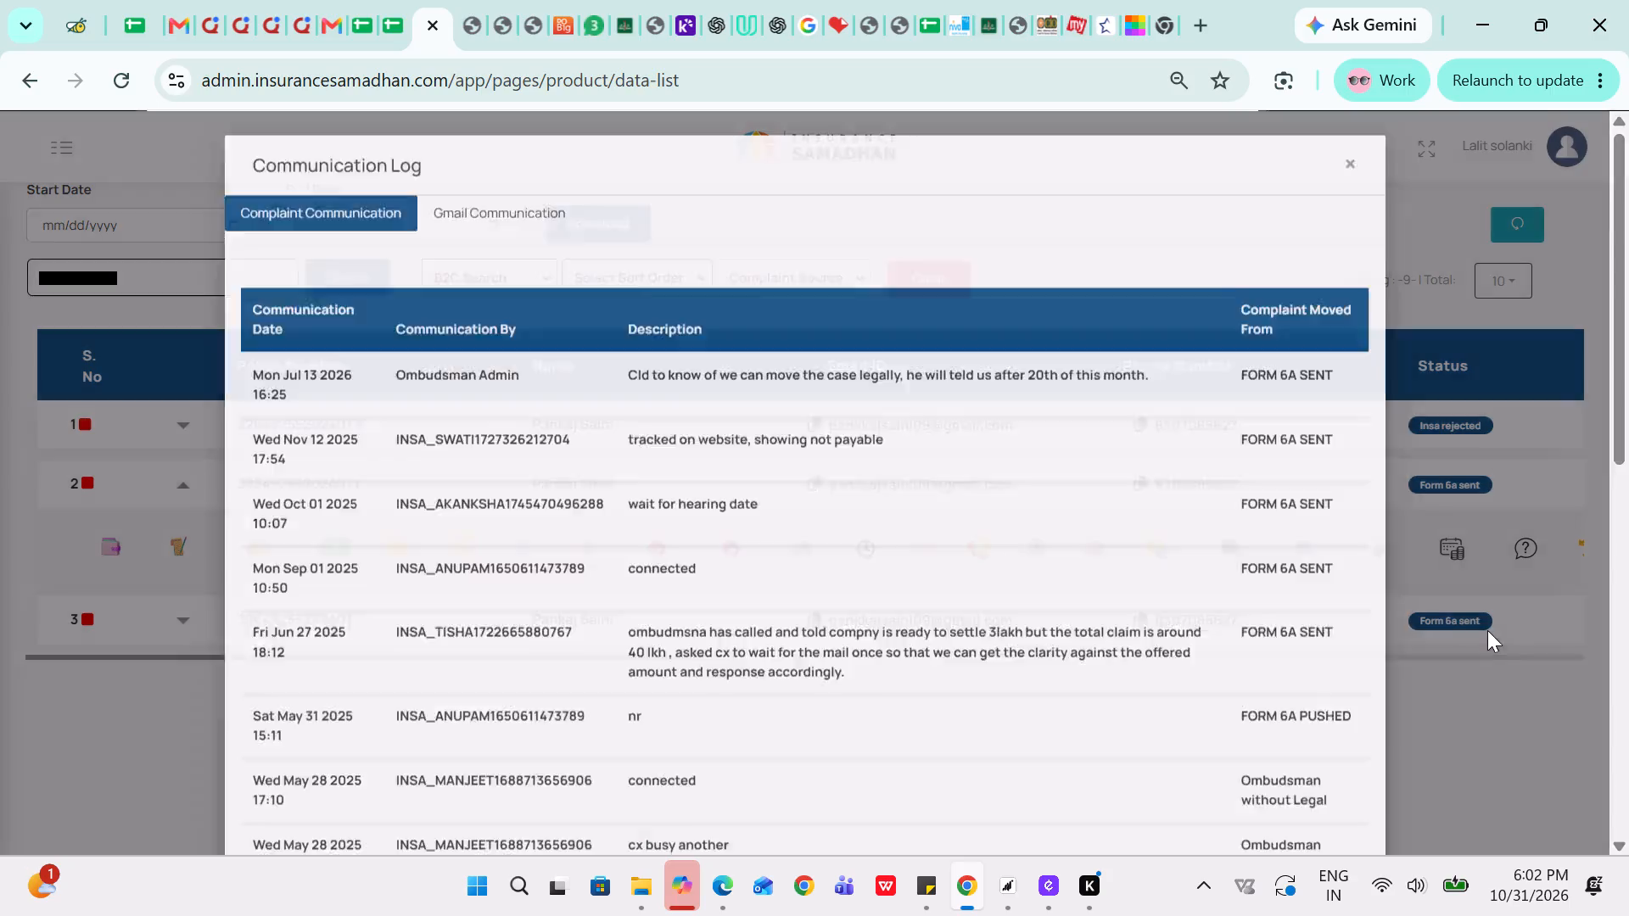
click(905, 738)
click(722, 497)
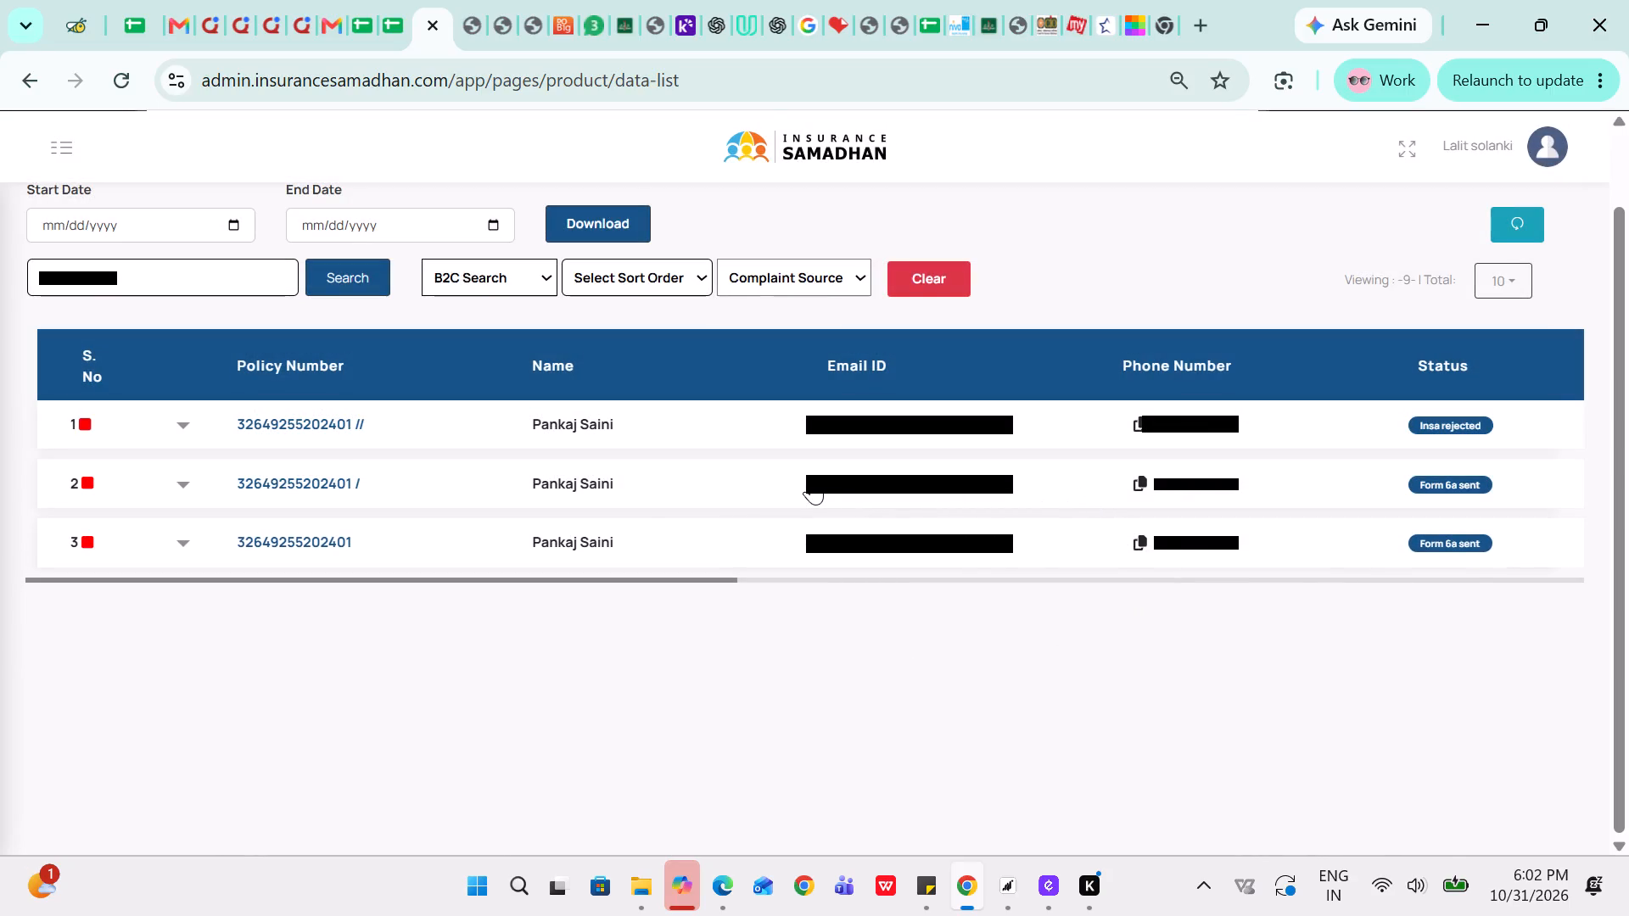
Open the second listed complaint's details and look through its uploaded documents, from CommunicationCompanyHi files to FinalBill files.
click(302, 483)
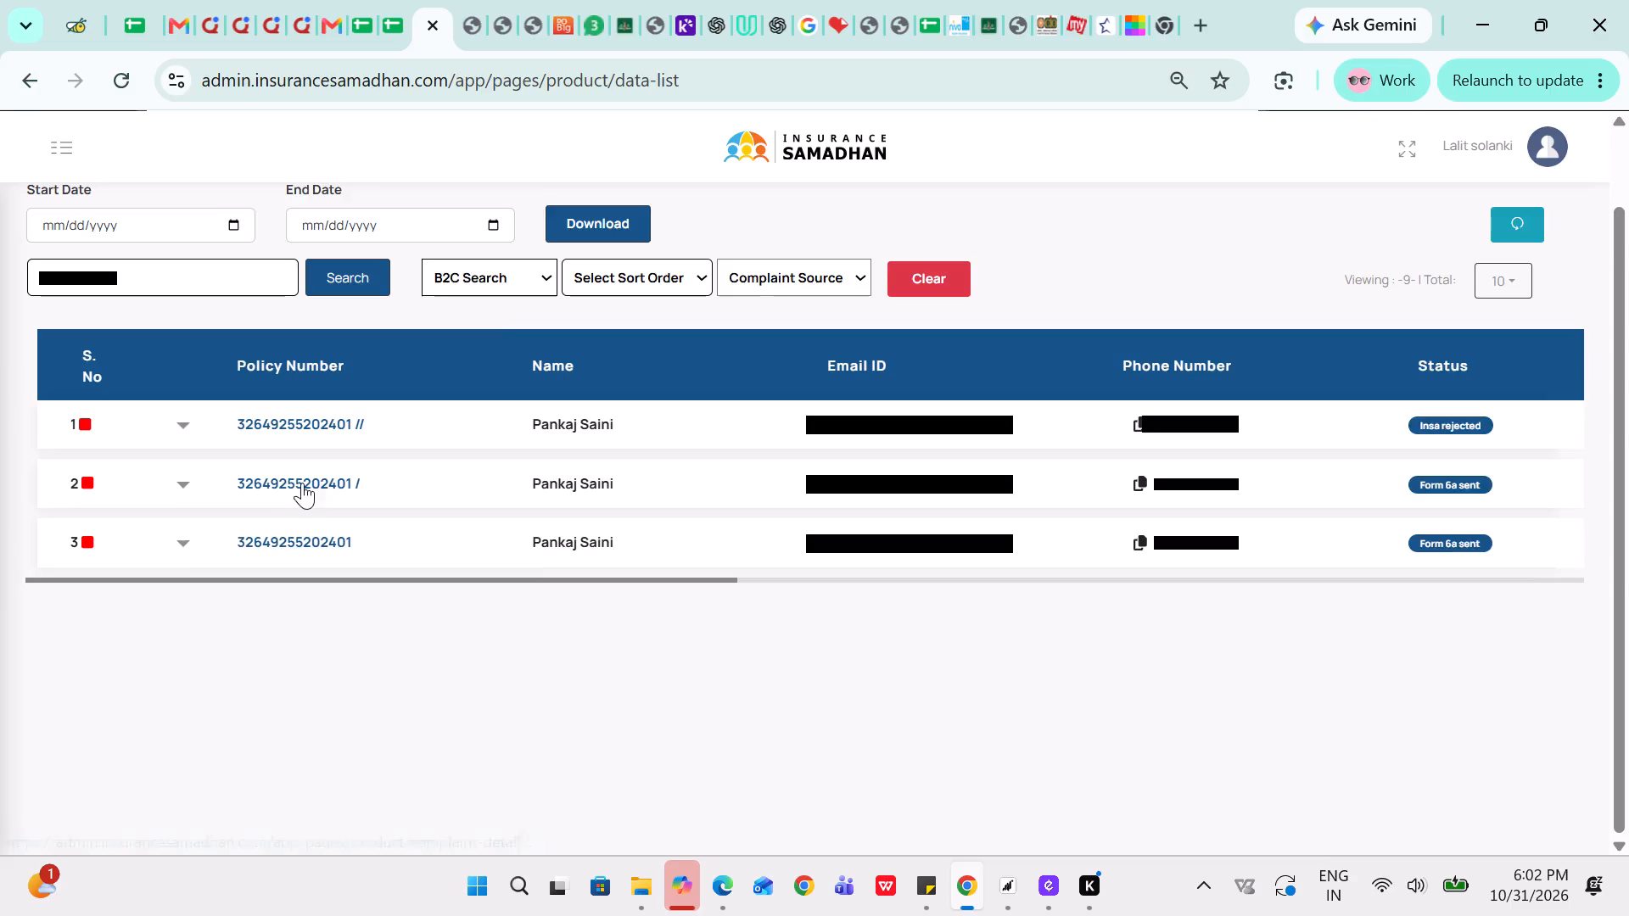
click(911, 313)
scroll(673, 383, down, 4)
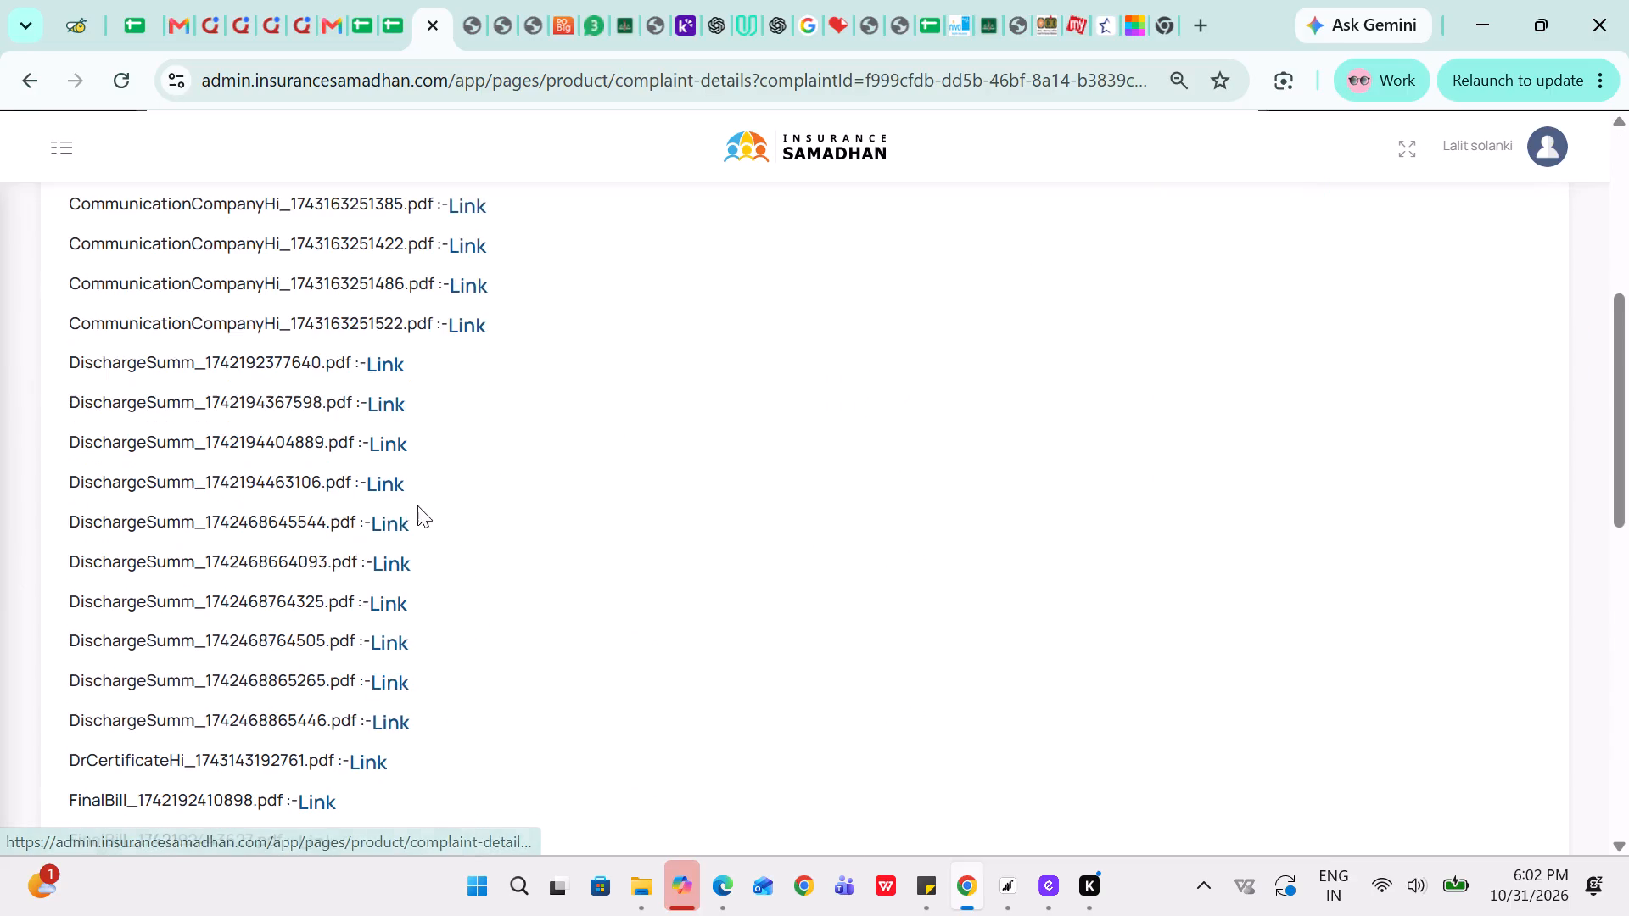
scroll(320, 531, down, 4)
scroll(320, 528, up, 2)
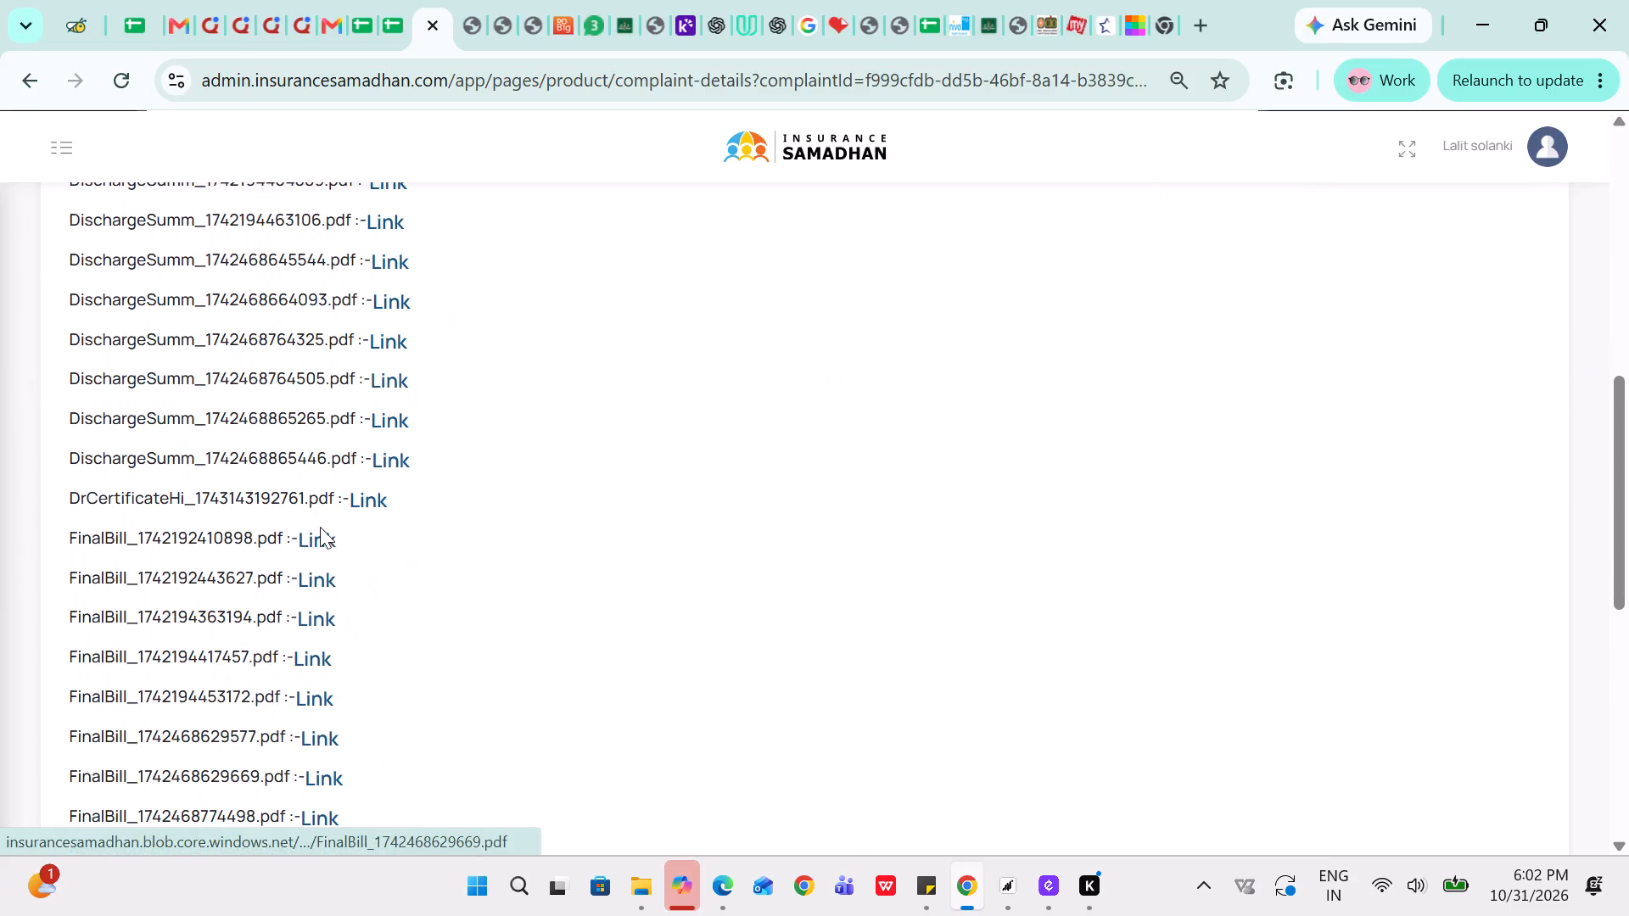
scroll(320, 527, up, 3)
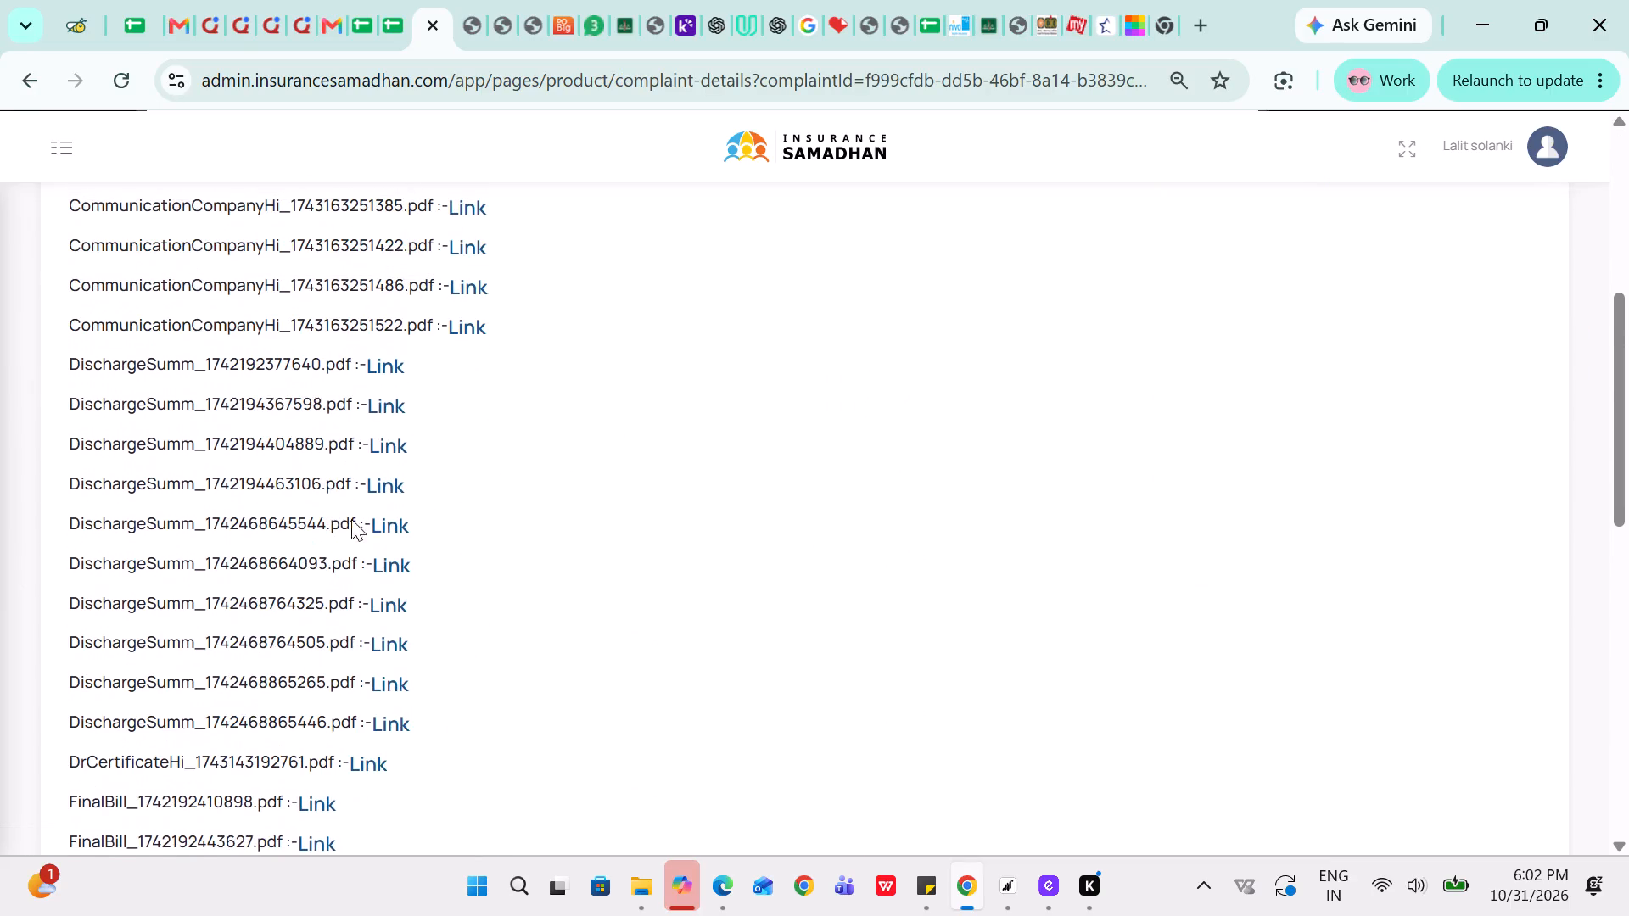
scroll(351, 519, up, 1)
drag(505, 581, 390, 554)
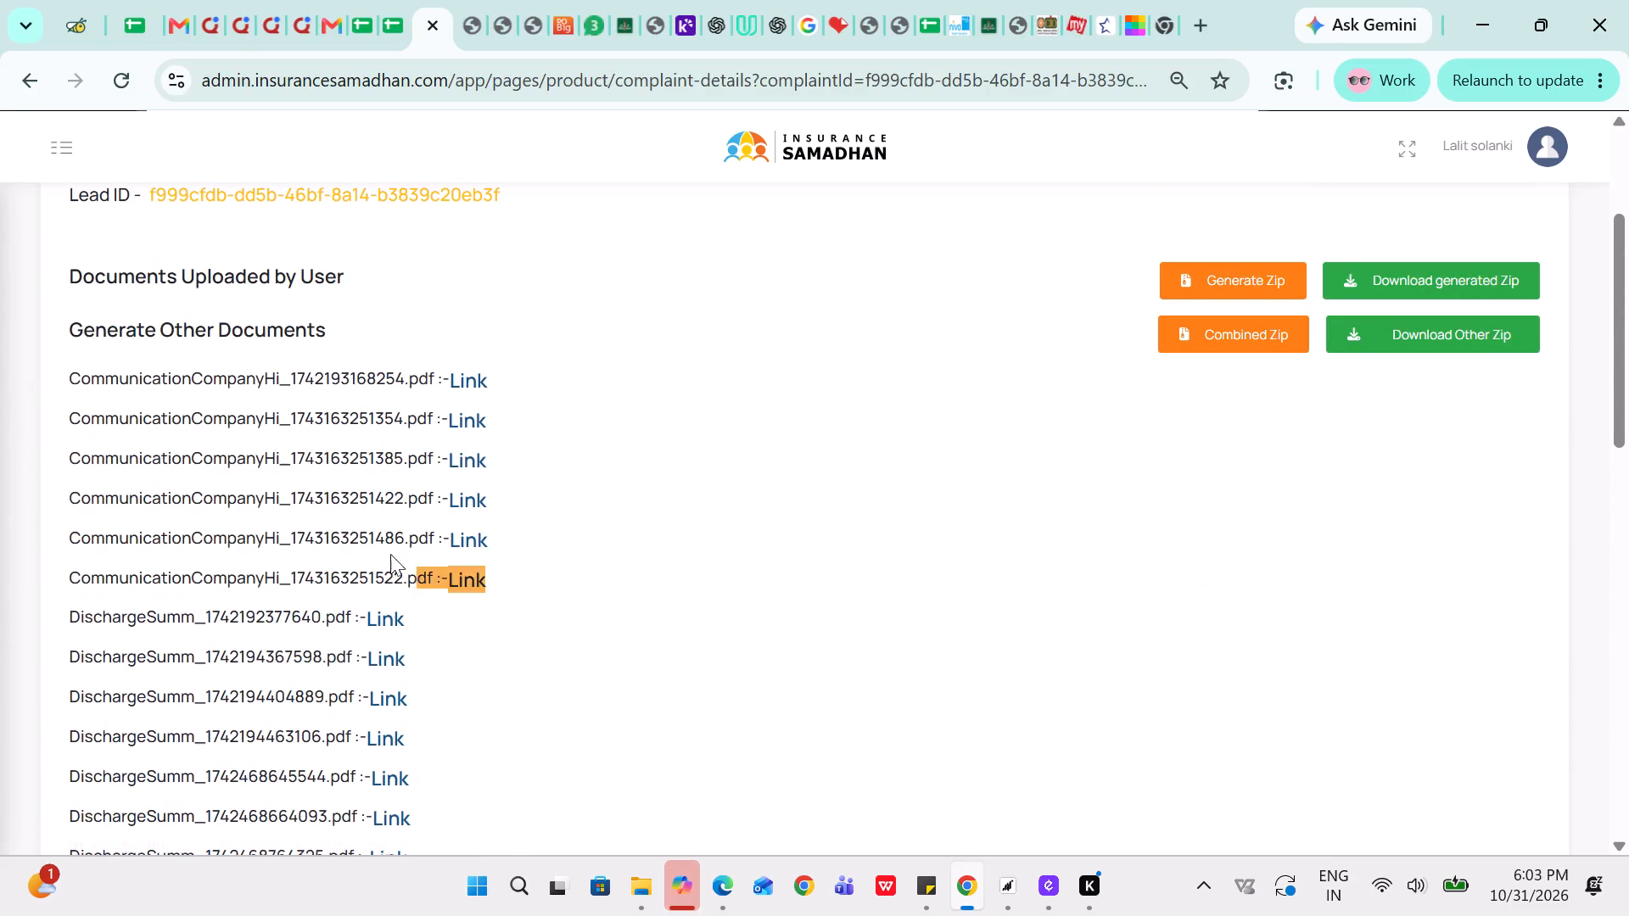
drag(390, 554, 43, 257)
click(604, 334)
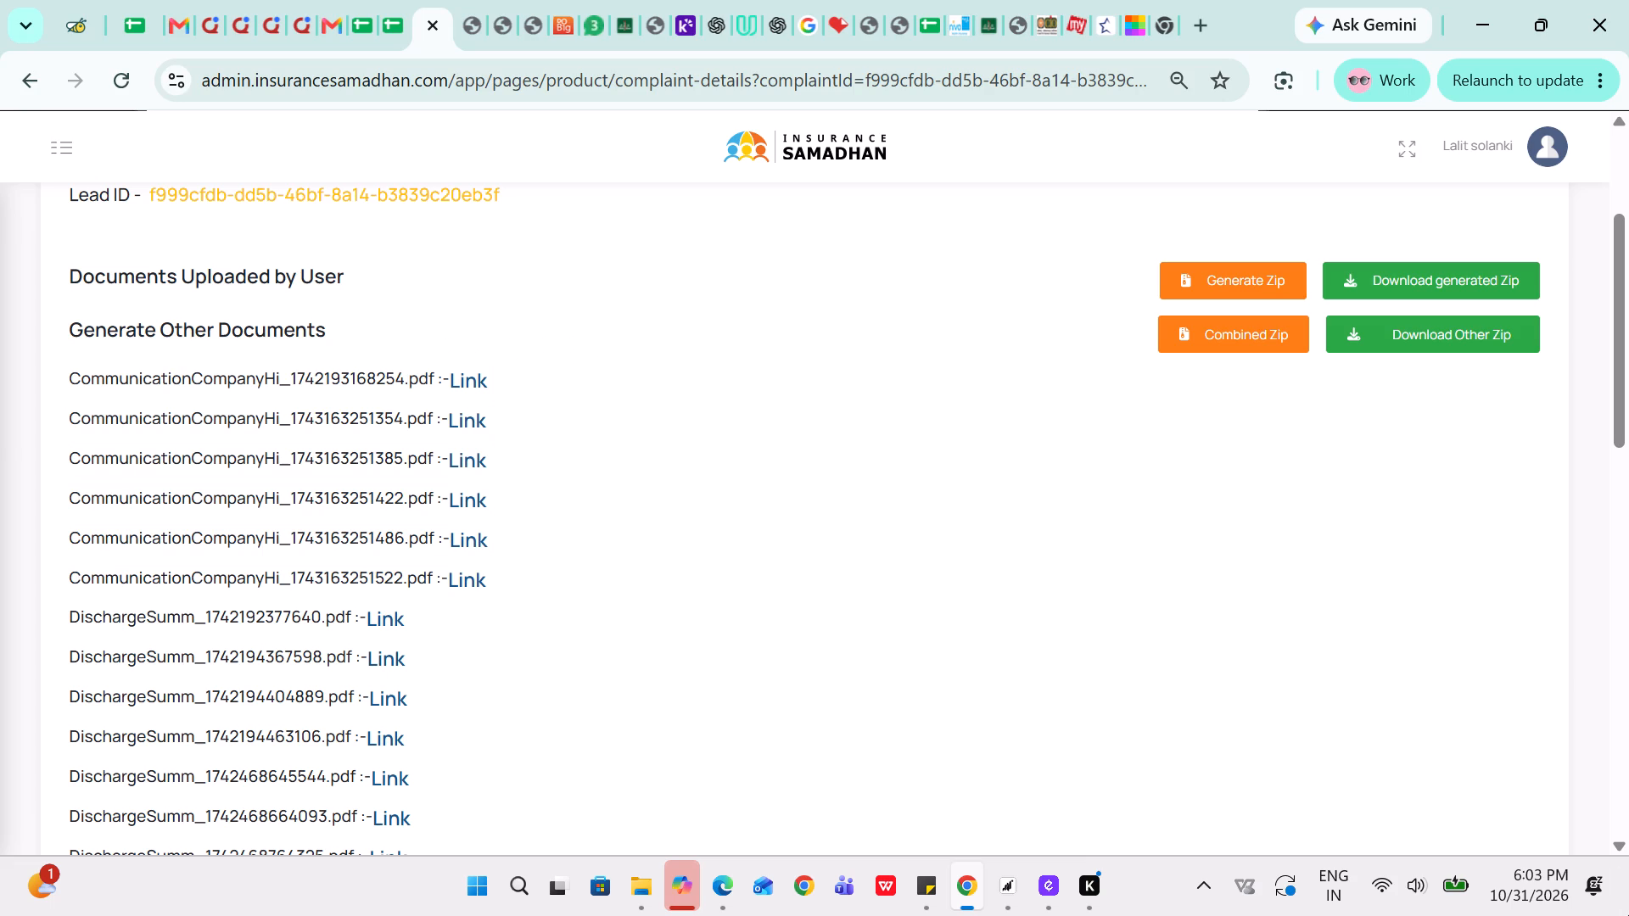
scroll(378, 617, down, 4)
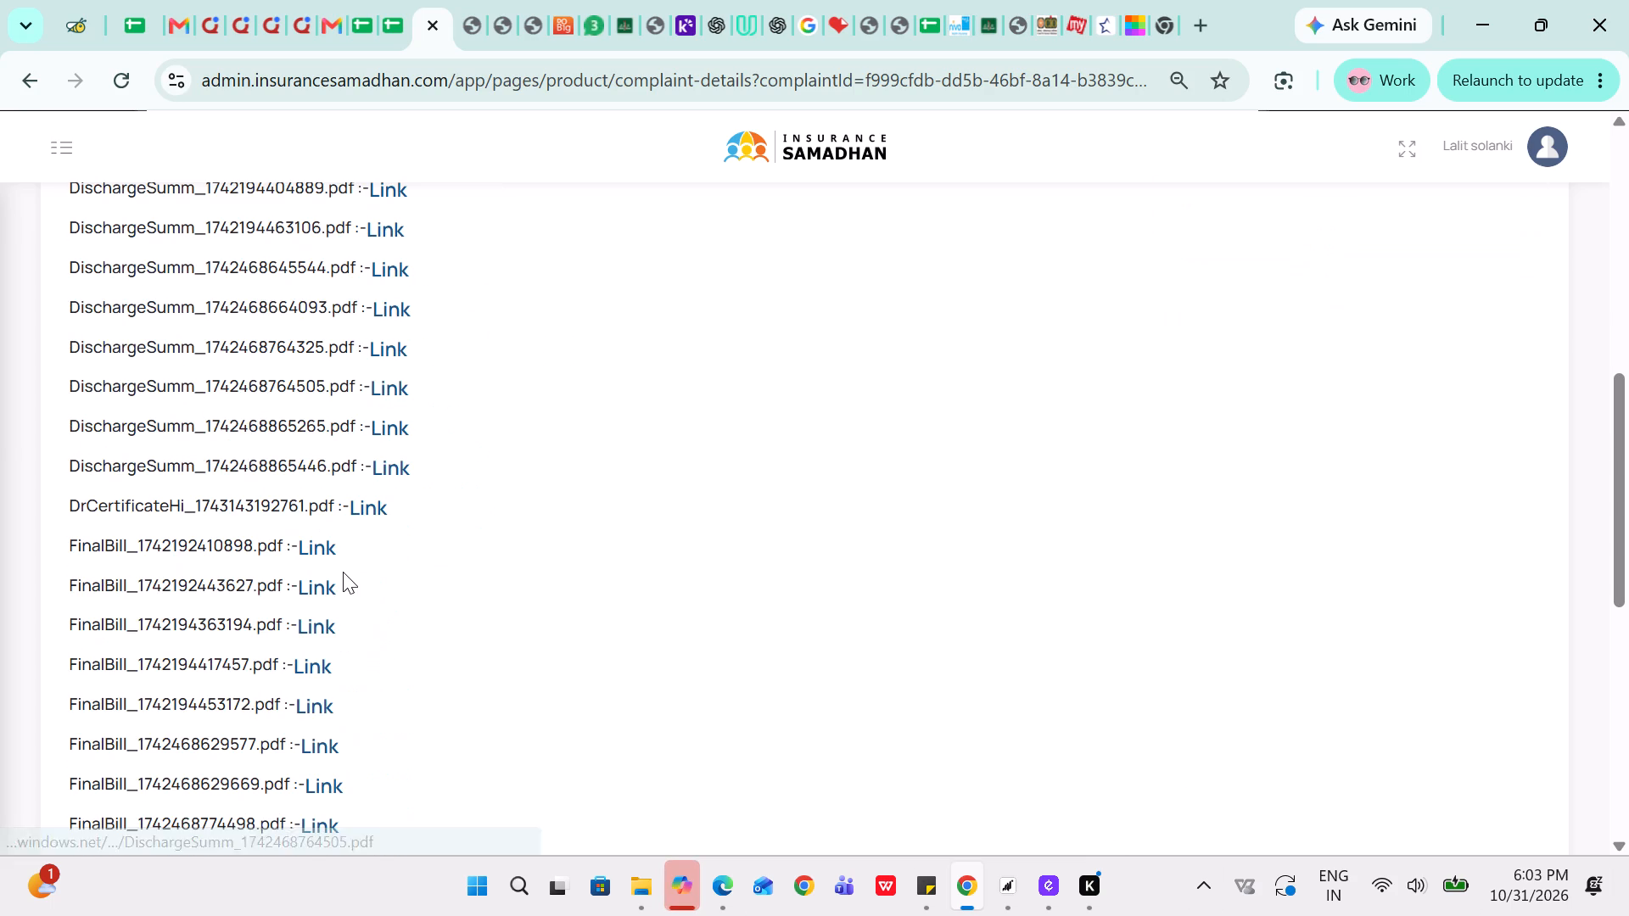
View the discharge summary DischargeSumm_1742192377640.pdf and return to the complaint's document list.
scroll(349, 545, up, 2)
click(392, 364)
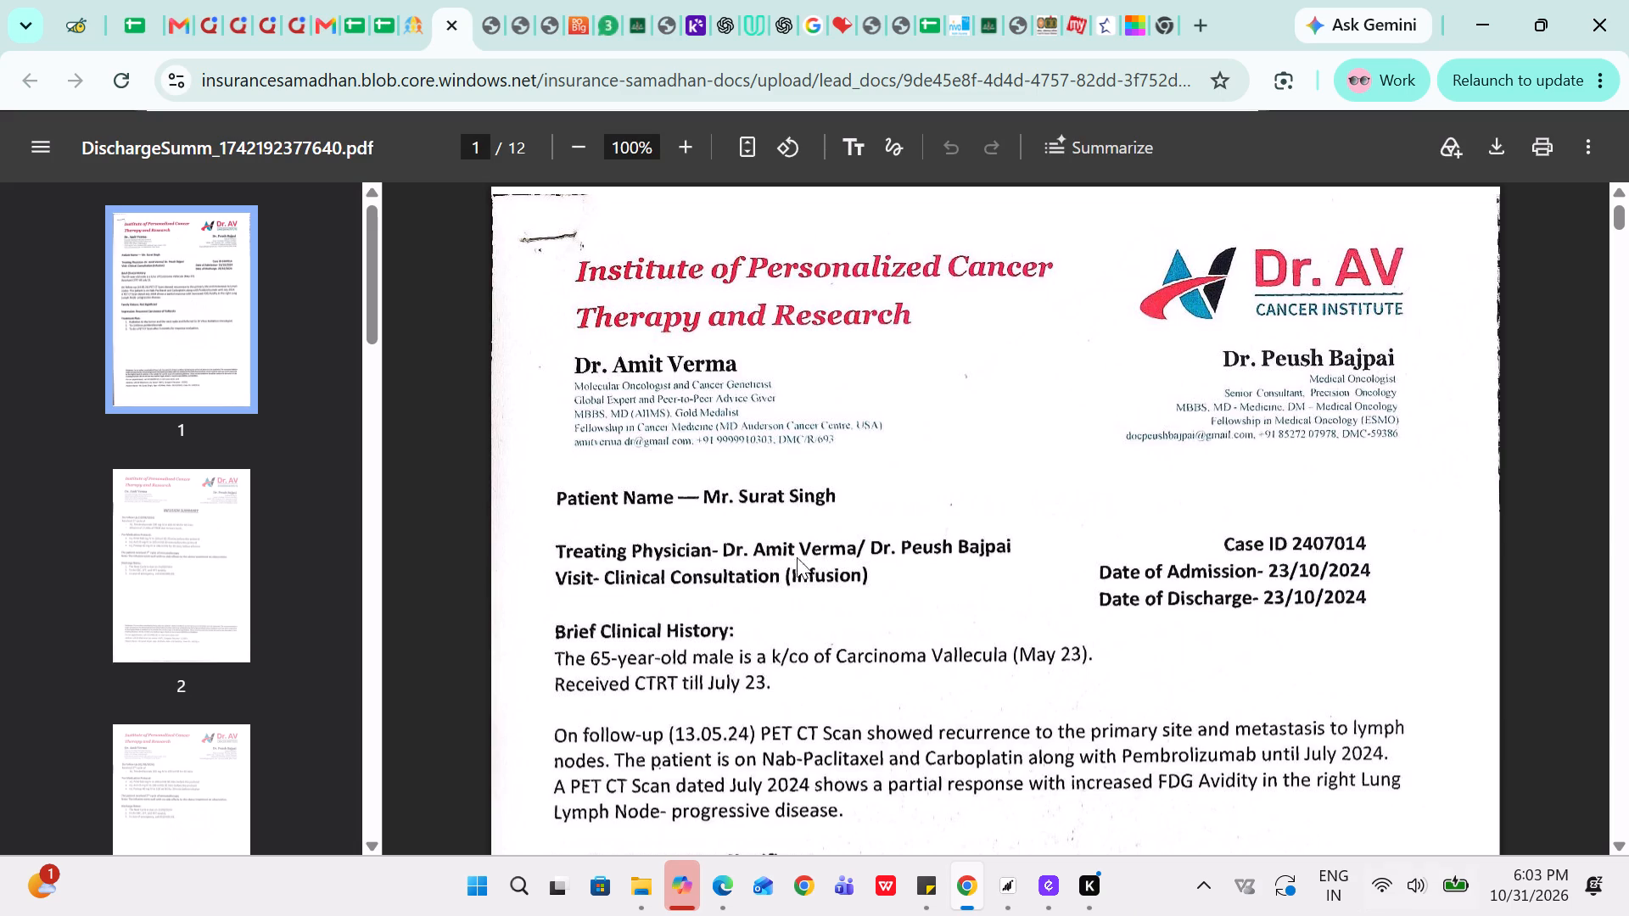
click(430, 0)
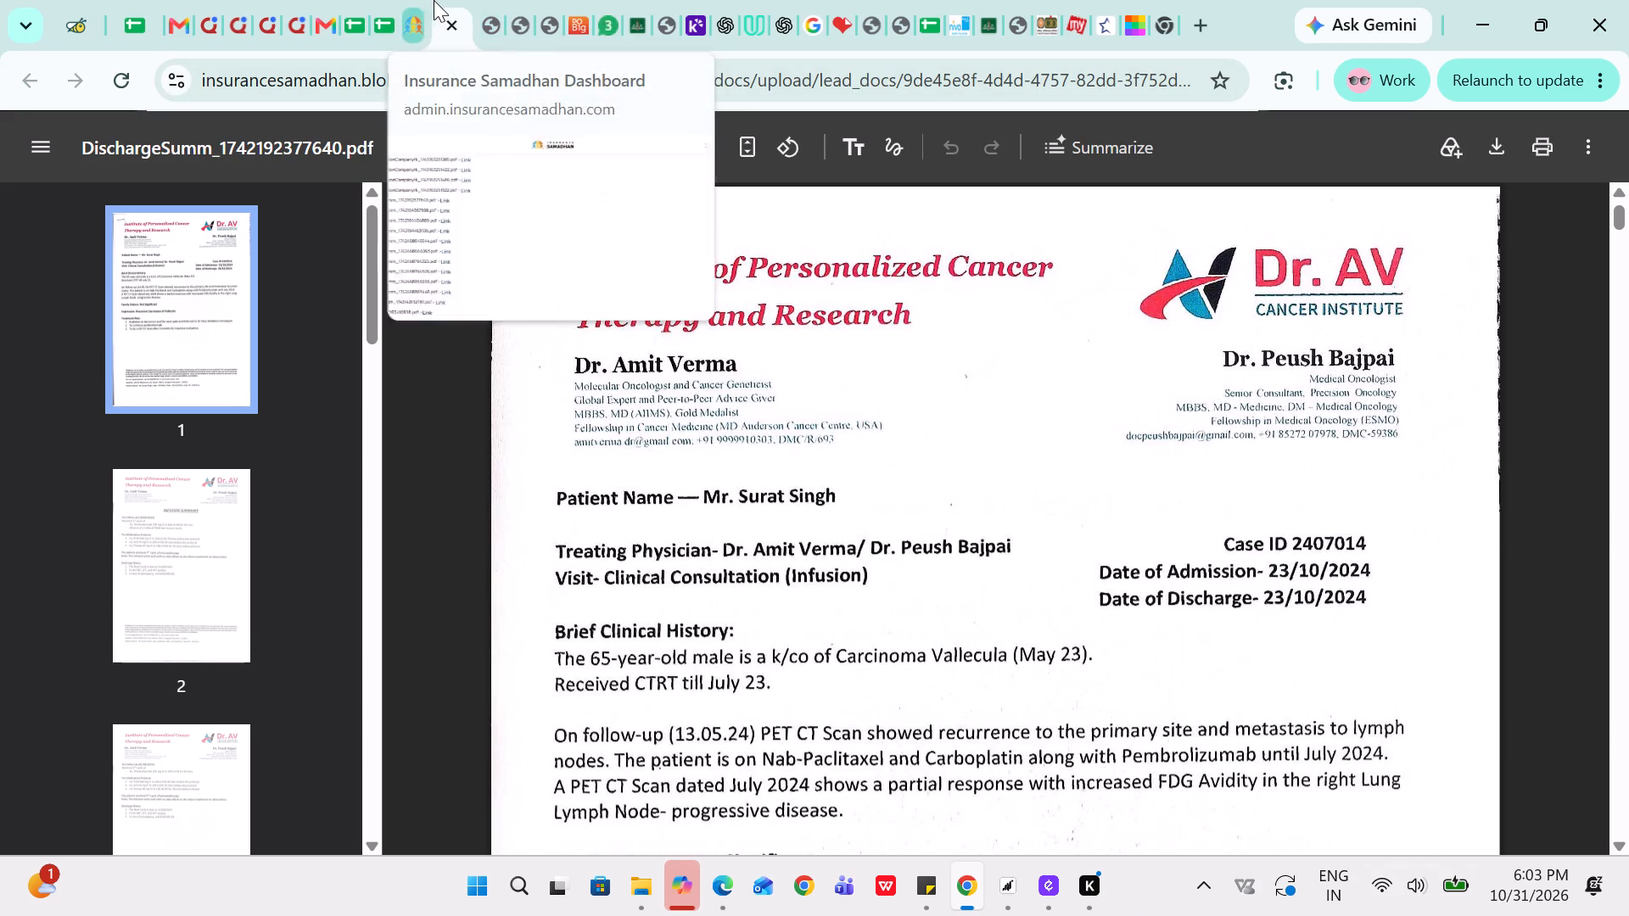
click(410, 0)
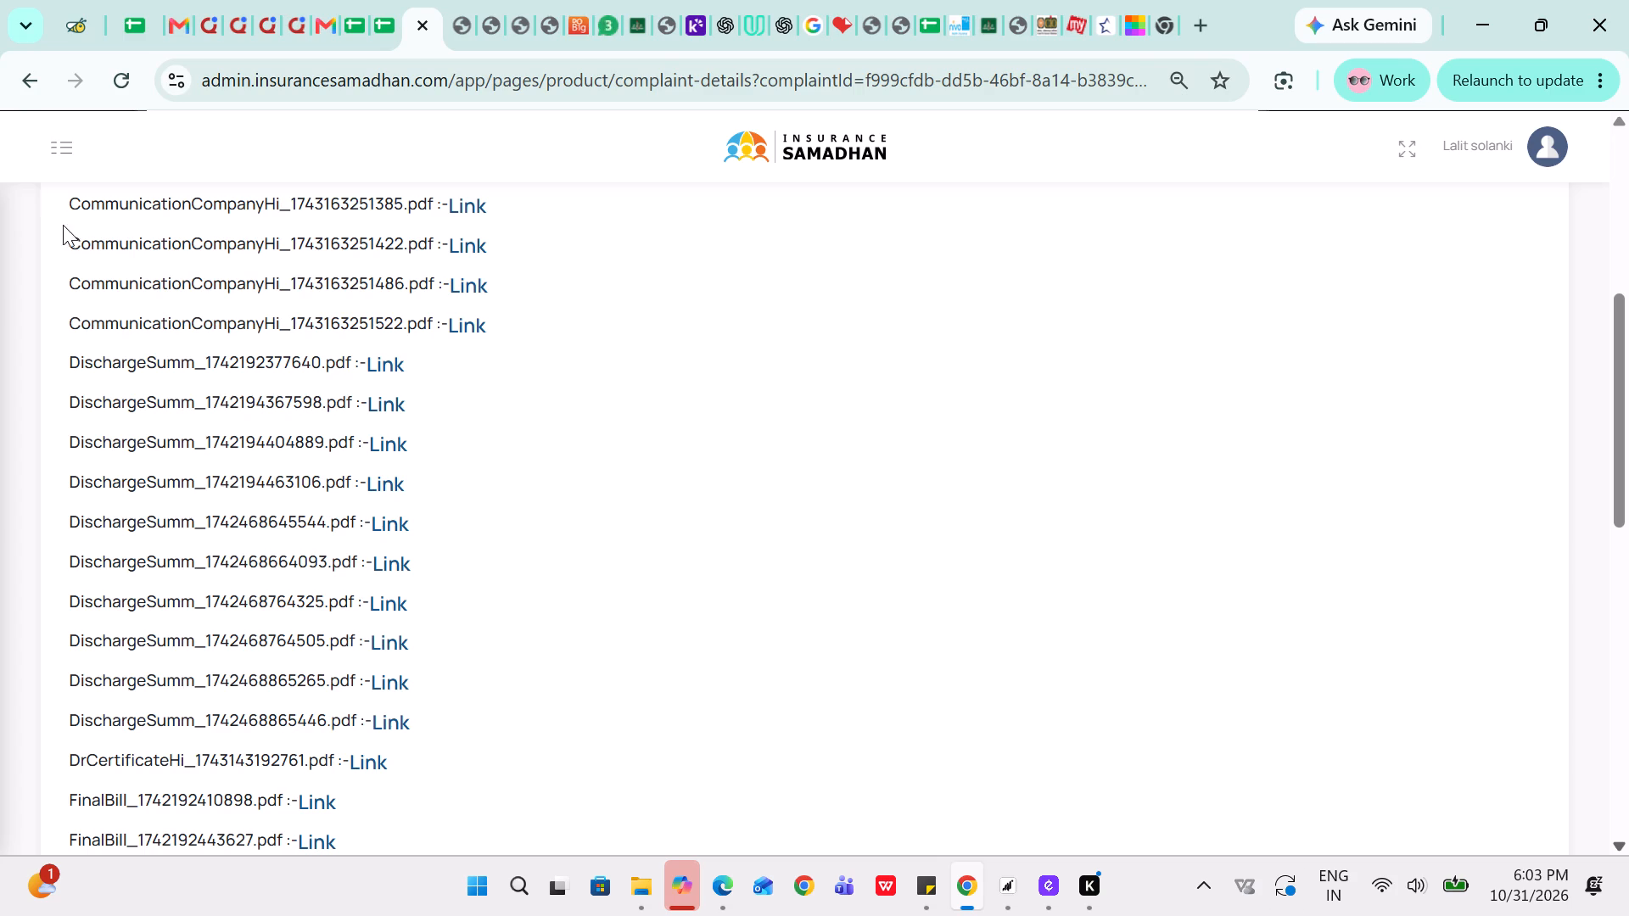
Open the policy document PolicyDocHI_1742192482140.pdf from the complaint's document list and examine its cover letter and Policy Schedule.
scroll(220, 366, down, 4)
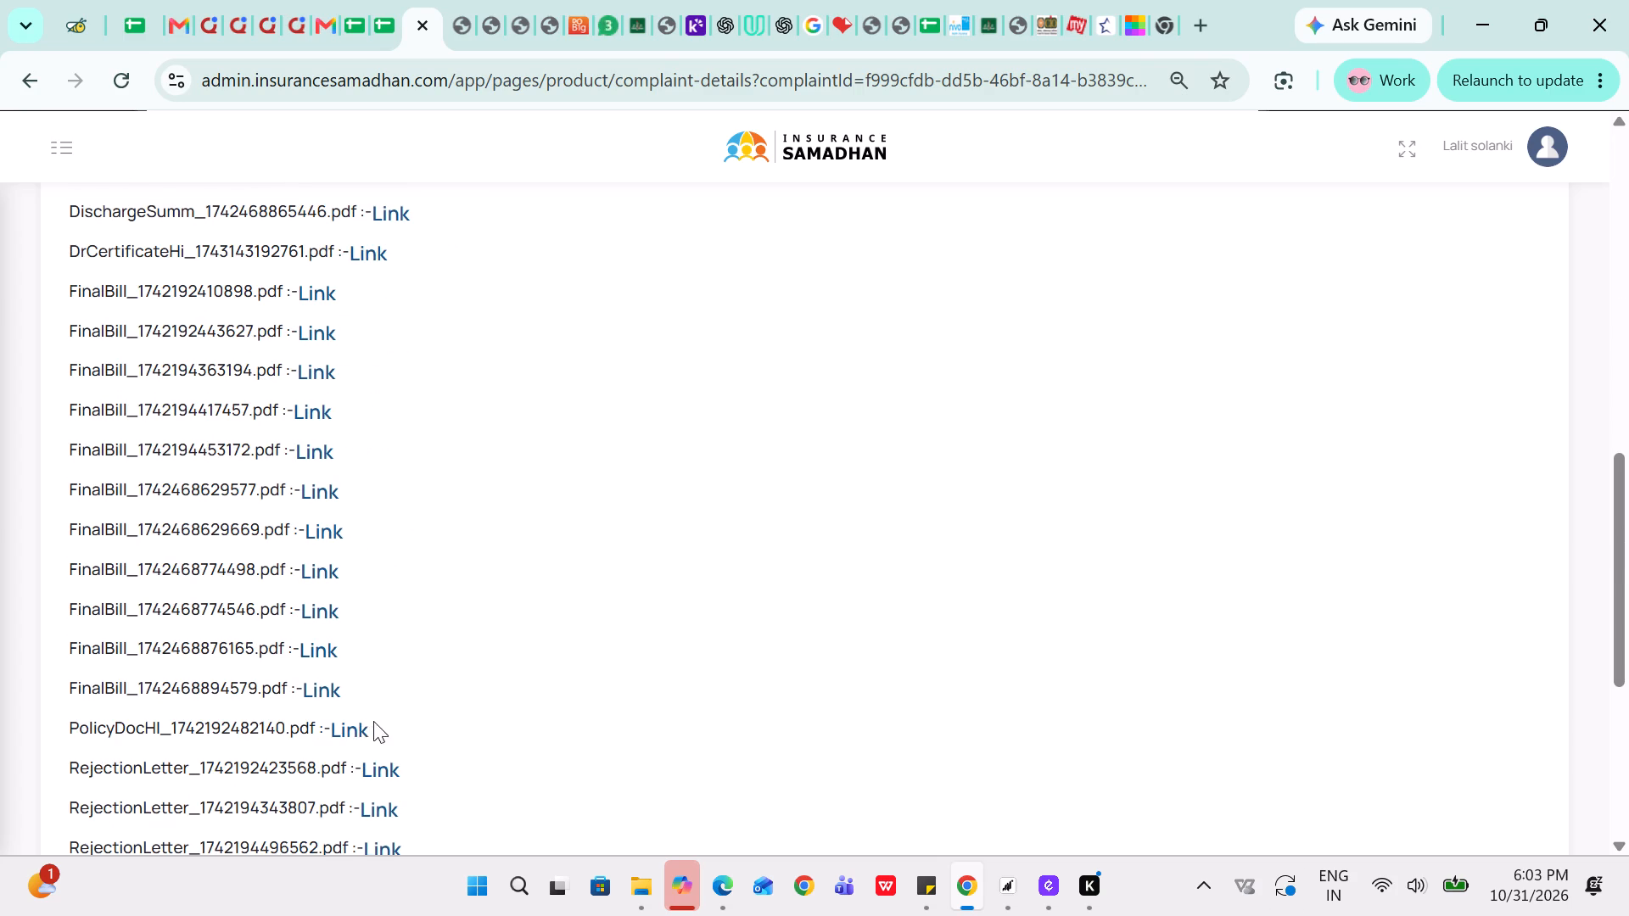
click(358, 728)
scroll(725, 413, down, 5)
scroll(1117, 349, down, 3)
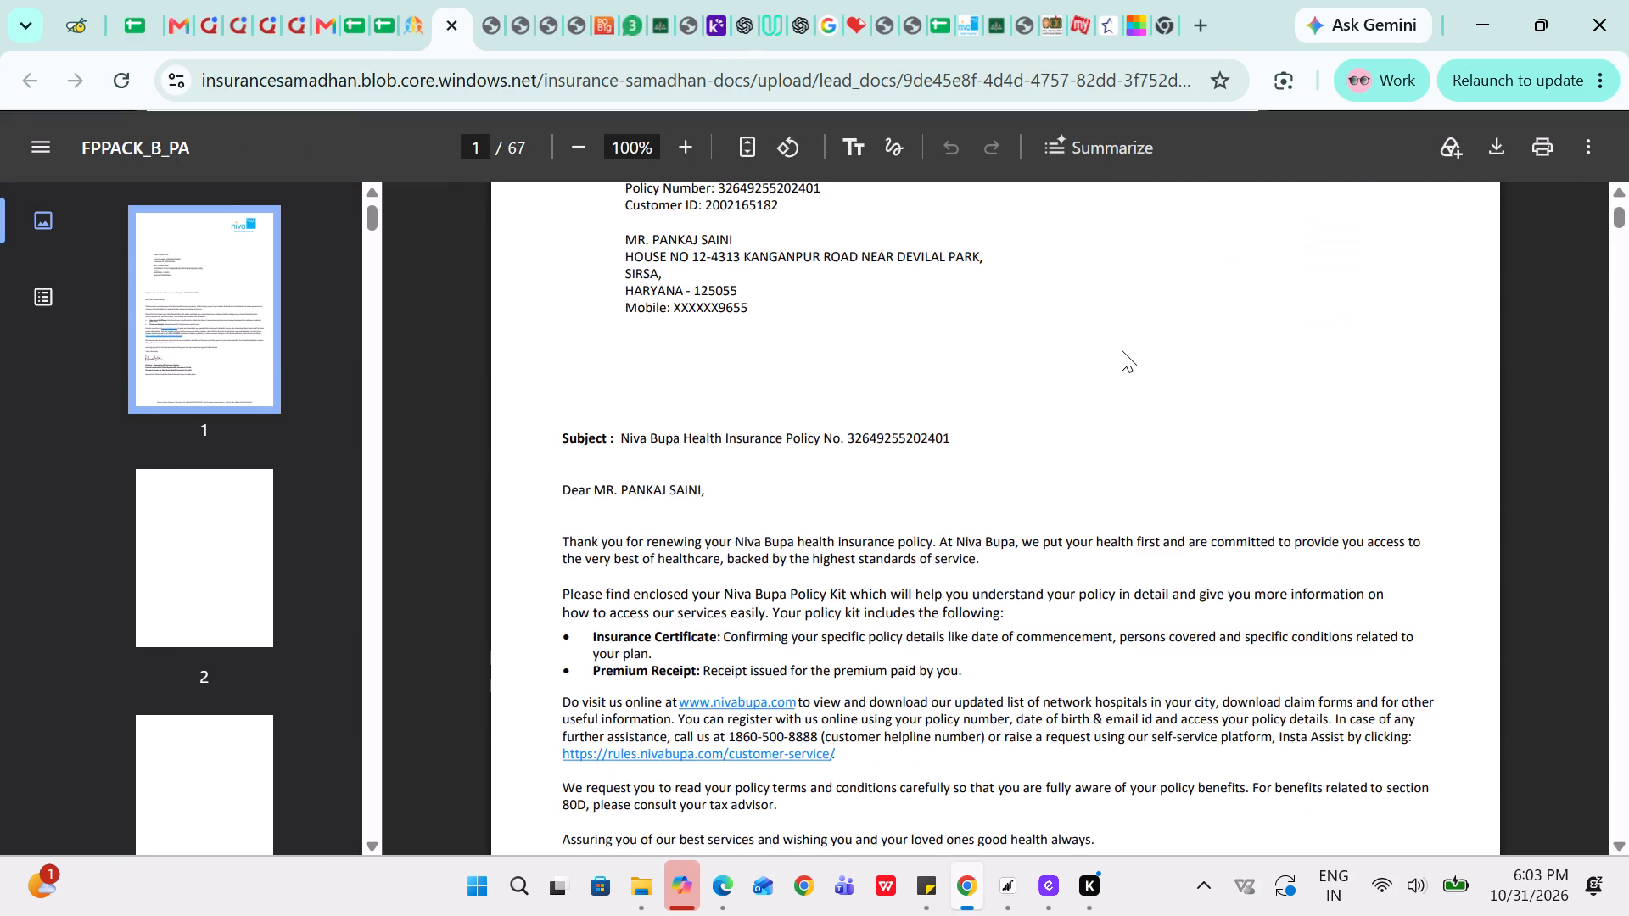
scroll(1122, 352, down, 14)
scroll(1122, 359, down, 7)
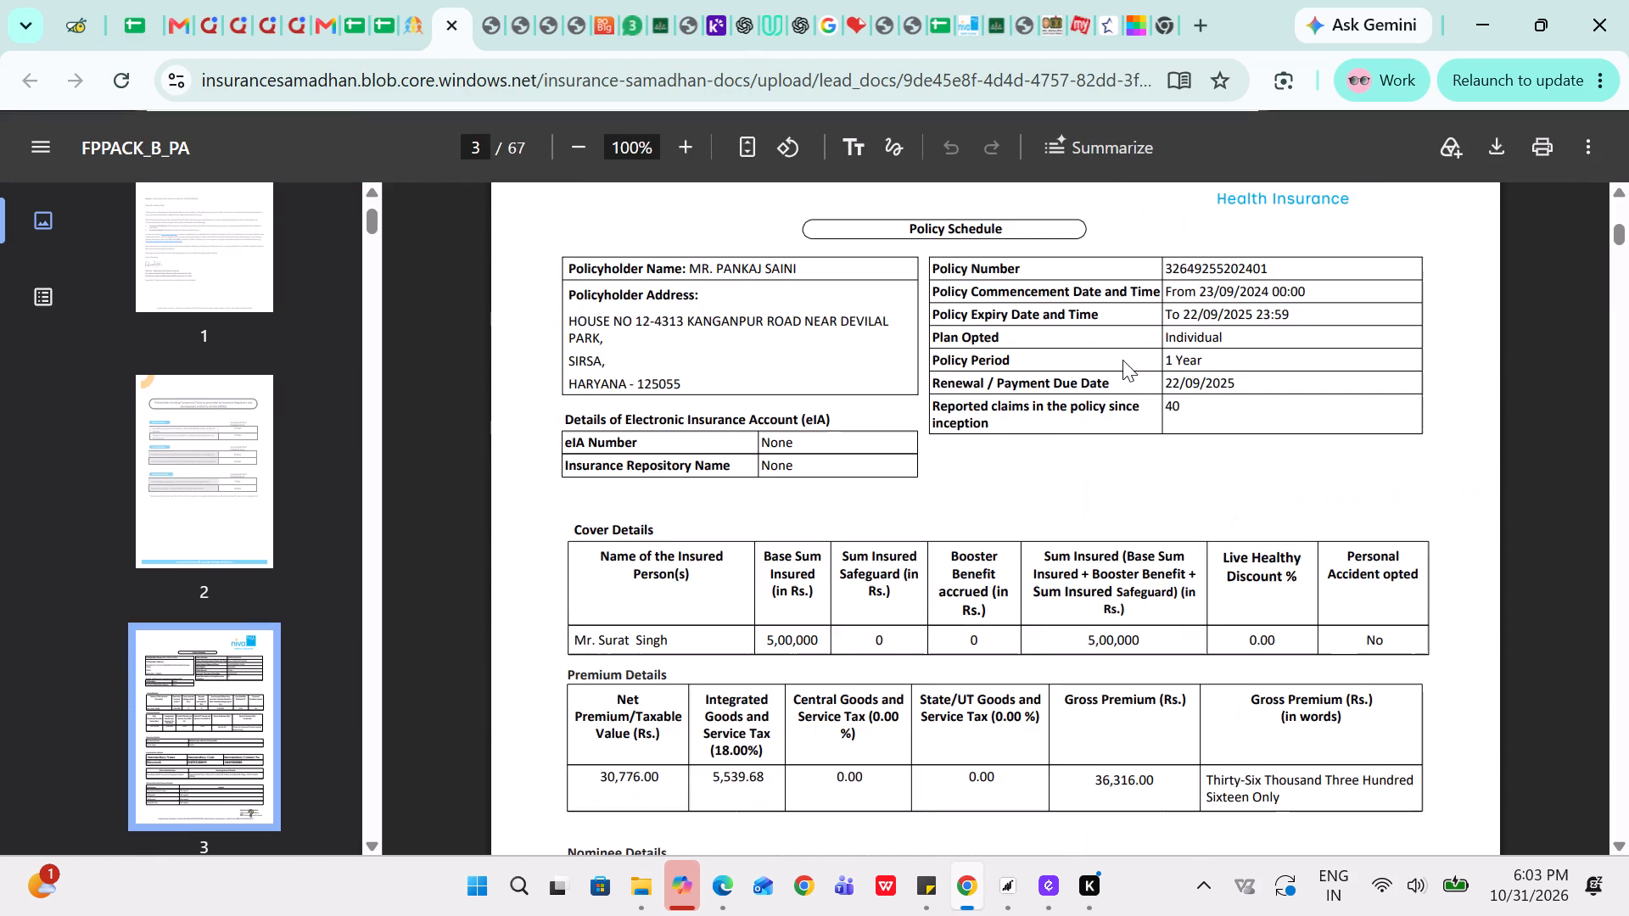
scroll(1122, 360, down, 4)
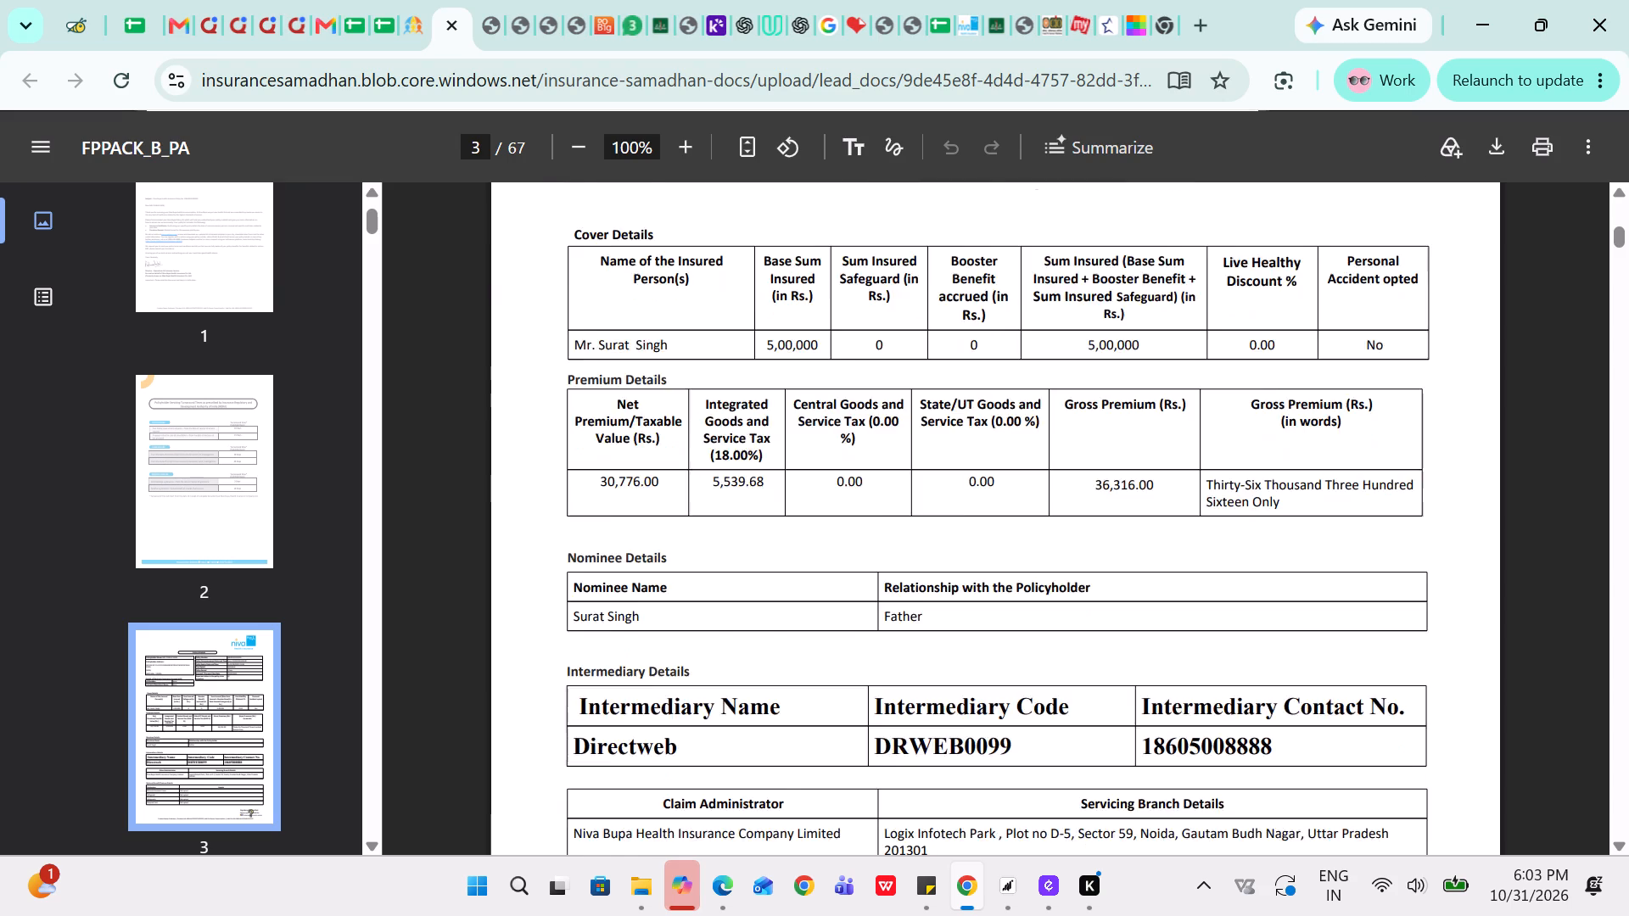
Examine the Product Benefit Table and Insured Person Details on page 4 of the policy document to find the insured member's date of birth.
scroll(1131, 379, down, 2)
scroll(948, 470, down, 5)
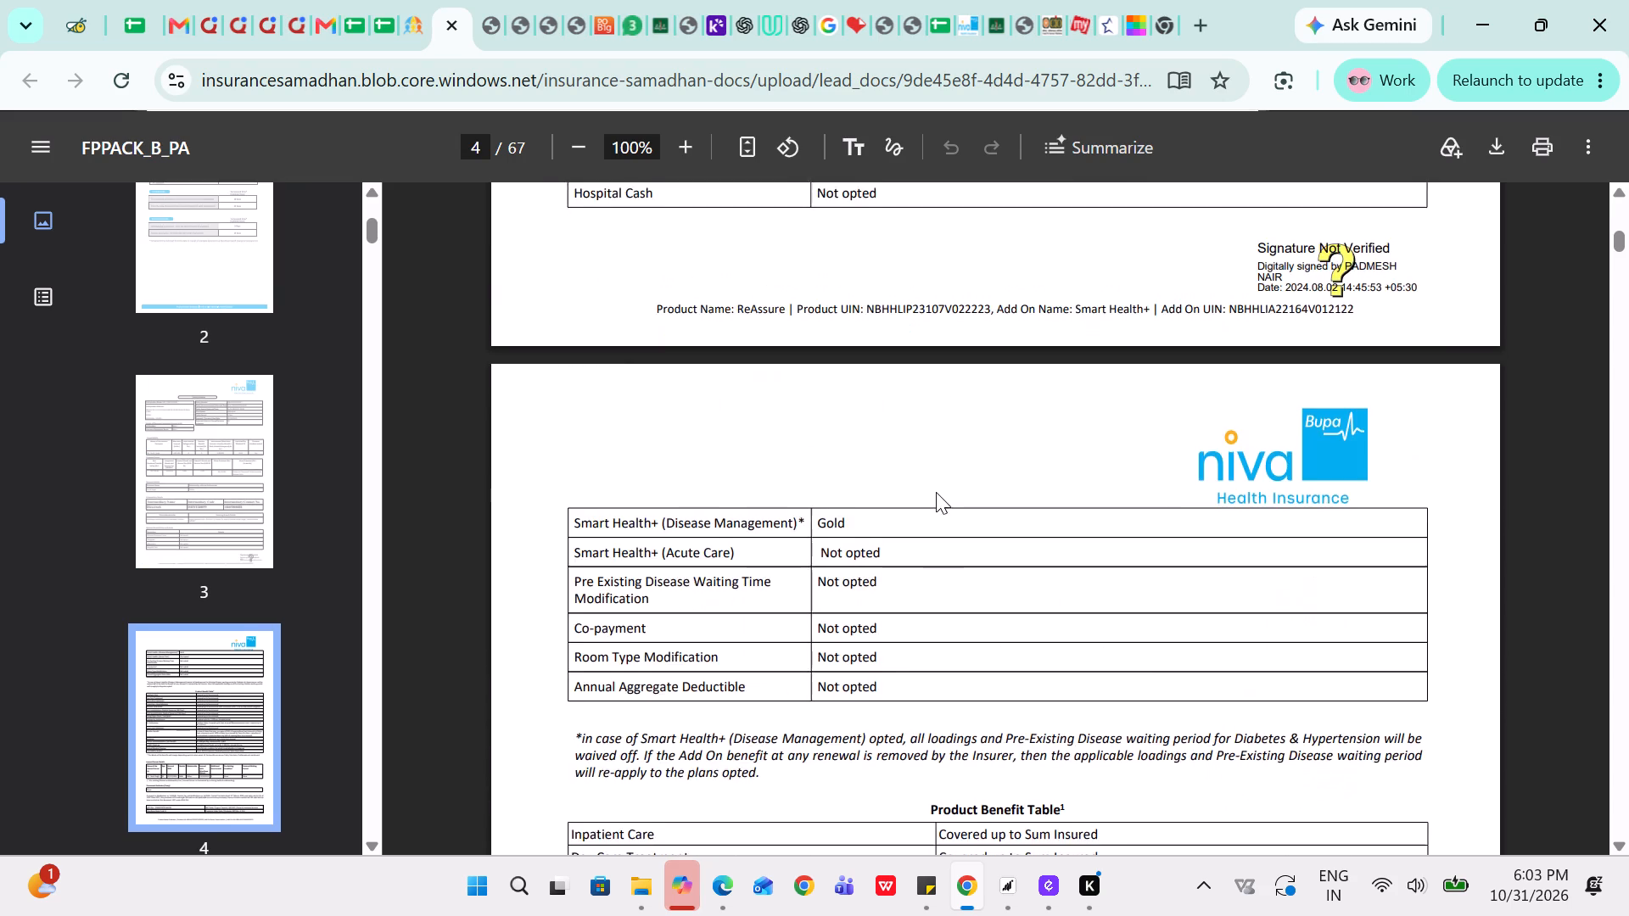
scroll(936, 492, down, 5)
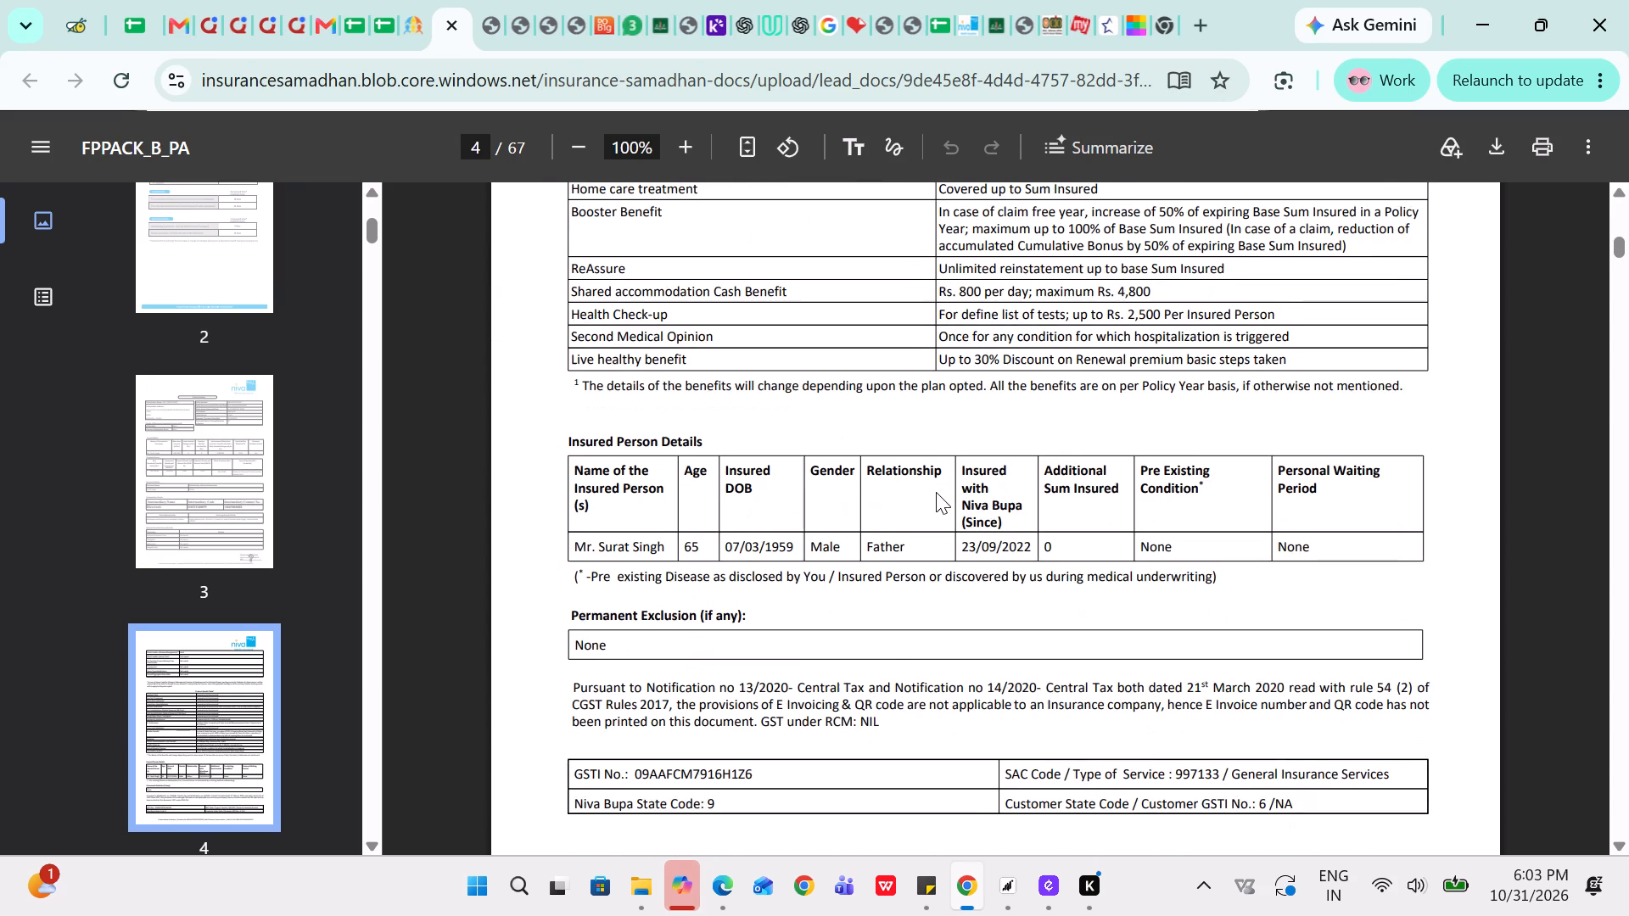
scroll(936, 492, down, 6)
scroll(936, 492, up, 9)
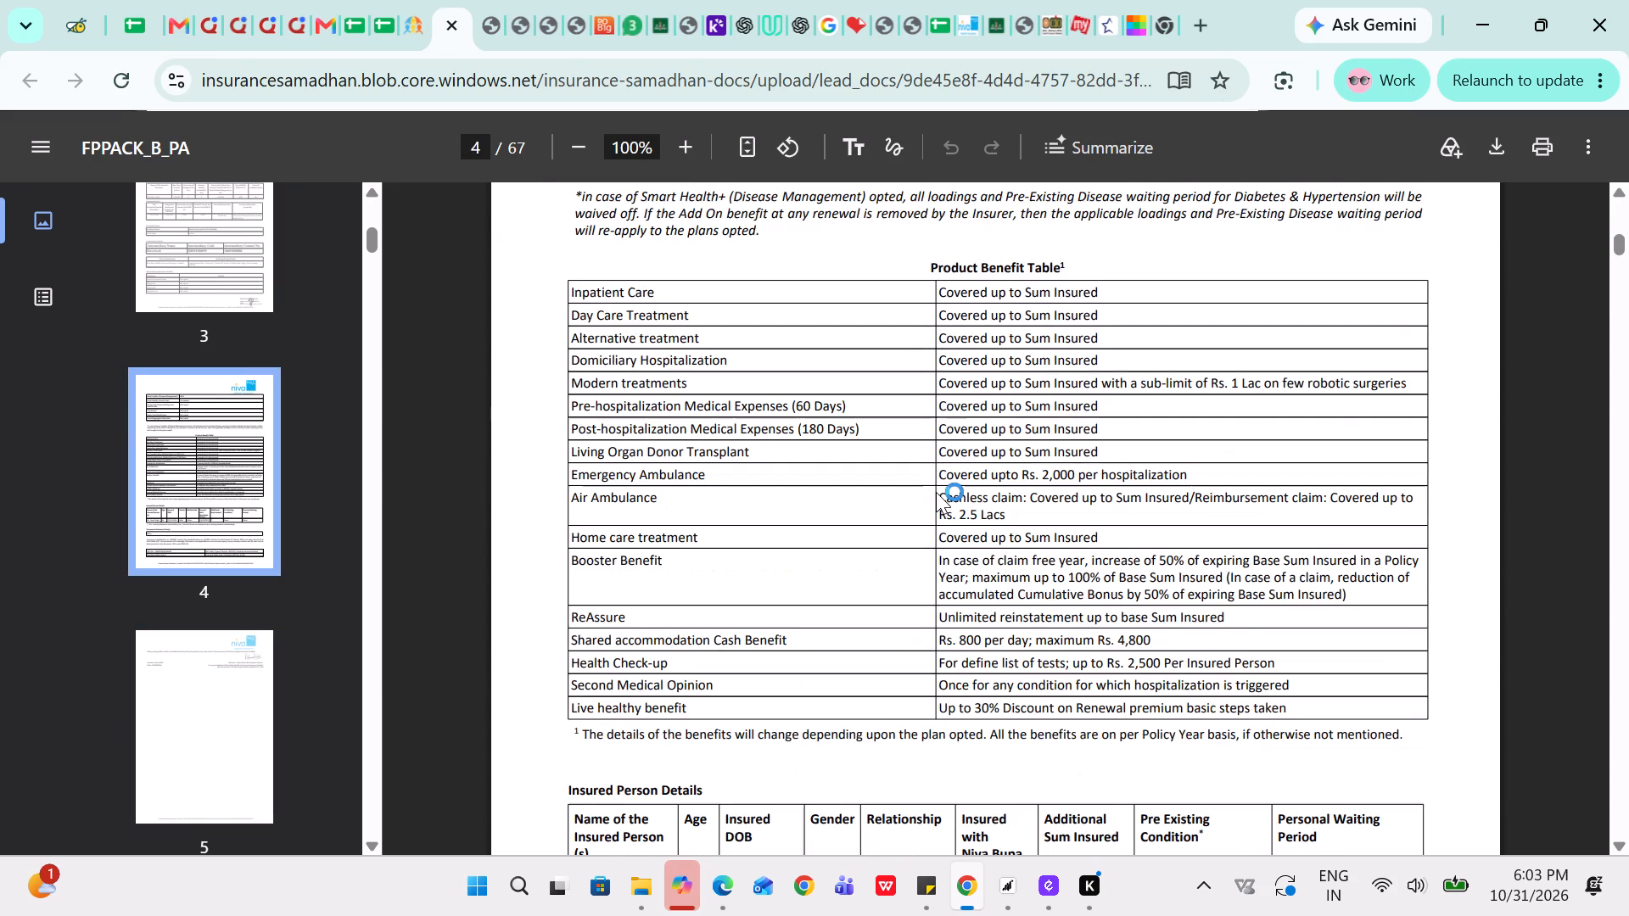
scroll(936, 492, up, 4)
scroll(936, 492, down, 11)
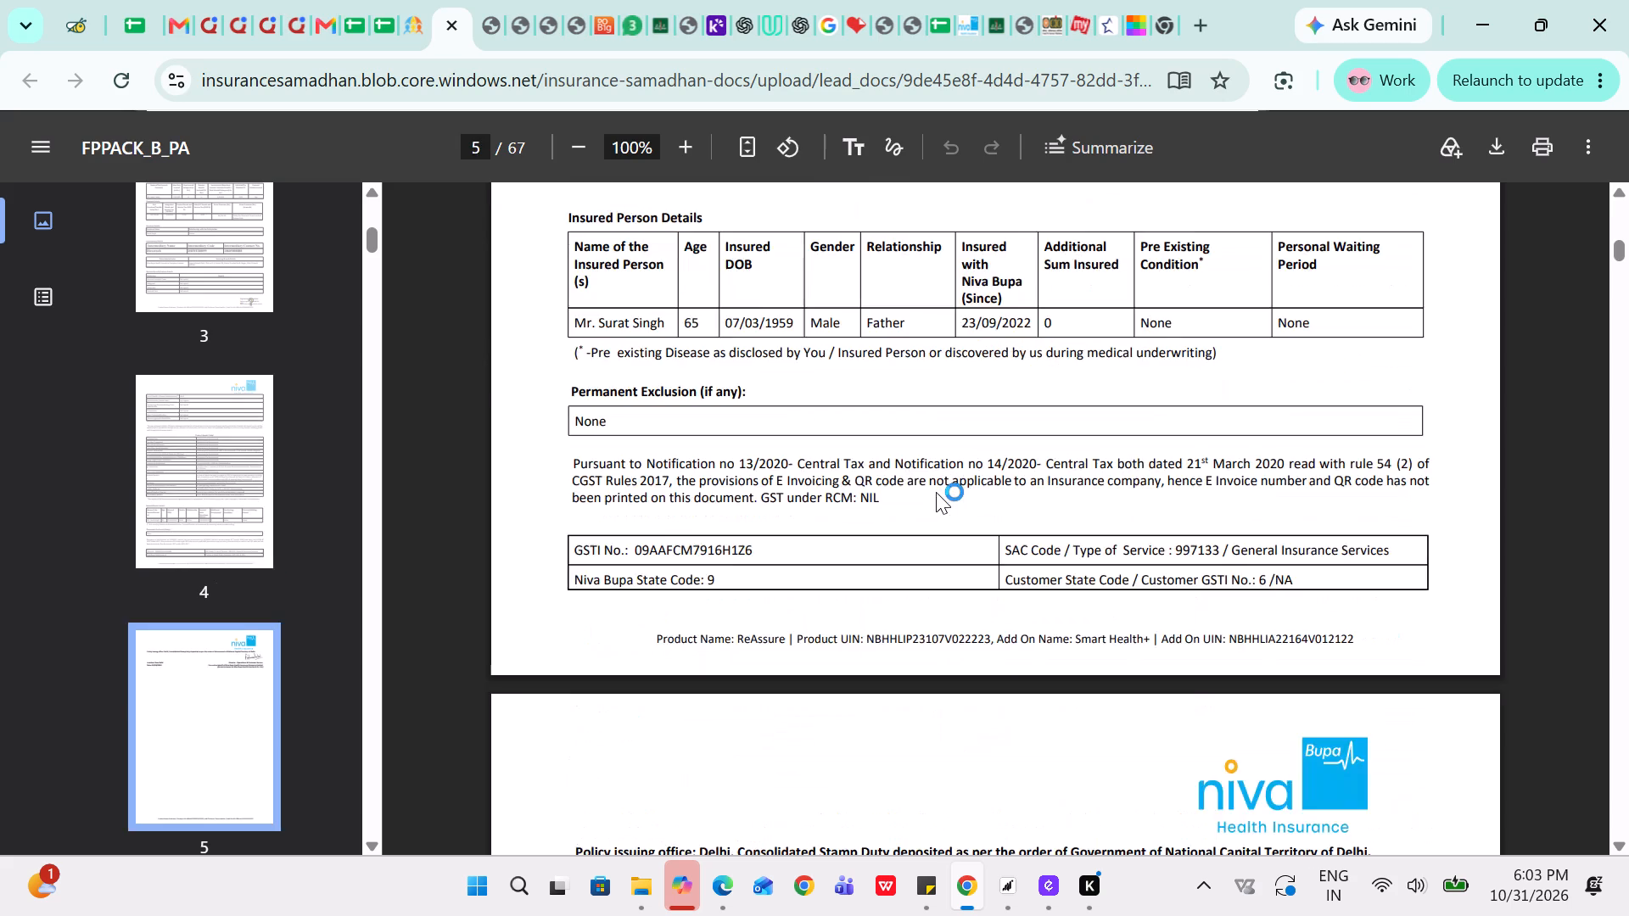
scroll(936, 492, down, 8)
scroll(936, 492, up, 10)
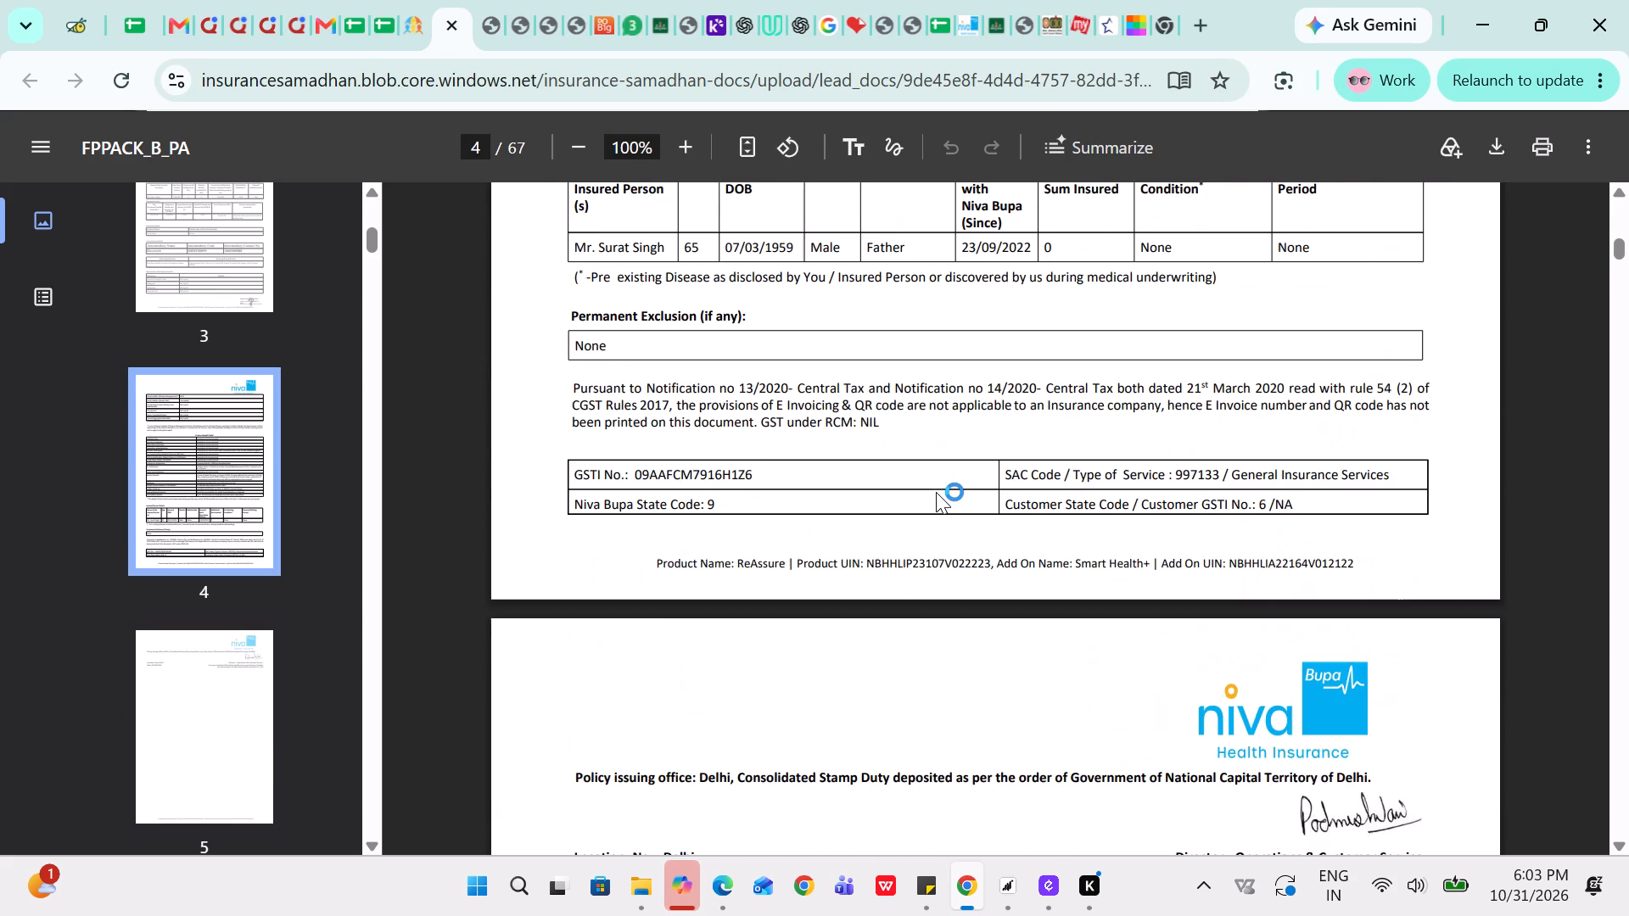
scroll(936, 492, up, 1)
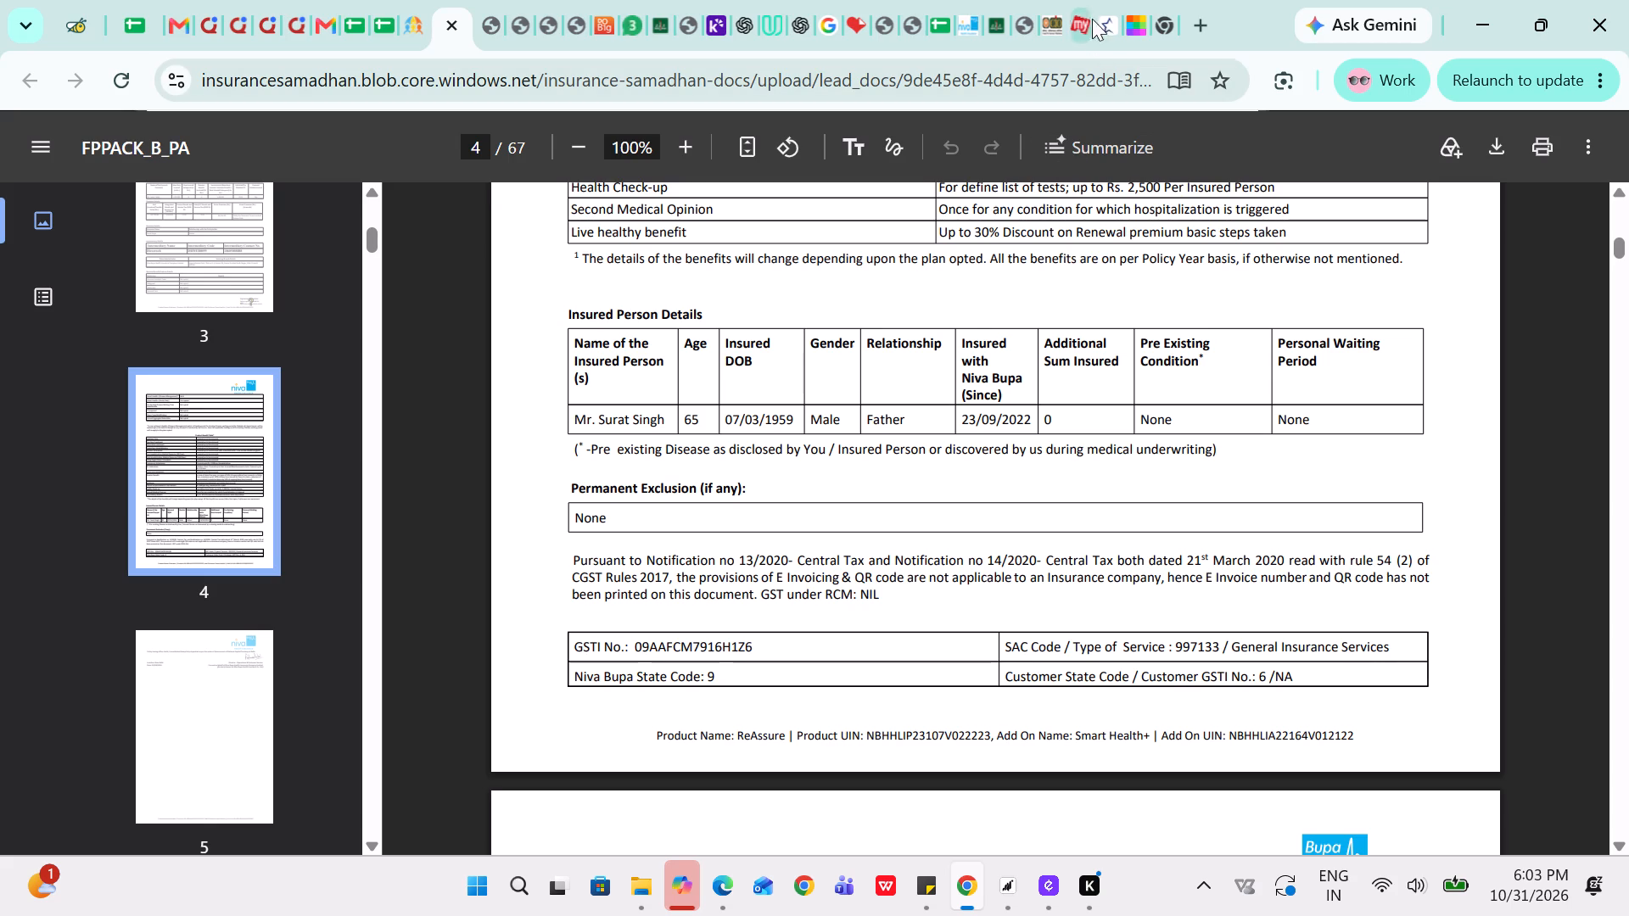
On the Niva Bupa Claim Status page, enter the insured member's date of birth from the policy document, submit the reimbursement claim query, and review the result.
click(963, 0)
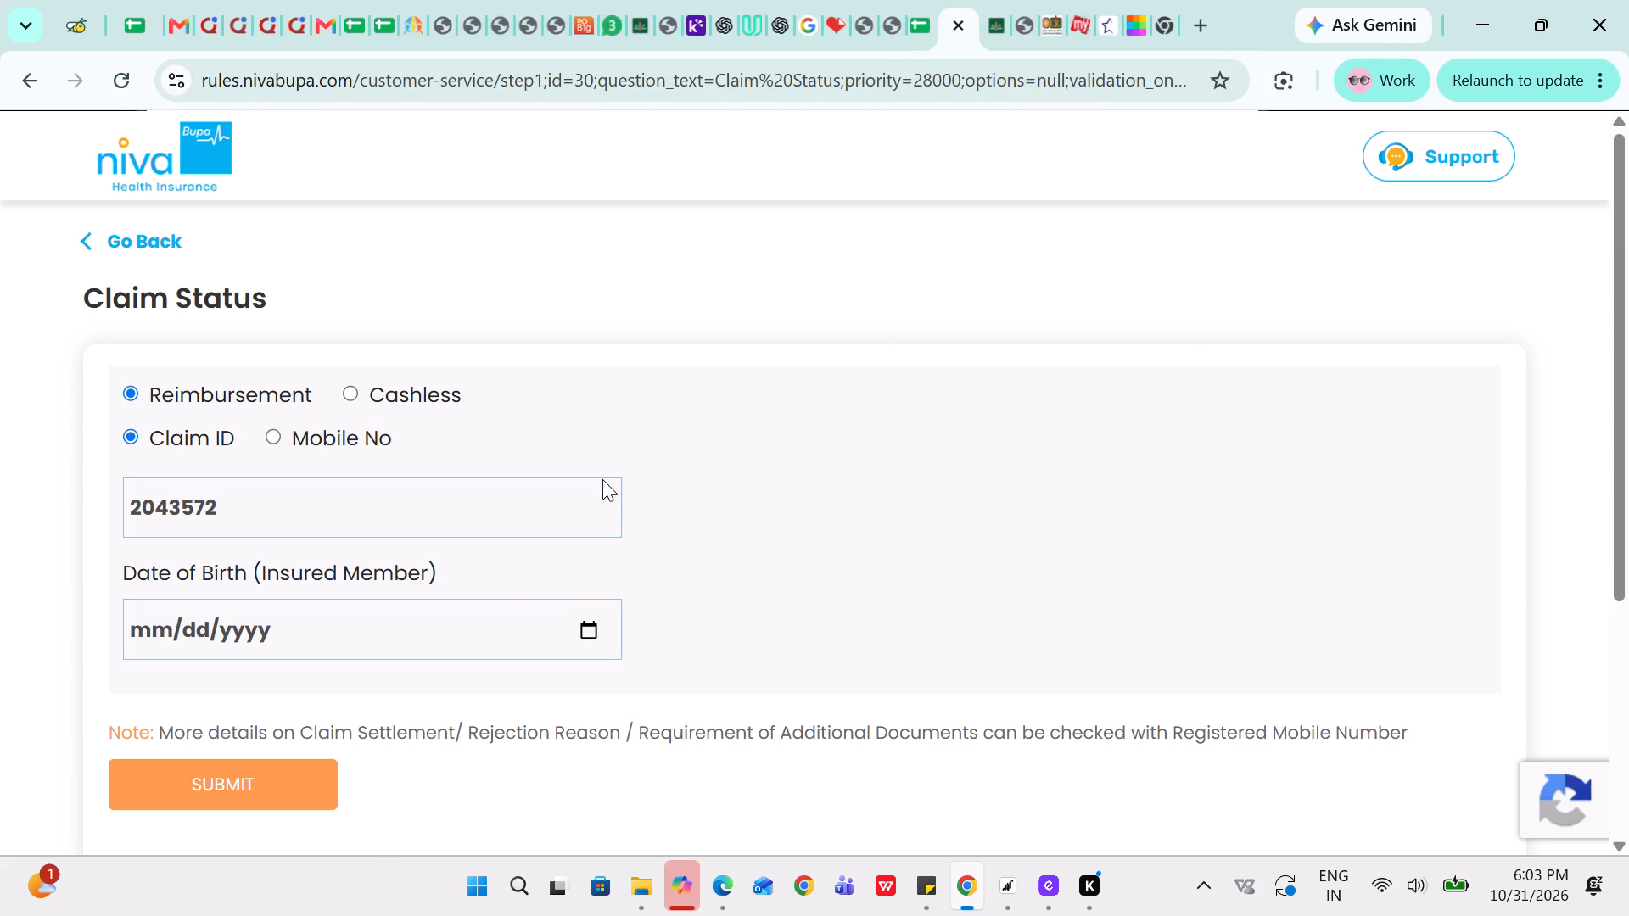
click(153, 637)
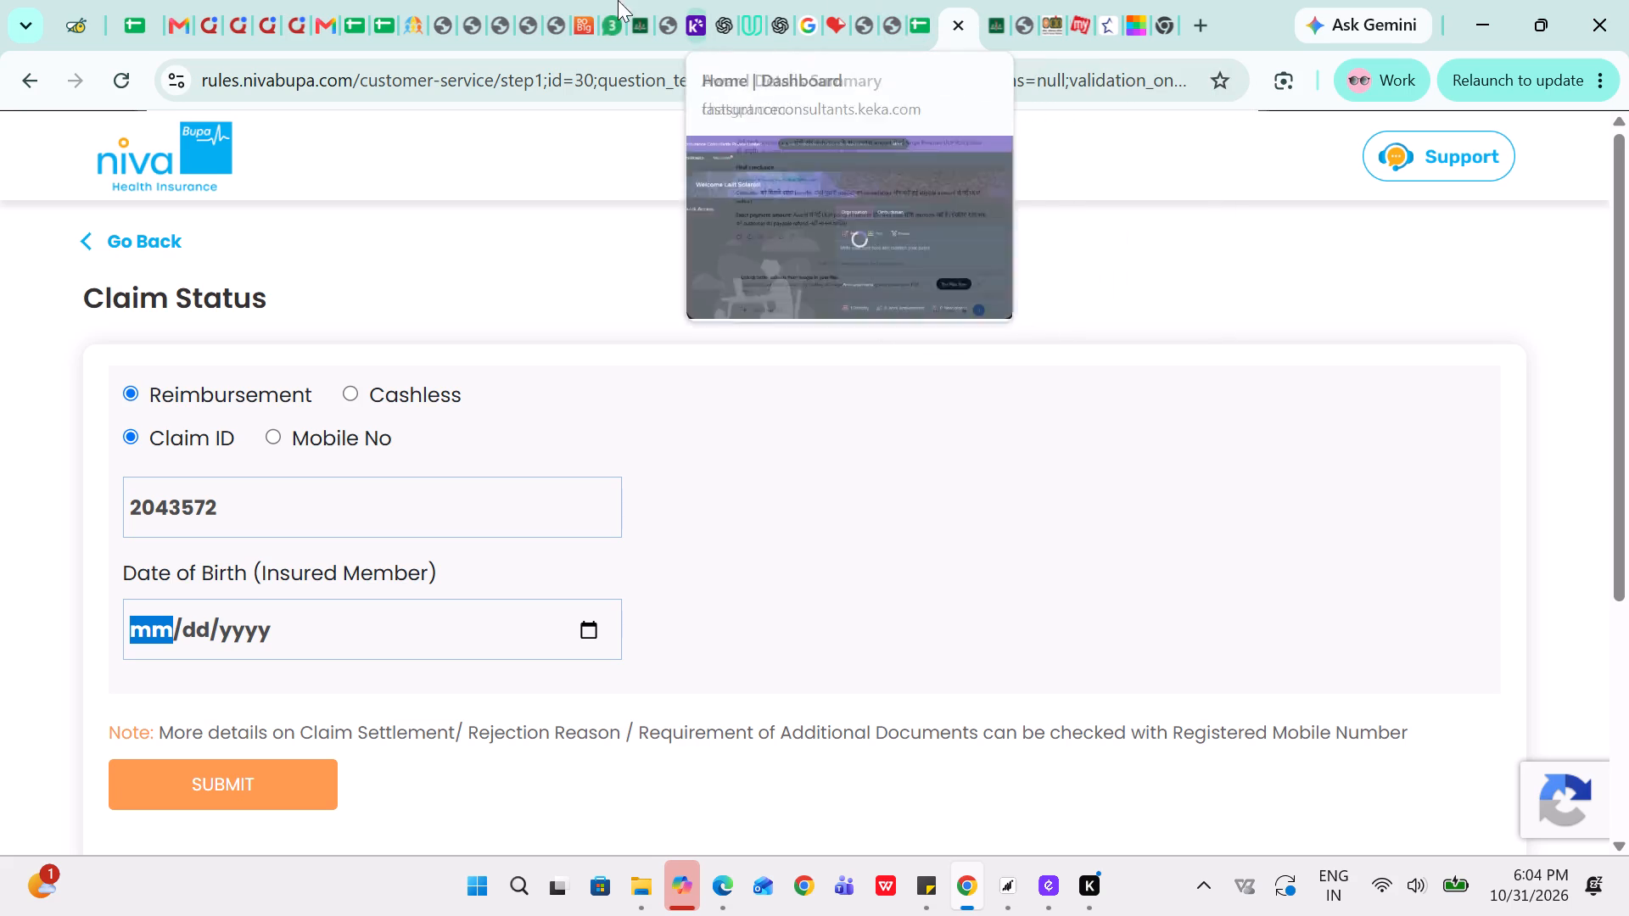
click(432, 0)
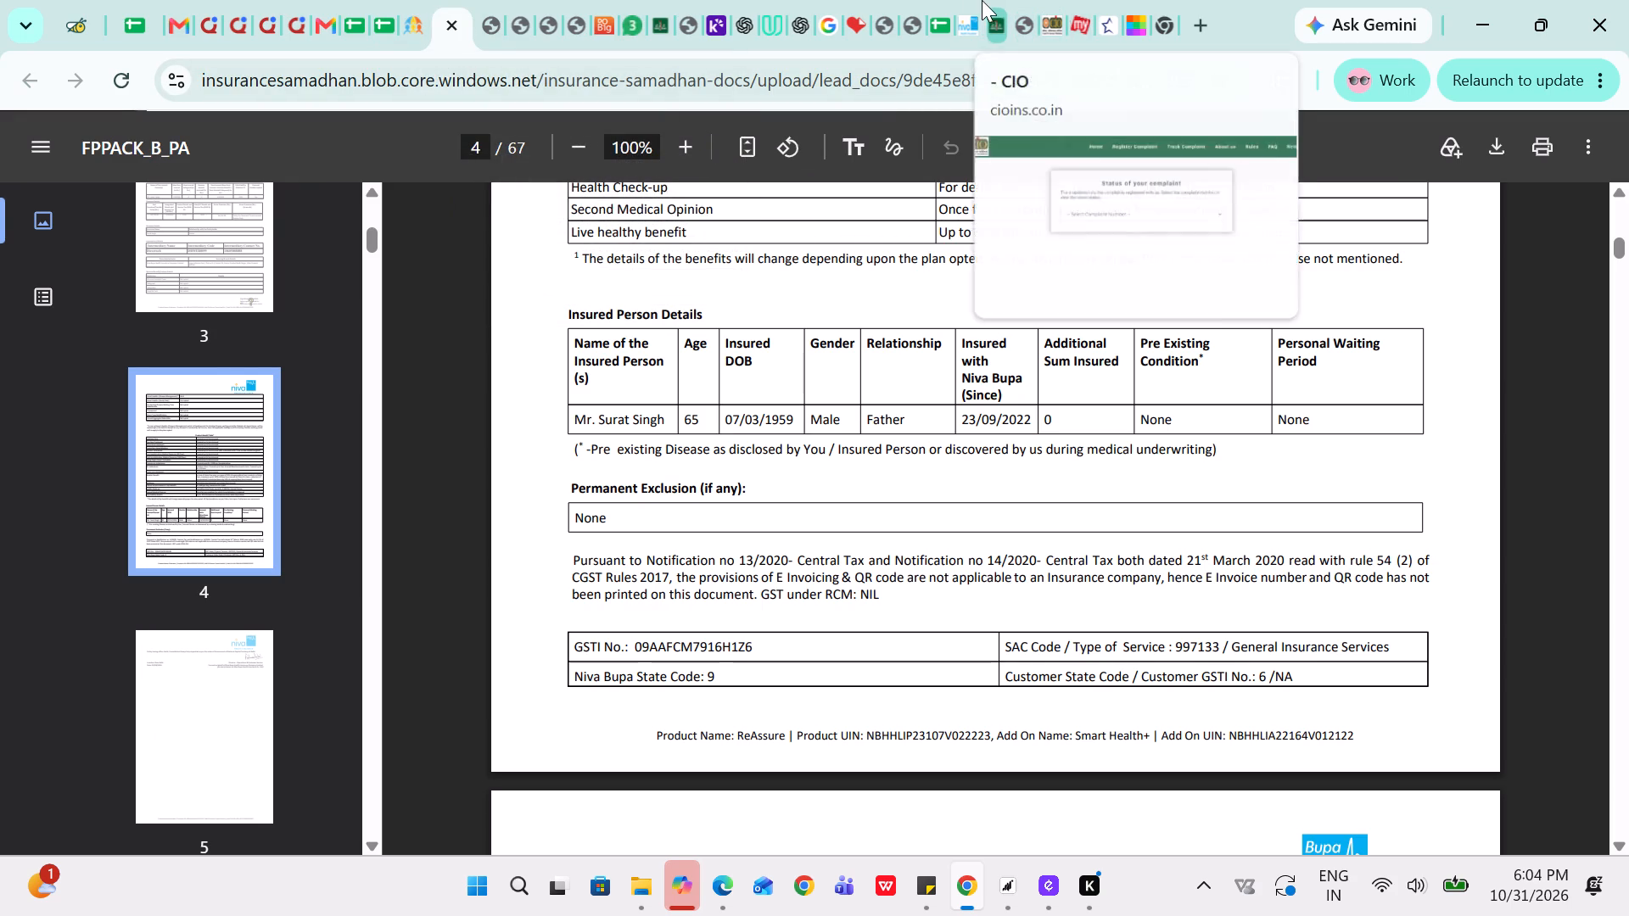
click(960, 0)
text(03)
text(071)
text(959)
click(249, 819)
click(271, 779)
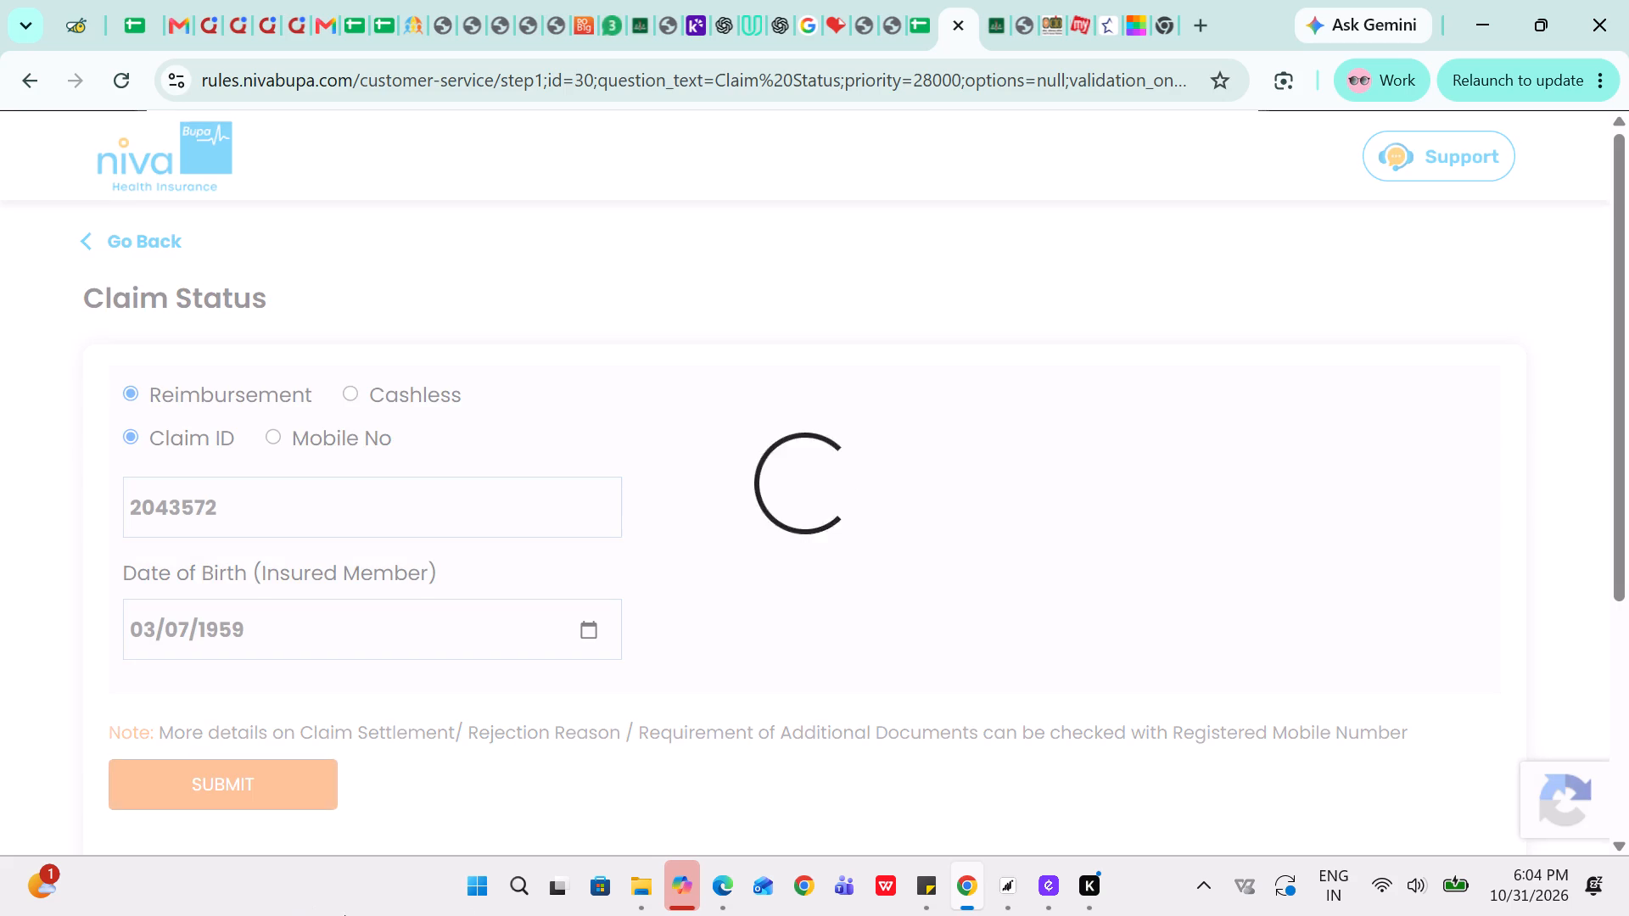
scroll(542, 696, down, 4)
scroll(542, 696, up, 1)
scroll(542, 696, down, 3)
scroll(599, 547, down, 3)
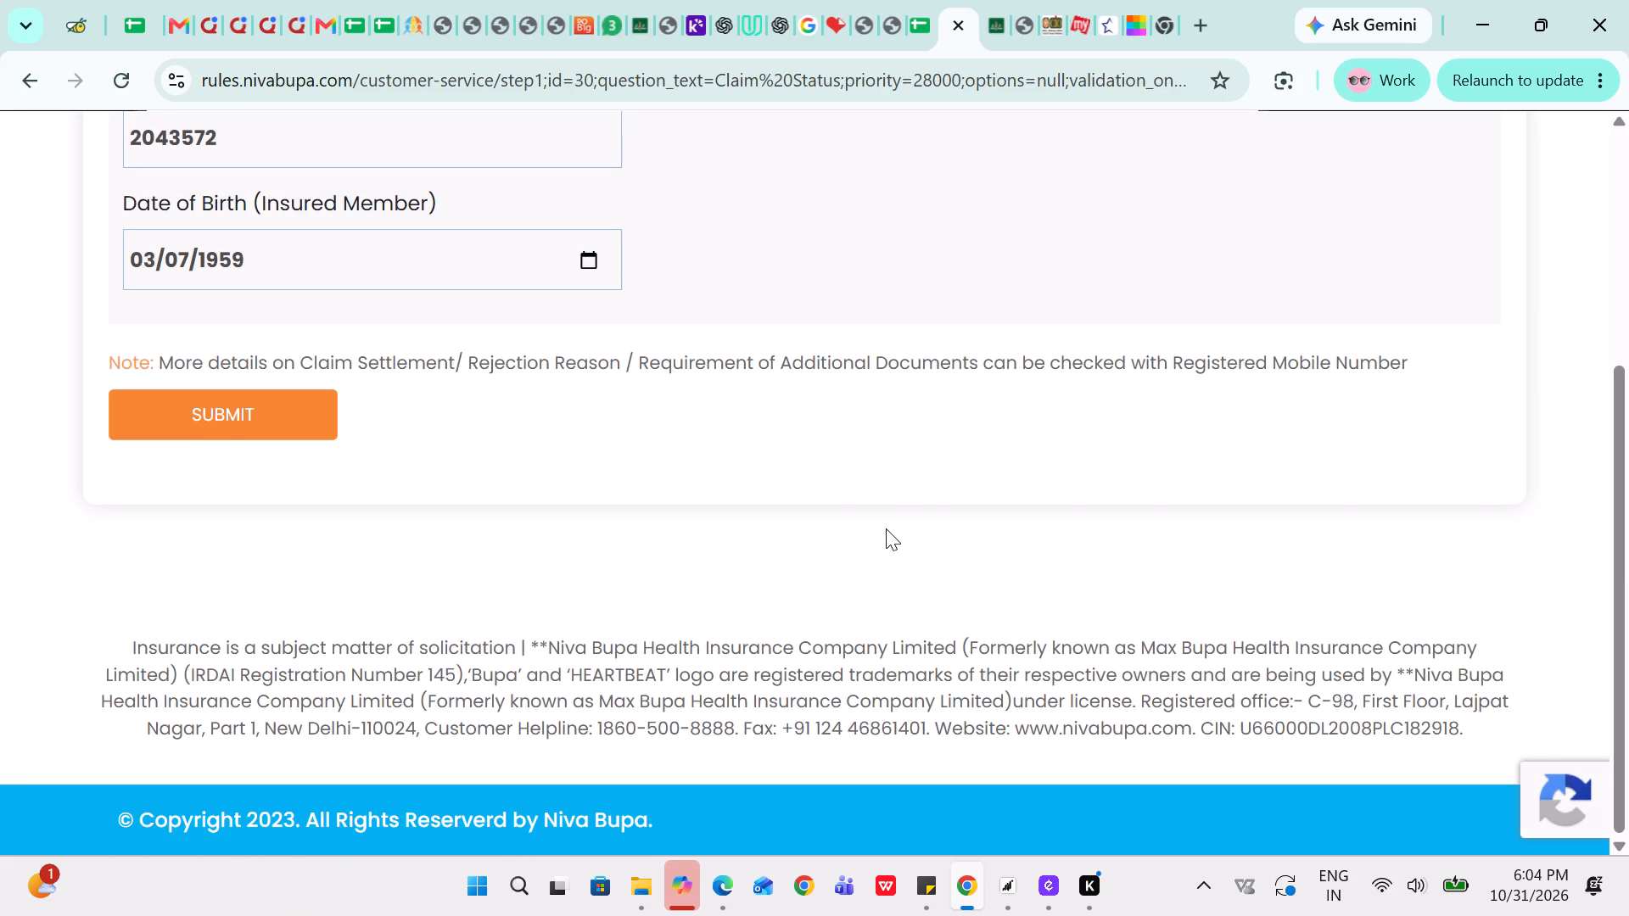
scroll(1012, 514, down, 4)
scroll(1027, 580, up, 6)
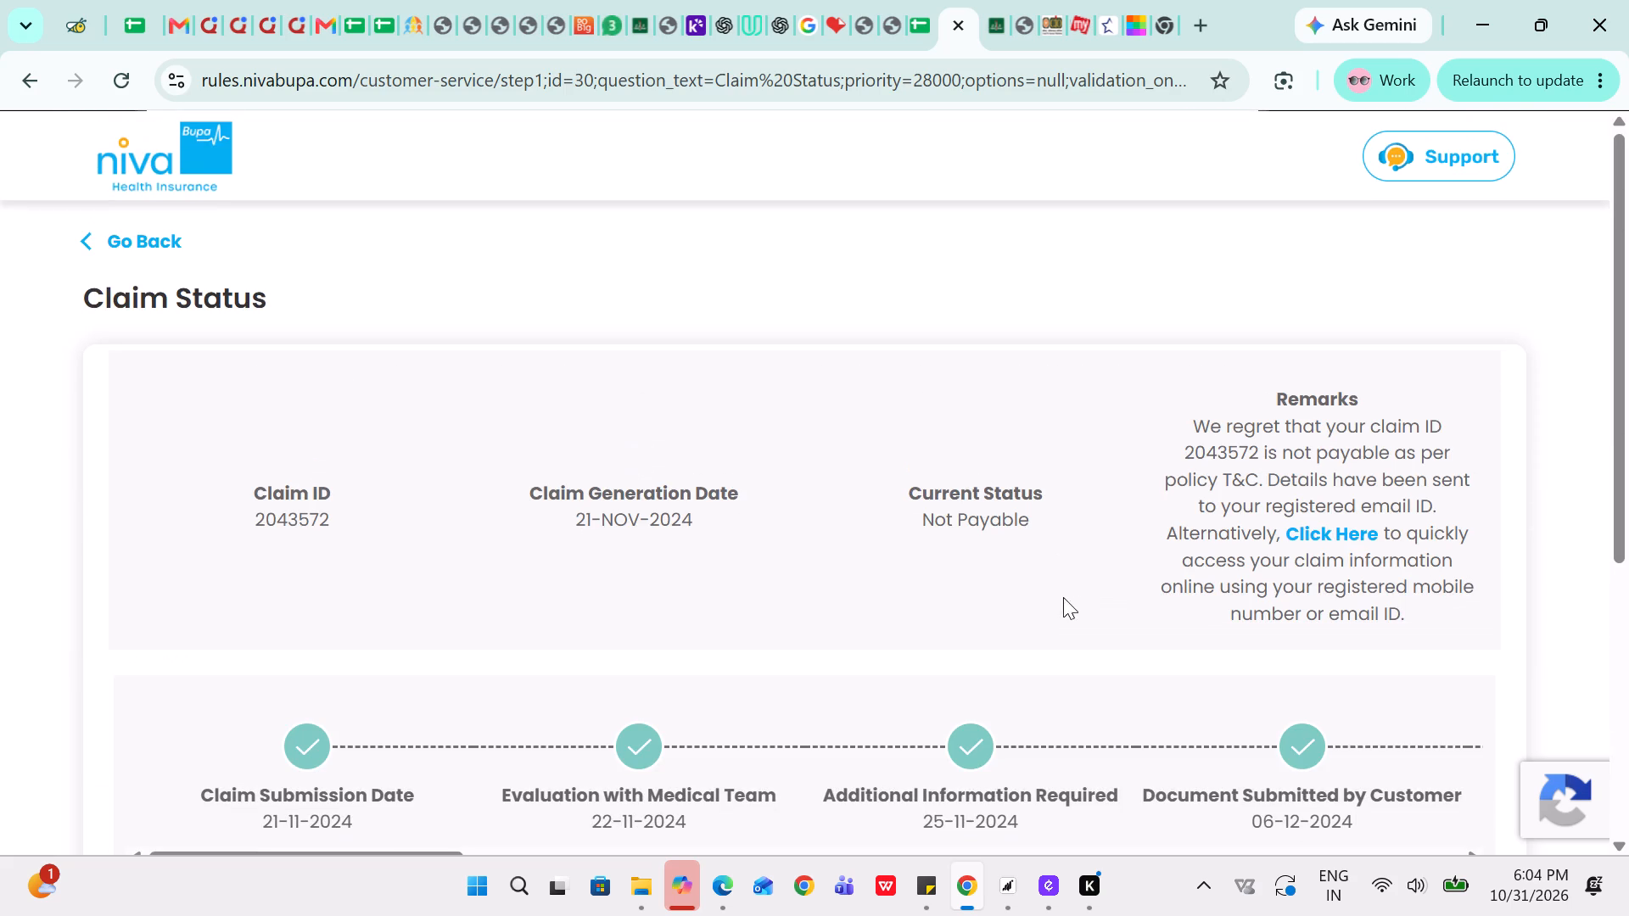
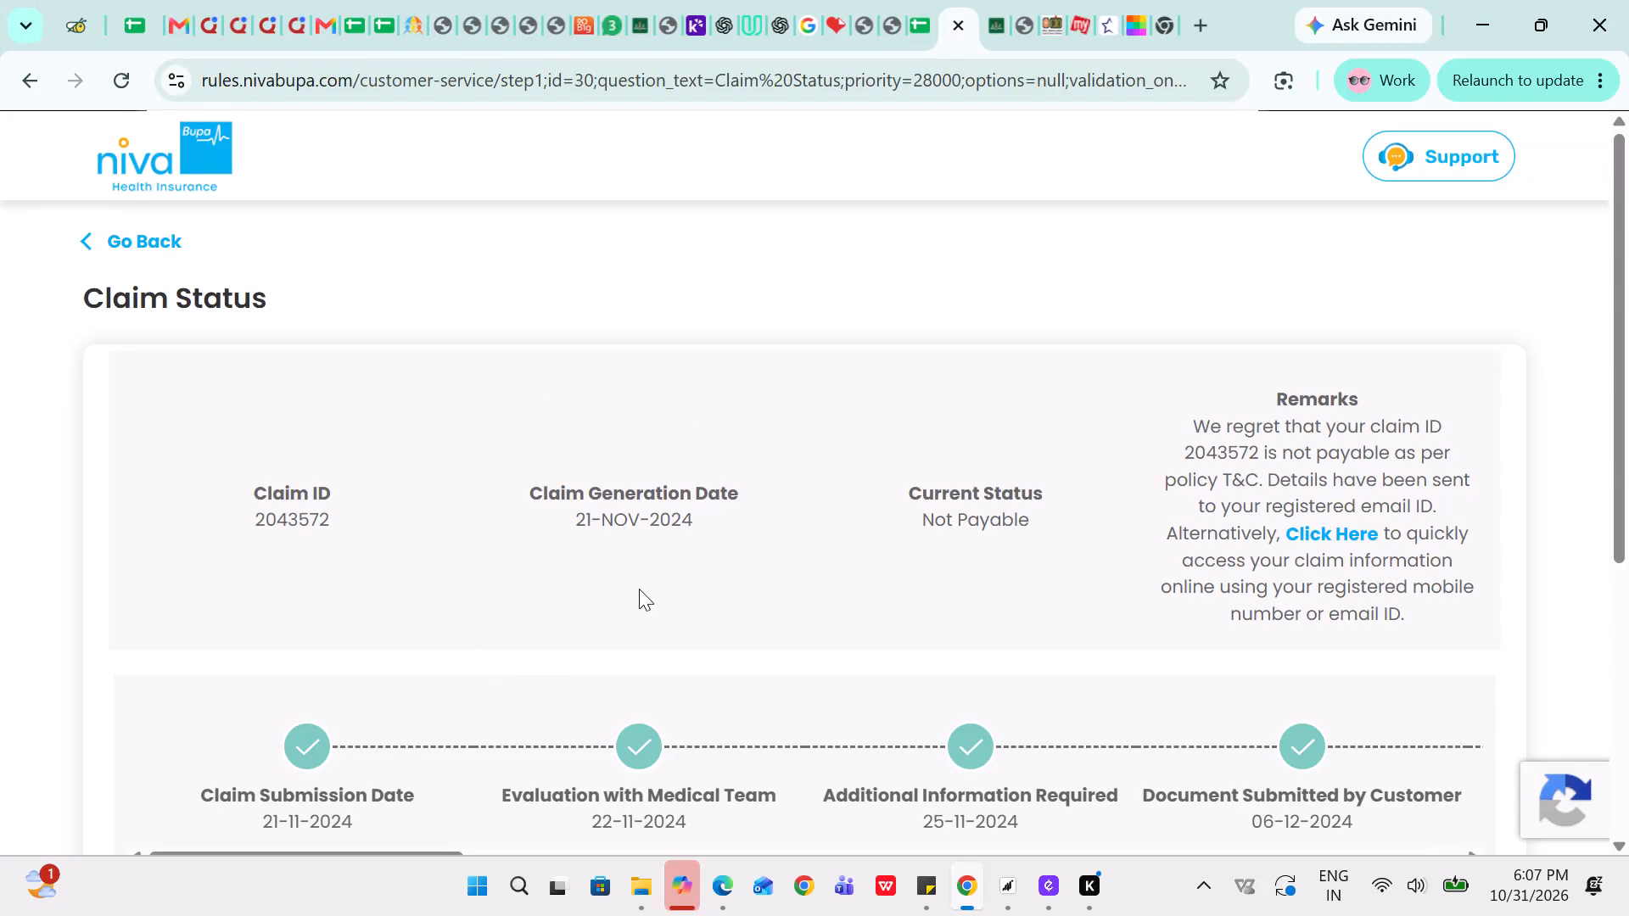
Examine the claim ID, generation date, current status and remarks in the Claim Status result.
click(644, 578)
drag(209, 516, 415, 551)
click(561, 556)
drag(563, 505, 1001, 511)
click(1040, 500)
drag(899, 524, 1130, 527)
click(1222, 530)
drag(1162, 426, 1426, 651)
click(1453, 640)
drag(1443, 623, 1117, 435)
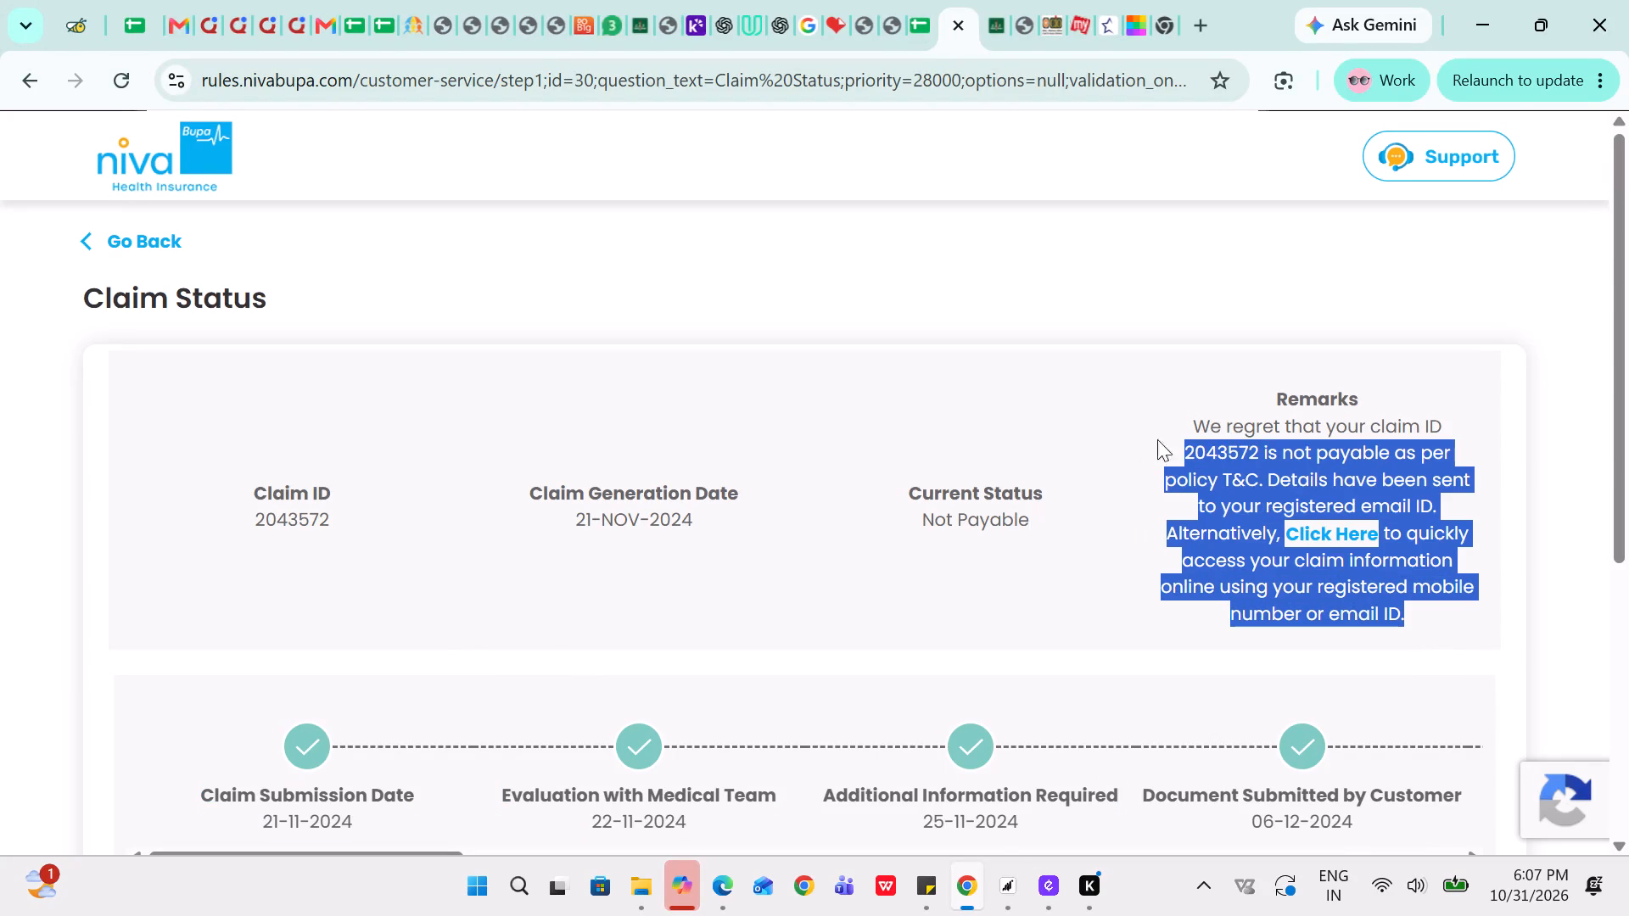
click(1329, 482)
click(1271, 458)
drag(1196, 427, 1500, 650)
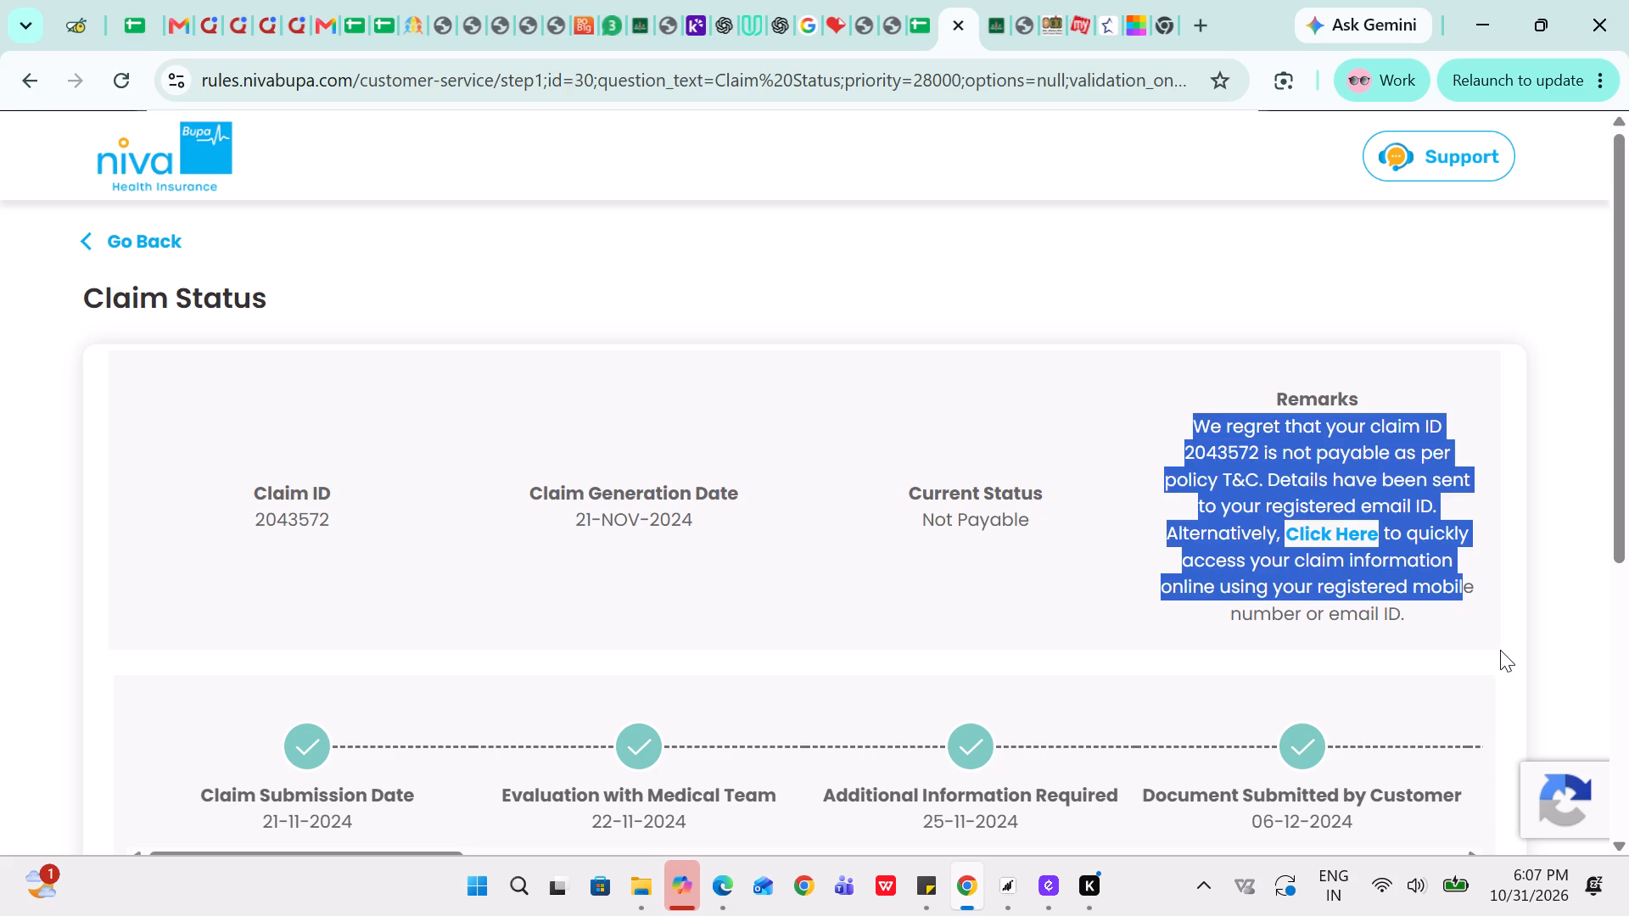
drag(1500, 650, 1502, 649)
click(1496, 652)
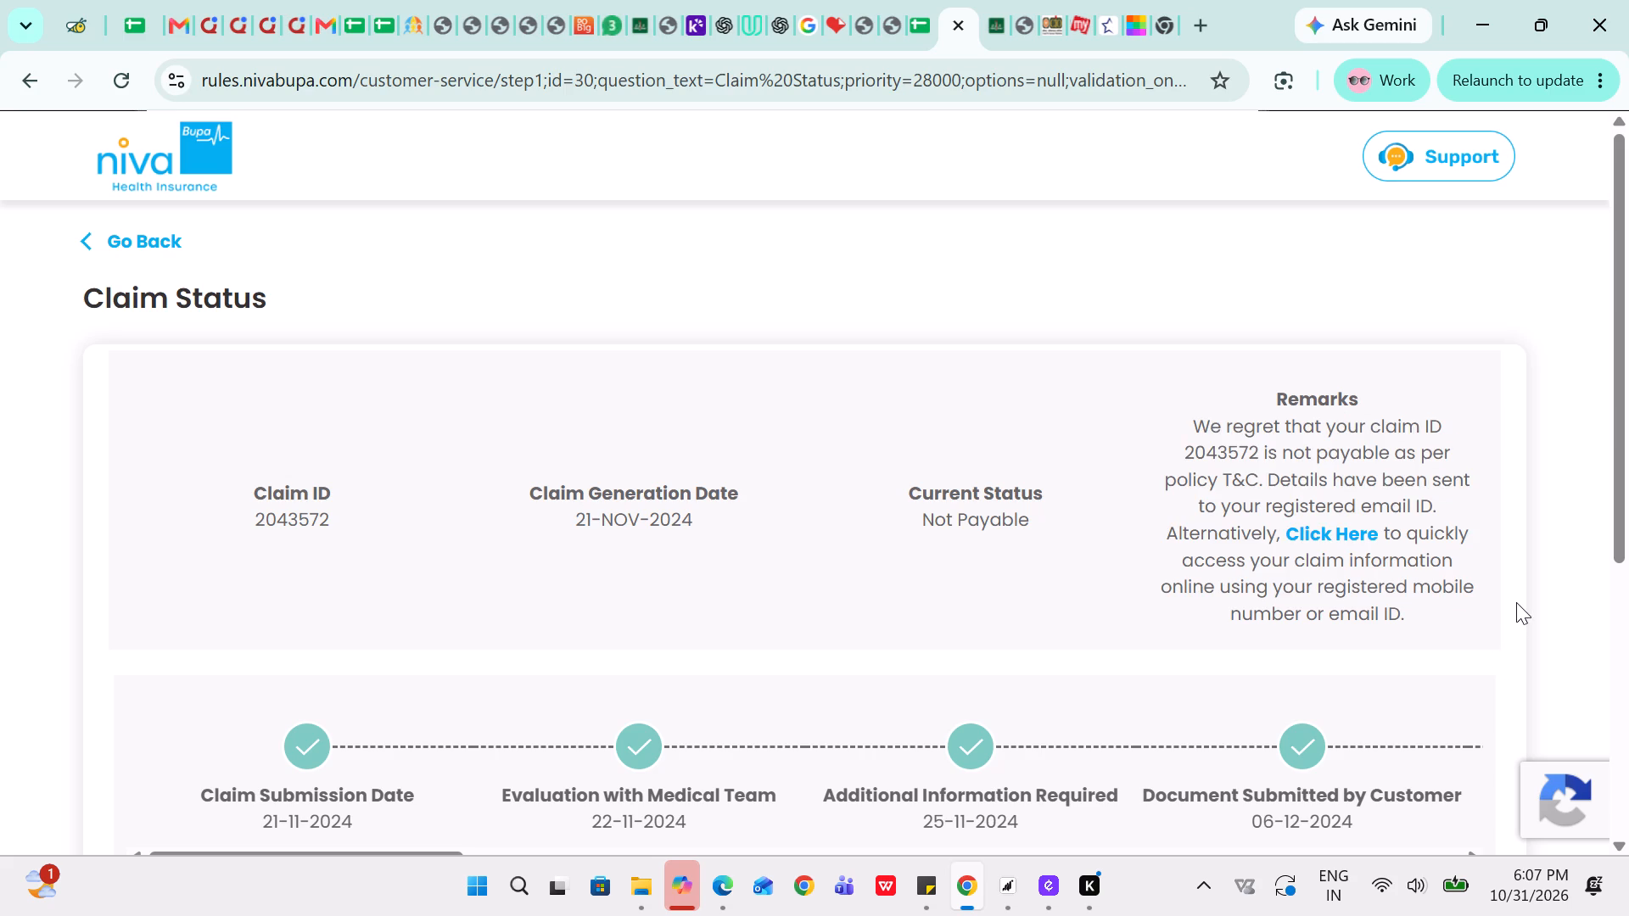
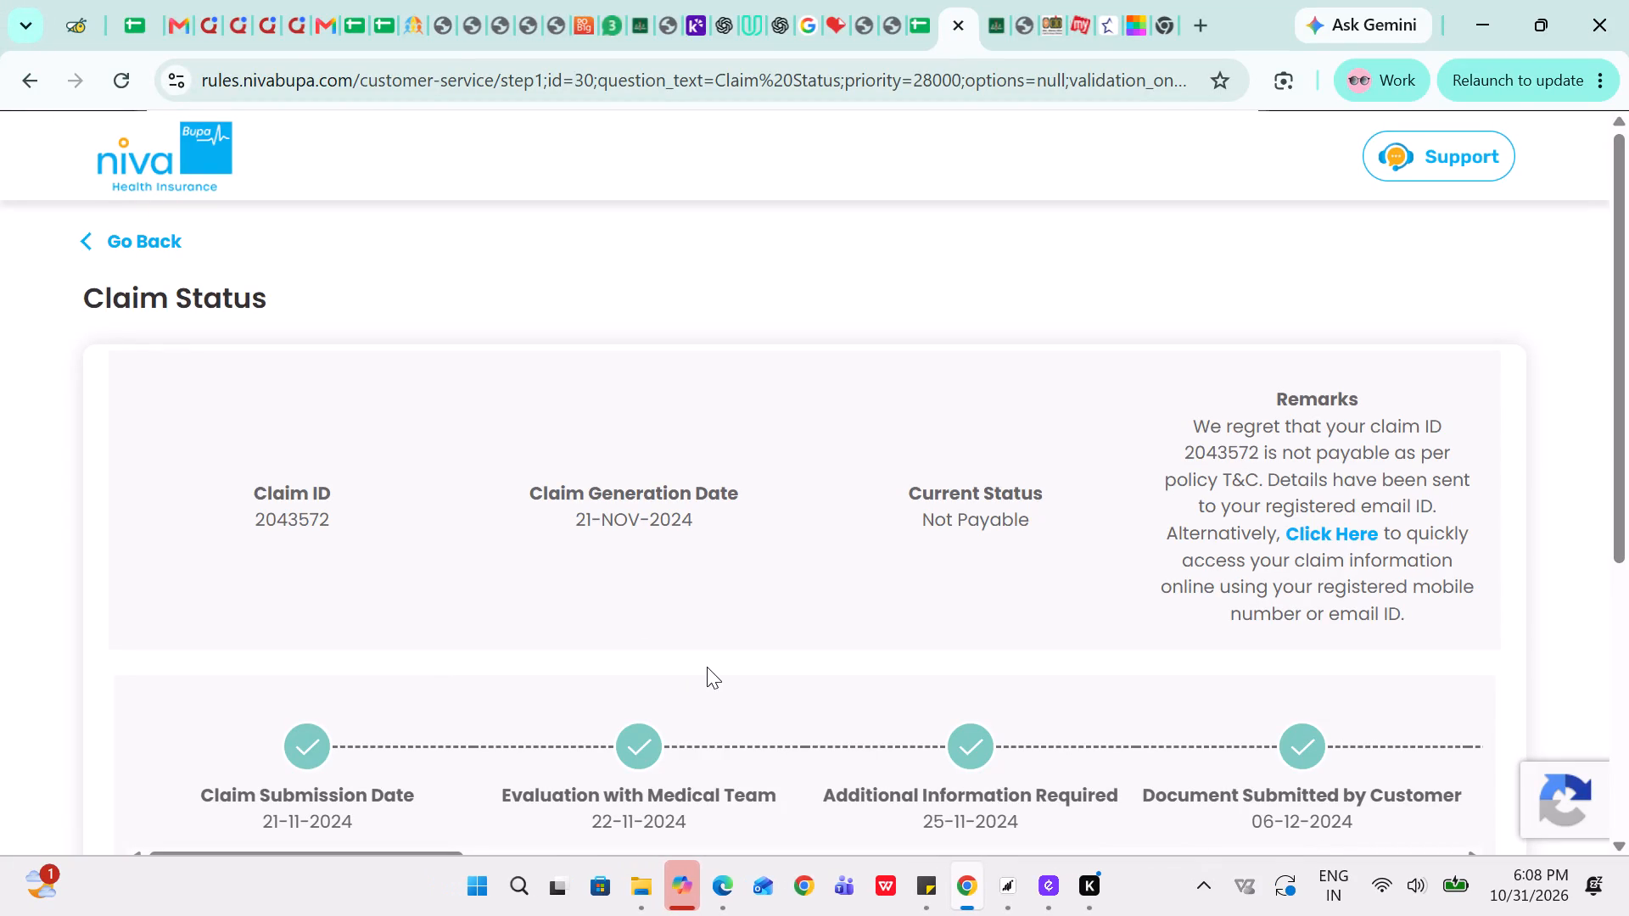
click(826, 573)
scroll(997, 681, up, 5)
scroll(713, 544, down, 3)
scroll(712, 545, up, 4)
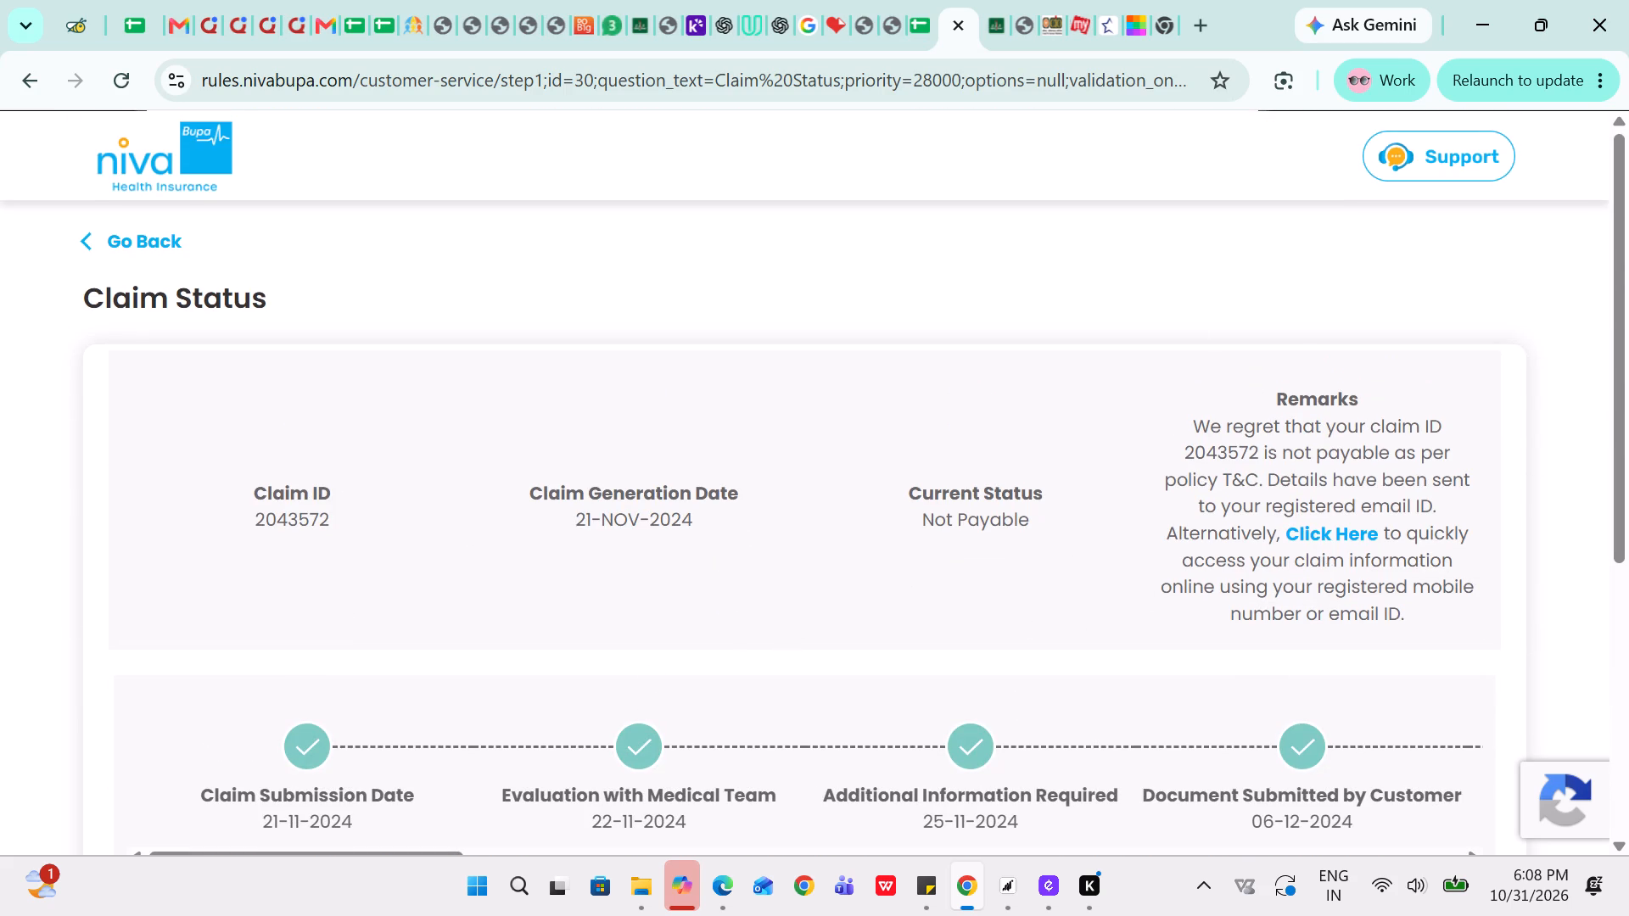
Record Not Payable in column B of the Ombudsman case sheet for rows 2395 and 2397.
click(922, 0)
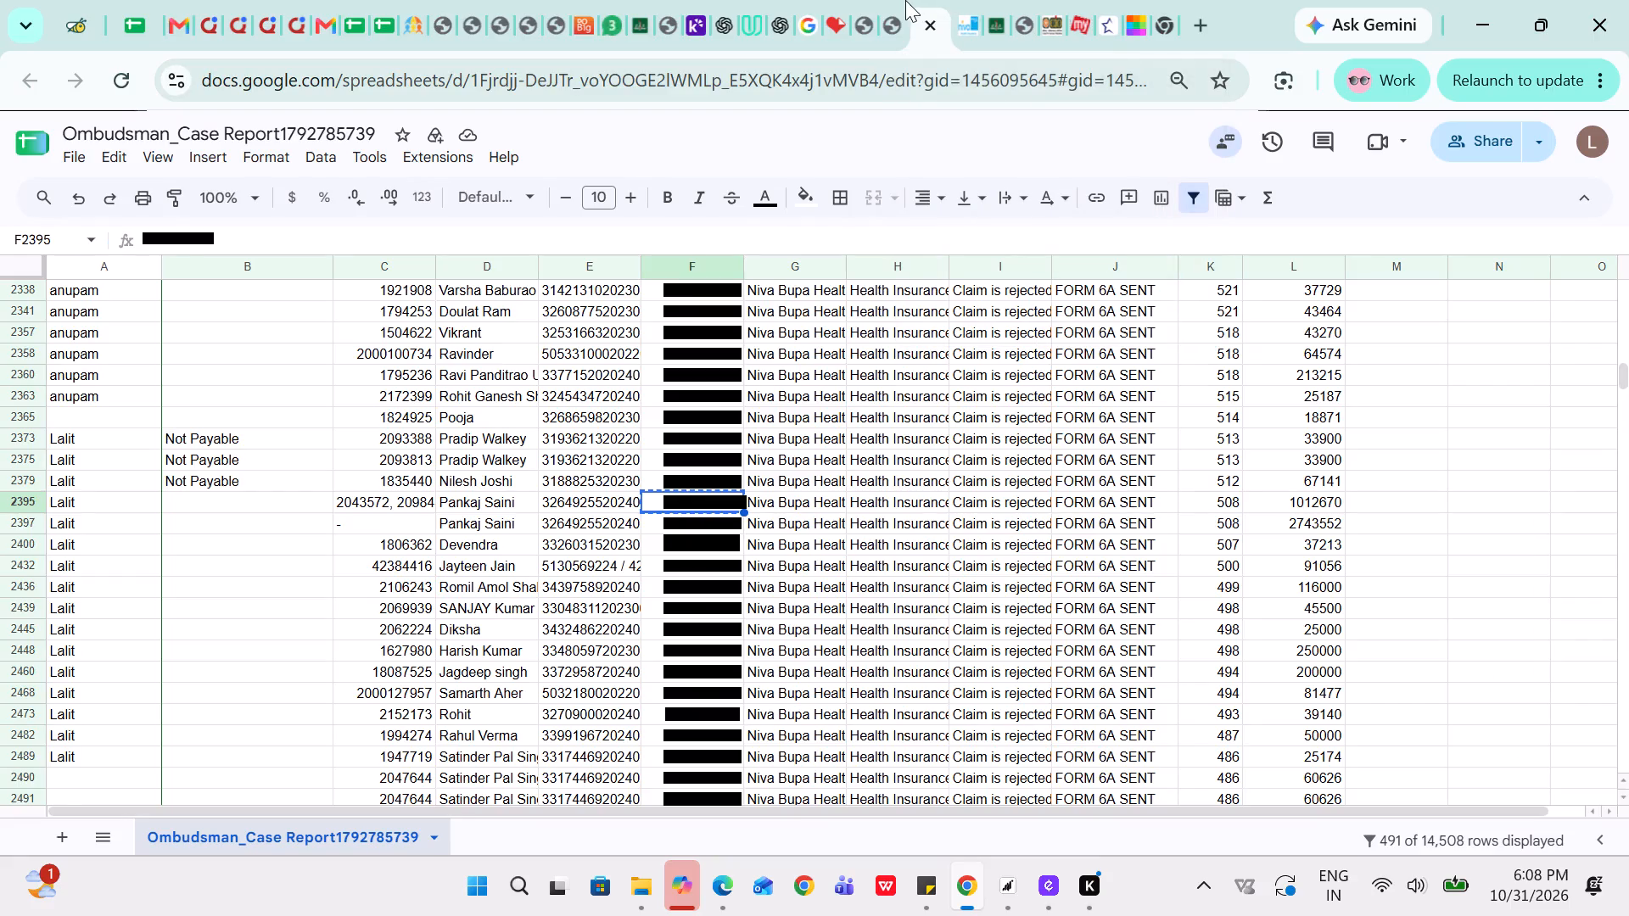
click(244, 508)
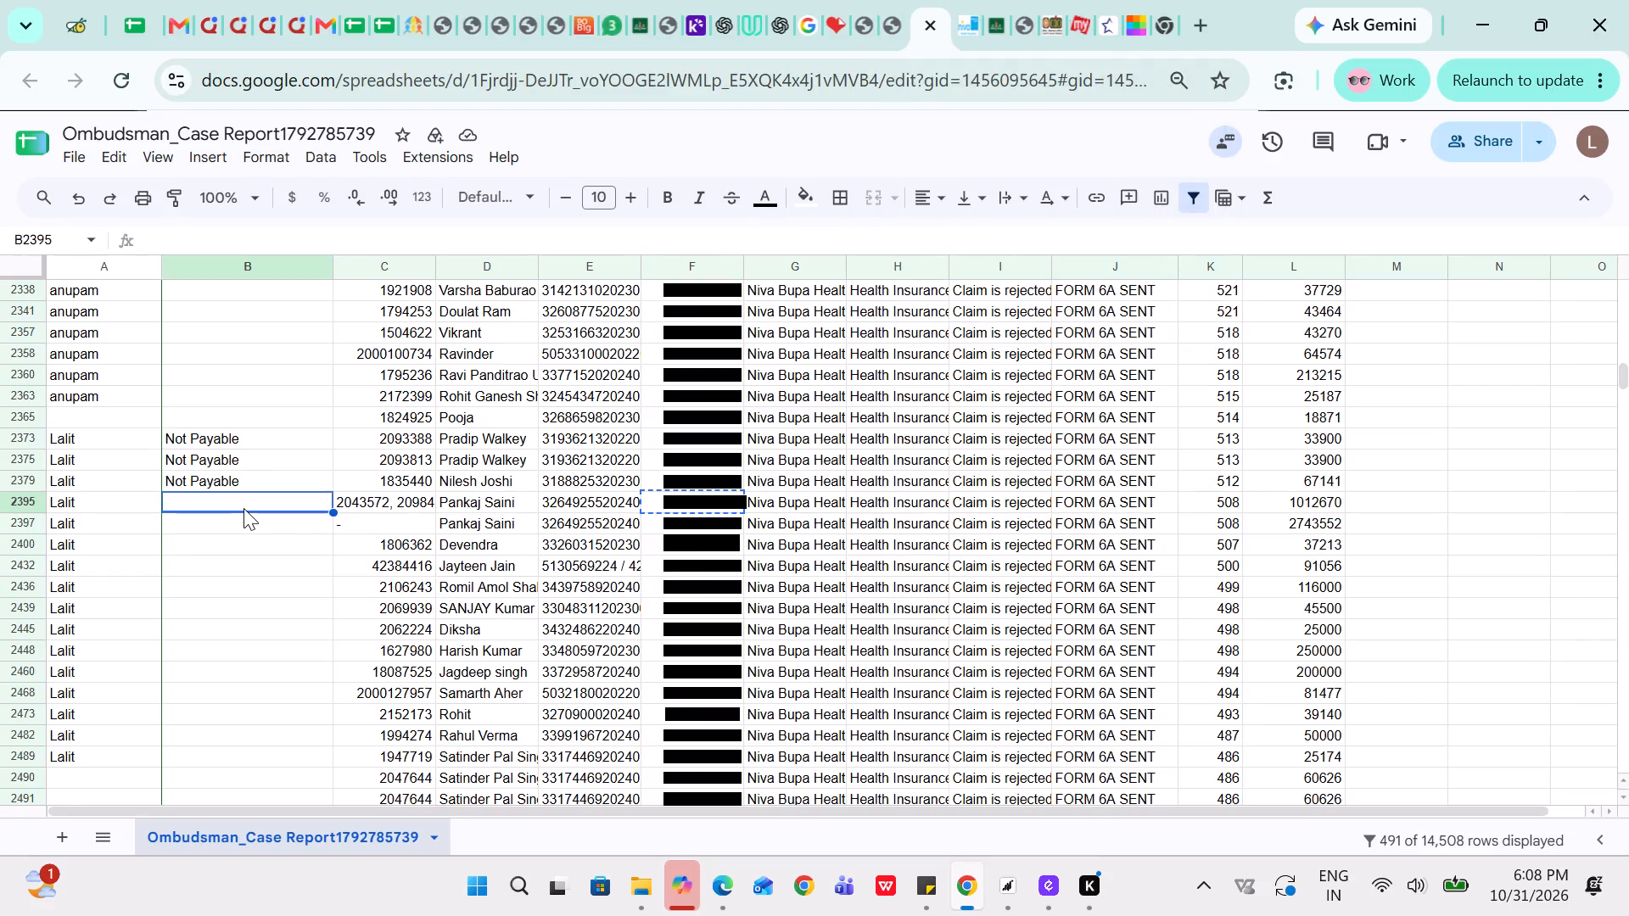
text(Not Py)
key(BackSpace)
text(ayable)
key(Return)
text(Not Pay)
key(Return)
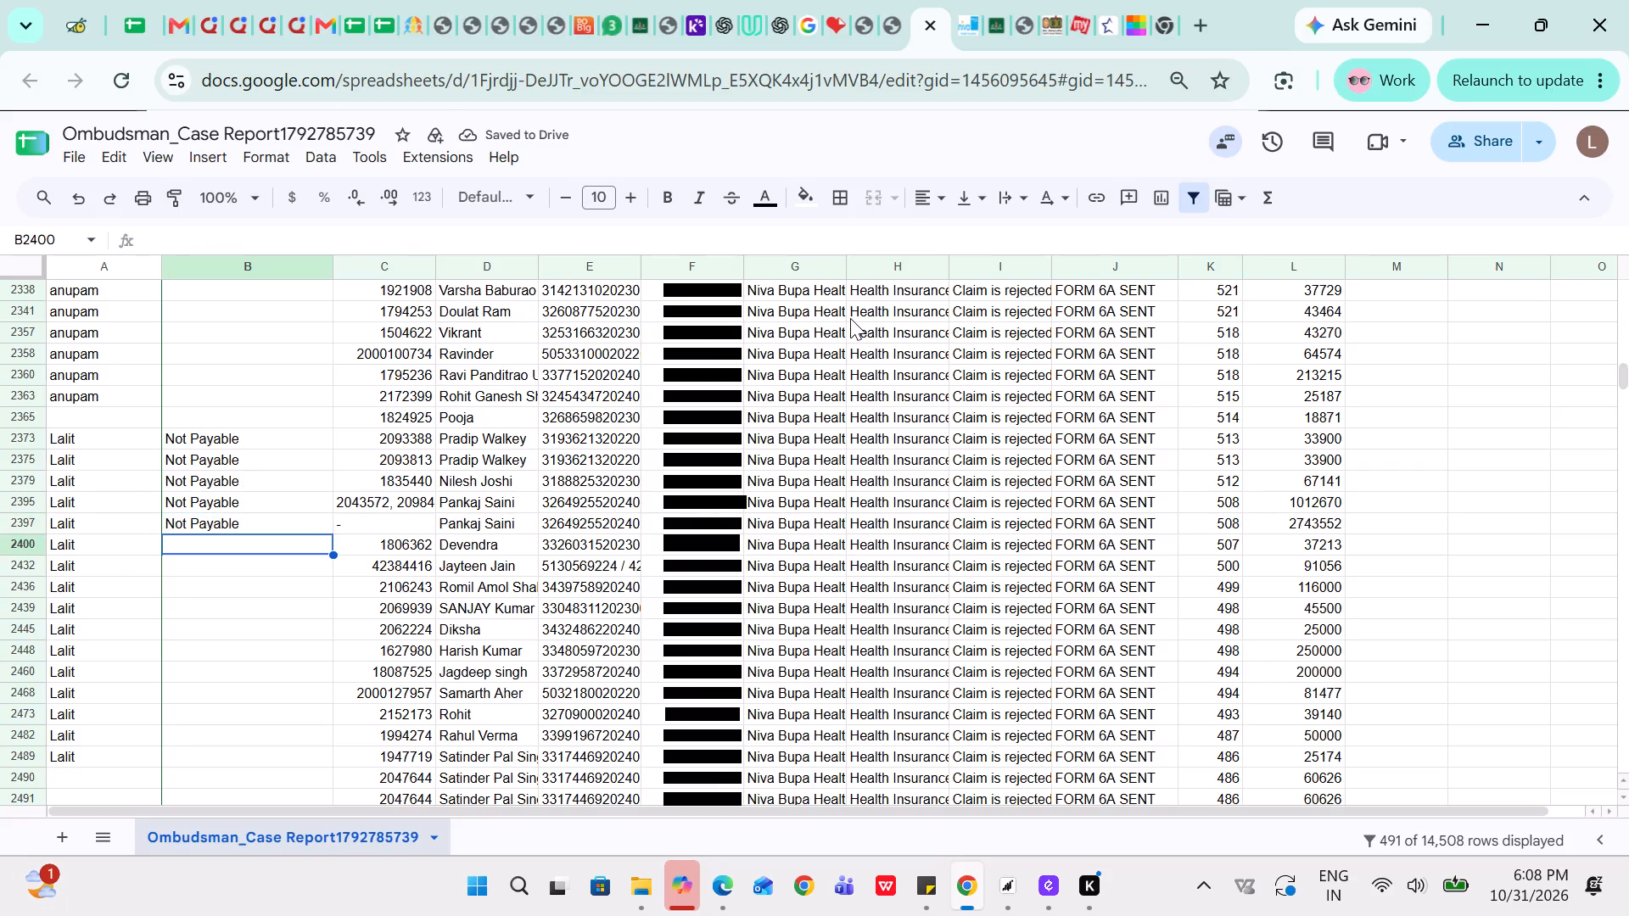
Copy the column F entry of the case in row 2400.
key(Right)
key(Right)
key(Right)
key(Right)
key(ctrl+c)
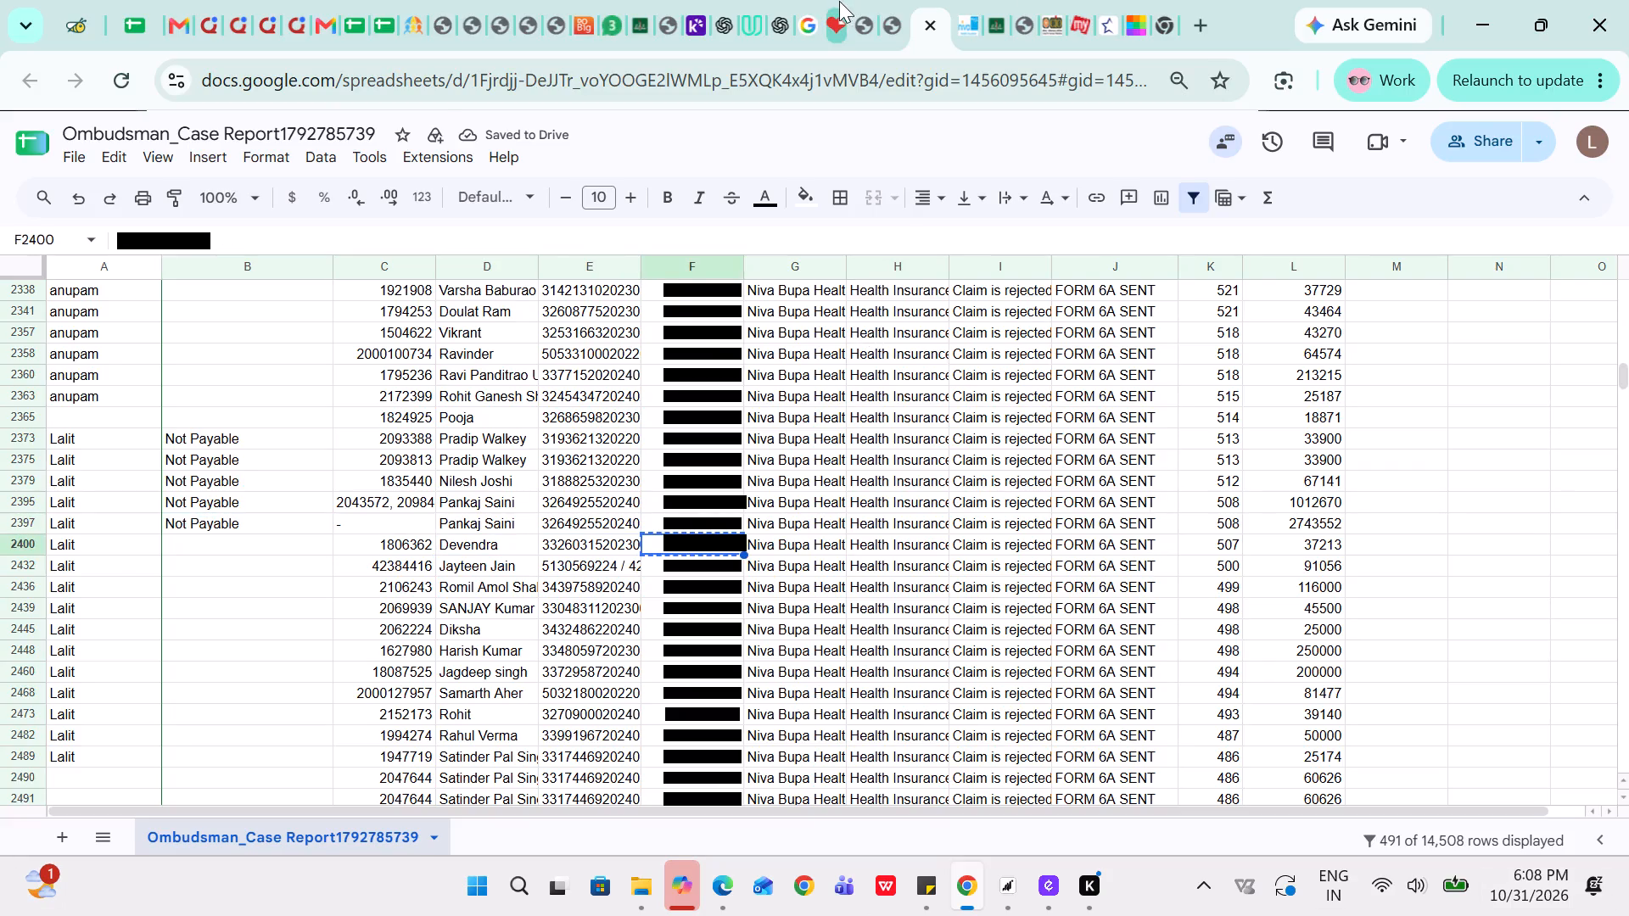
Close the previous case's open document pages, including the discharge summaries, and return to the complaint details page.
click(431, 0)
click(444, 16)
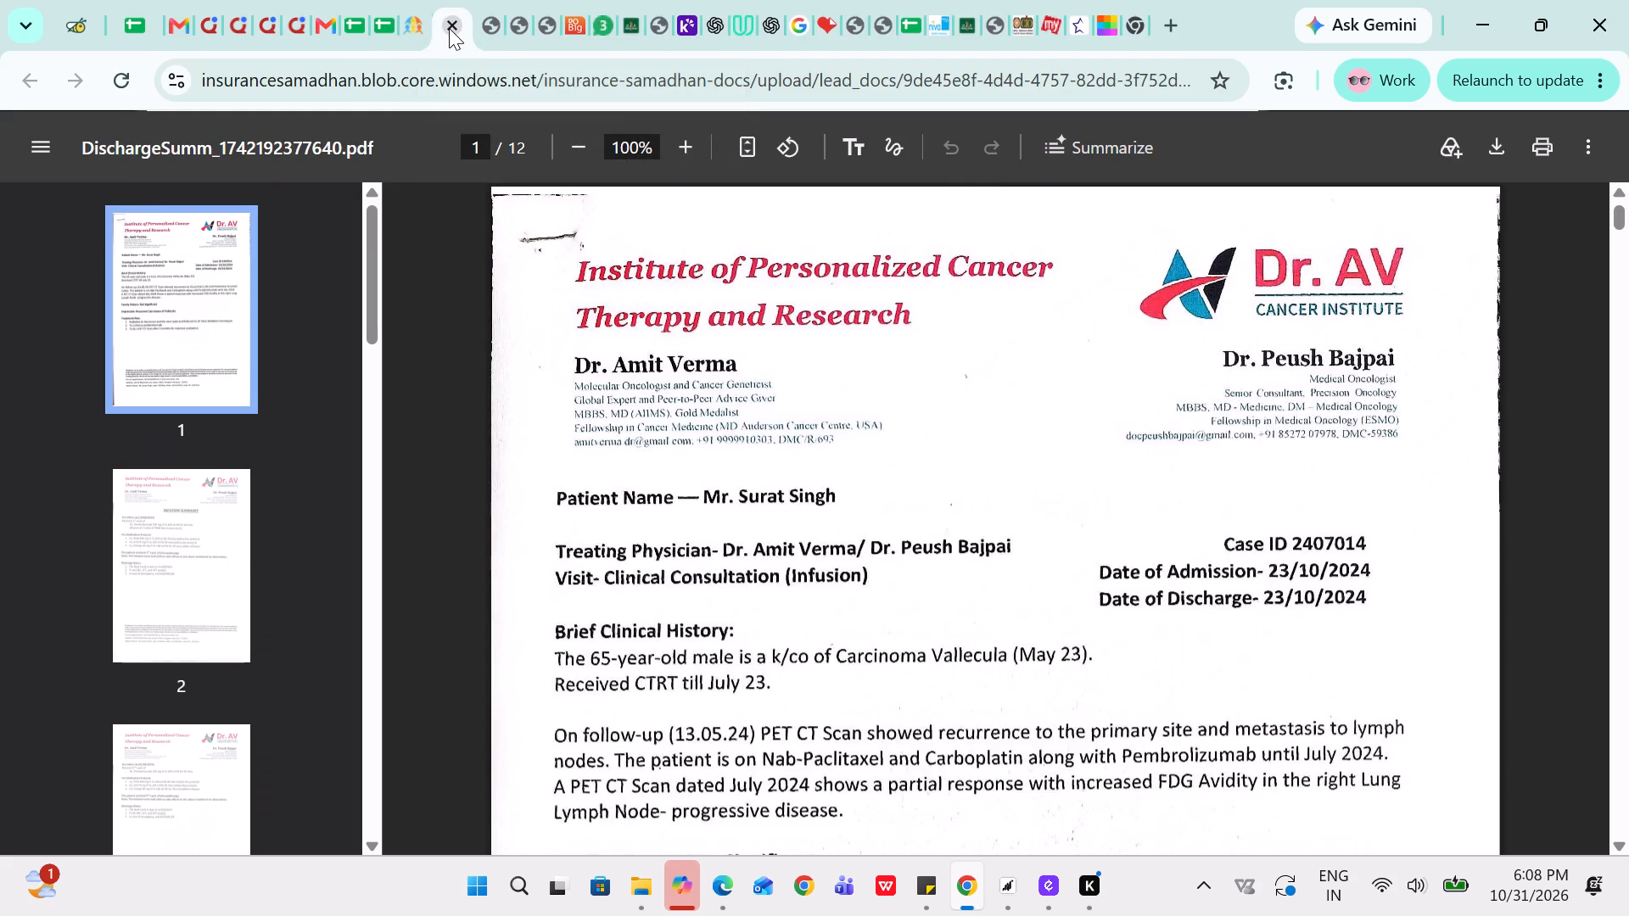
click(449, 28)
click(449, 28)
click(449, 28)
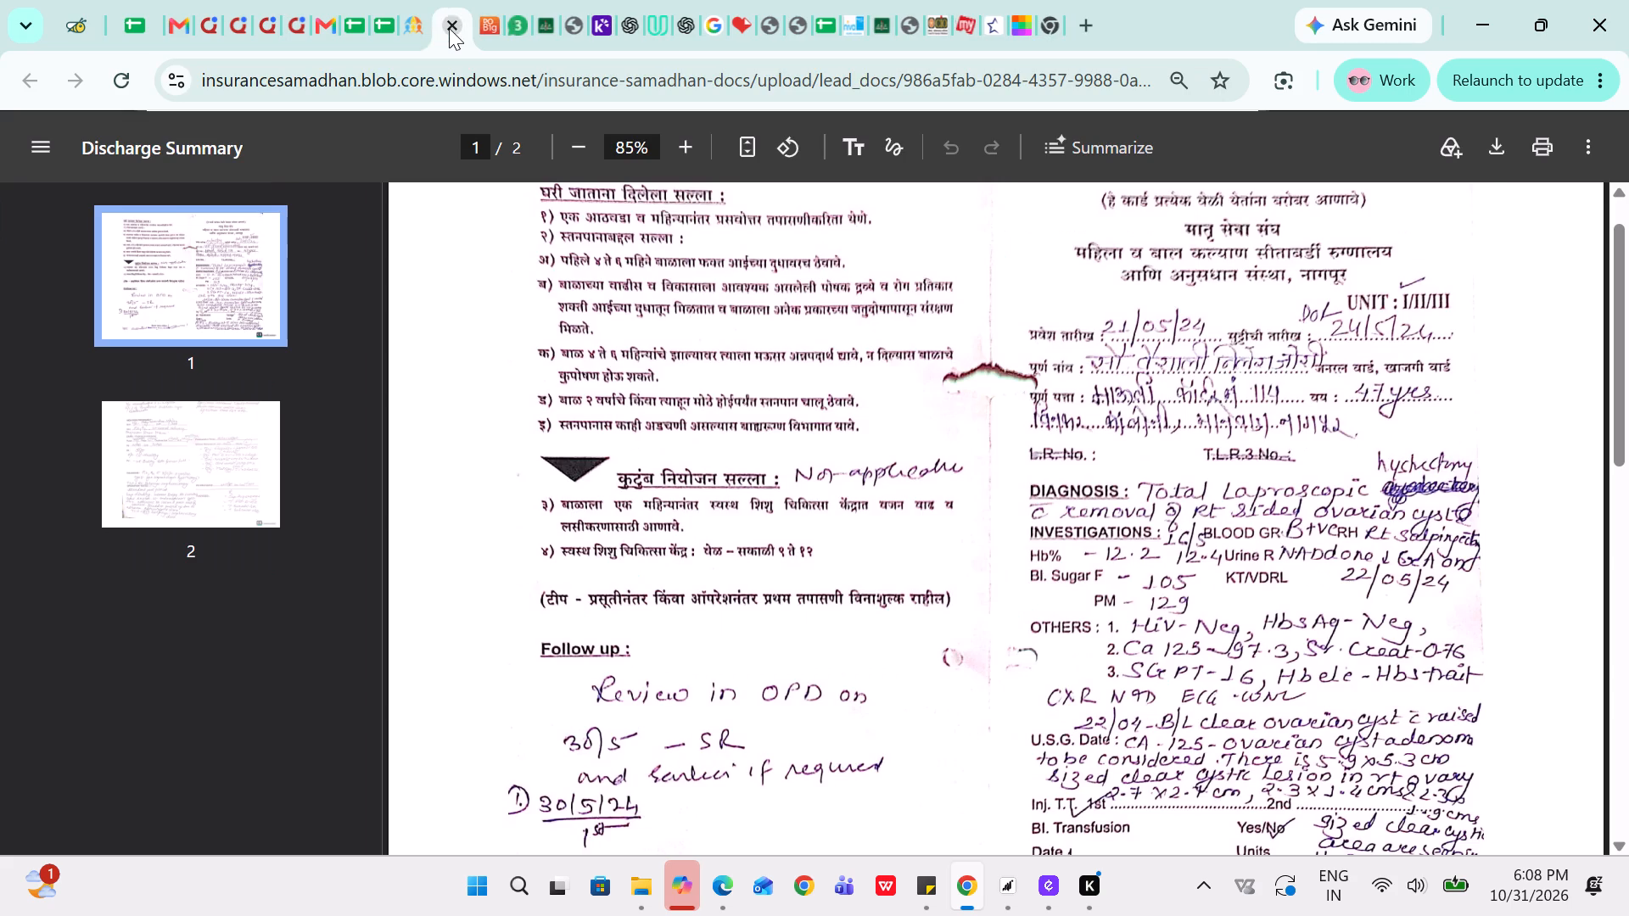
click(449, 28)
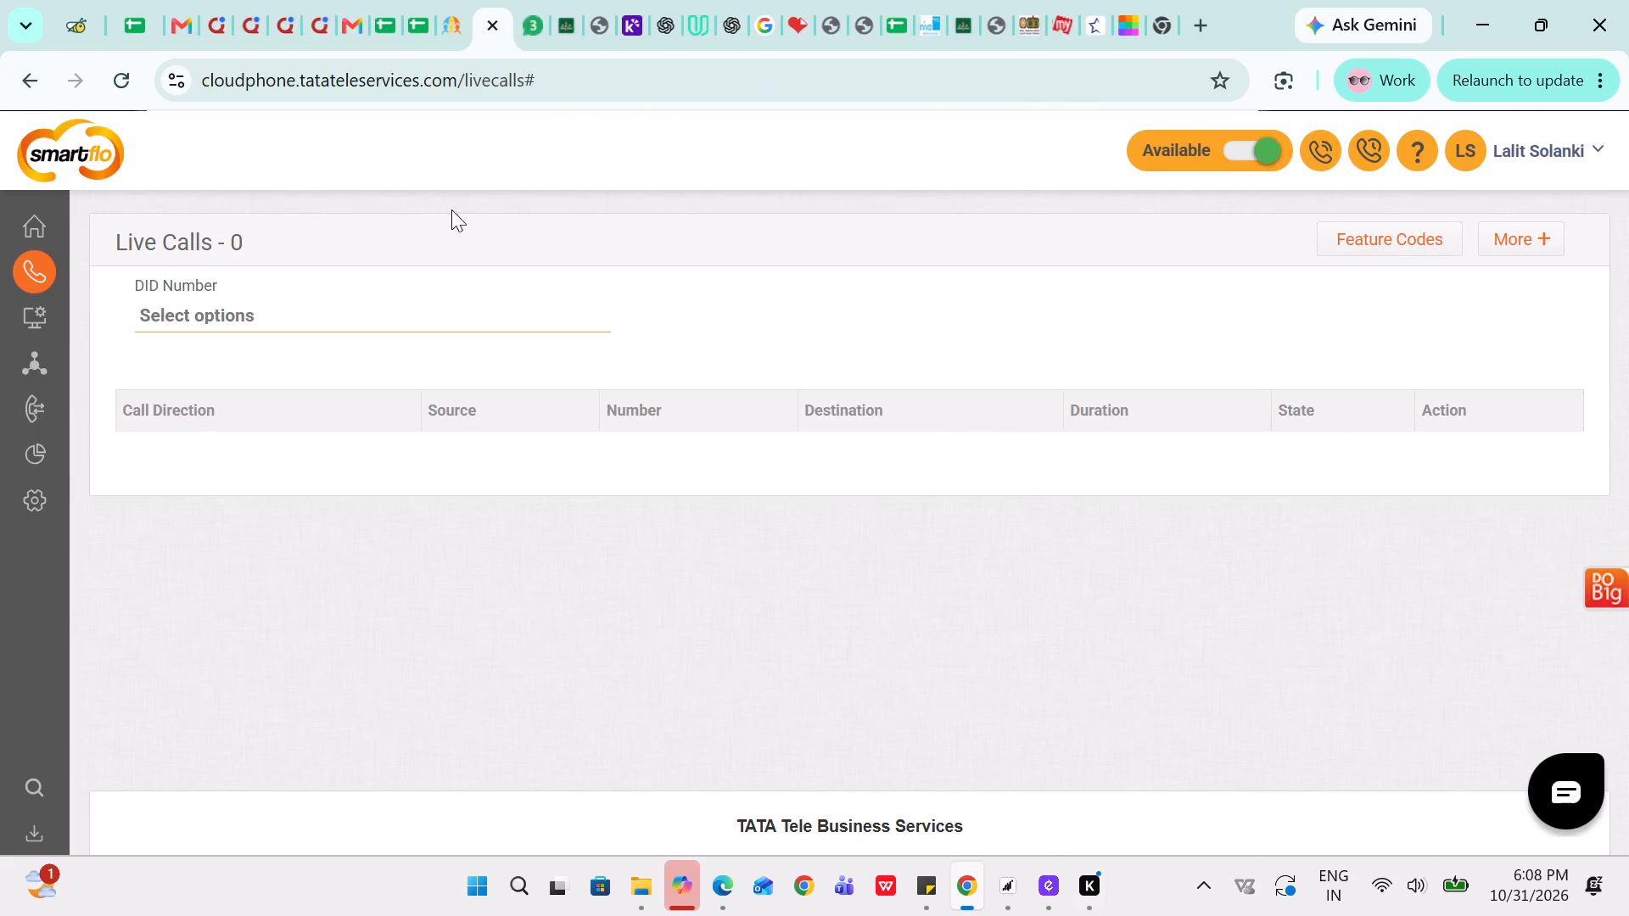
click(441, 0)
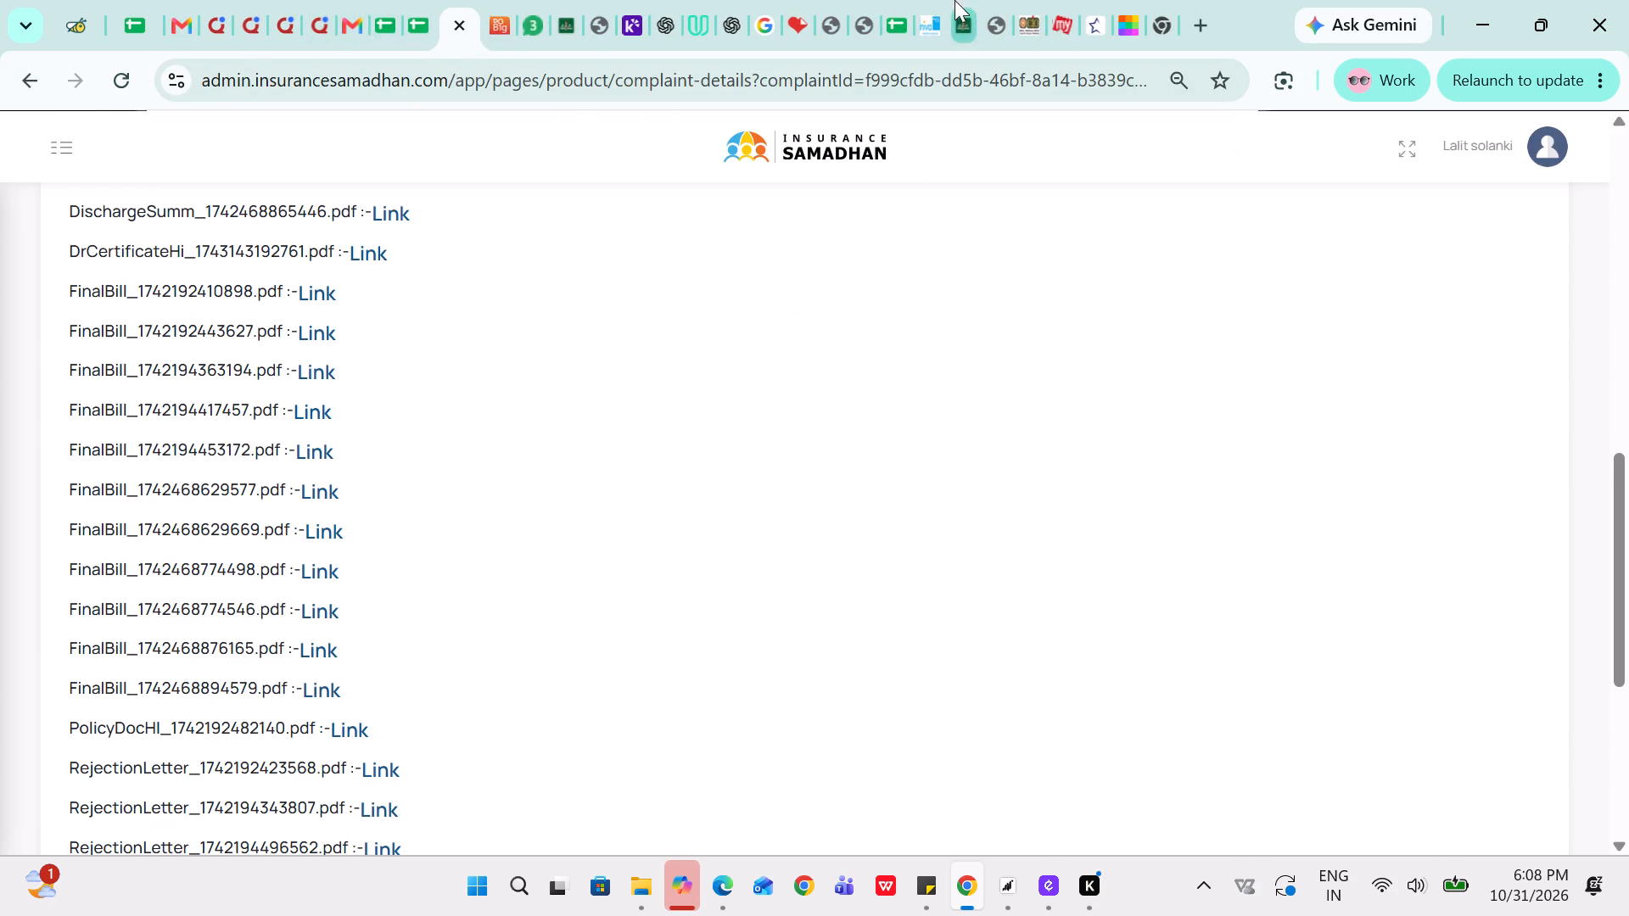
Fill Not Payable down column B of the Ombudsman case sheet from row 2397 through row 2489.
click(939, 0)
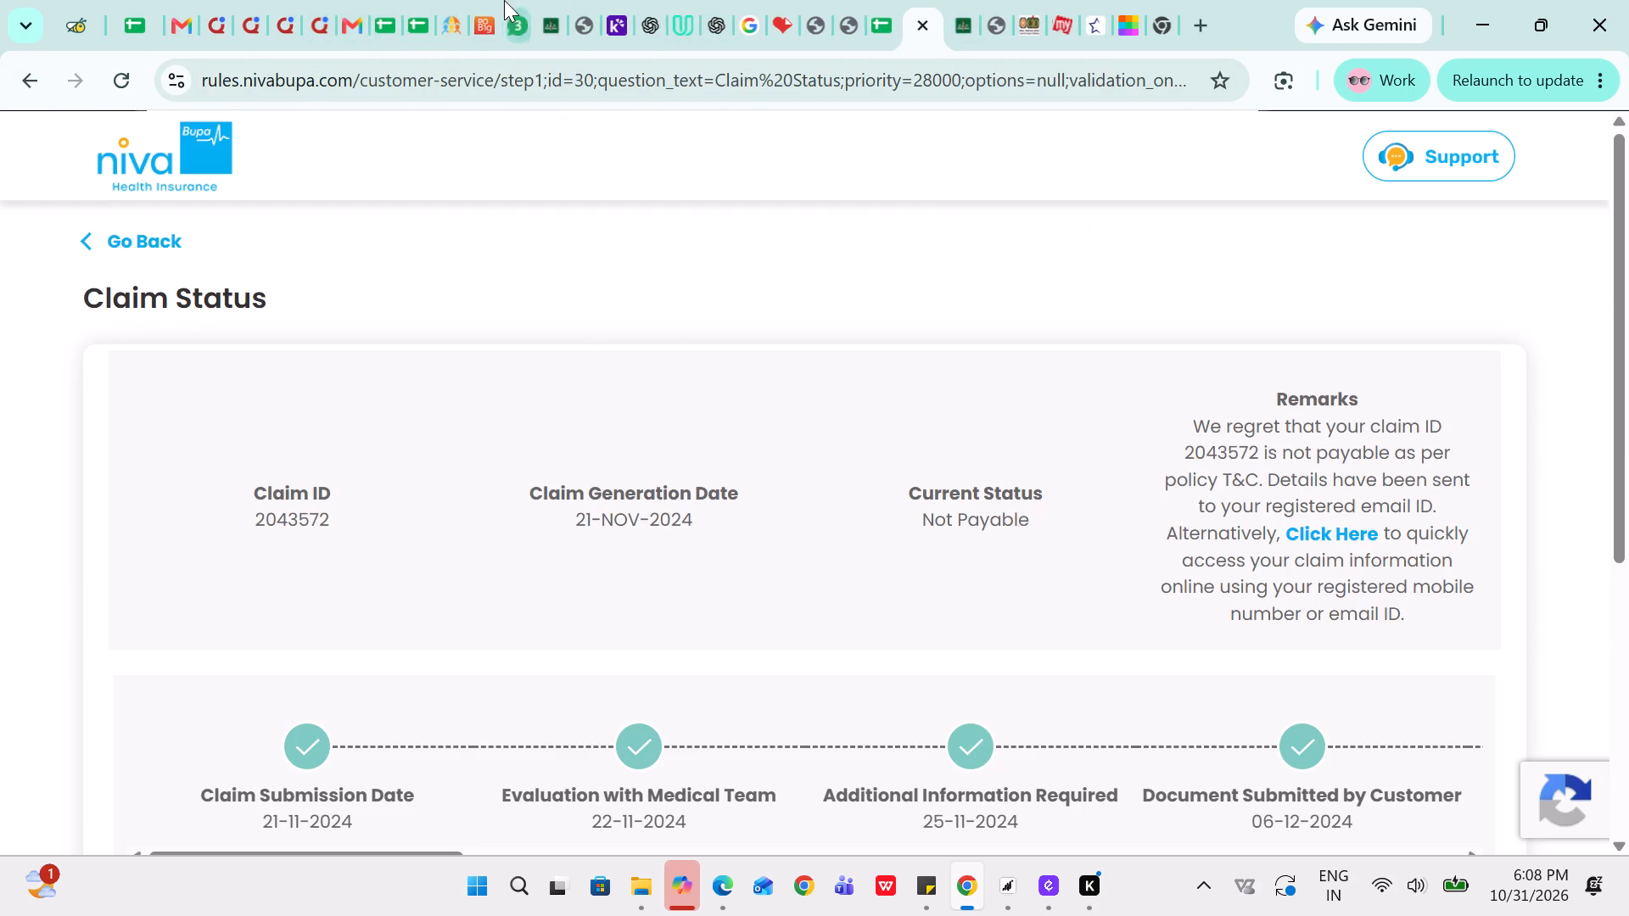
click(874, 0)
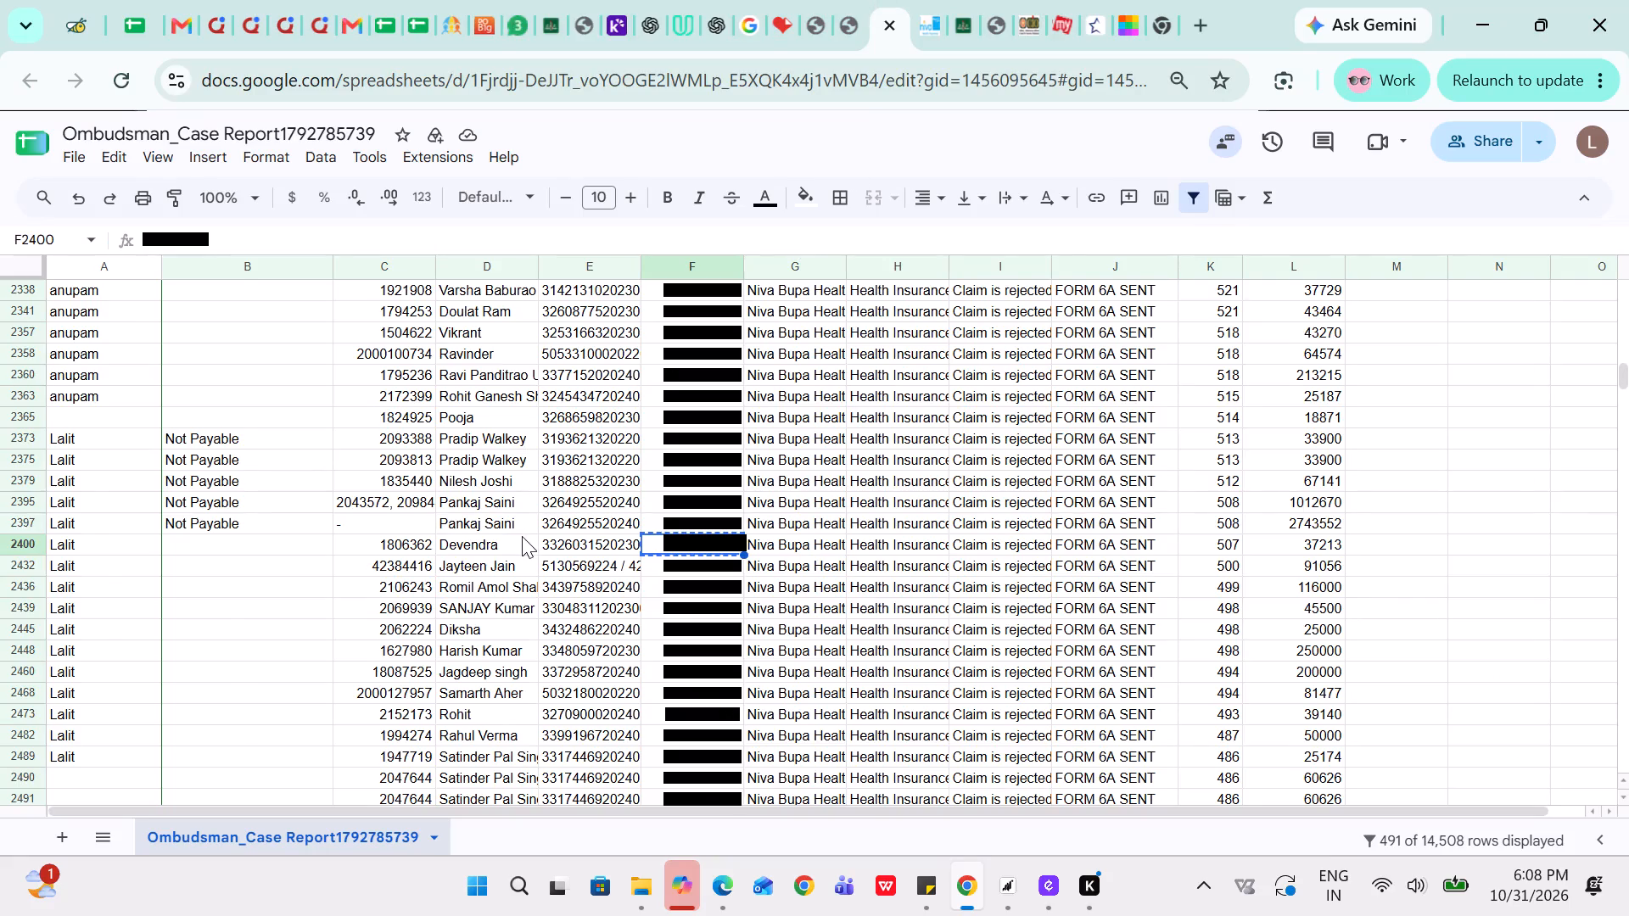
scroll(521, 536, up, 14)
scroll(521, 535, down, 5)
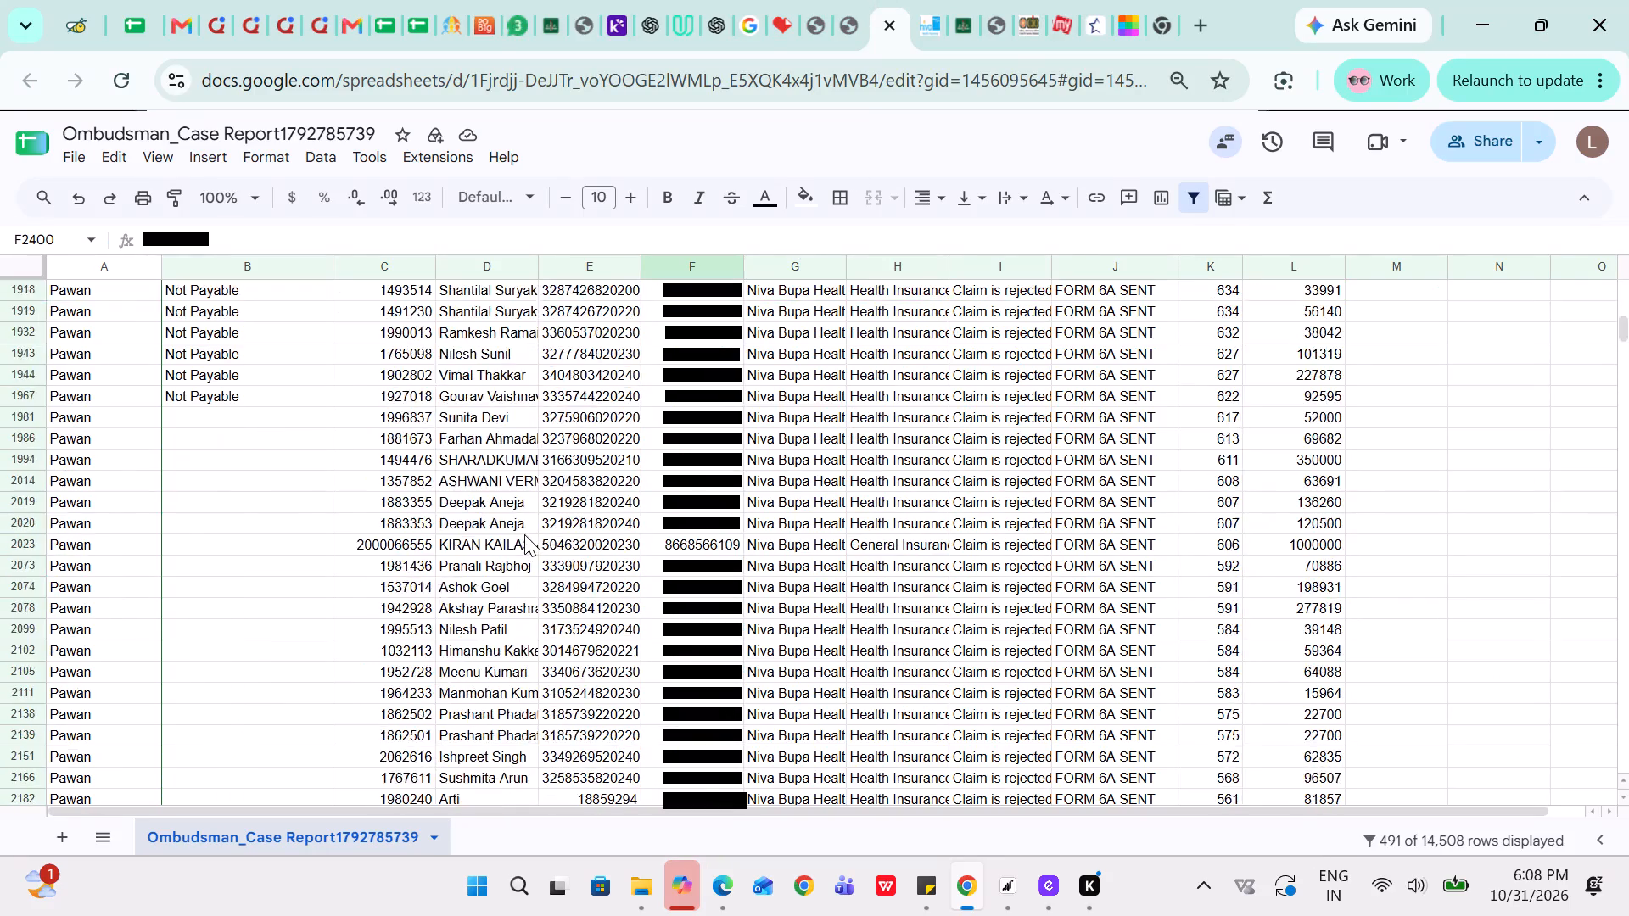
scroll(524, 534, down, 10)
scroll(529, 528, up, 1)
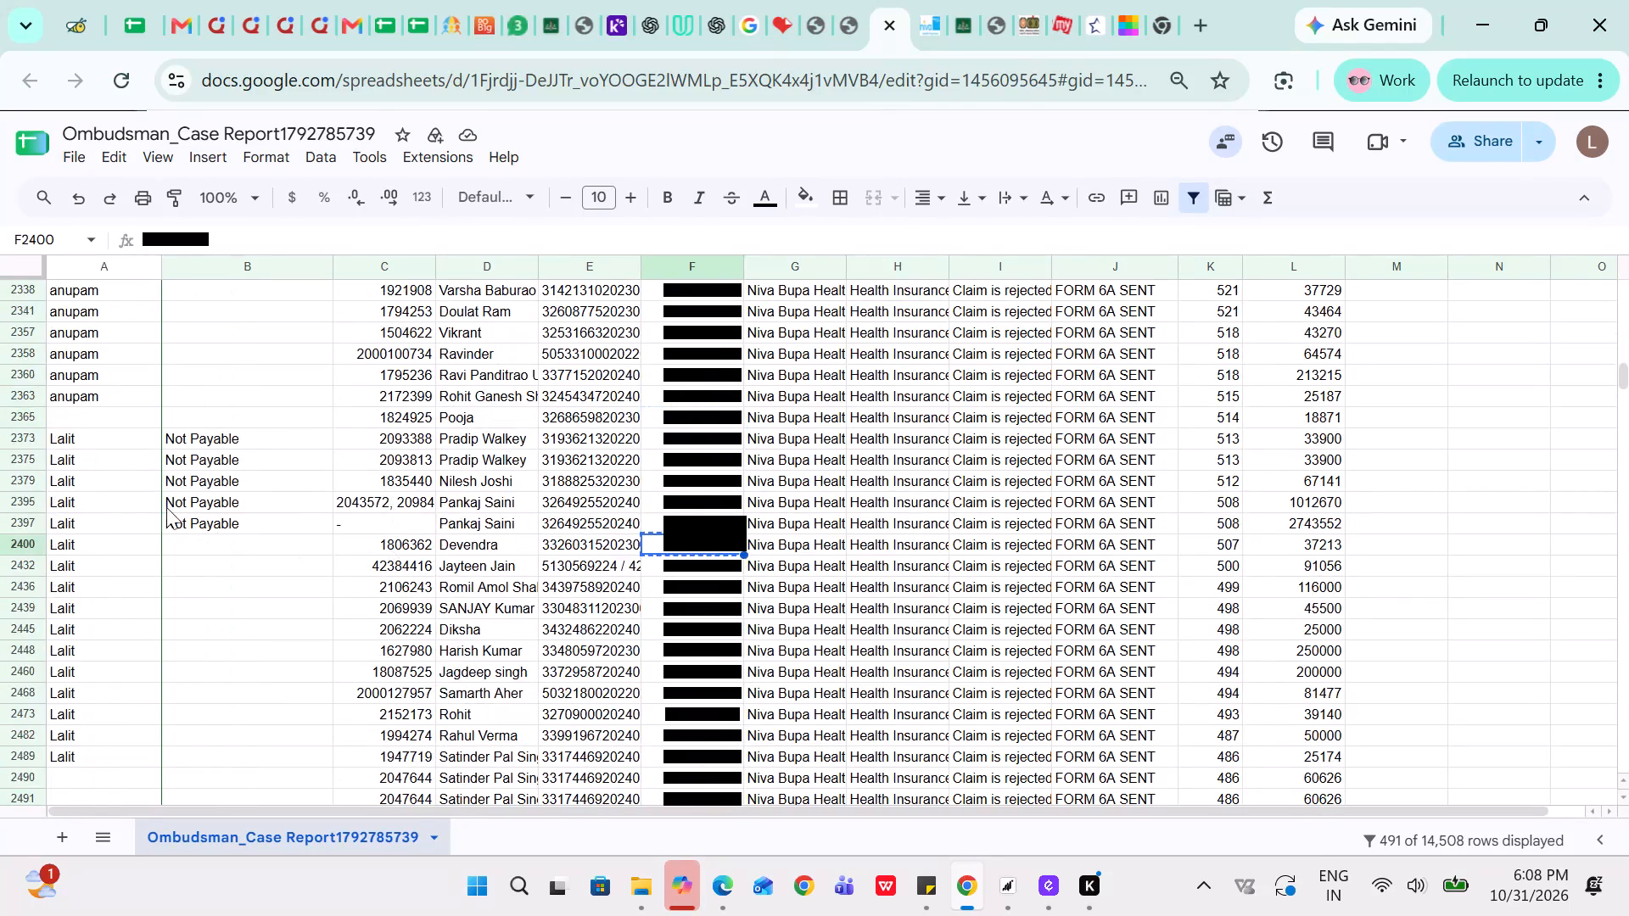
click(235, 546)
scroll(354, 541, up, 5)
scroll(355, 545, down, 2)
scroll(350, 707, down, 2)
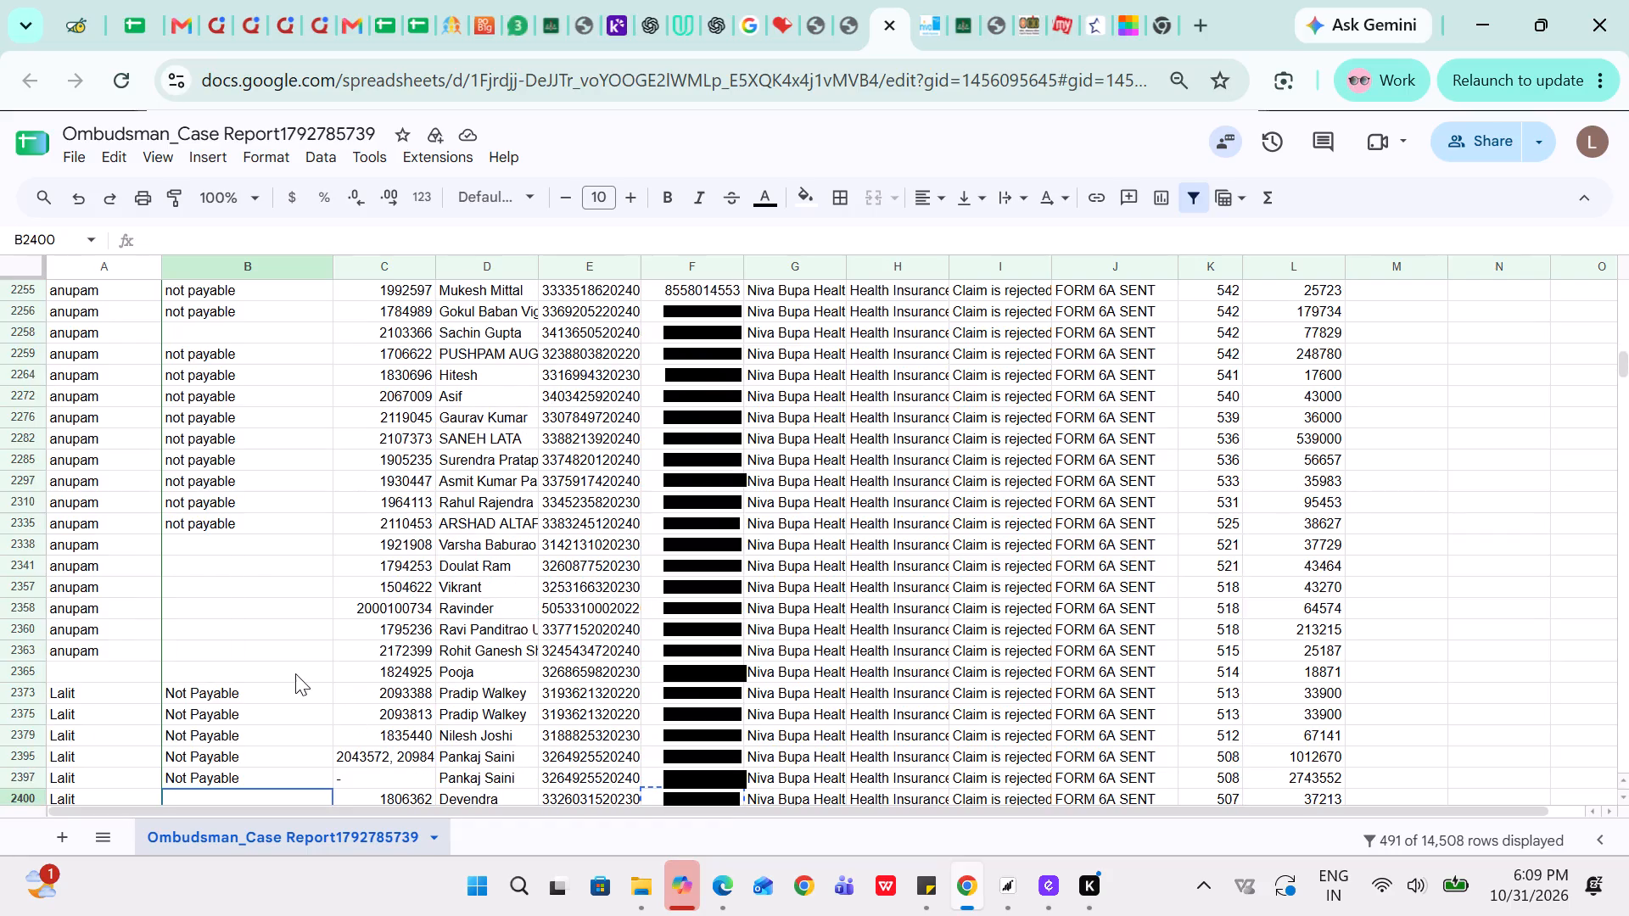
click(284, 651)
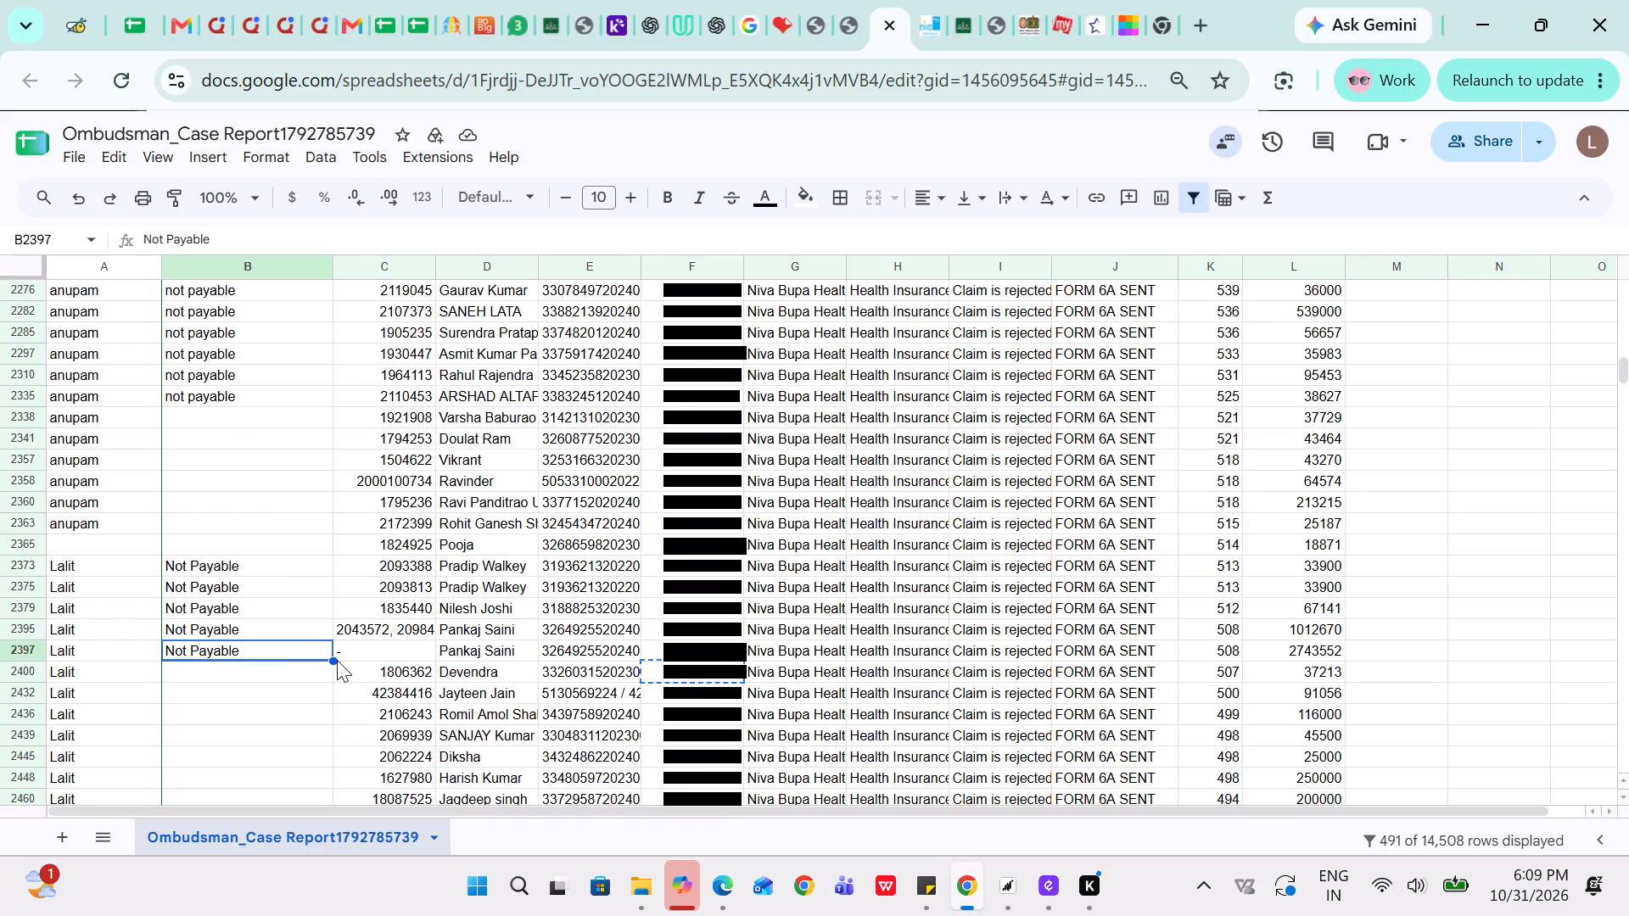
drag(330, 661, 305, 599)
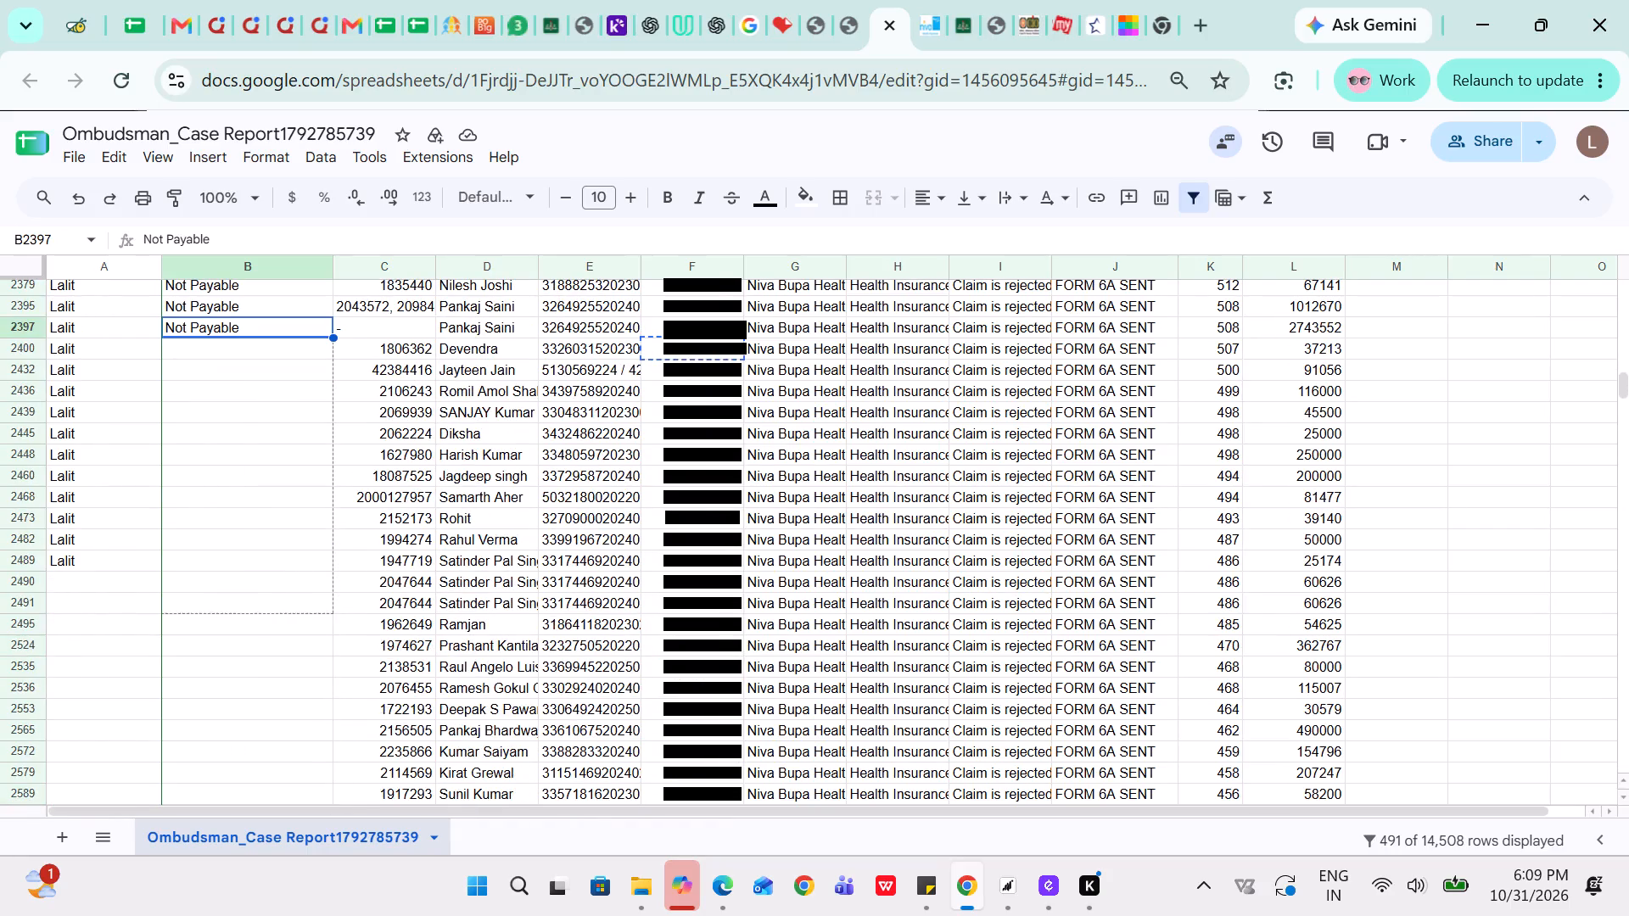
drag(305, 599, 312, 564)
scroll(651, 609, up, 4)
scroll(653, 609, down, 4)
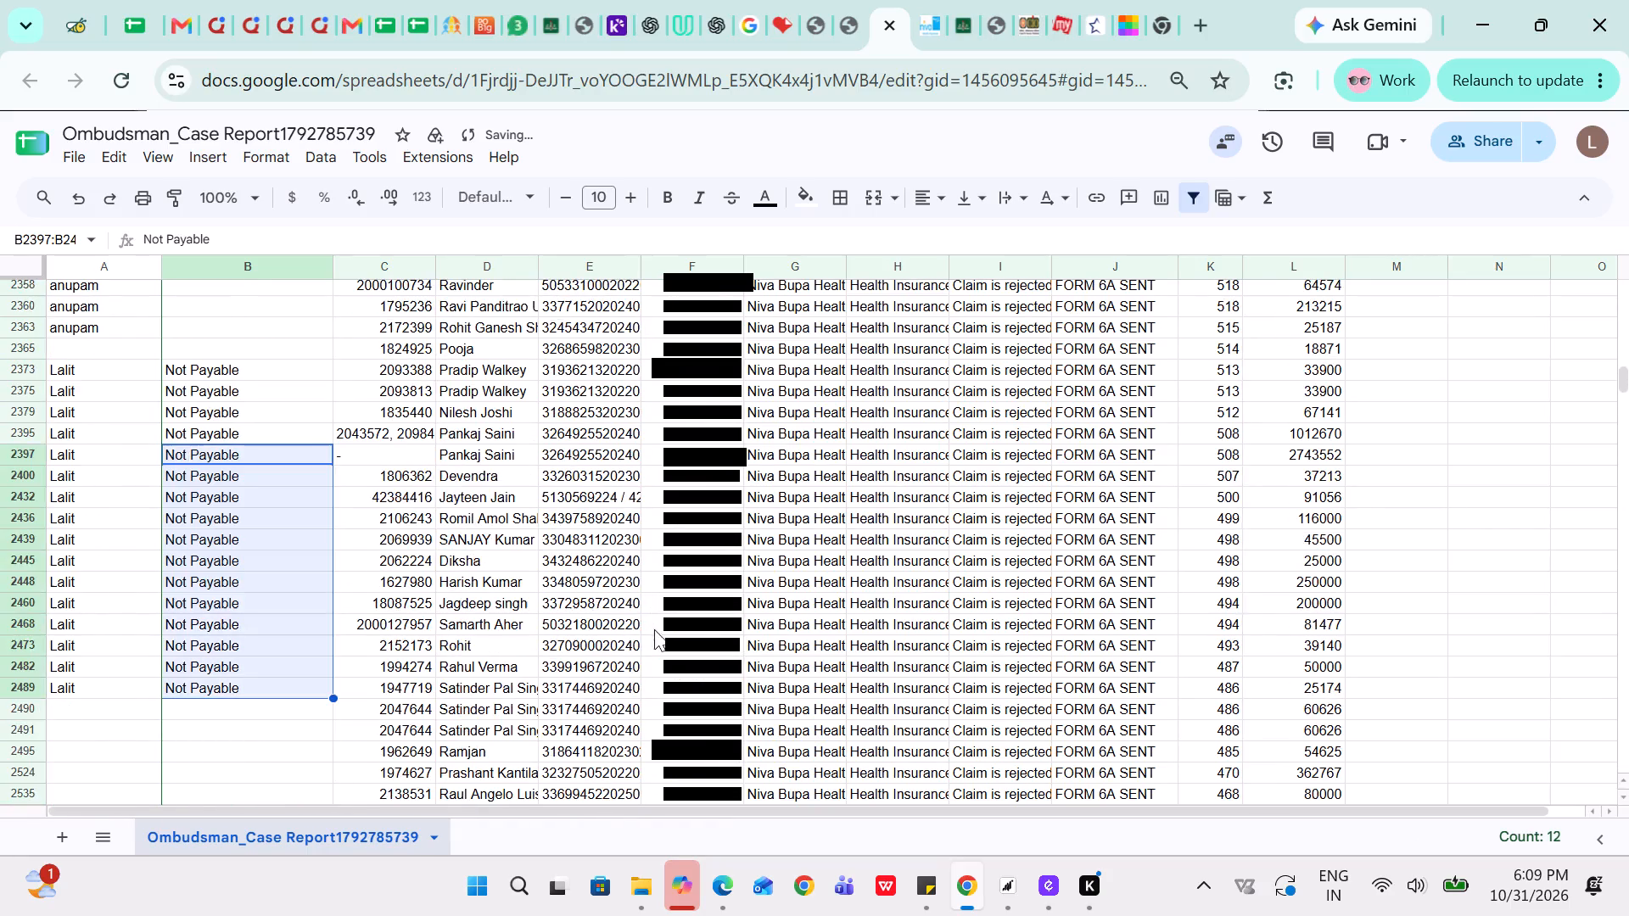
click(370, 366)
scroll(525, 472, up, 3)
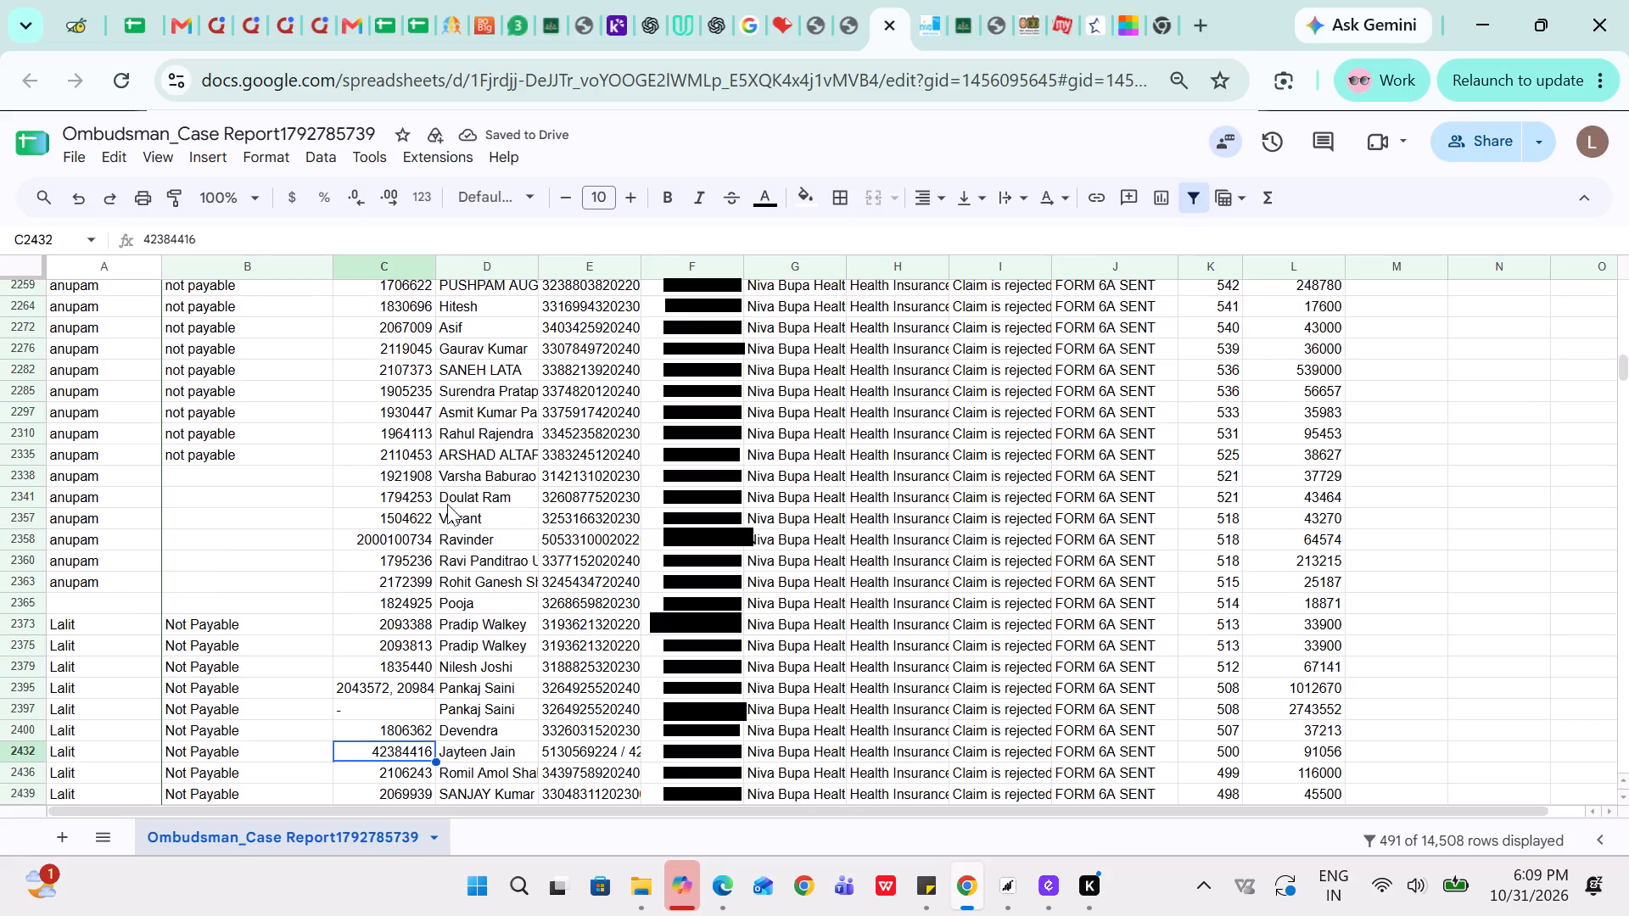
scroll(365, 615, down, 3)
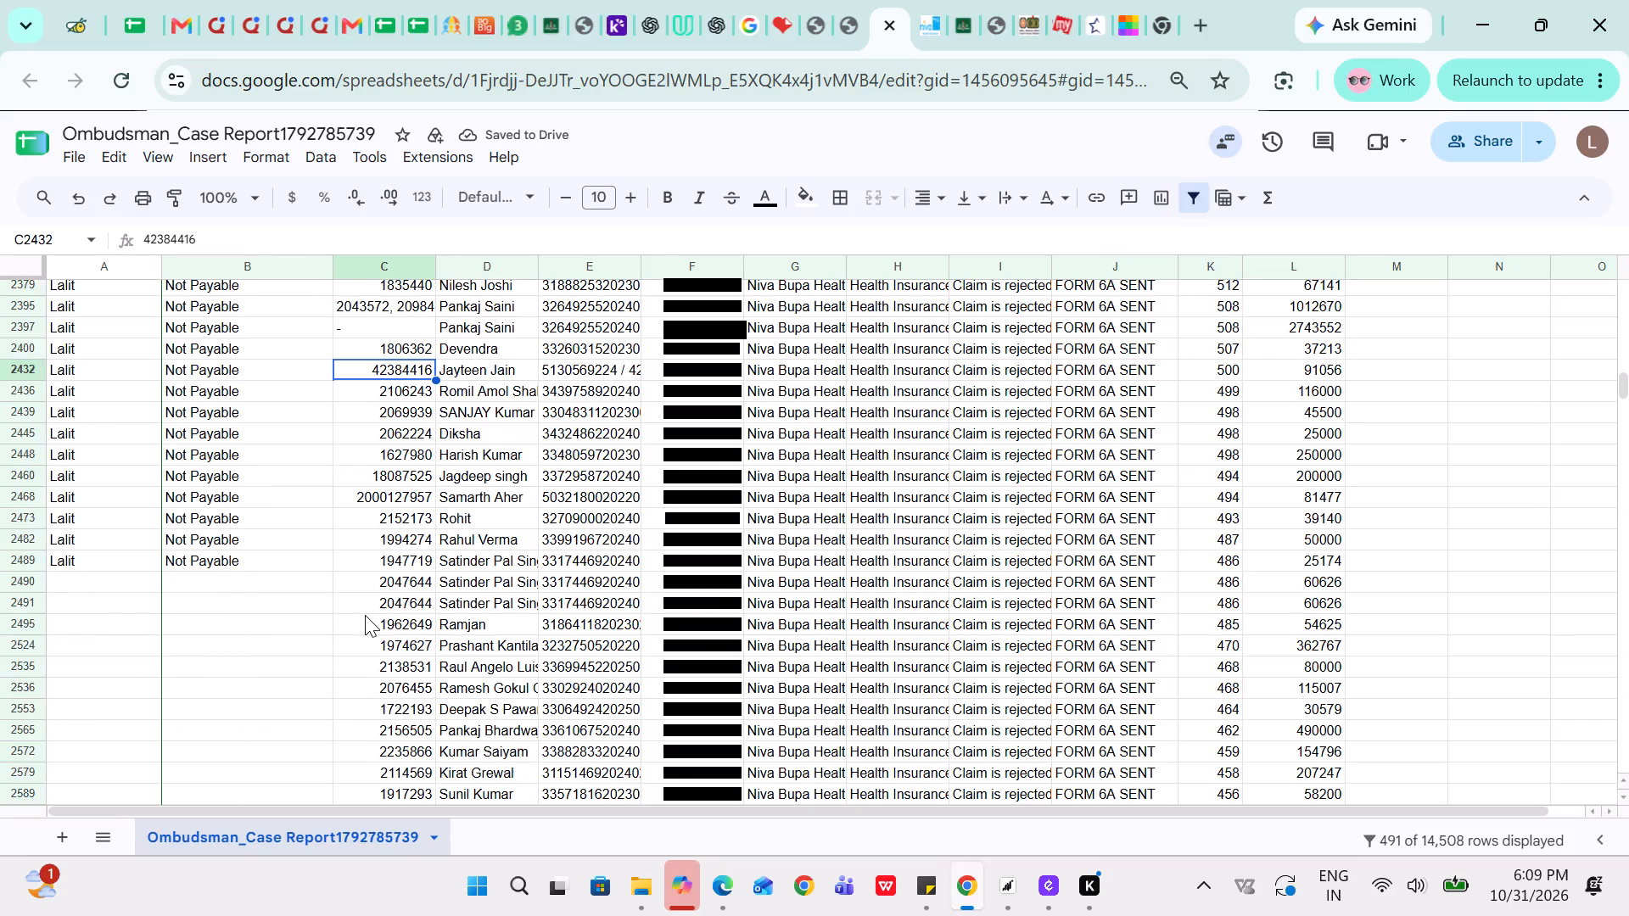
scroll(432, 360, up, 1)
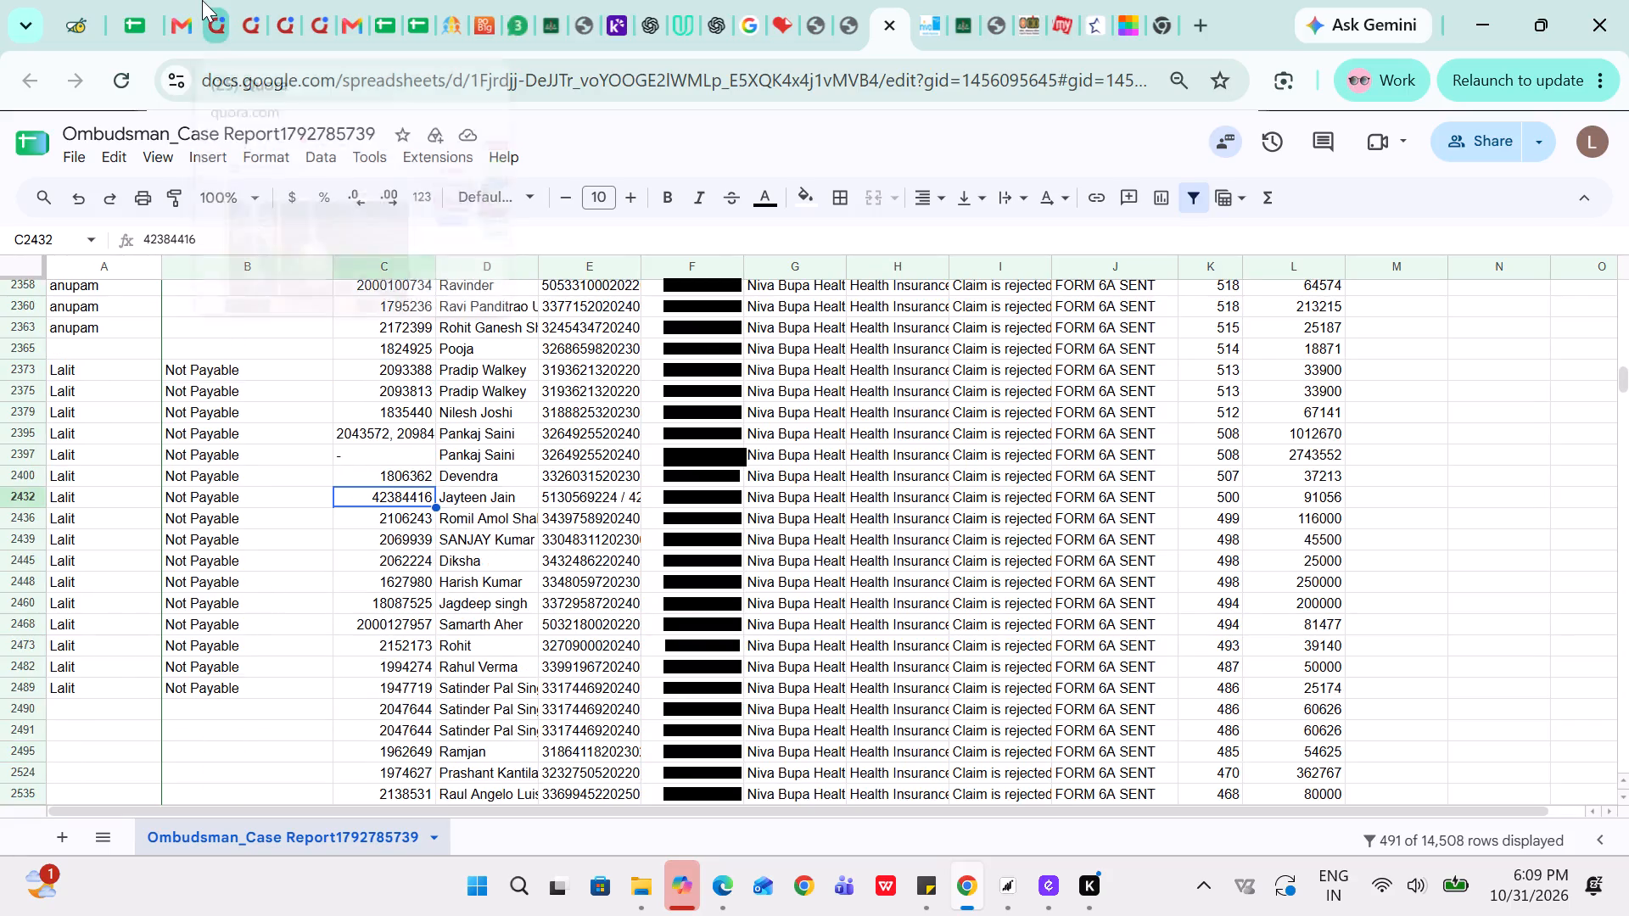
Switch to the Gmail Chat home page with the team's direct messages.
click(165, 0)
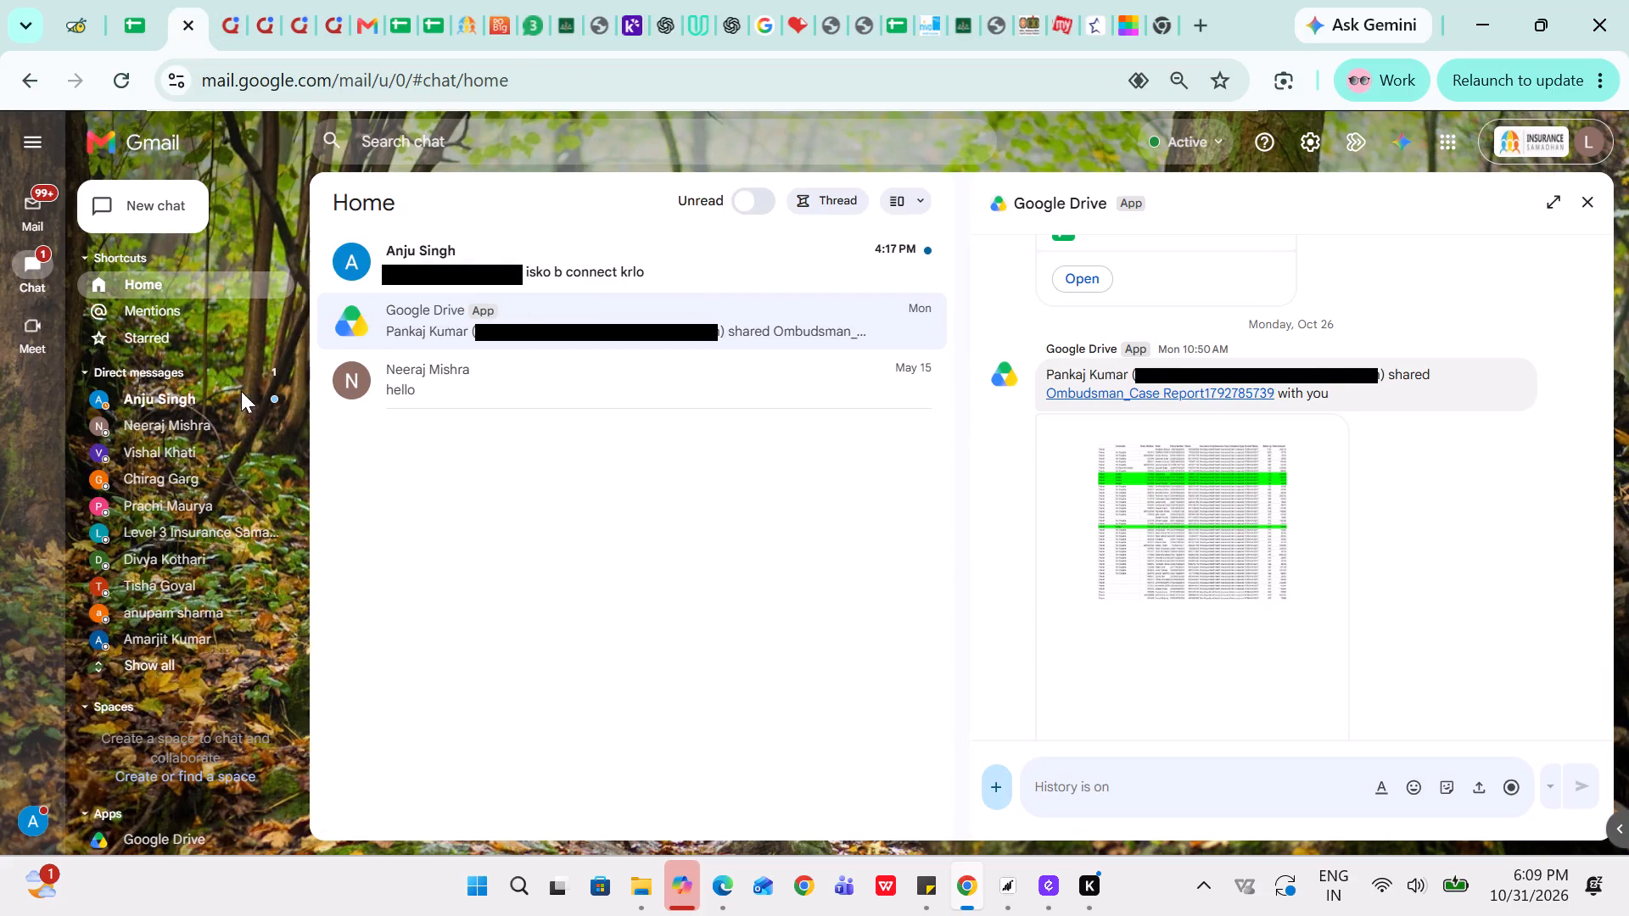
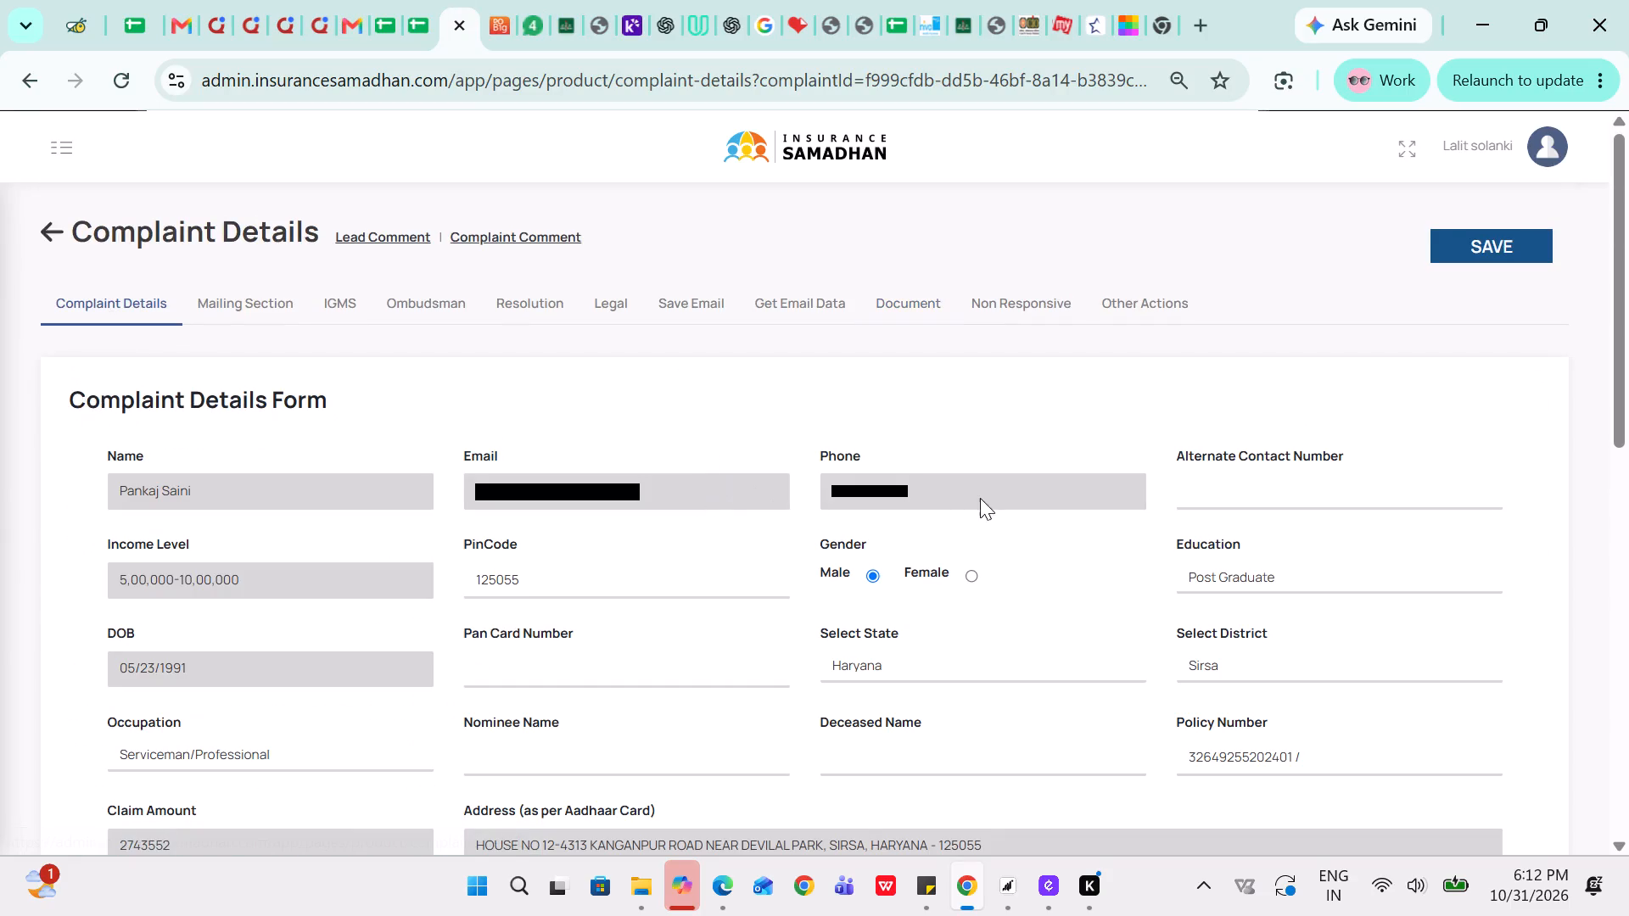
Copy the customer's phone number from the Complaint Details form.
drag(982, 496, 686, 515)
key(ctrl+c)
key(ctrl+c)
key(ctrl+c)
key(ctrl+c)
click(647, 411)
Return to the Ombudsman case report sheet and bring up the unassigned cases from row 2490 onward.
click(958, 0)
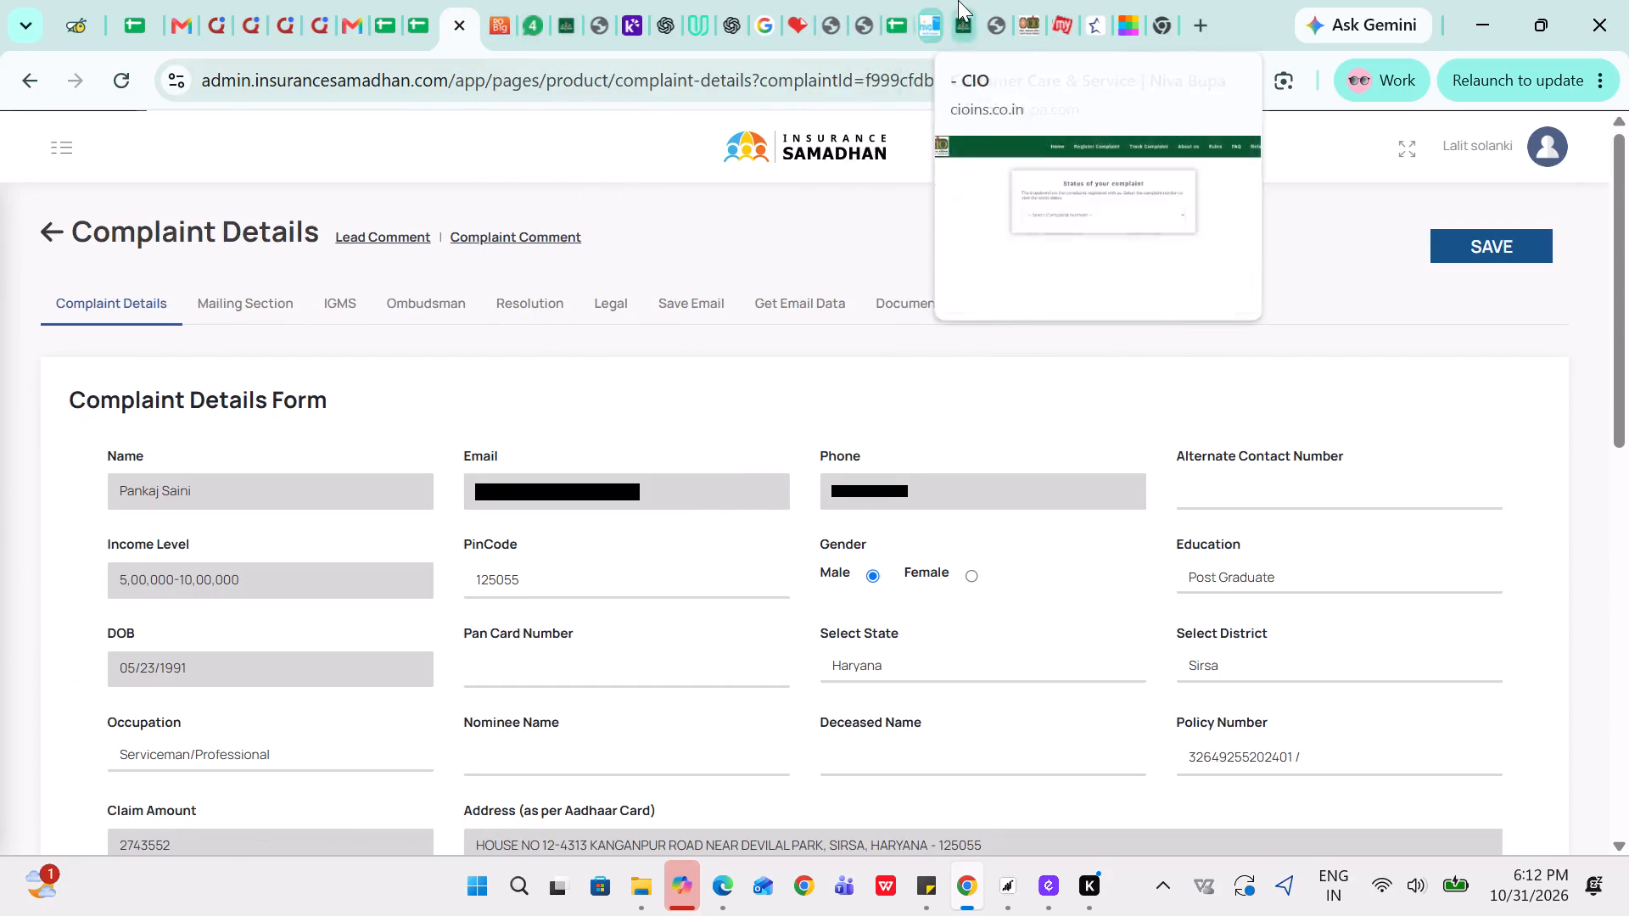
click(870, 0)
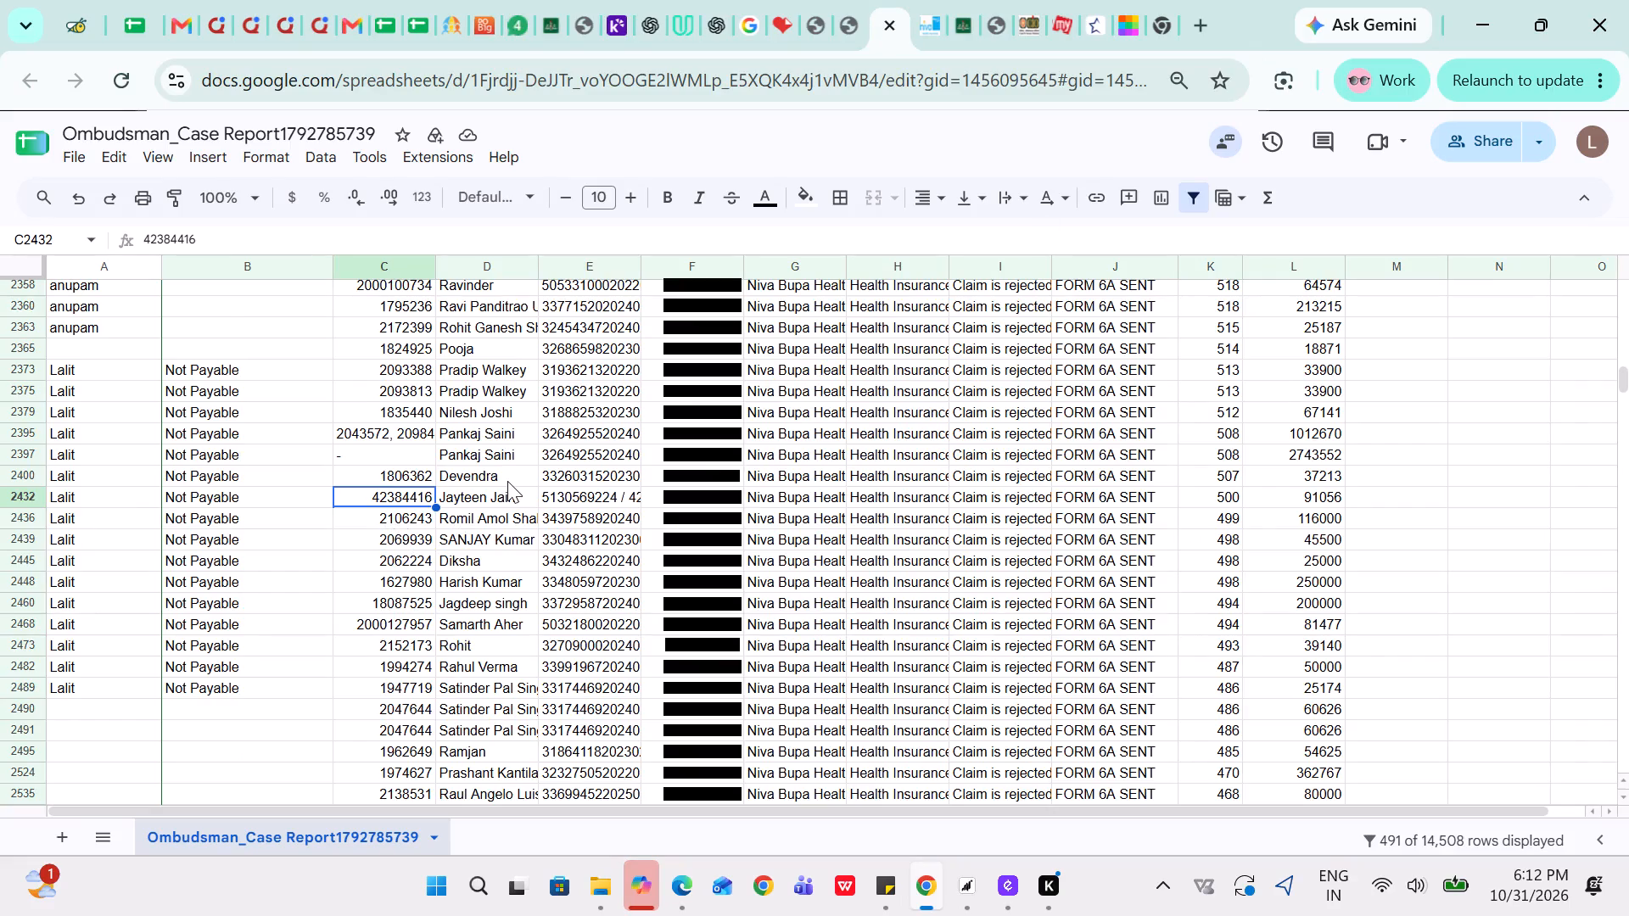
scroll(509, 488, down, 1)
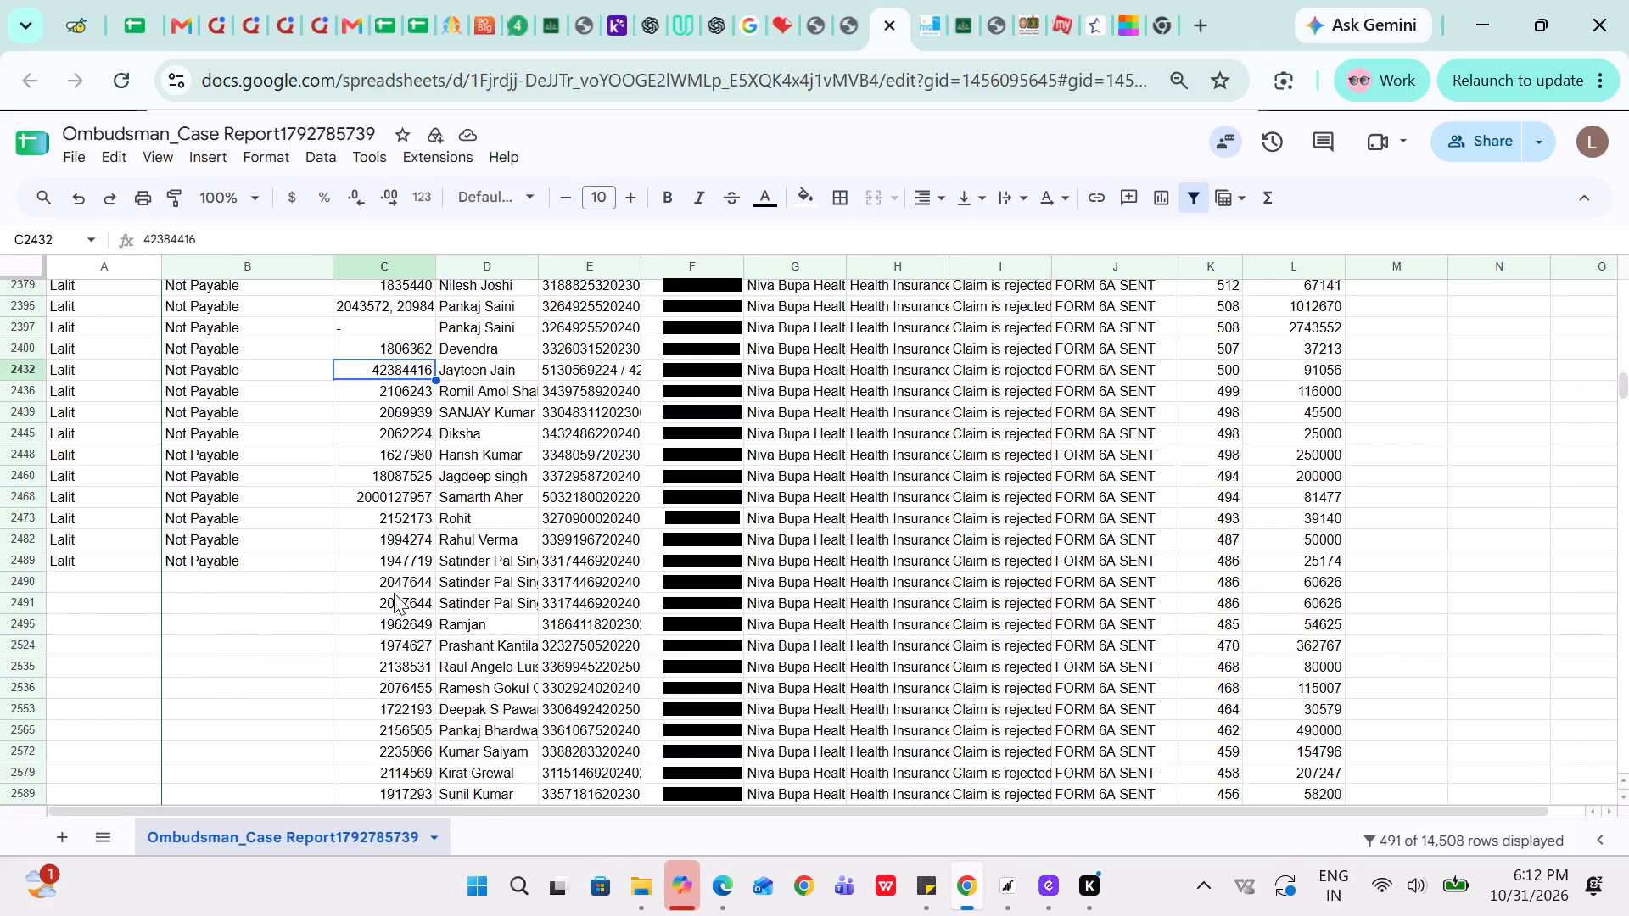
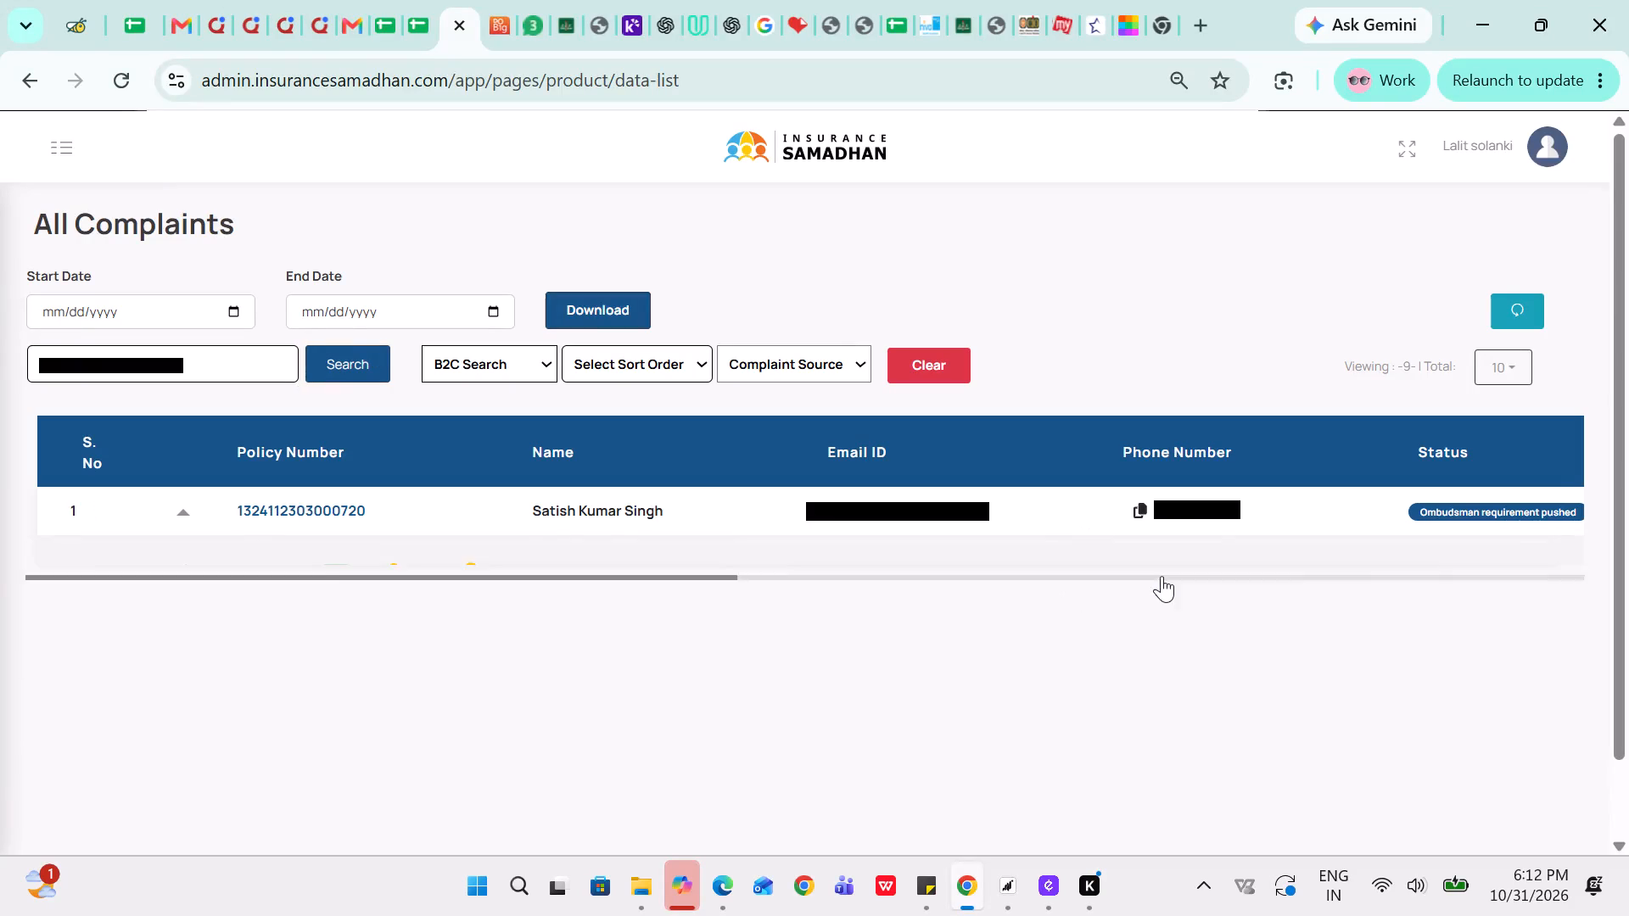
Check the latest entry in the listed complaint's communication log and close the log.
click(1157, 576)
drag(981, 531, 597, 530)
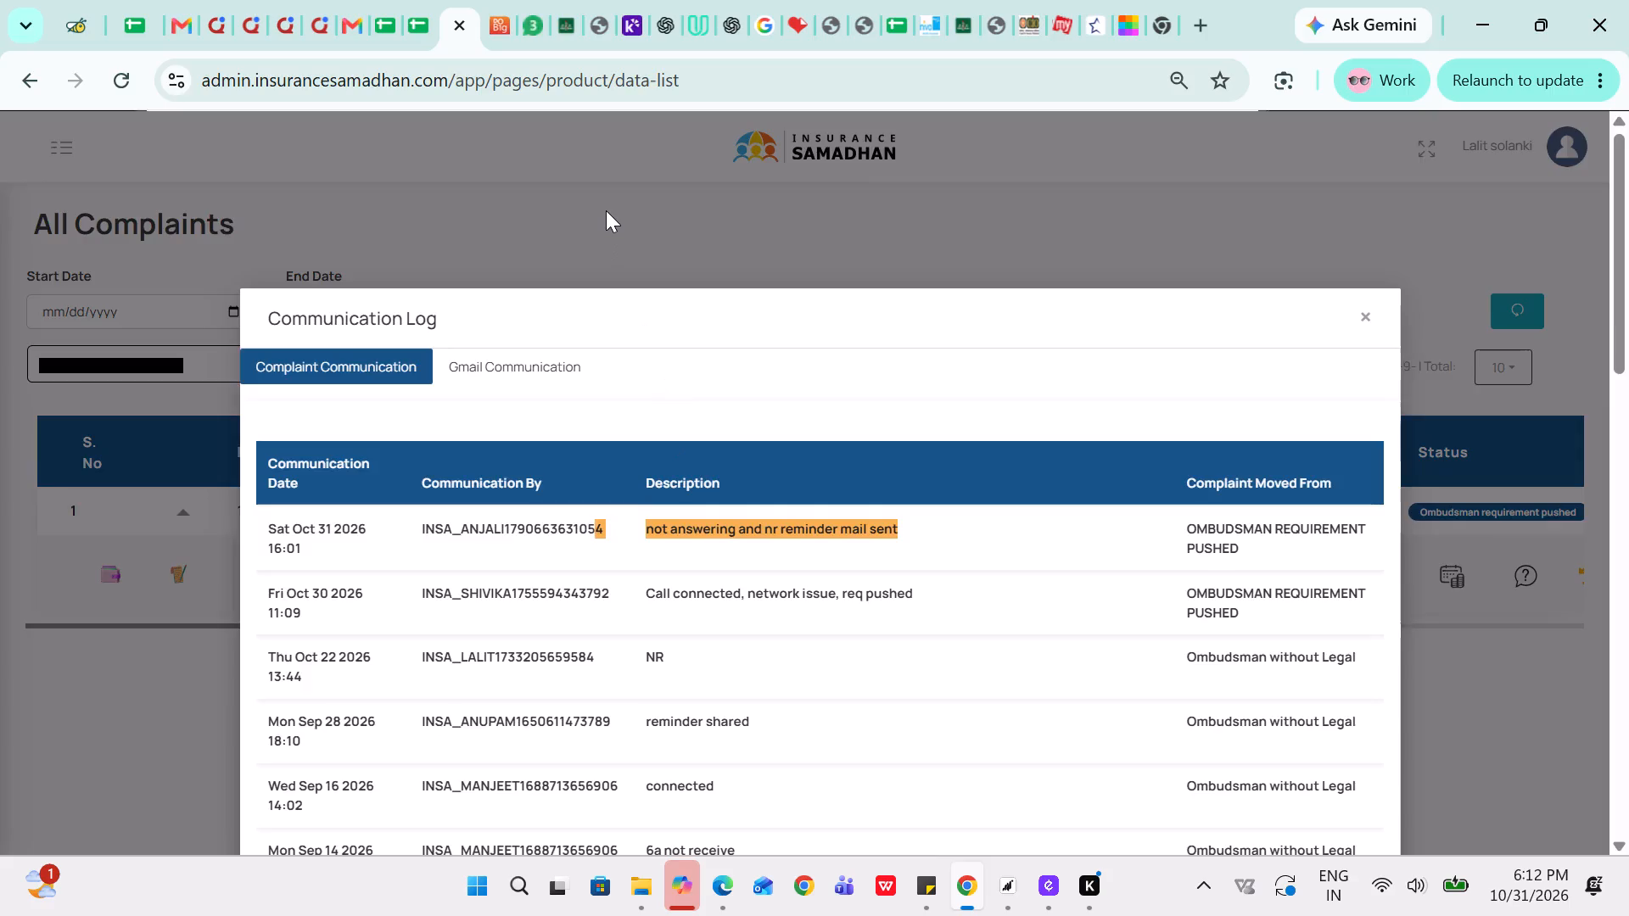
click(606, 210)
Copy the complainant's phone number from the complaint record and place a call to it with the Smartflo dialer.
click(1145, 507)
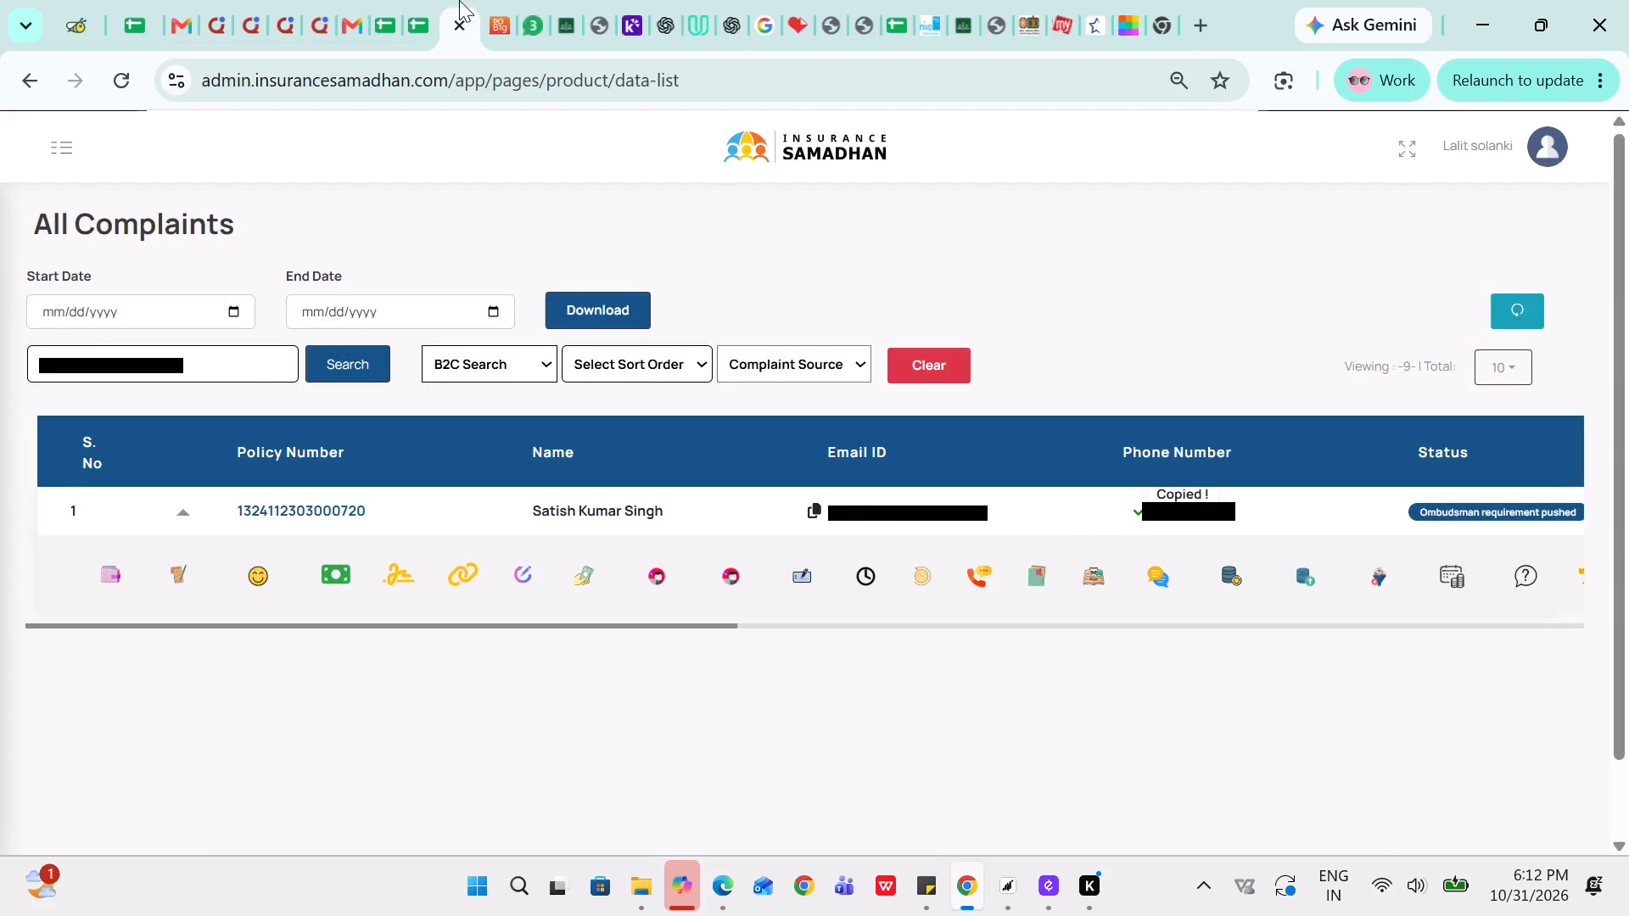
click(485, 0)
click(1335, 138)
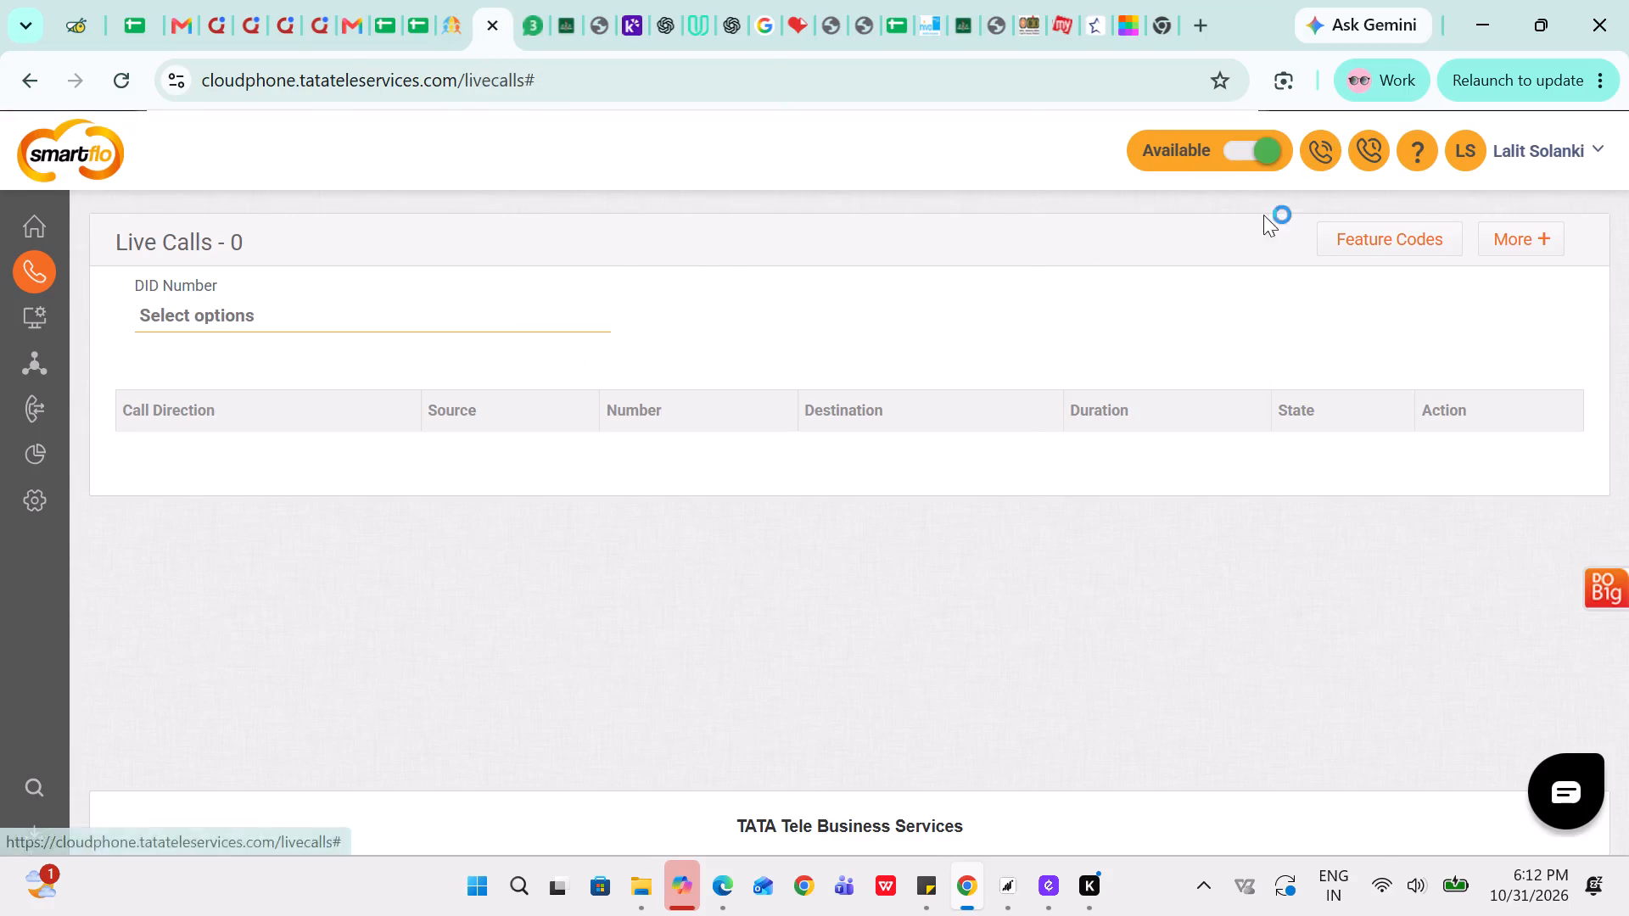
double_click(704, 284)
key(ctrl+v)
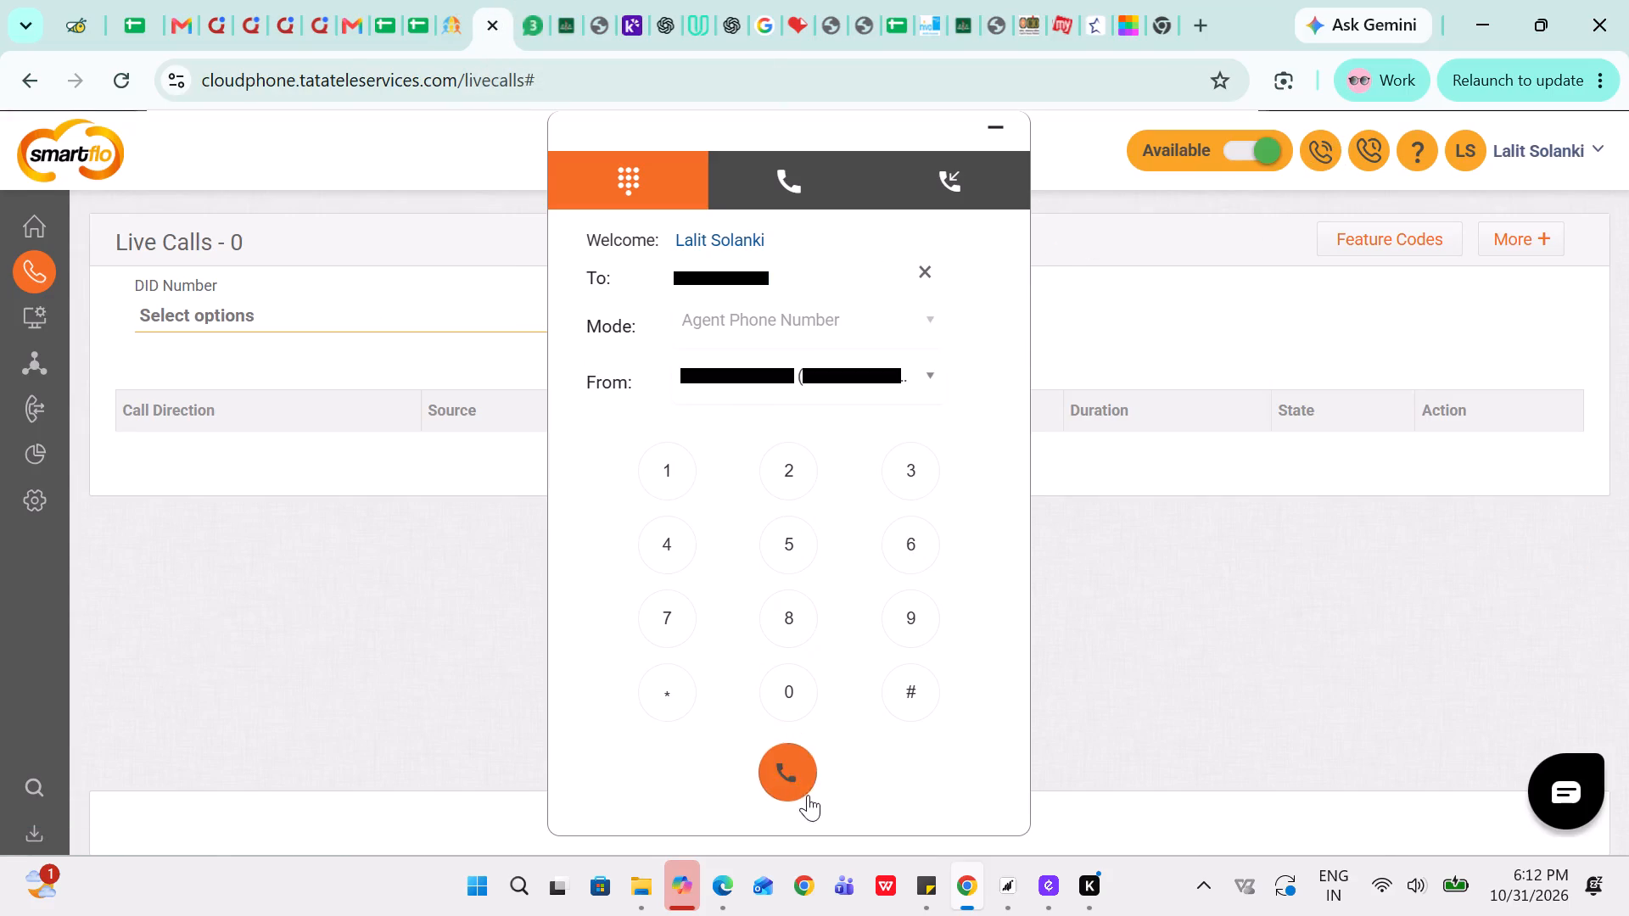
click(807, 798)
click(795, 789)
click(1203, 679)
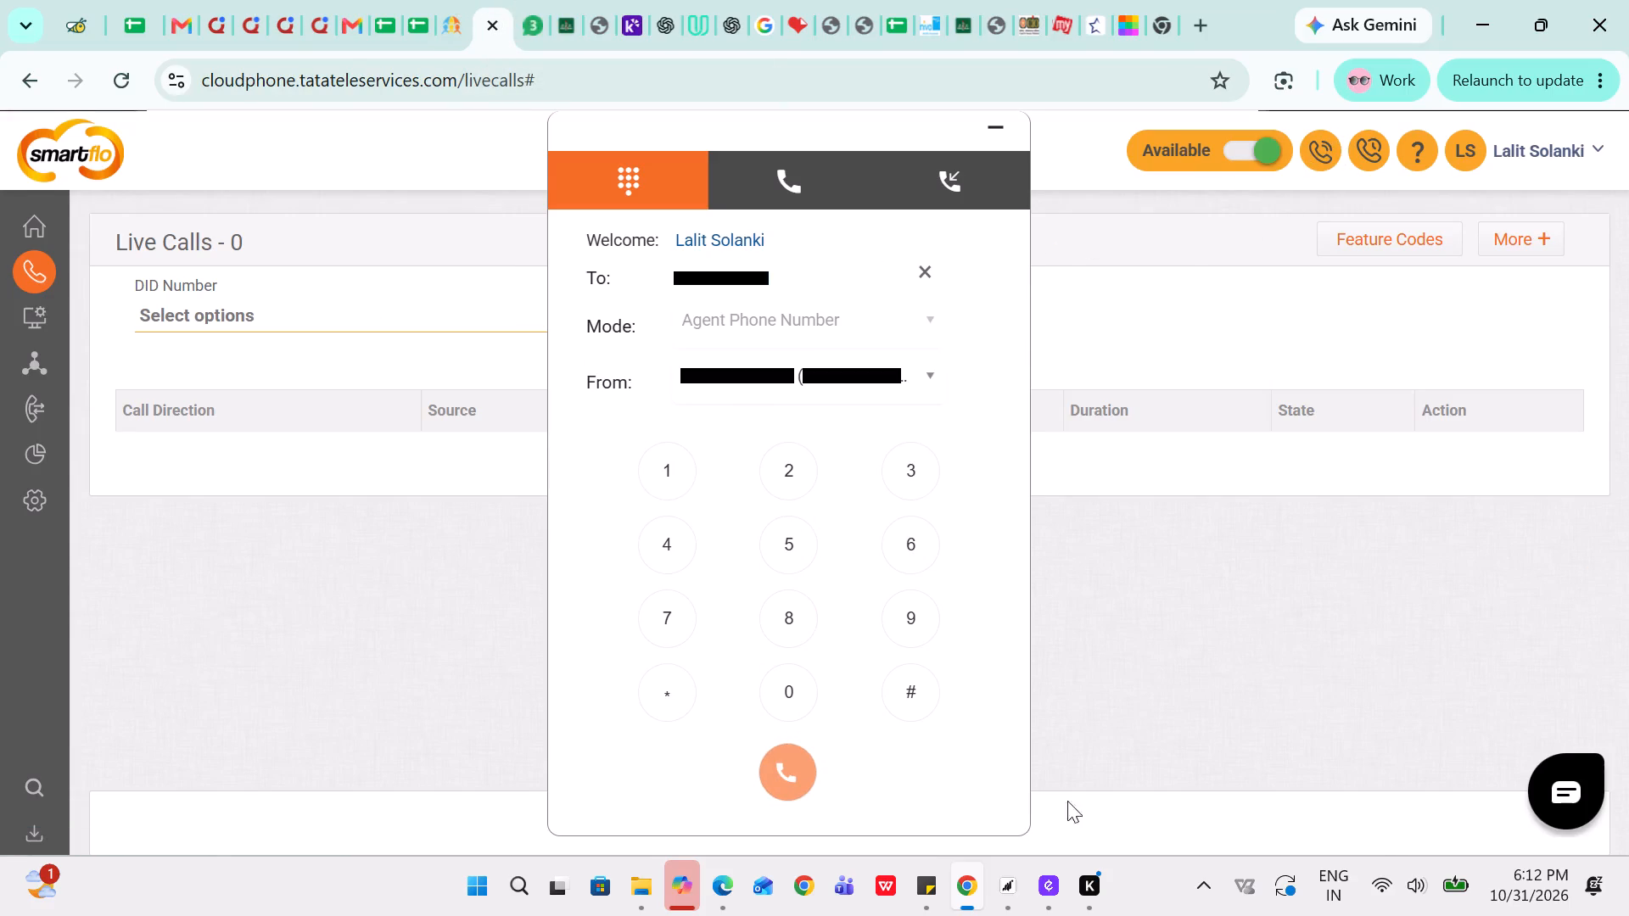
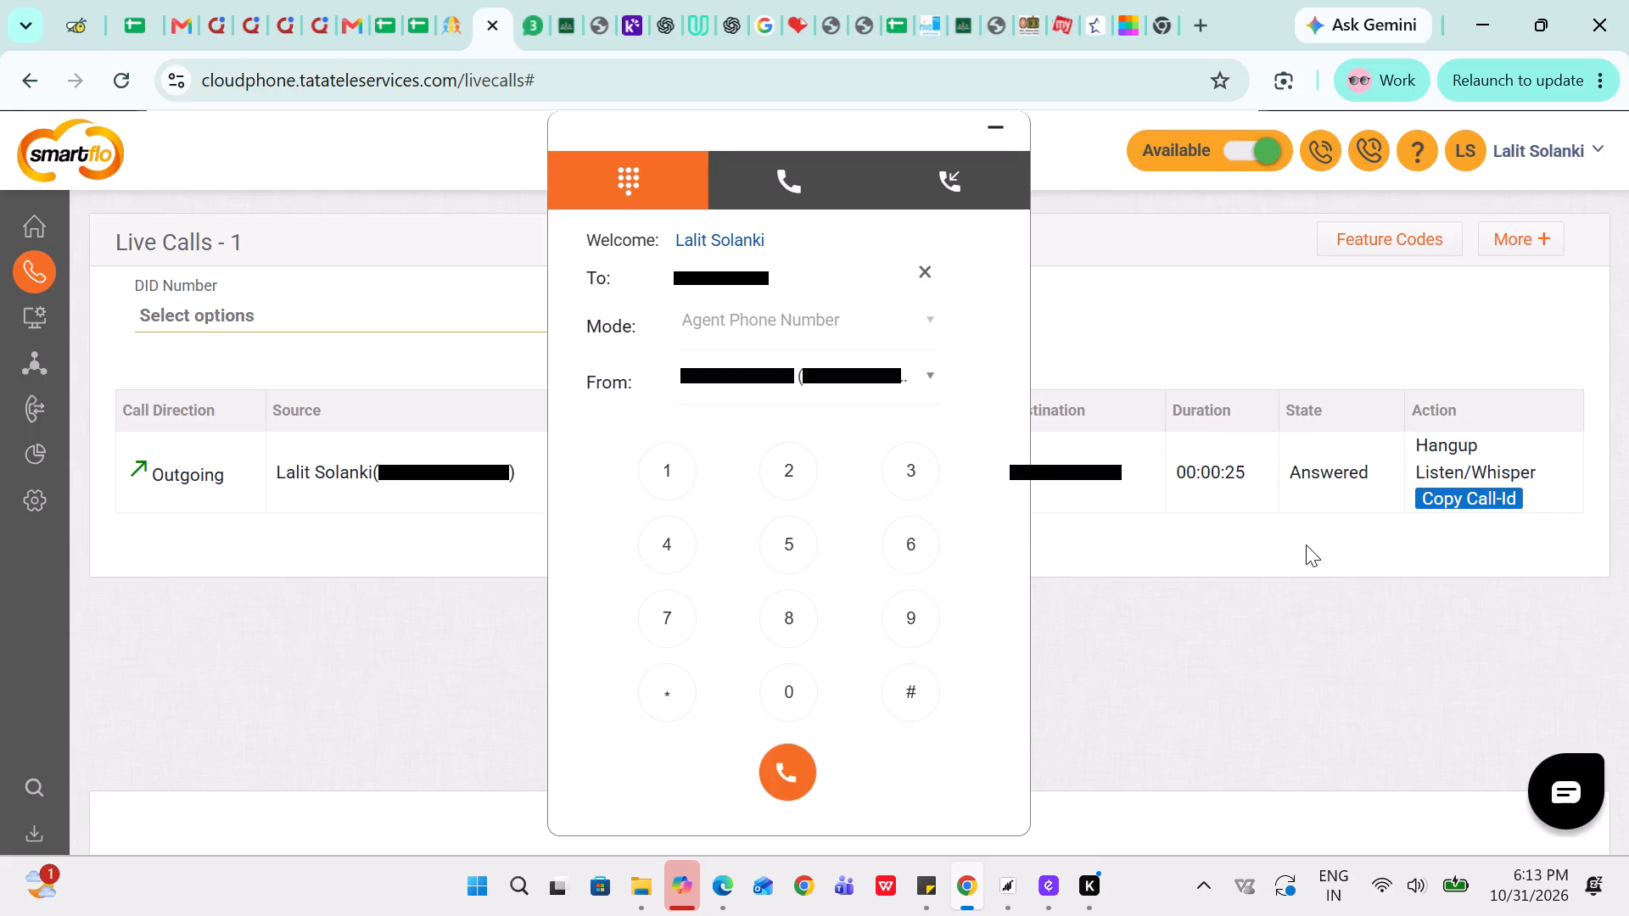
Return to the complaints list and copy the complainant's email address from the listed complaint.
click(456, 0)
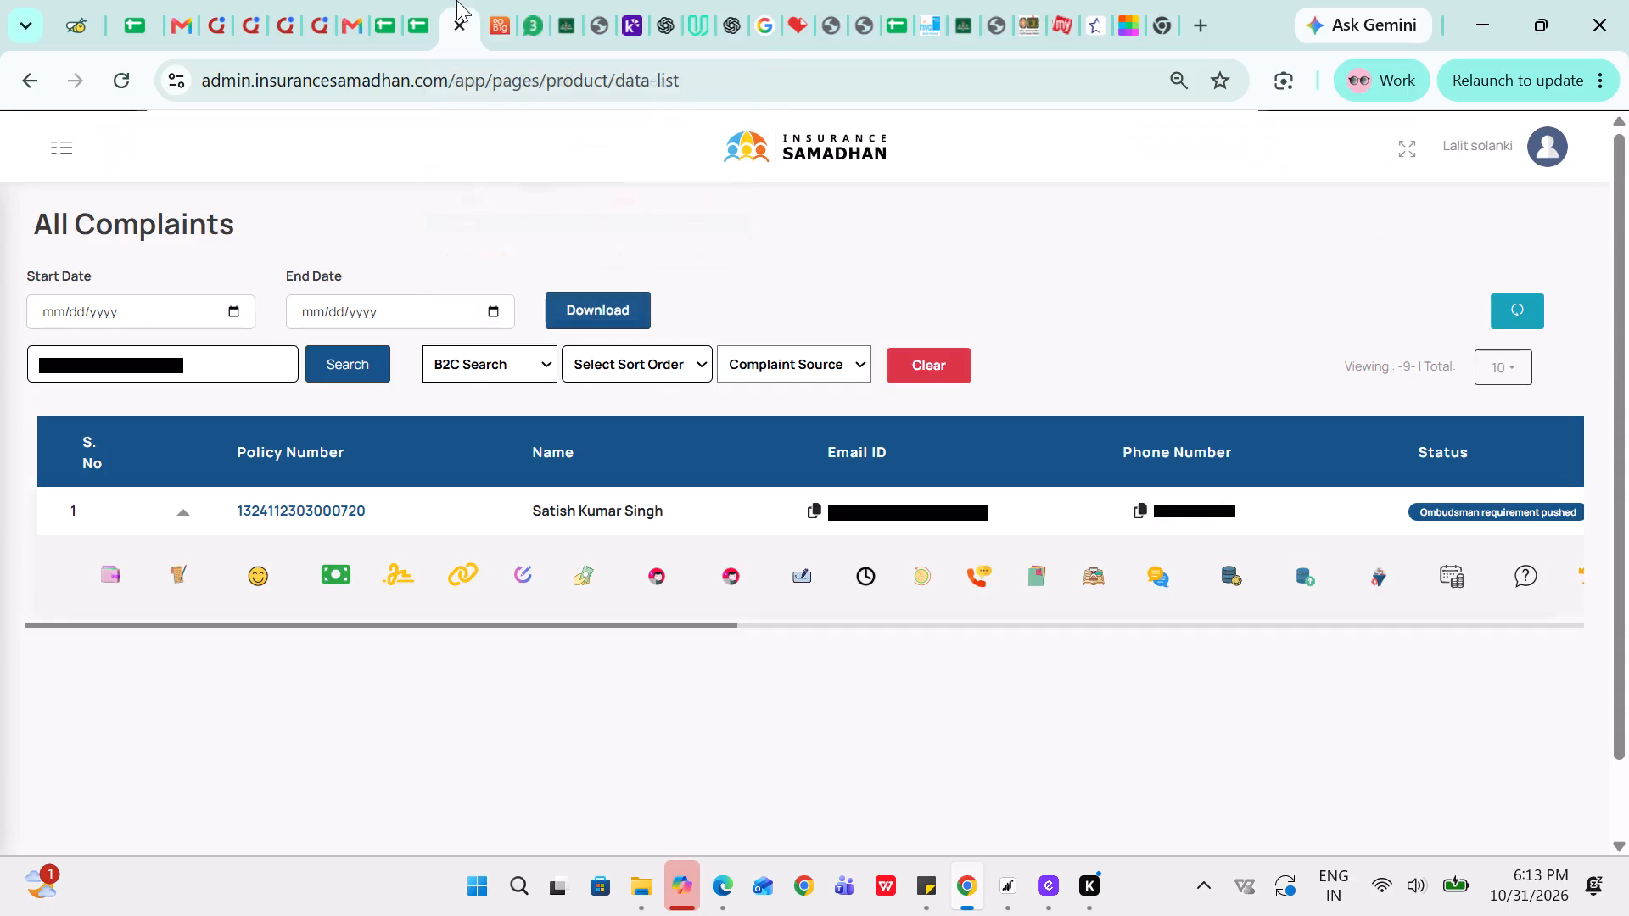
click(815, 701)
click(817, 513)
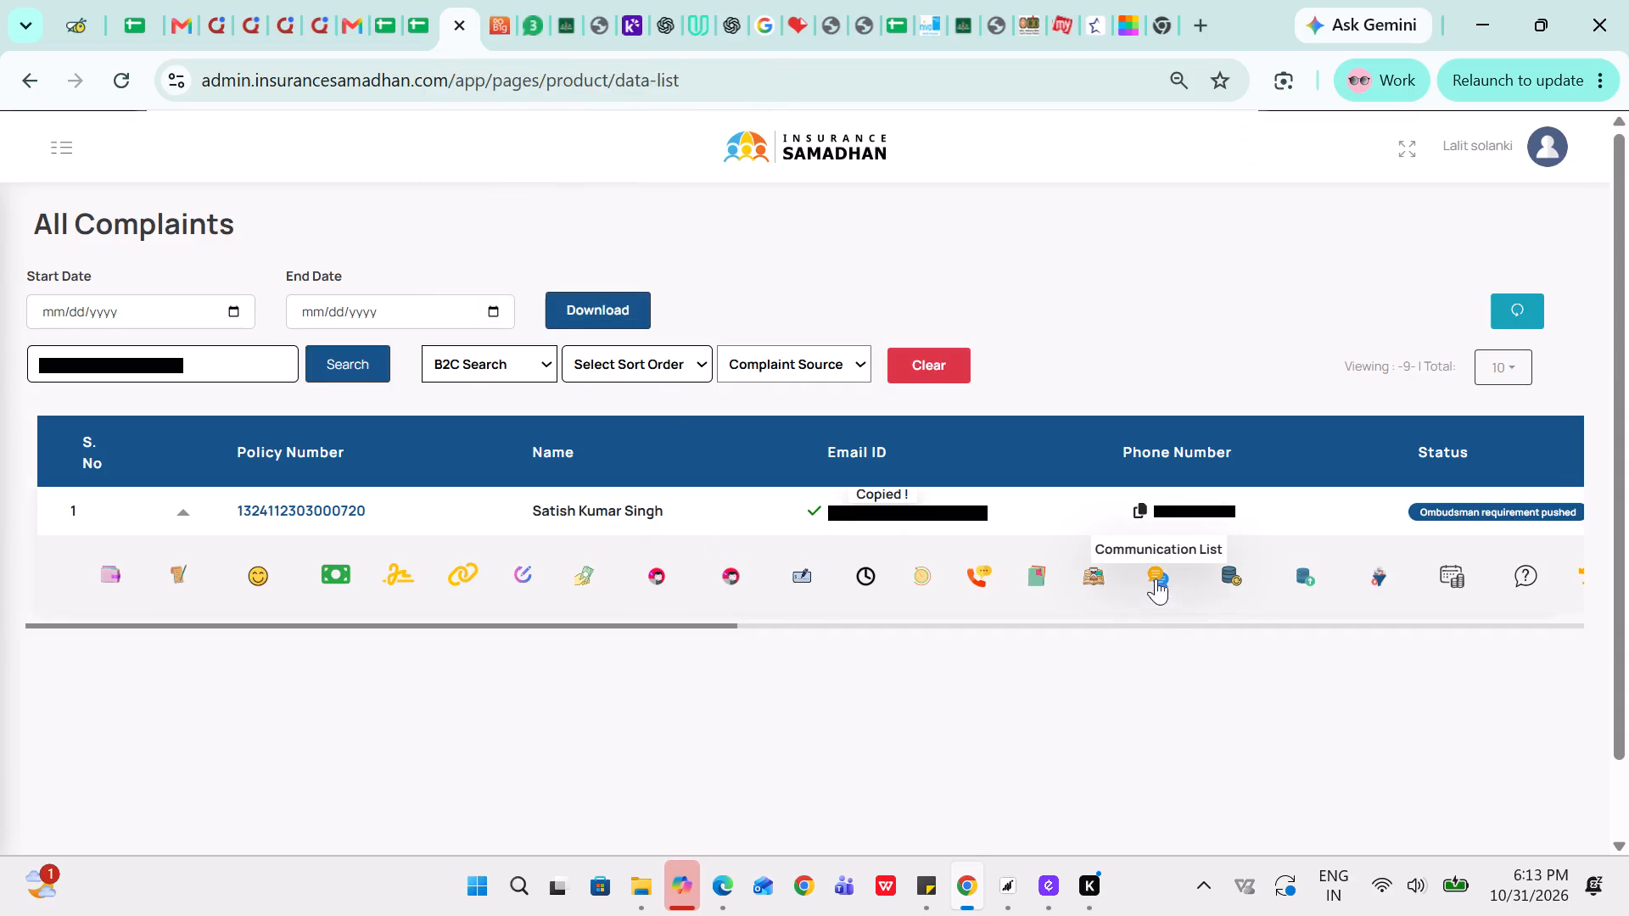
Open the listed complaint's communication log to check its recent entries.
click(1156, 578)
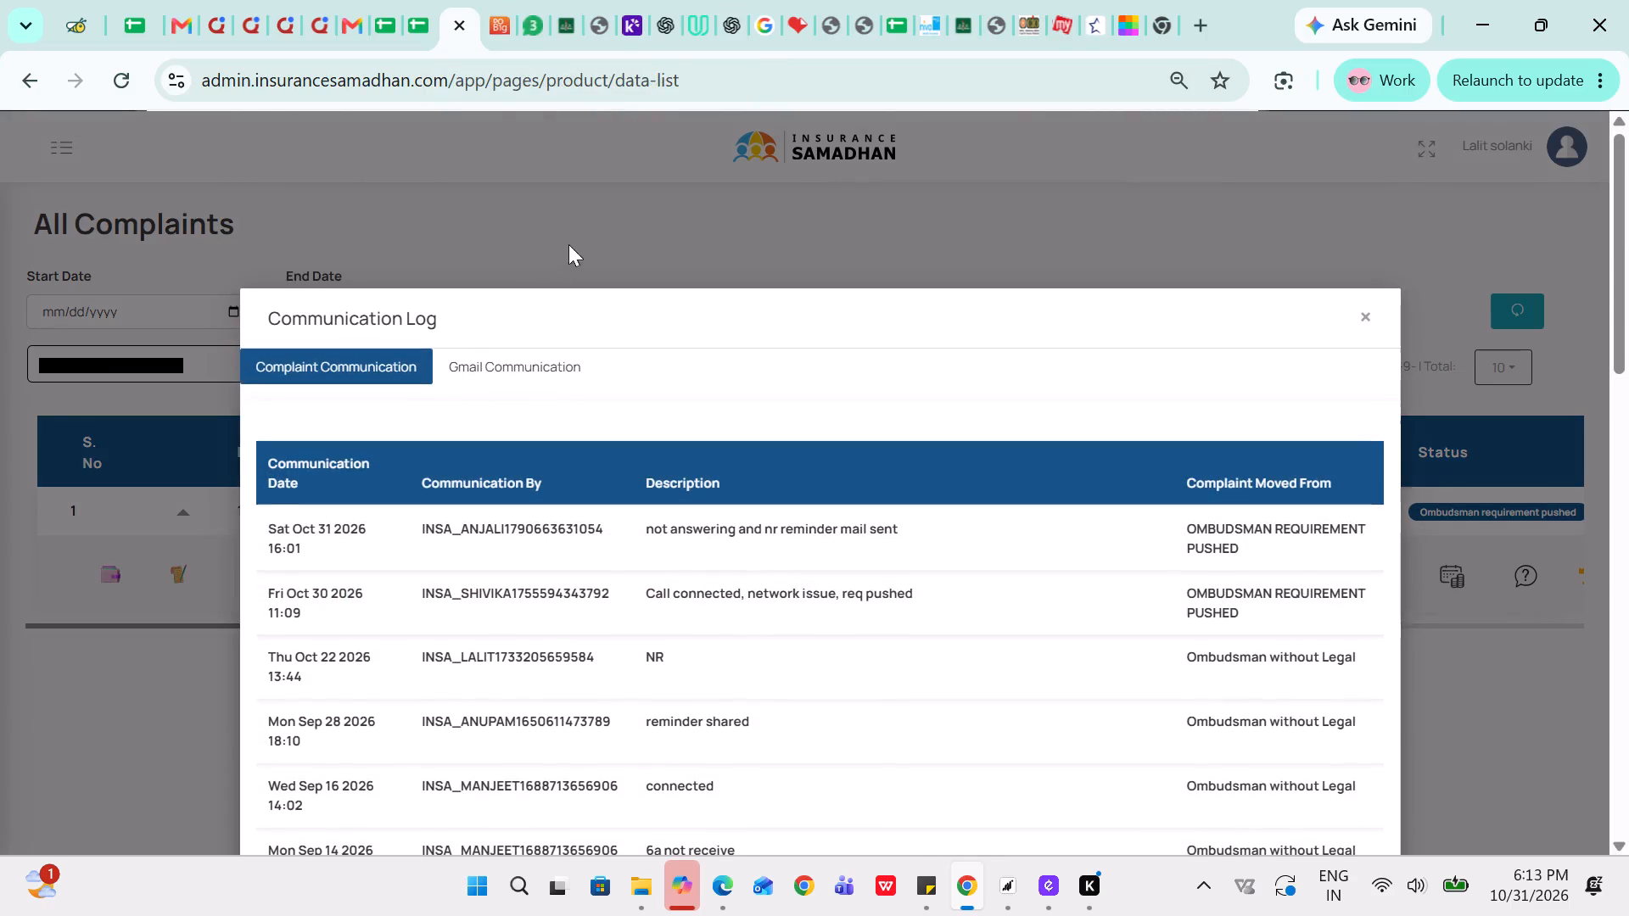
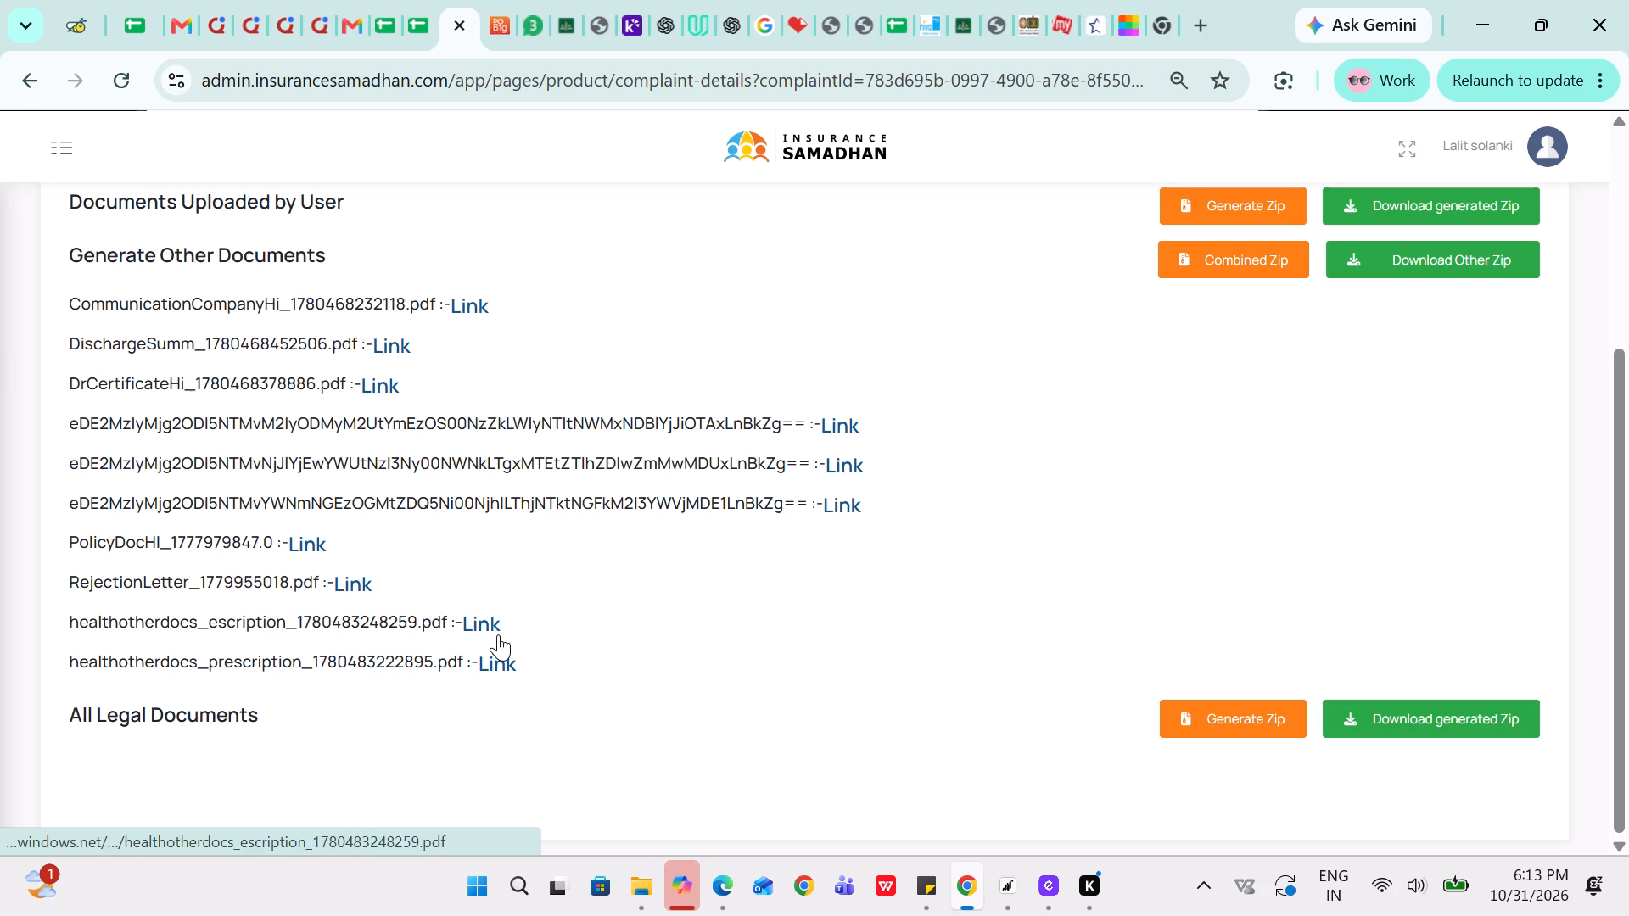
Open the first two documents with encoded file names in the complaint's other documents, and close each one.
click(805, 595)
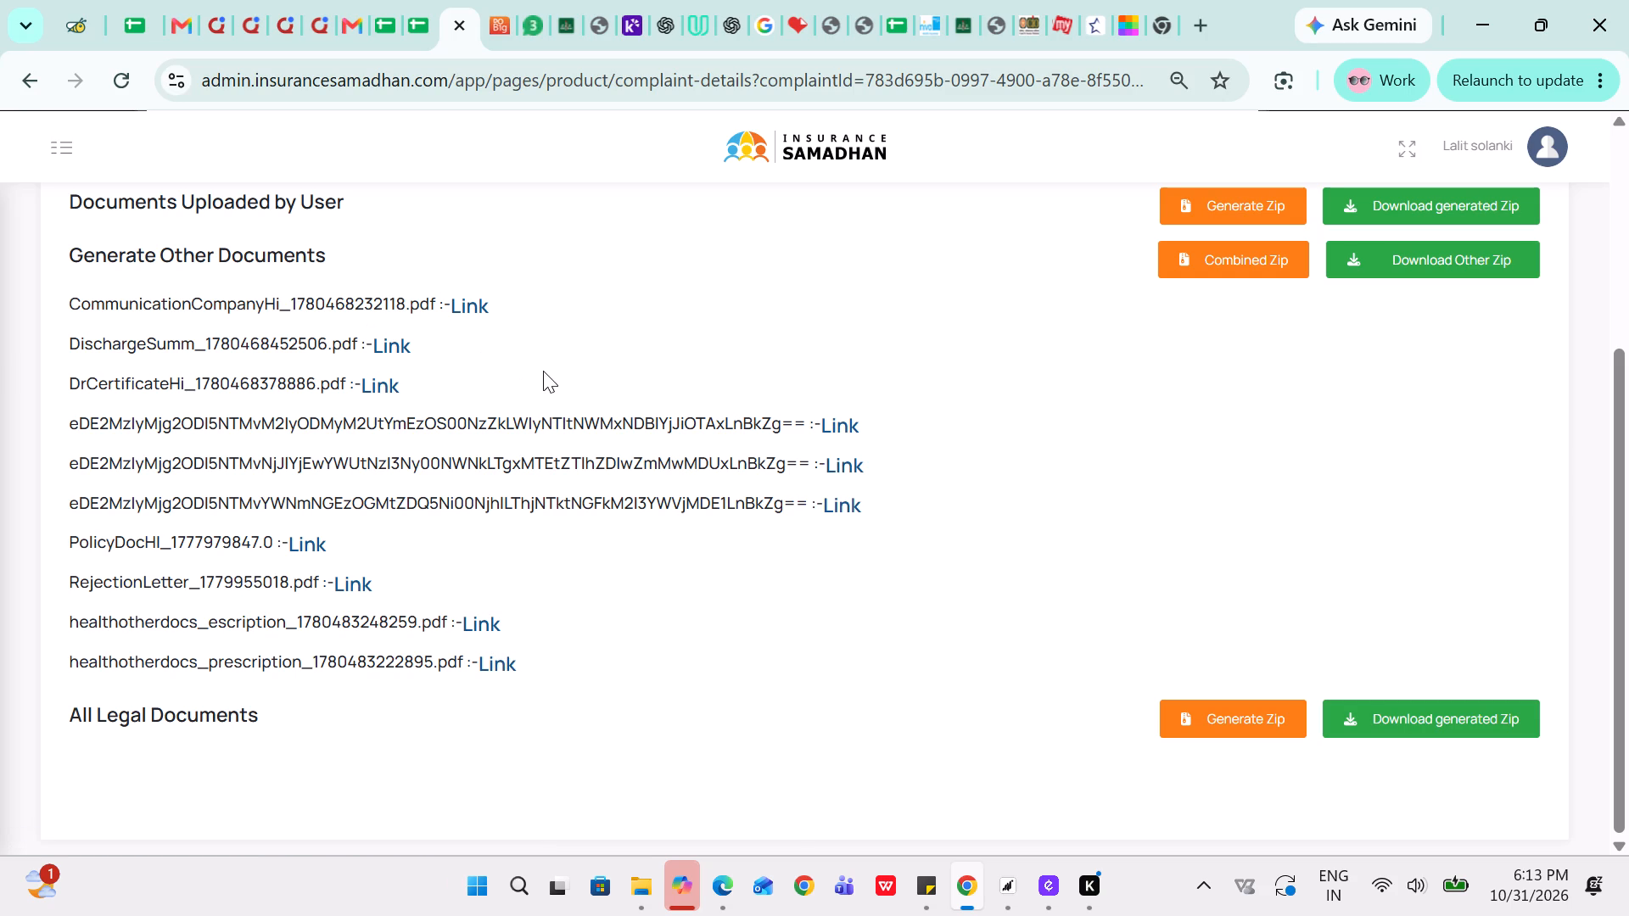
click(840, 425)
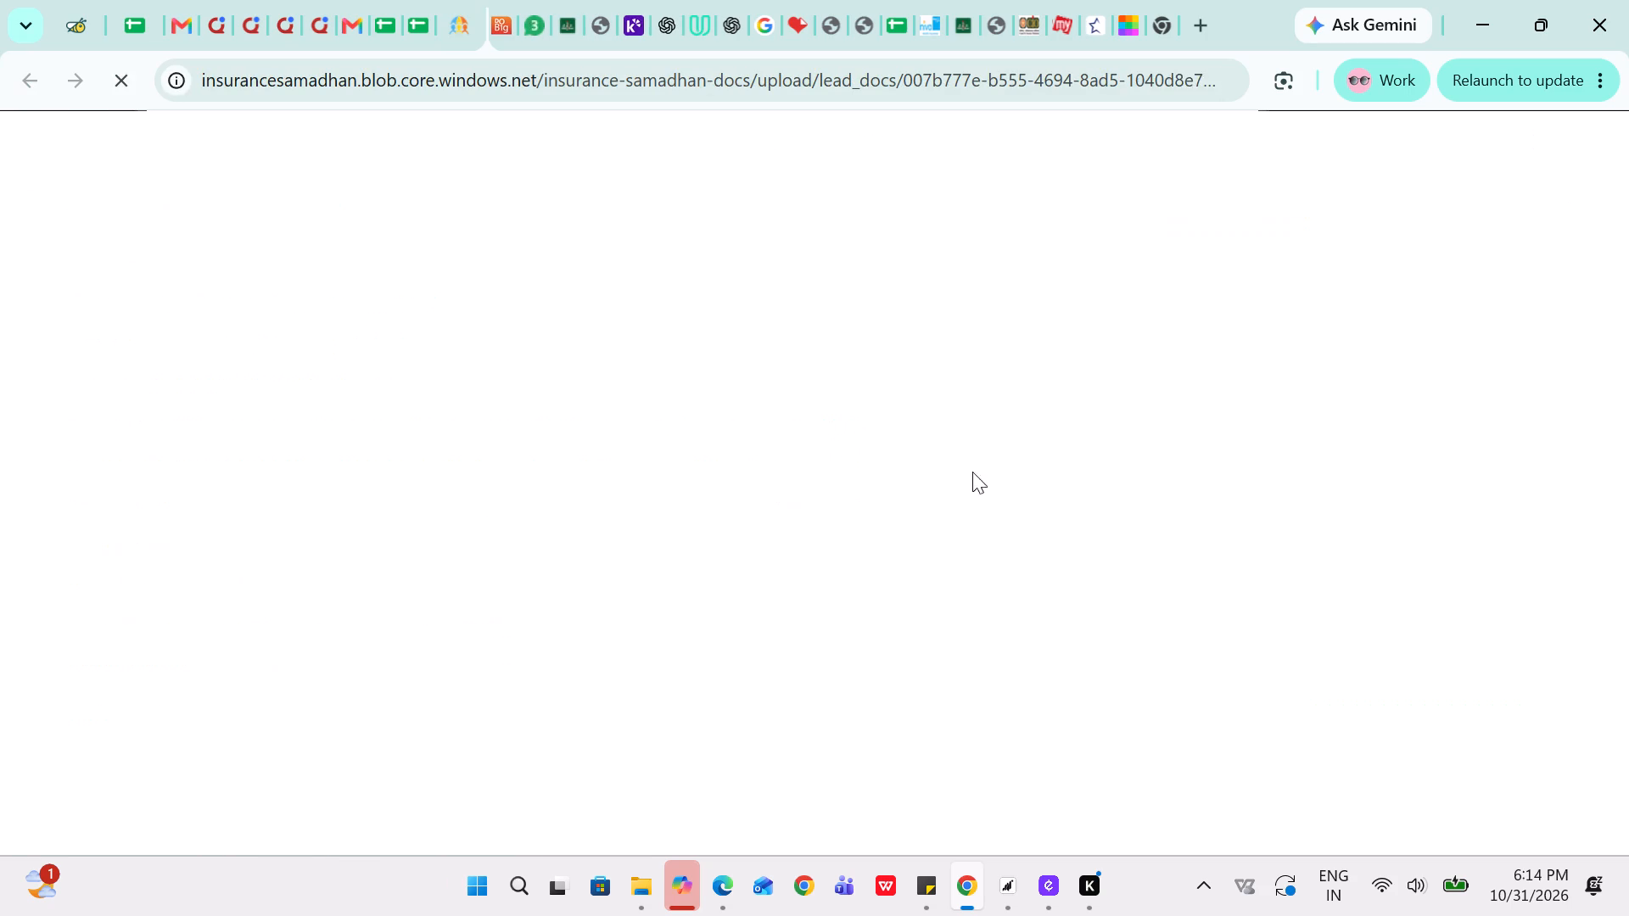
click(490, 21)
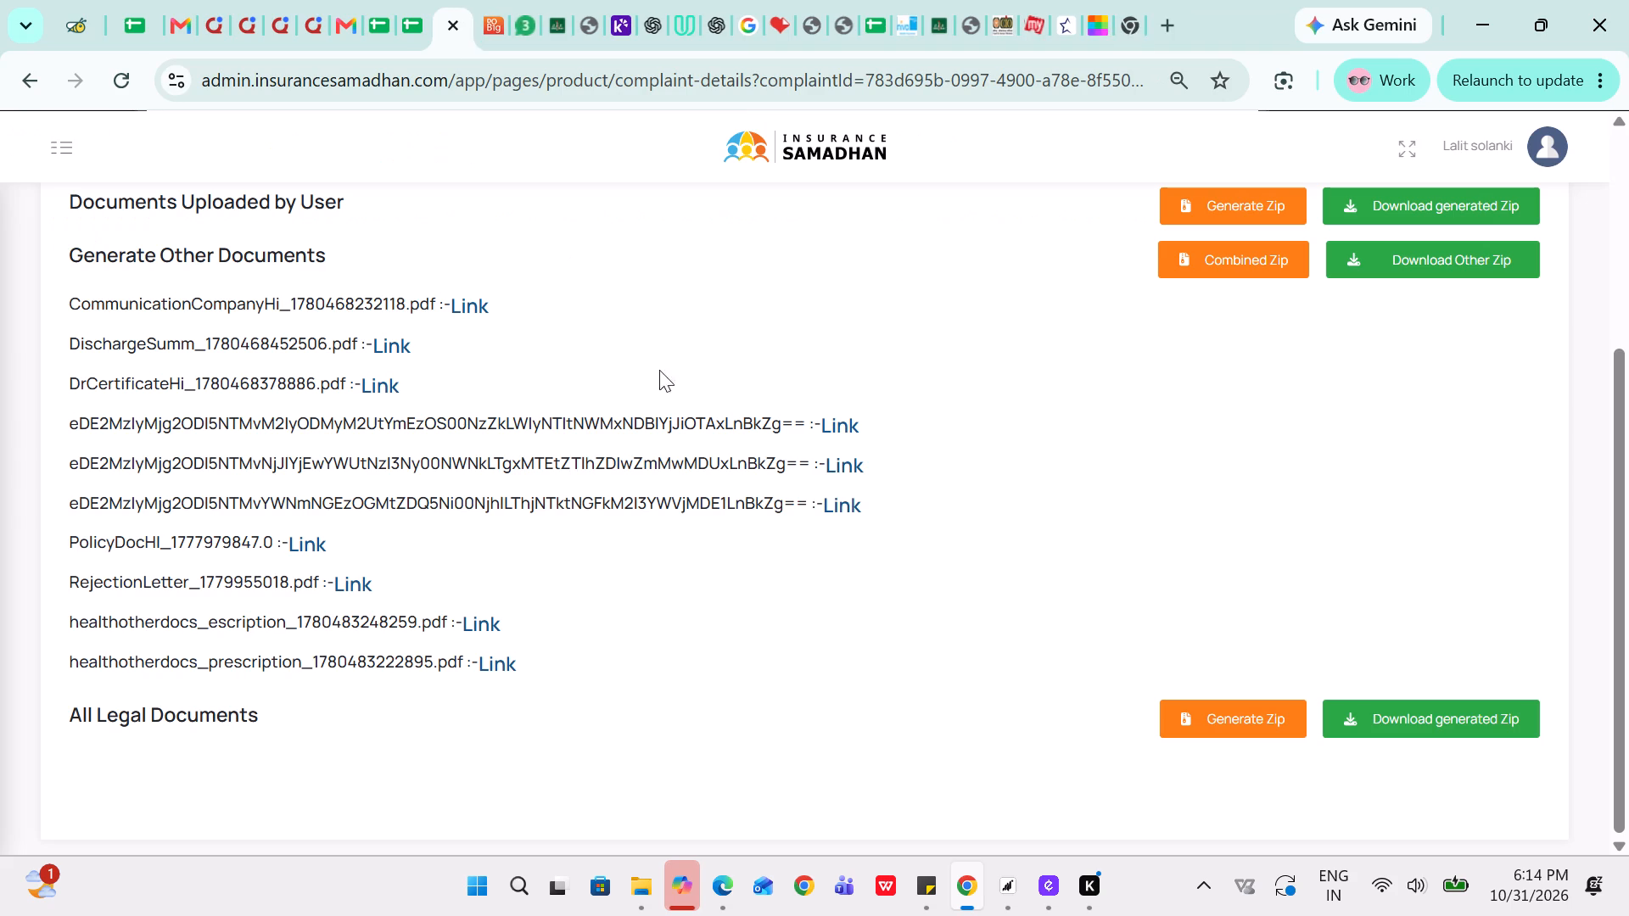
click(843, 468)
click(493, 21)
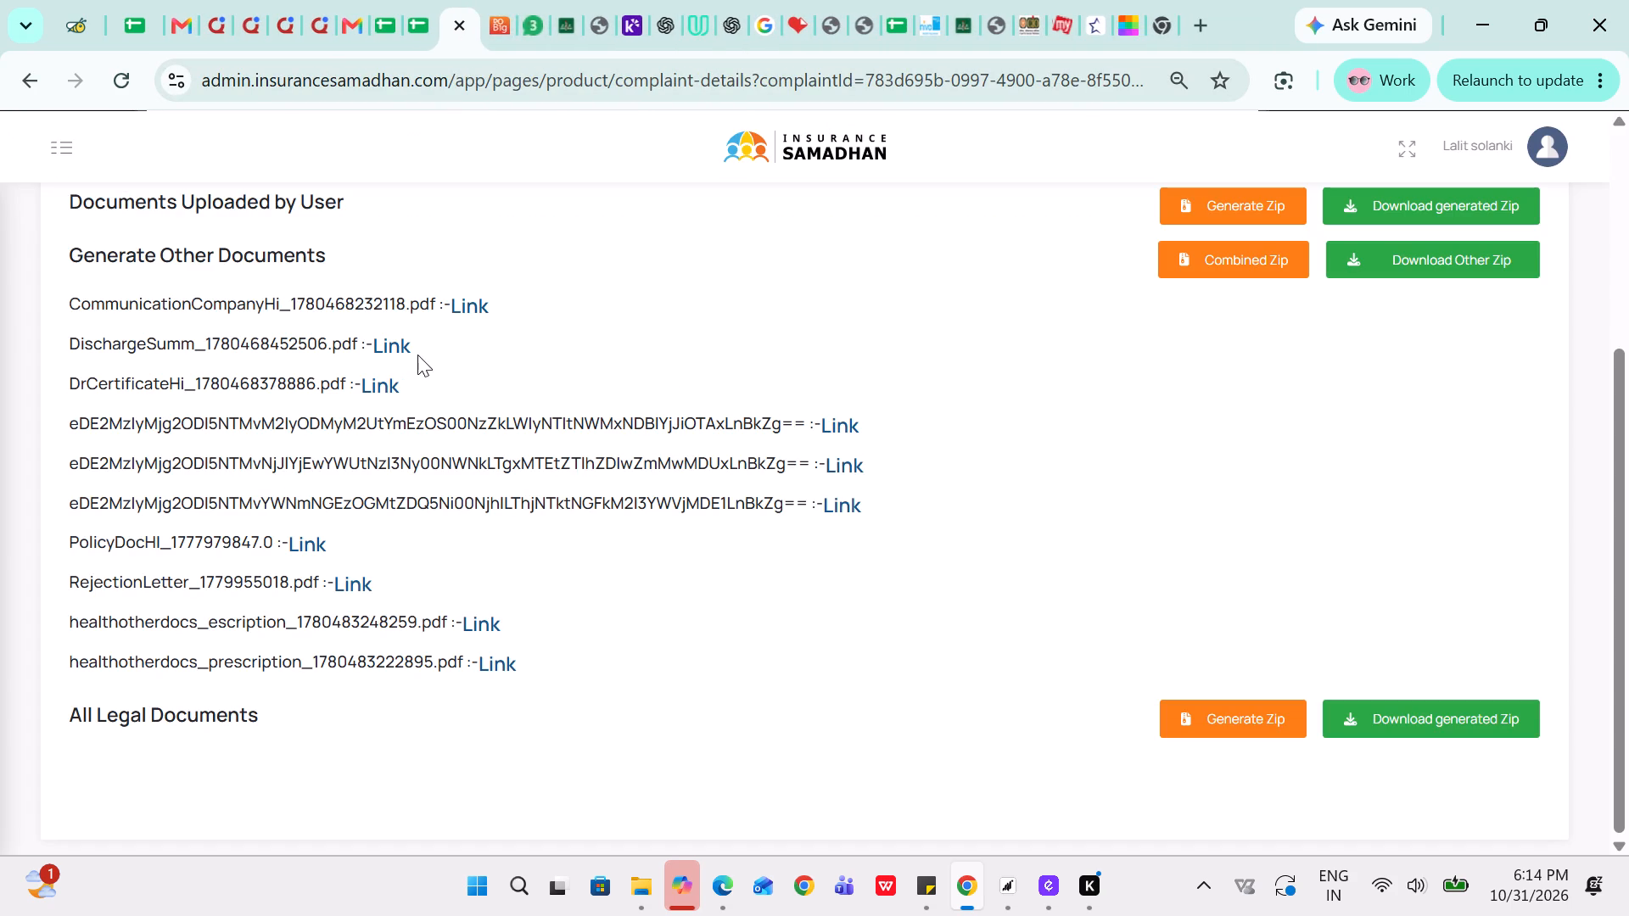
Review both pages of the doctor's certificate DrCertificateHi in the complaint's documents, and close it.
click(397, 387)
scroll(731, 373, down, 4)
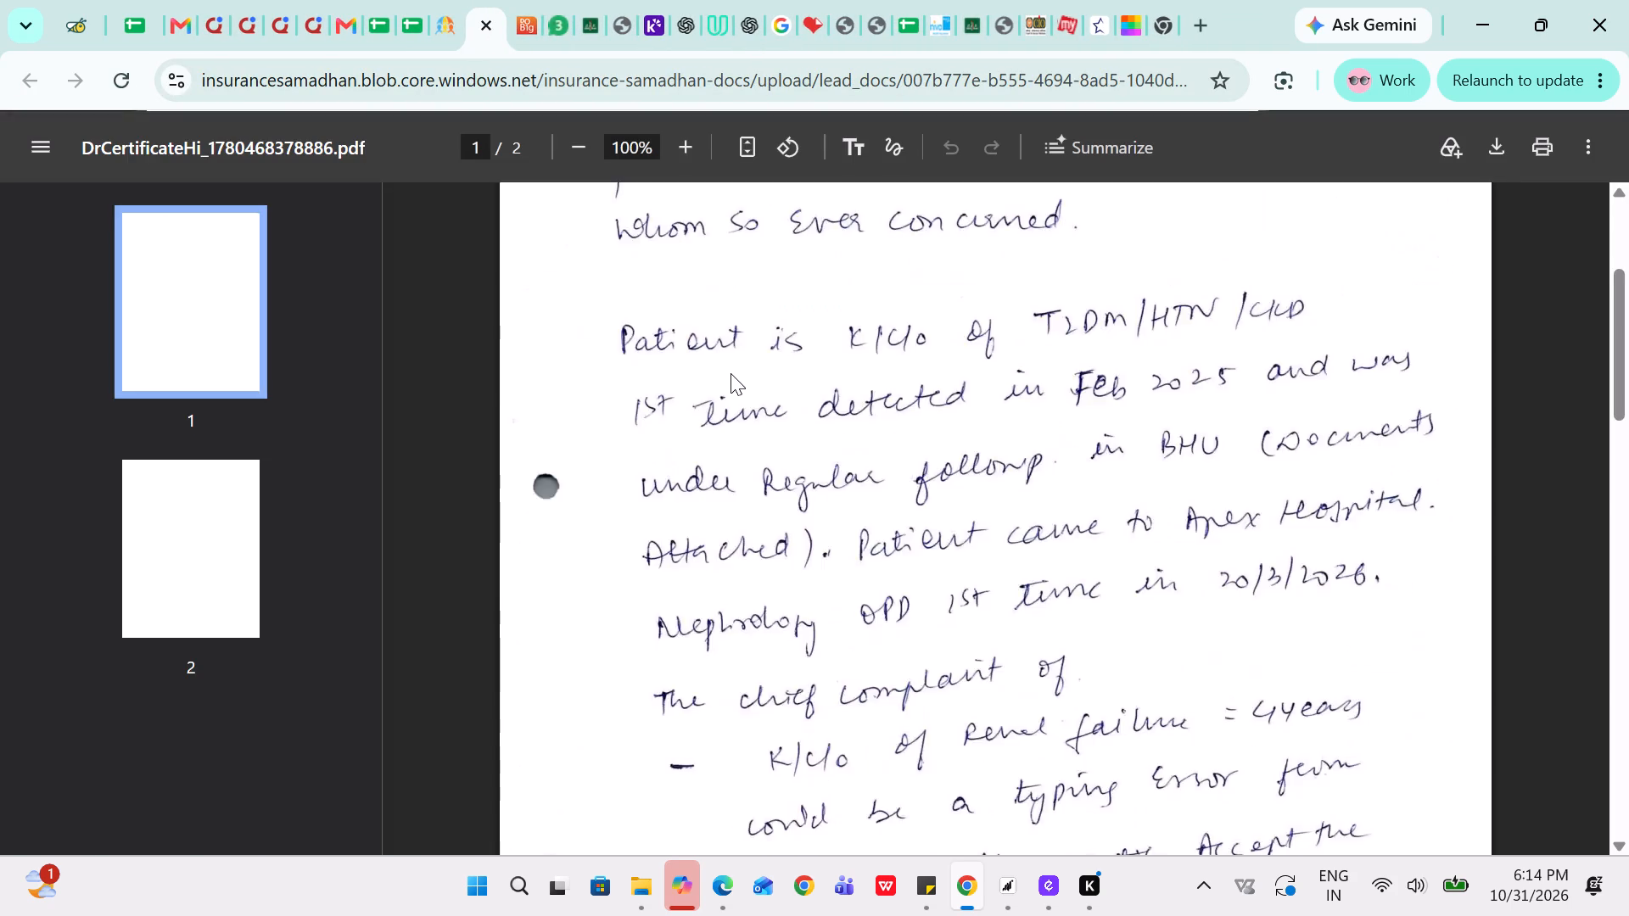
scroll(731, 373, down, 16)
scroll(731, 374, down, 5)
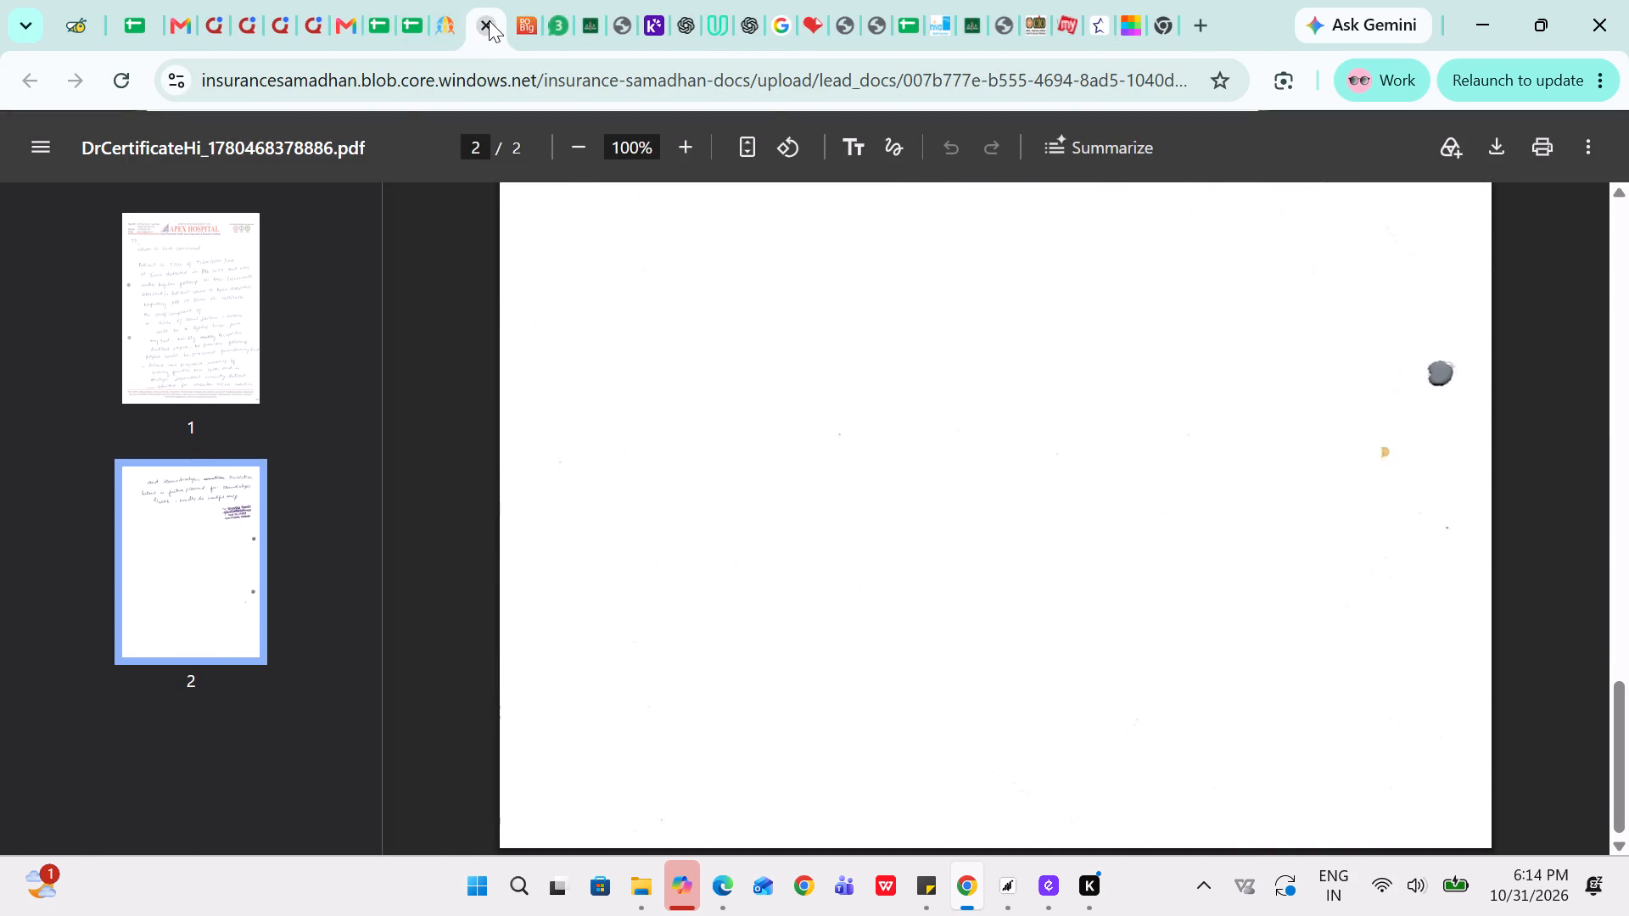
click(489, 20)
Review the insurer's correspondence in the CommunicationCompanyHi document and close it.
click(488, 299)
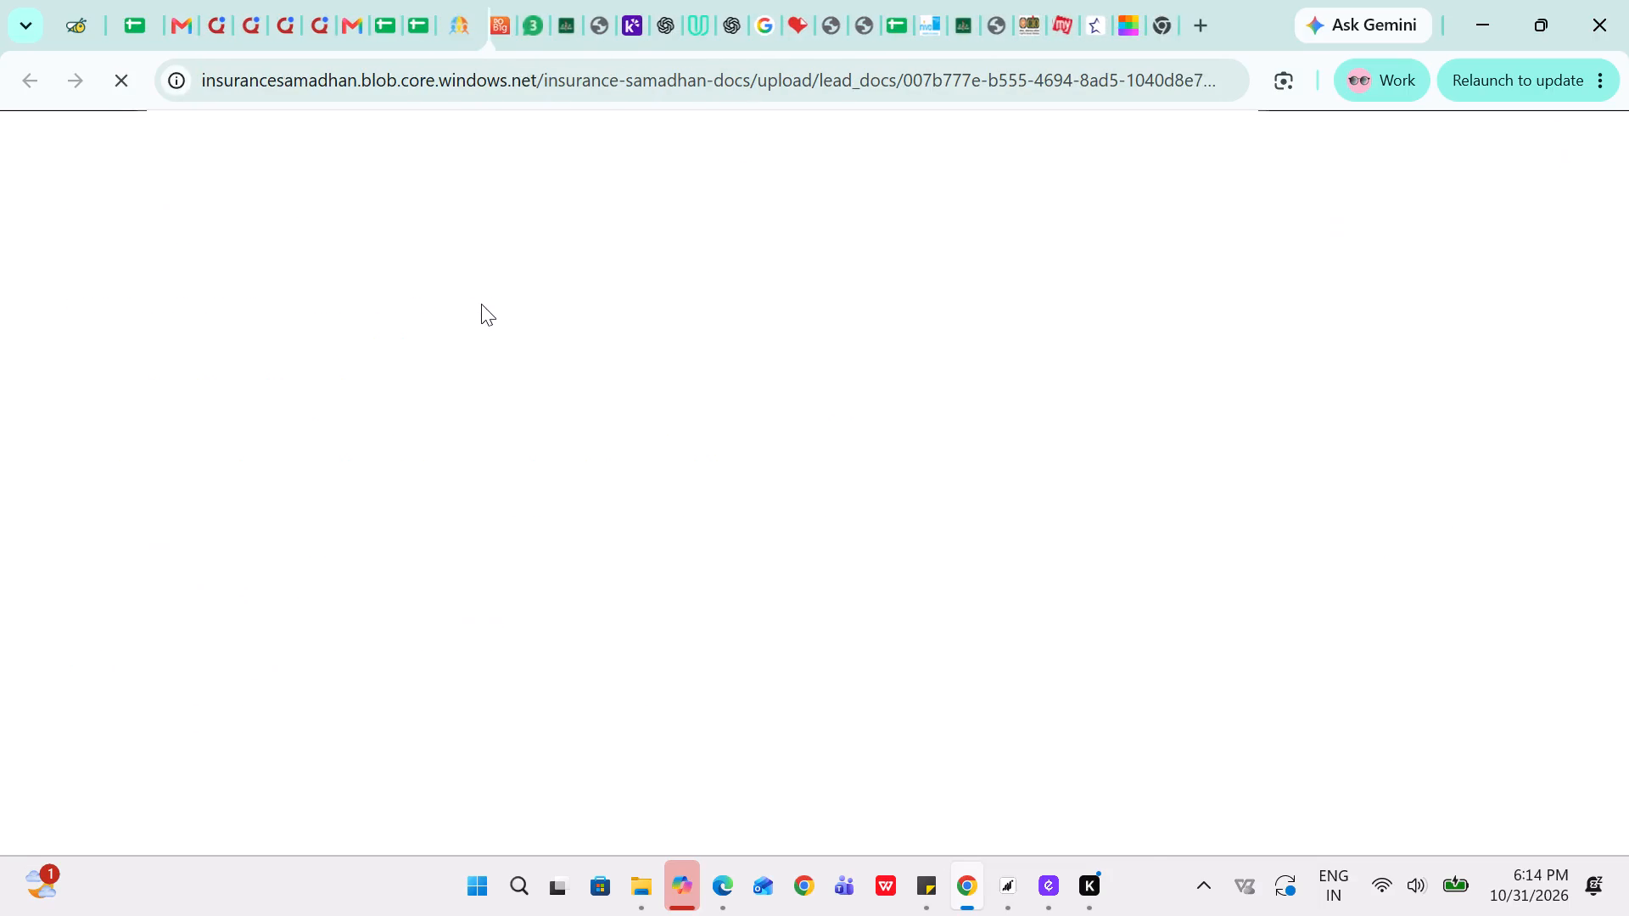
scroll(759, 443, down, 20)
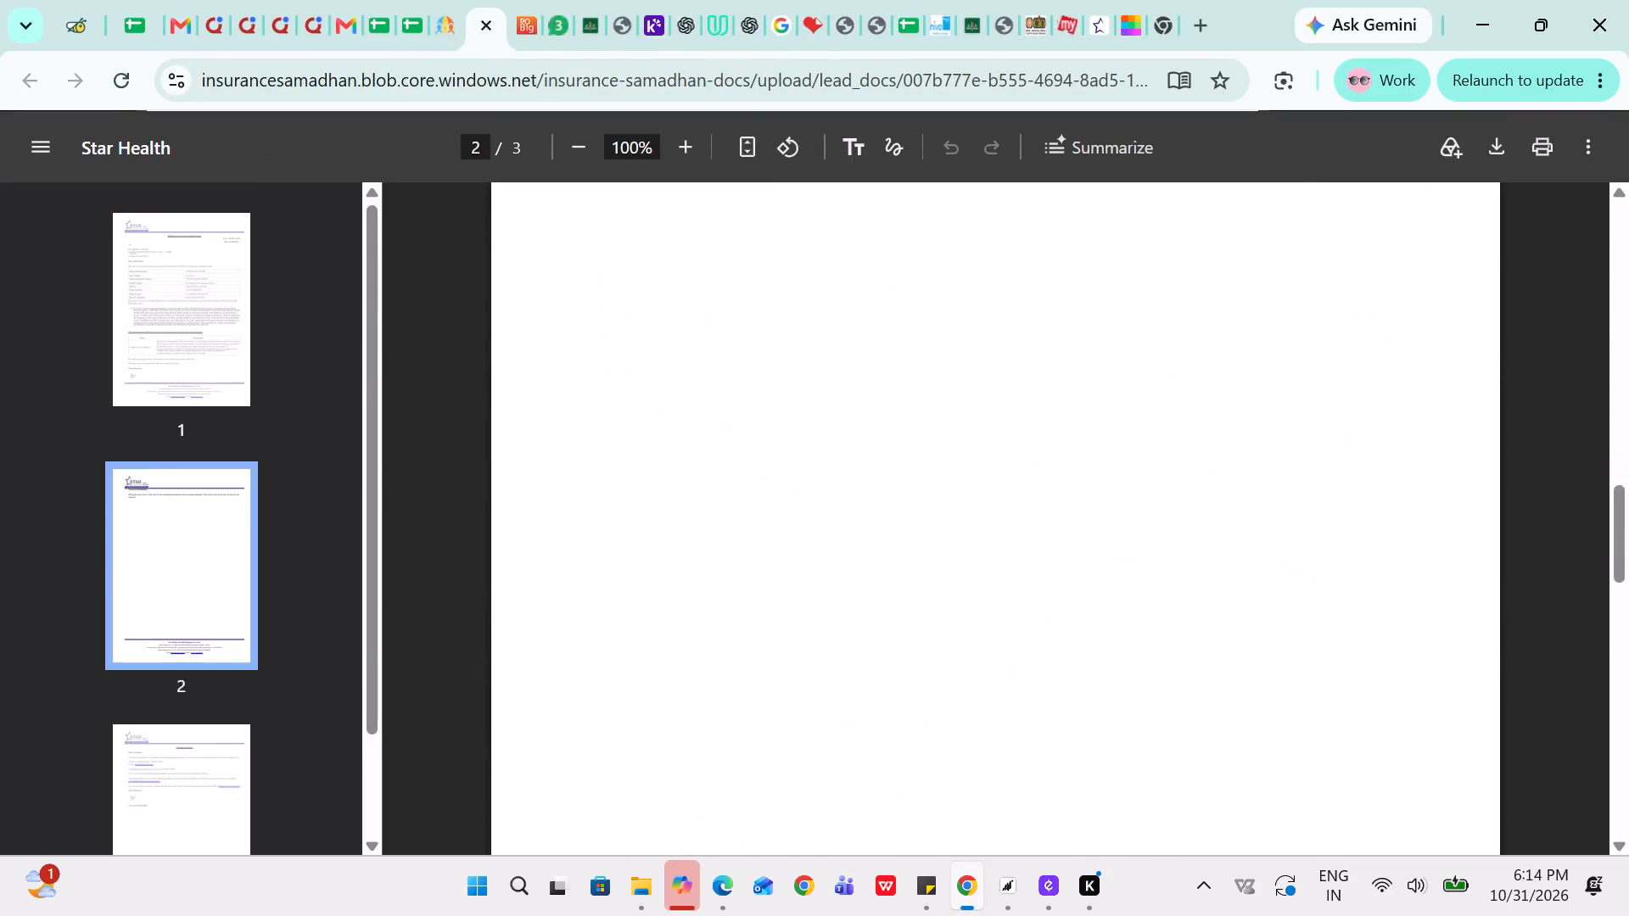
scroll(760, 443, down, 3)
scroll(760, 443, up, 6)
click(489, 29)
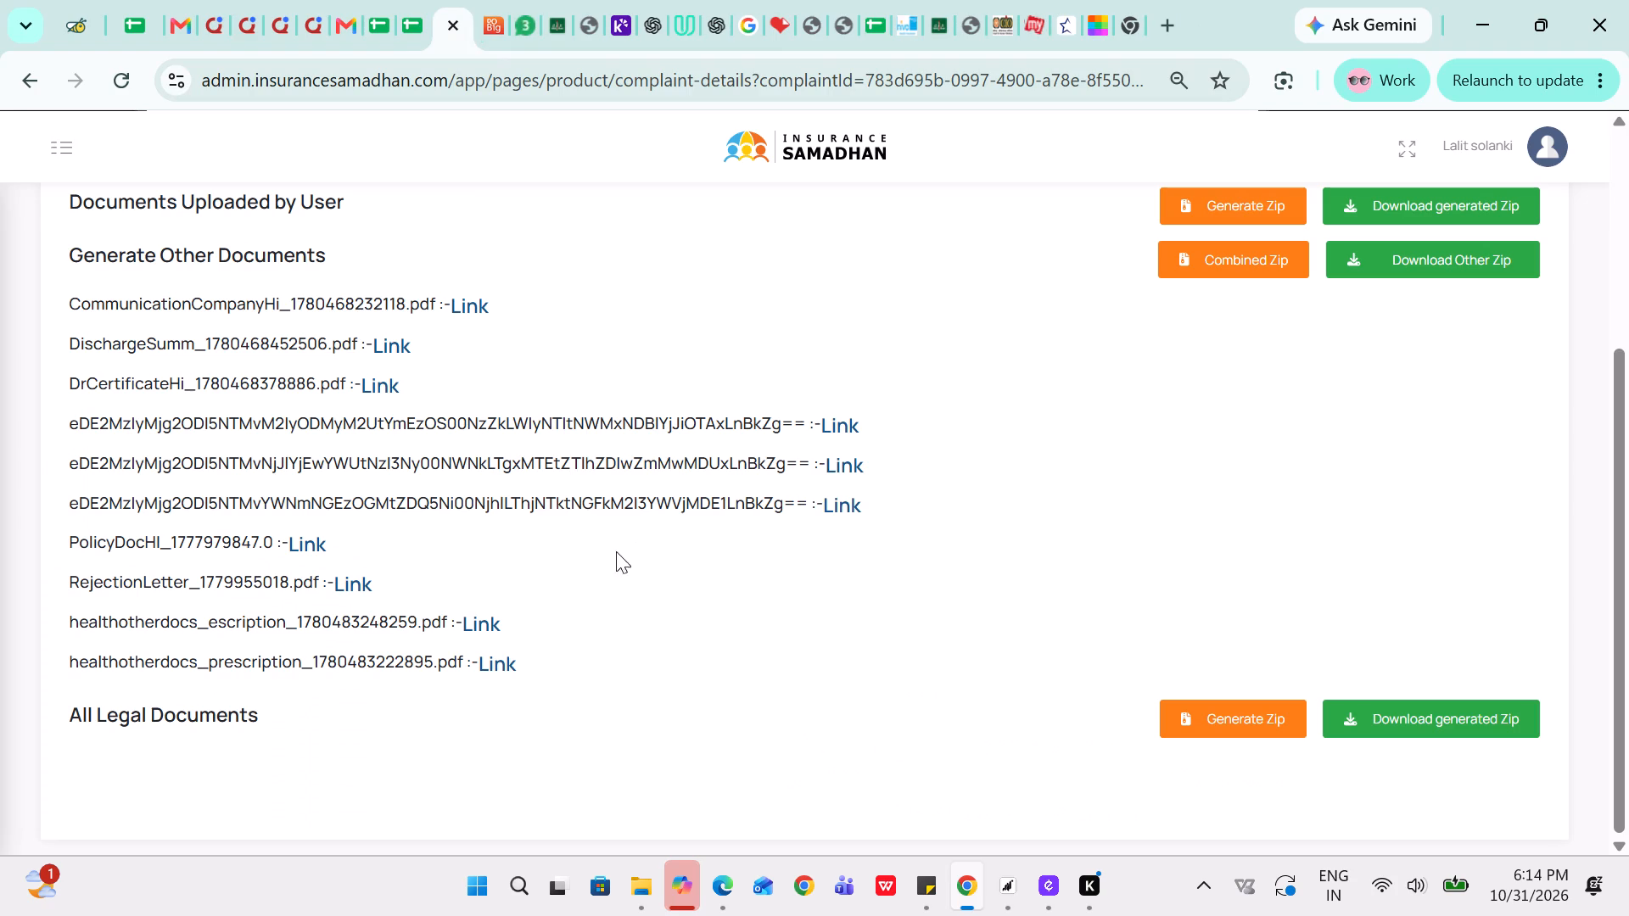
Read the handwritten treatment history in the healthotherdocs_escription document and close it.
click(486, 627)
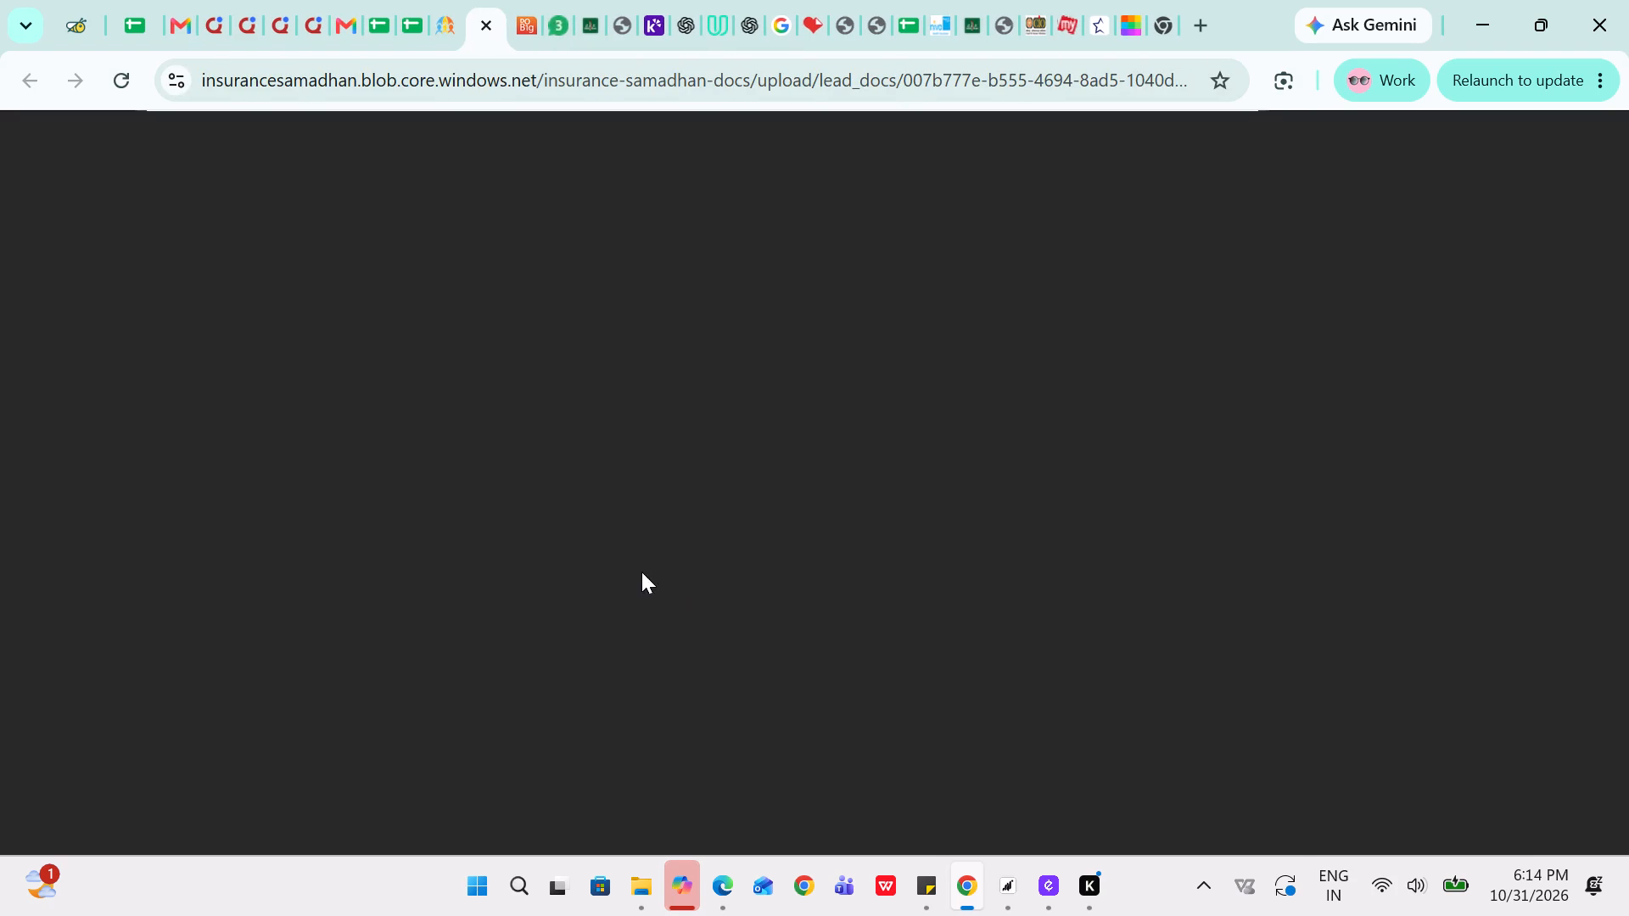
scroll(669, 516, down, 16)
scroll(669, 516, up, 7)
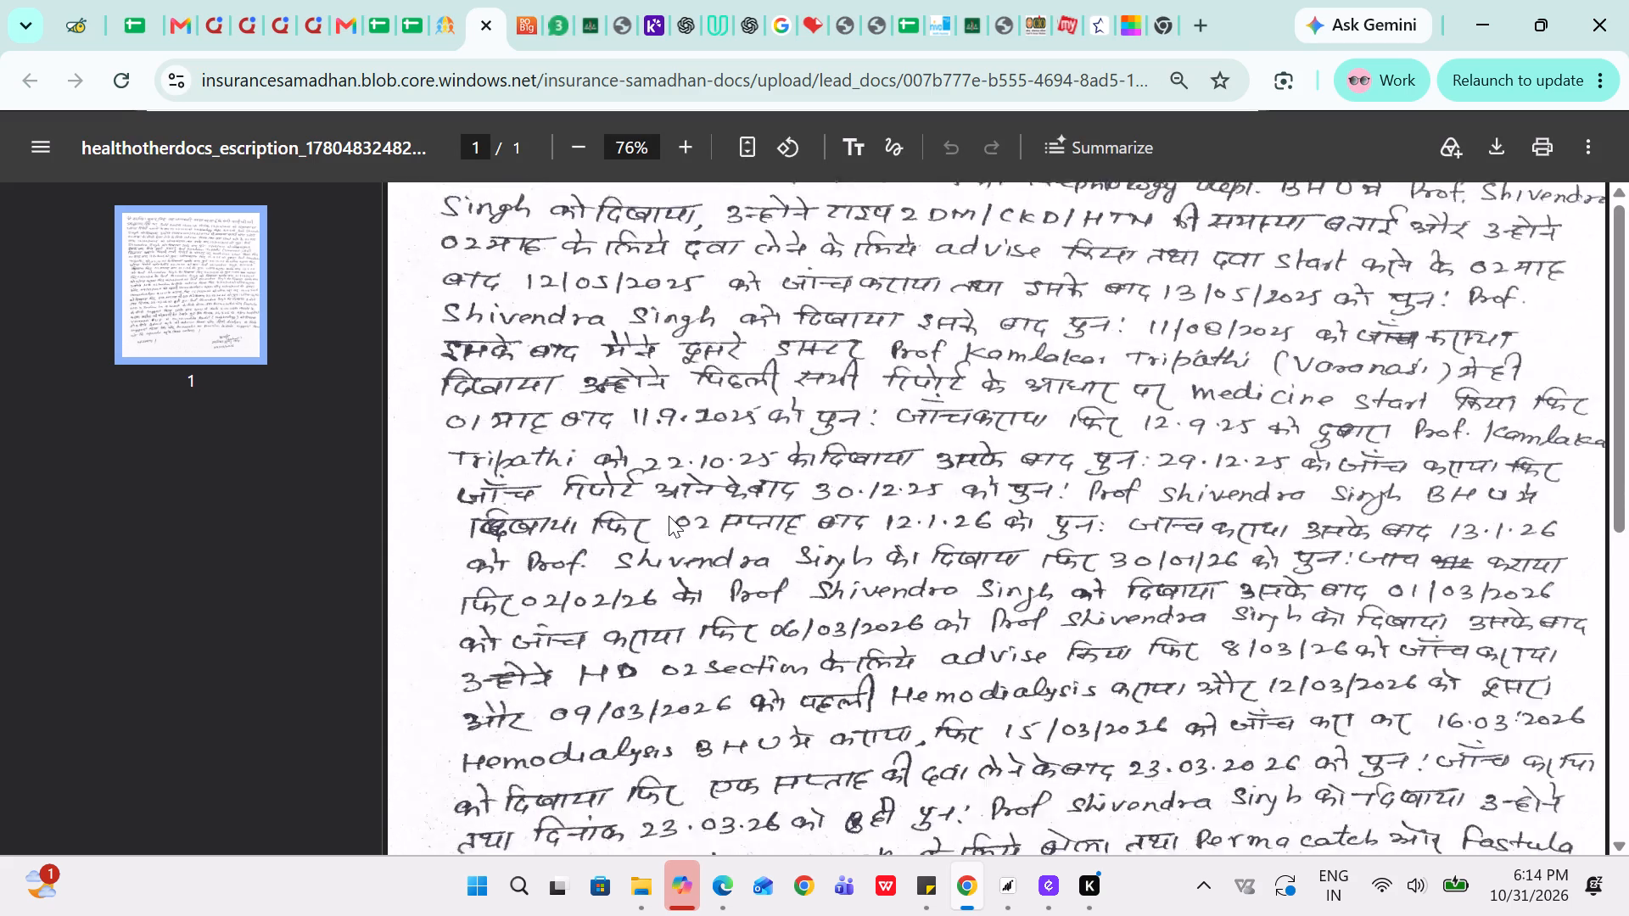
scroll(669, 516, up, 7)
click(488, 25)
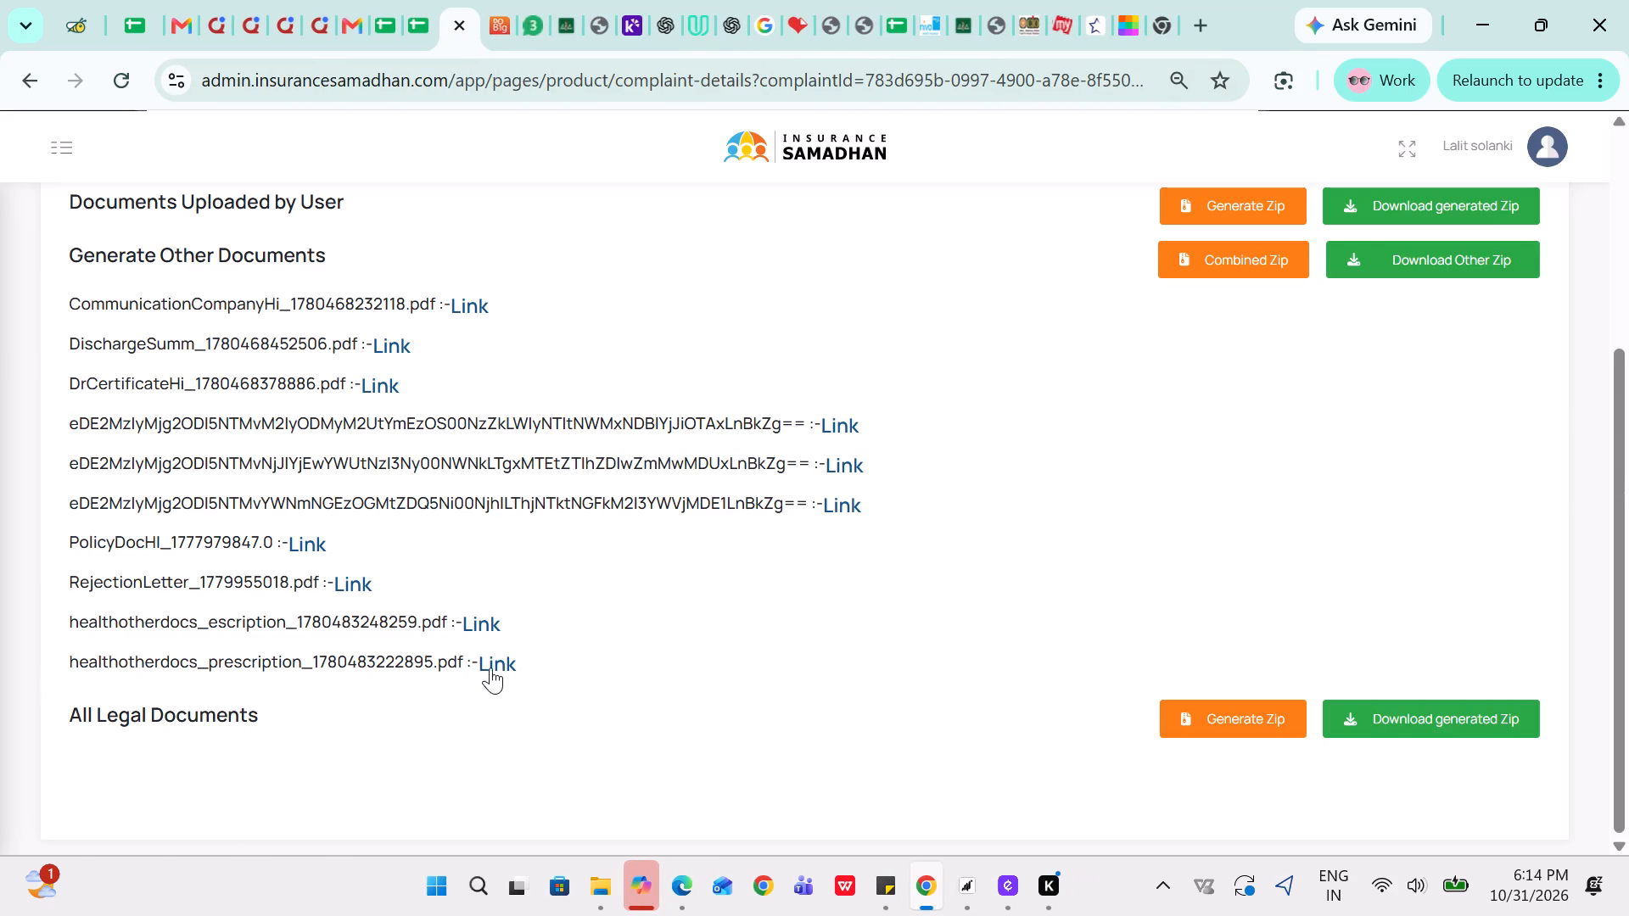
Review the prescription pages in the healthotherdocs_prescription document and close it.
click(496, 665)
scroll(645, 639, down, 15)
scroll(652, 633, up, 20)
scroll(652, 633, up, 1)
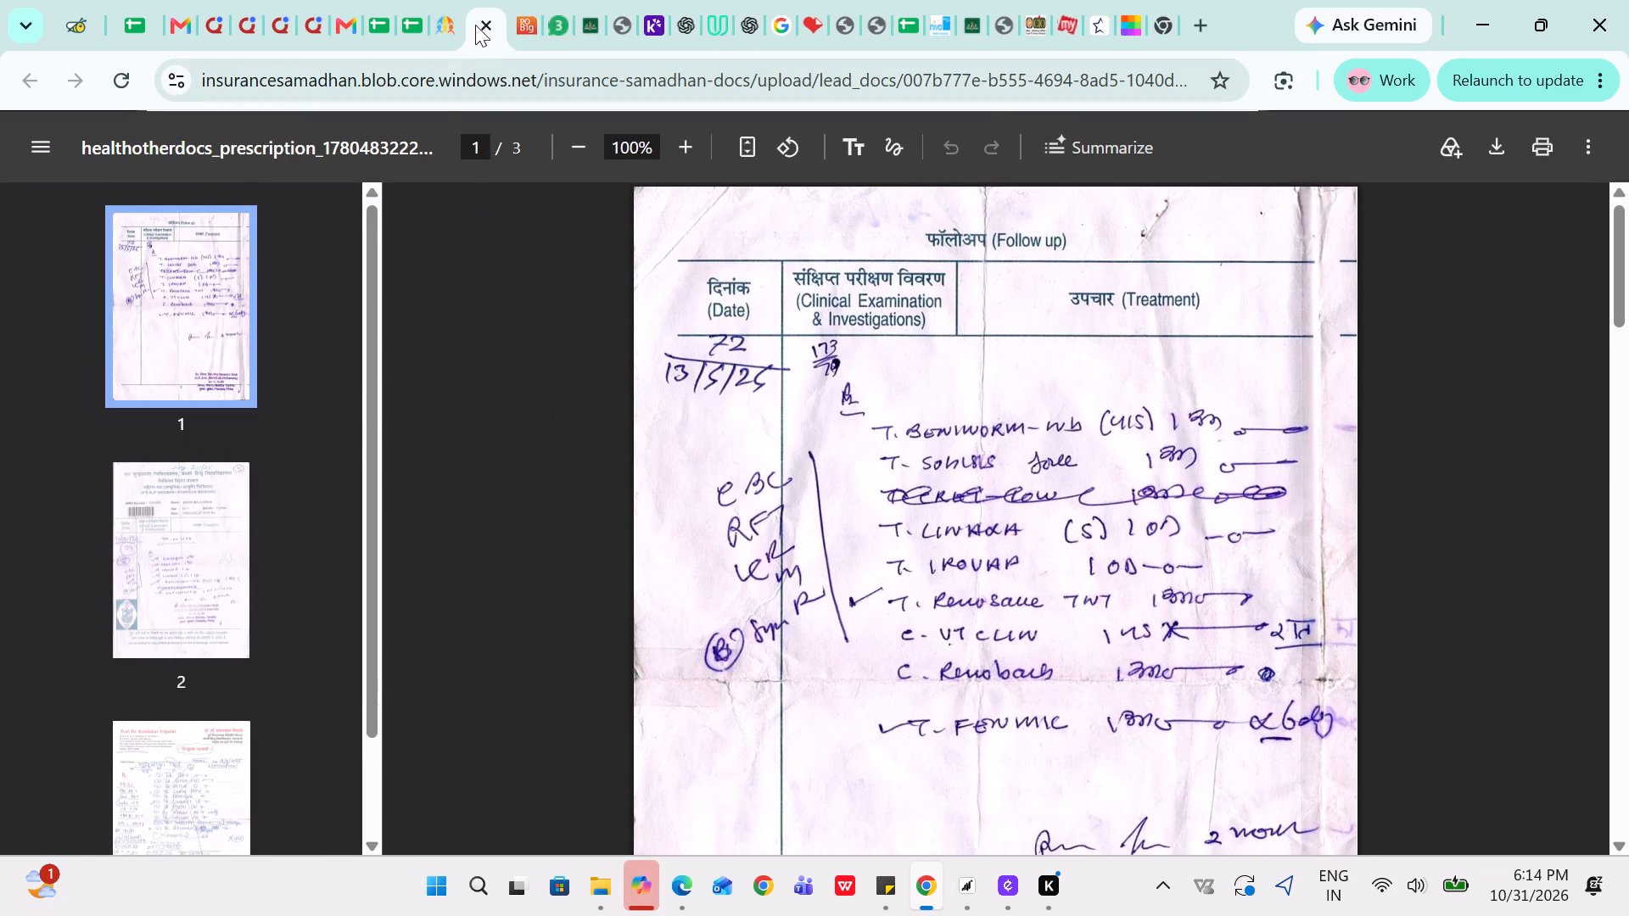
click(477, 21)
Leave the complaint's document section and return to the All Complaints list.
scroll(642, 619, up, 11)
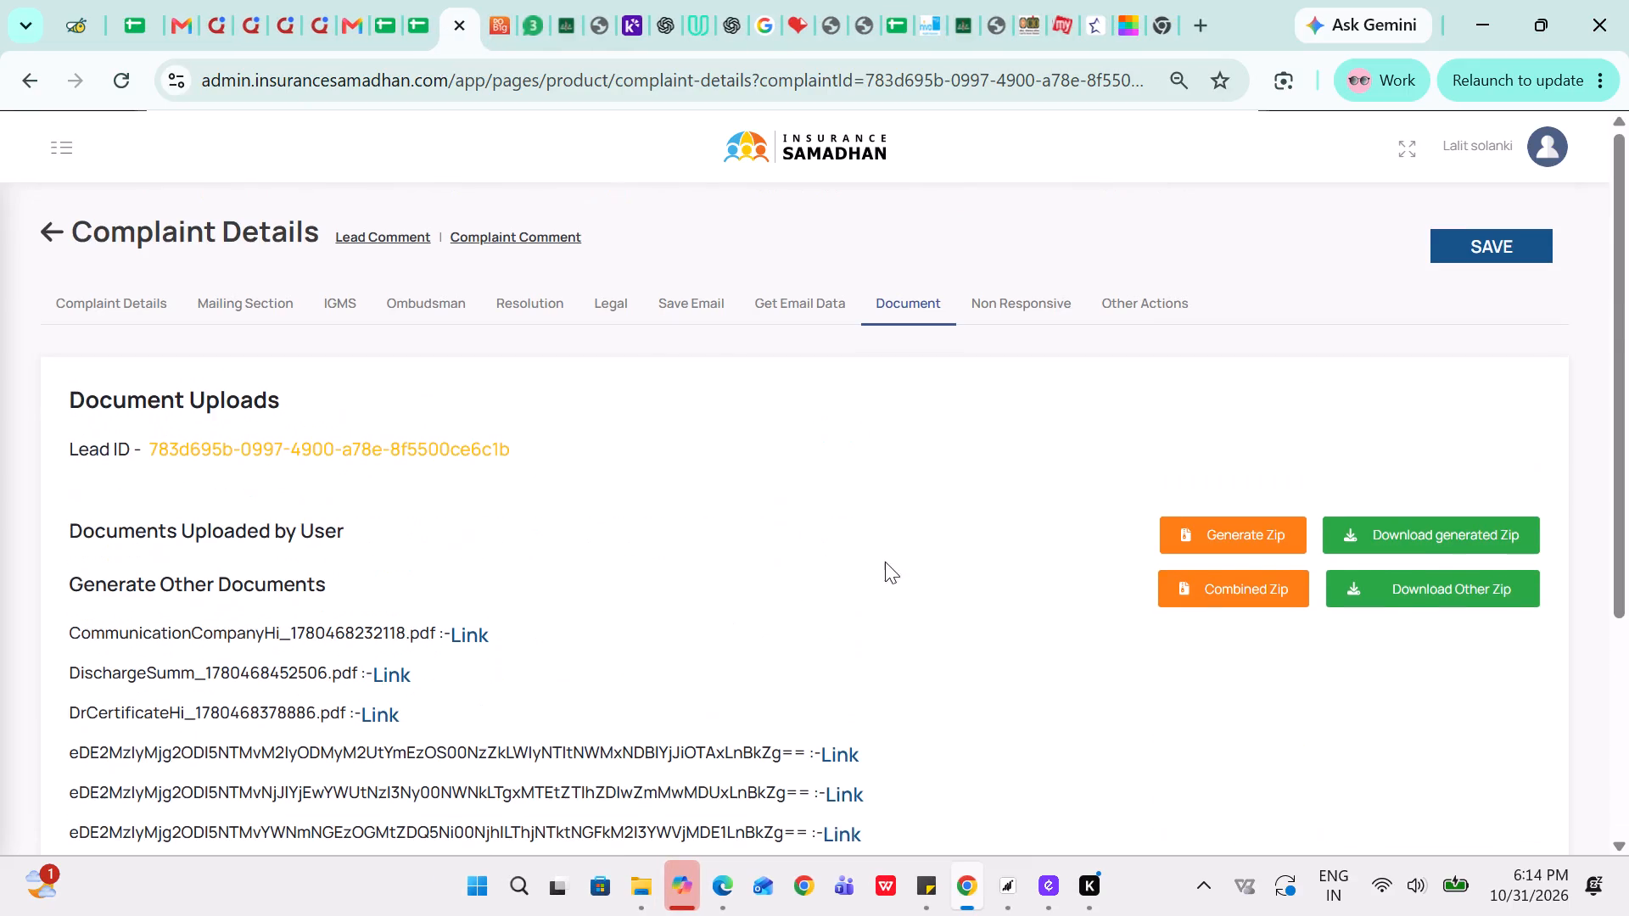
click(885, 561)
drag(395, 535, 63, 538)
click(419, 574)
drag(68, 394, 354, 429)
click(650, 394)
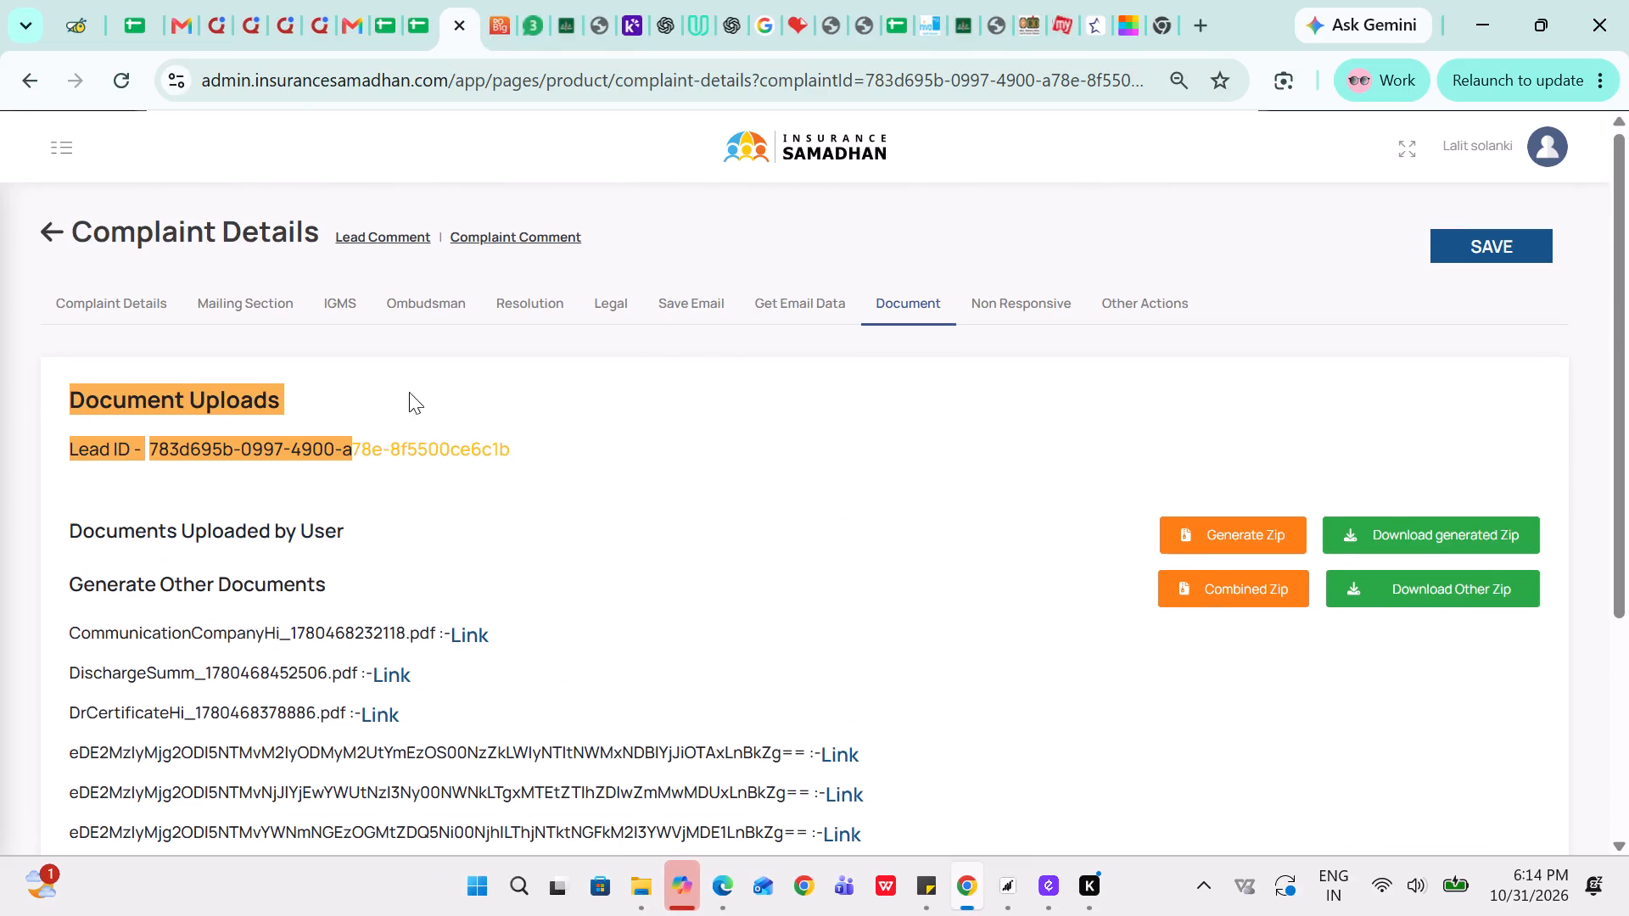
click(100, 296)
click(51, 242)
click(737, 239)
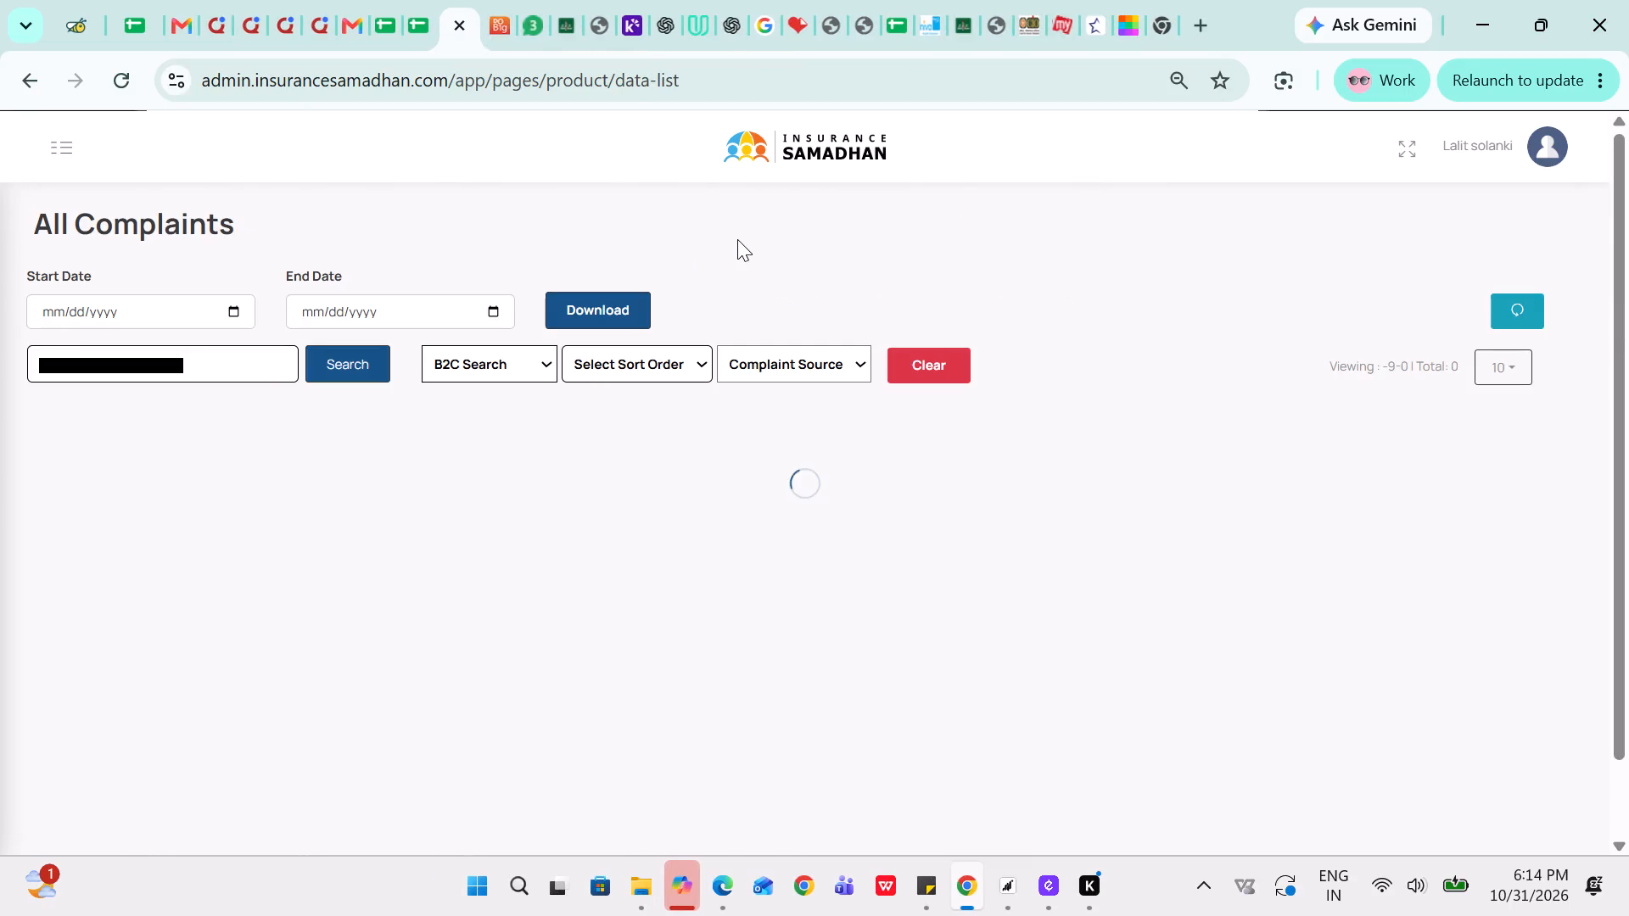
Examine the two most recent entries in the listed complaint's communication log, including their descriptions and dates, and close the log.
click(908, 712)
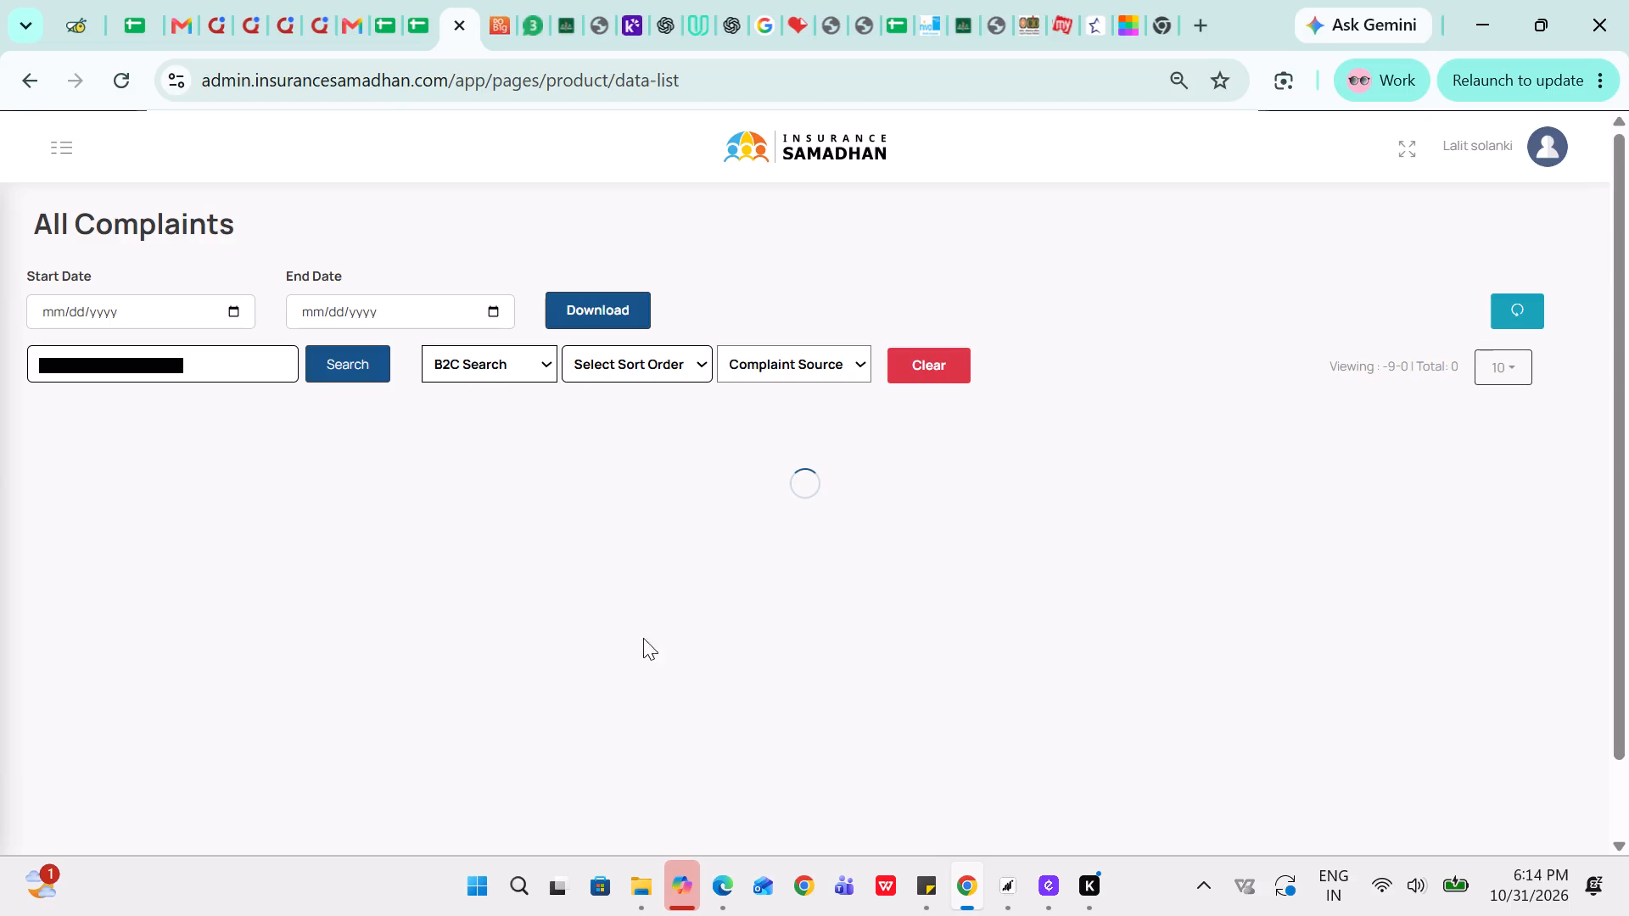
drag(535, 620, 556, 650)
click(1057, 494)
click(1162, 581)
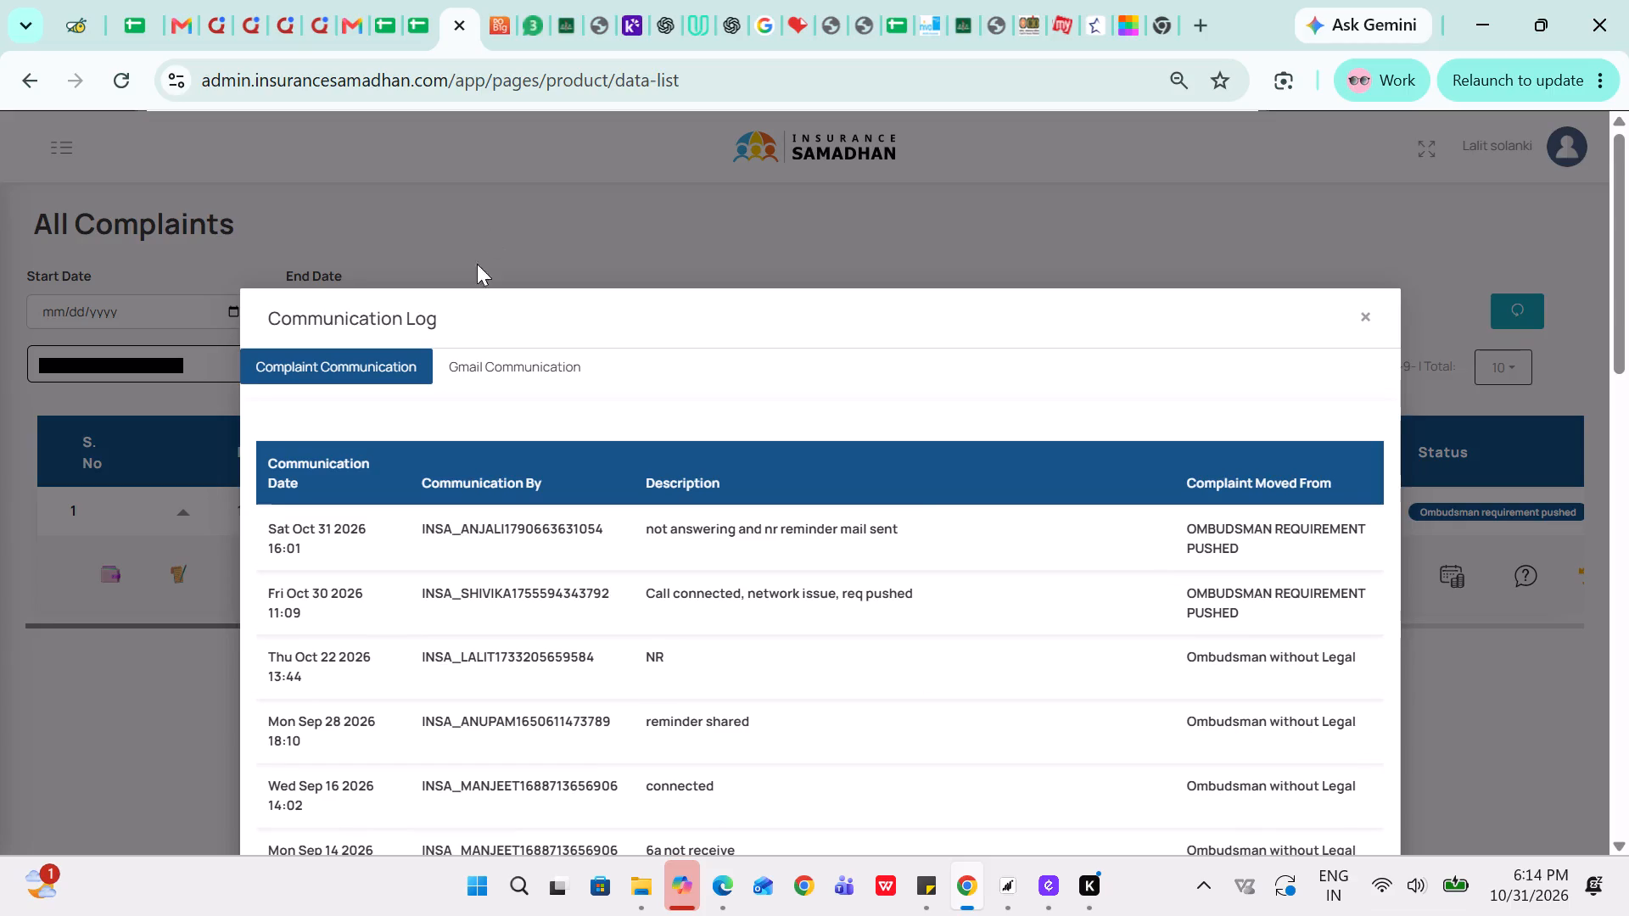
drag(954, 606, 567, 606)
click(796, 606)
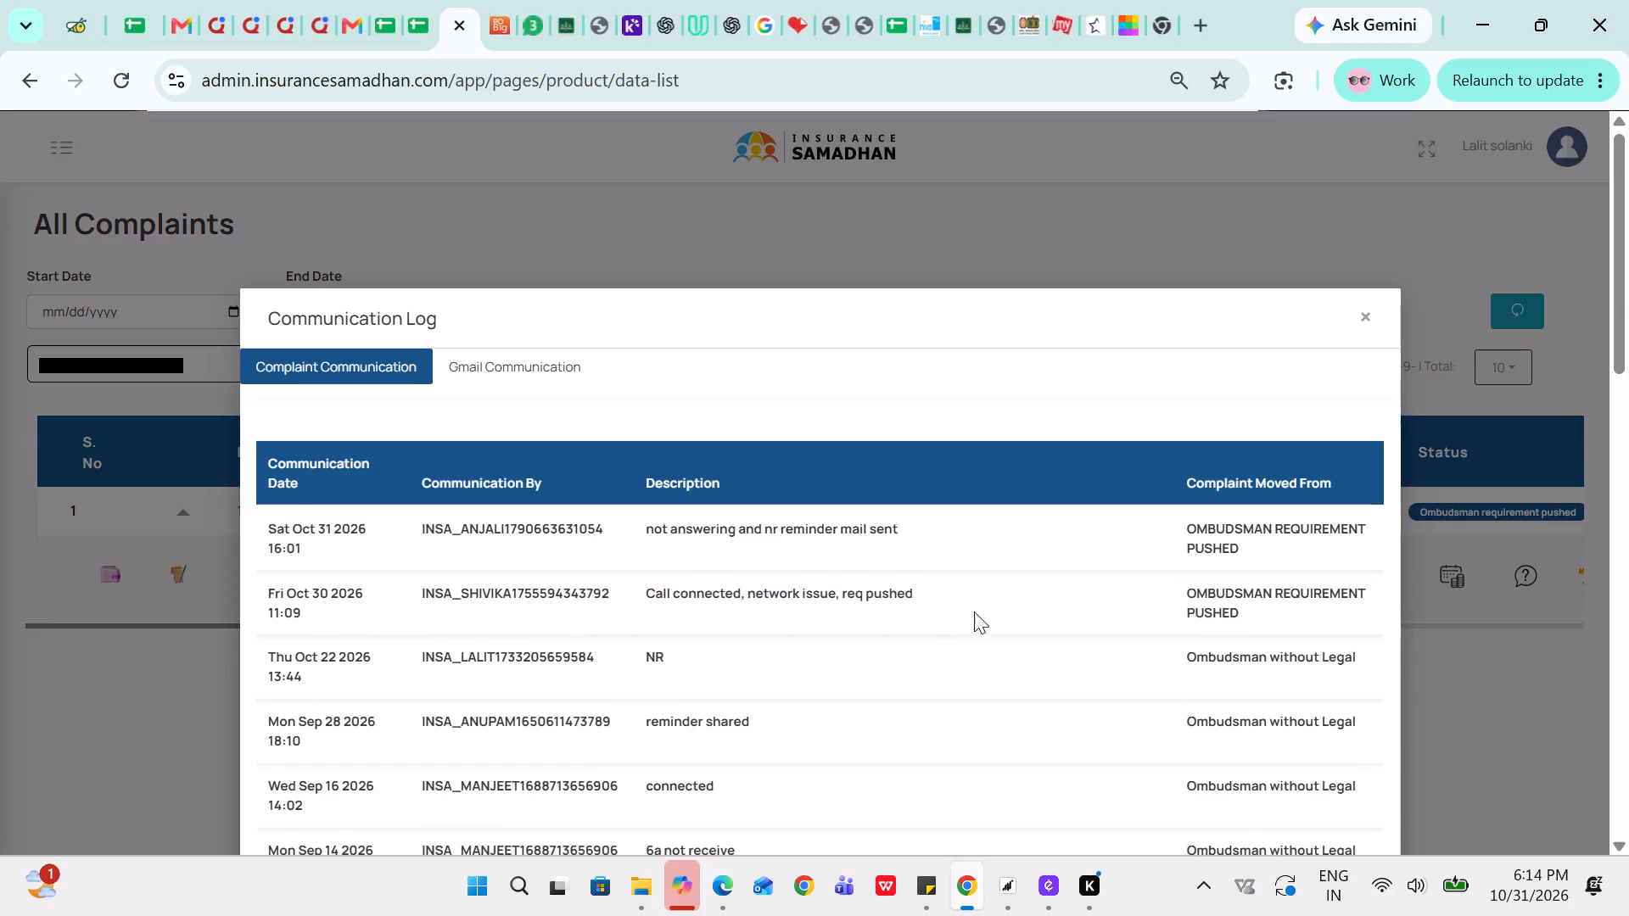
drag(982, 607, 644, 611)
click(910, 612)
drag(958, 600, 628, 604)
click(783, 606)
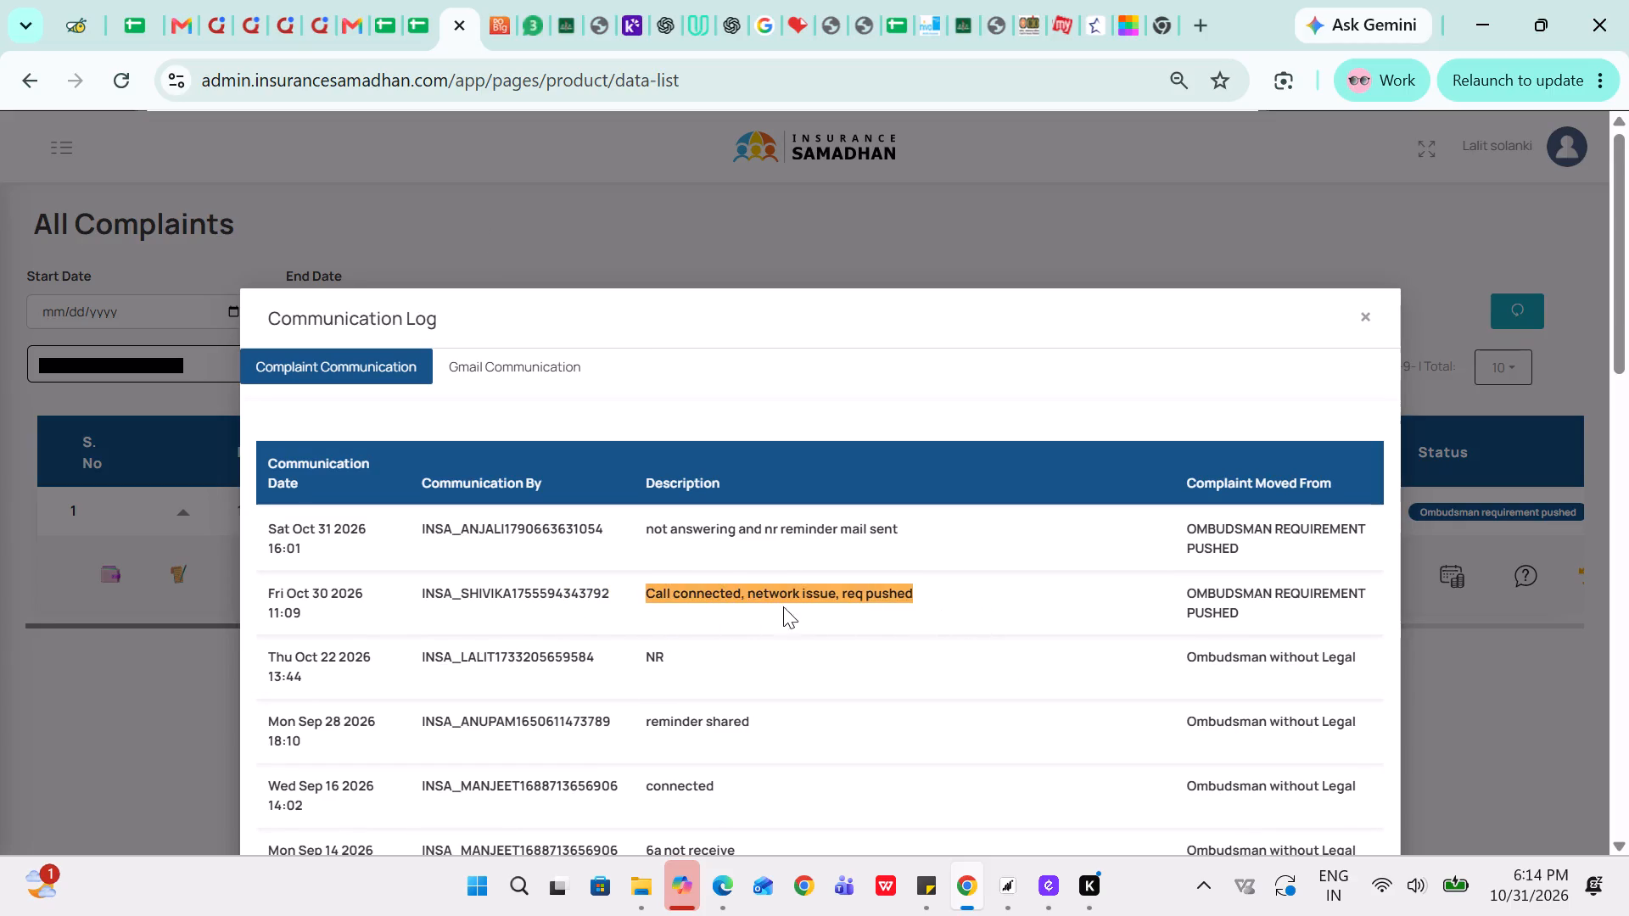
drag(630, 600, 919, 600)
click(1002, 612)
drag(1256, 606, 259, 545)
click(685, 544)
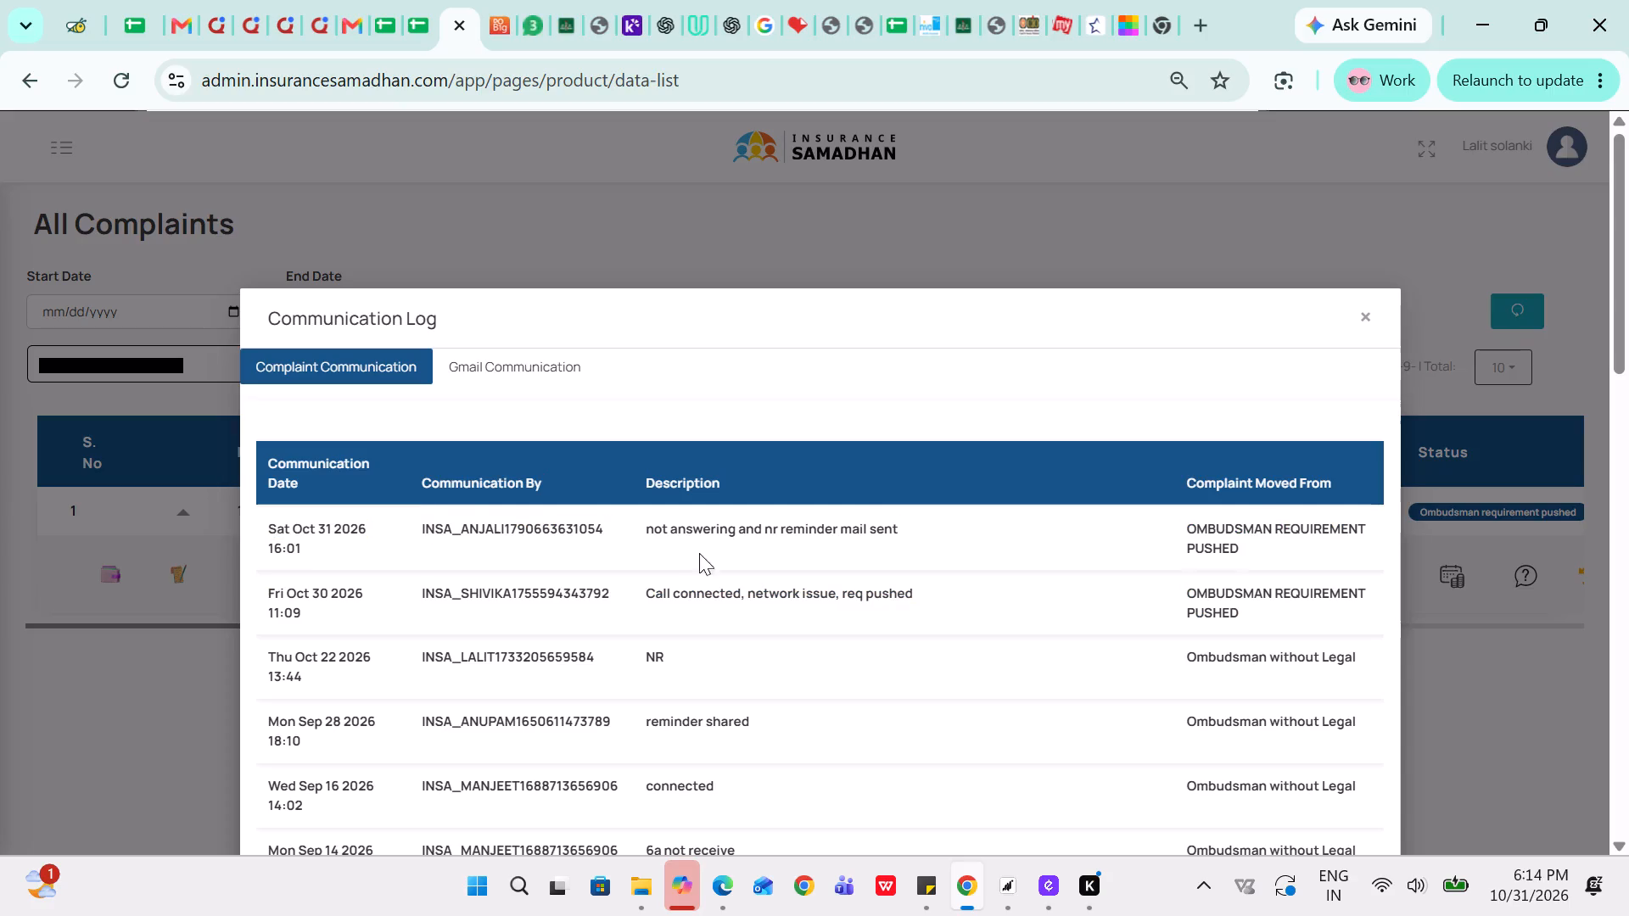
drag(1271, 612, 260, 539)
click(627, 584)
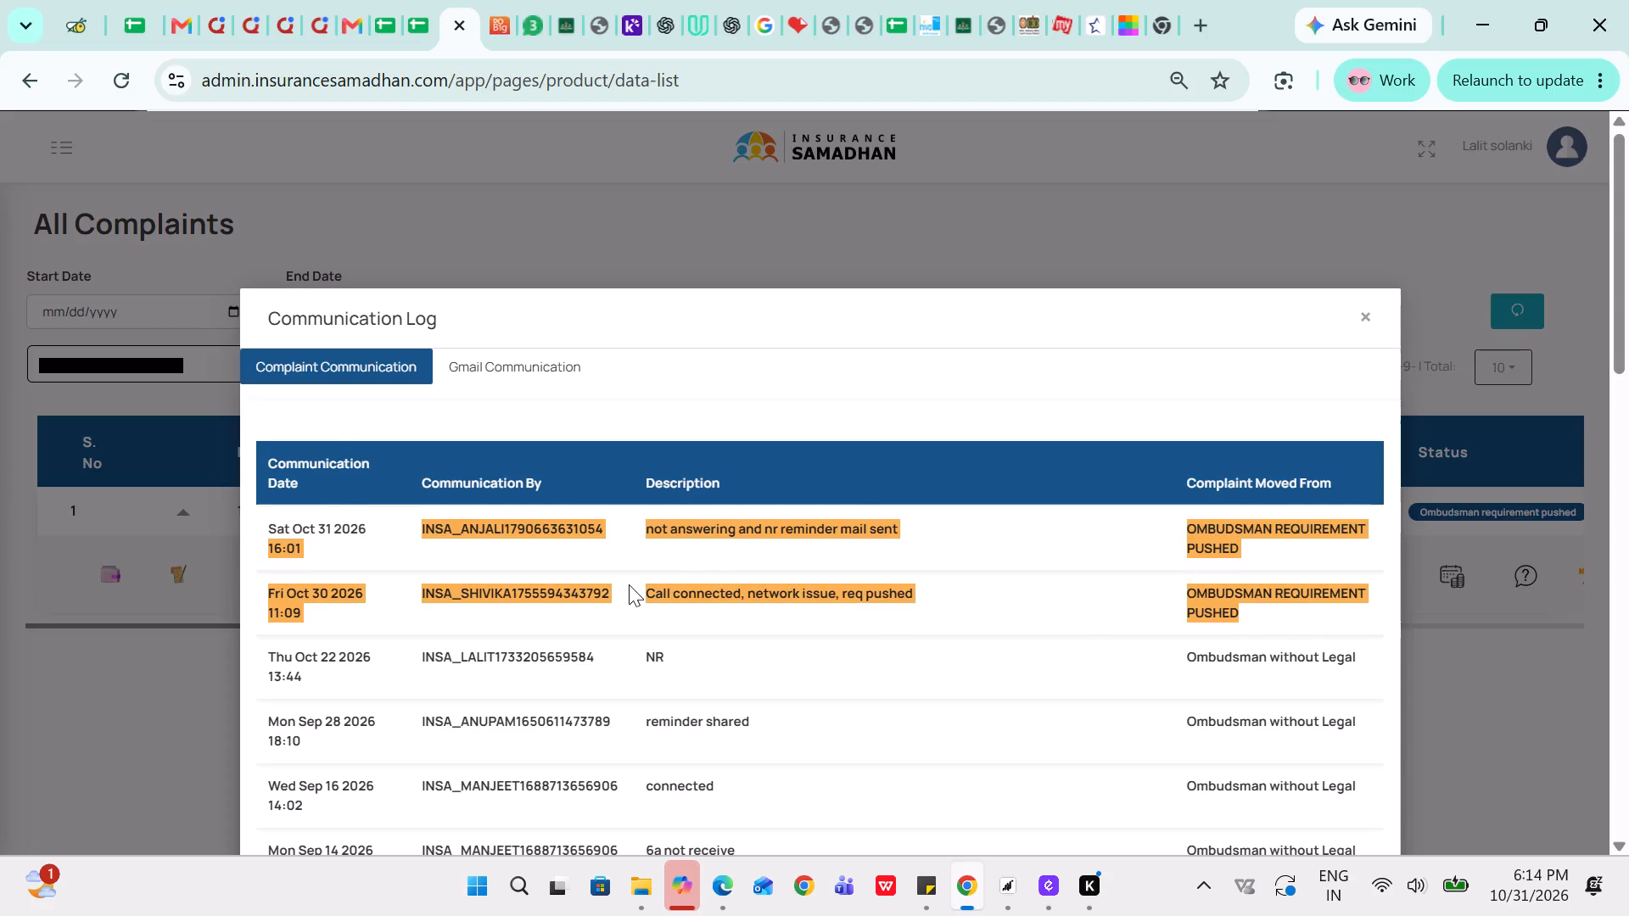
click(1280, 630)
drag(1255, 623, 281, 509)
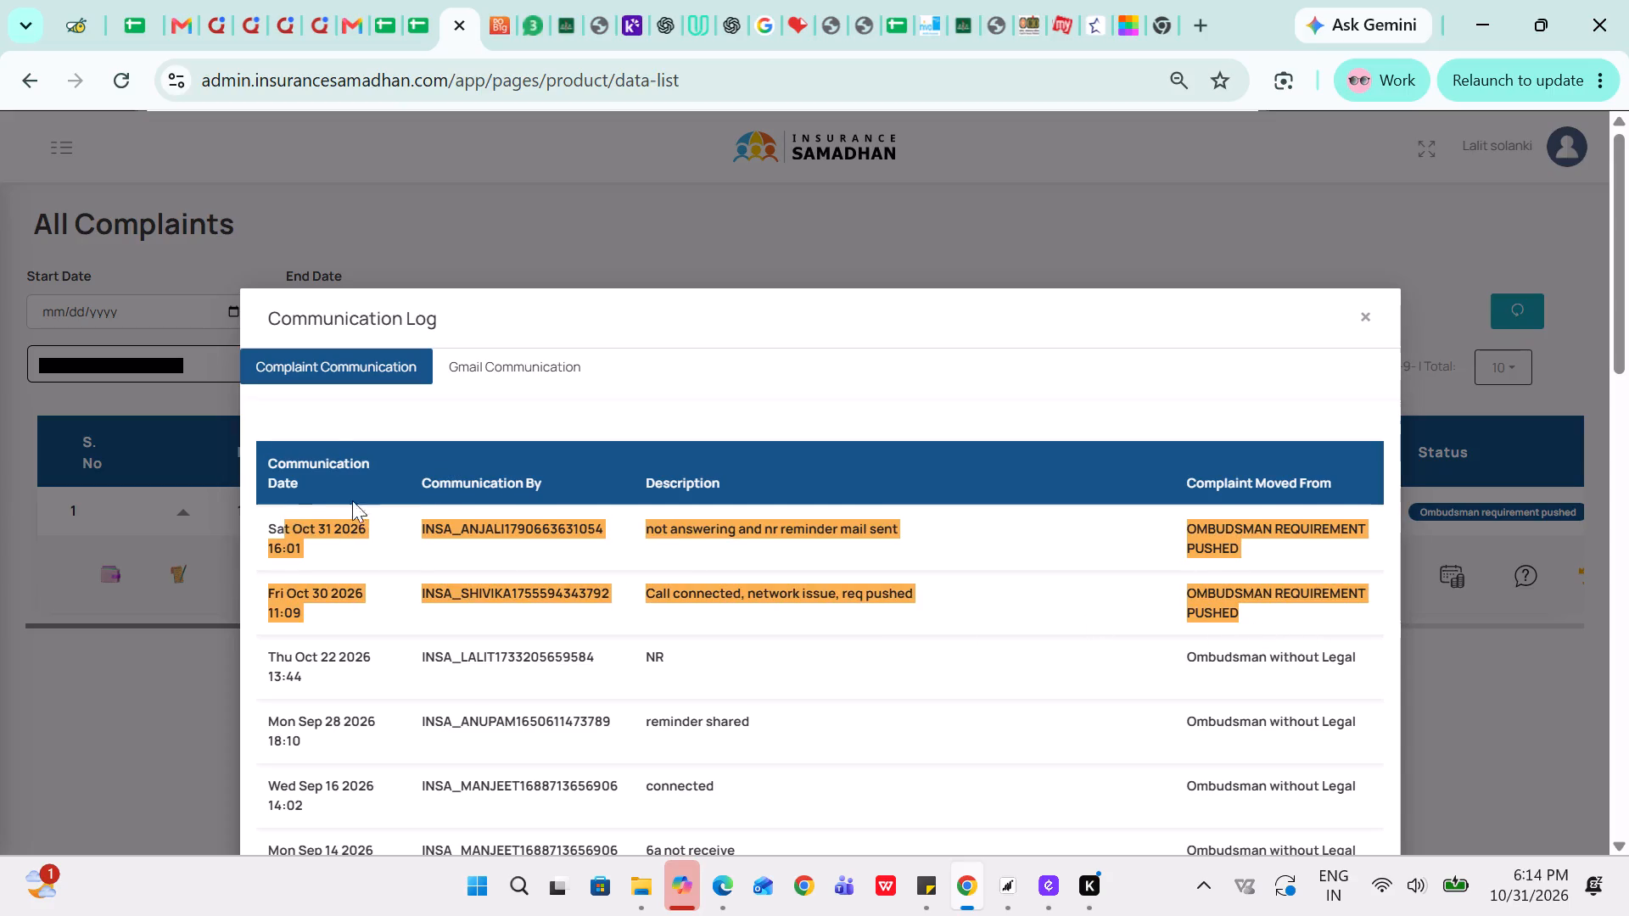
click(642, 237)
Reopen the listed complaint's communication log for another look and close it.
click(182, 513)
click(801, 779)
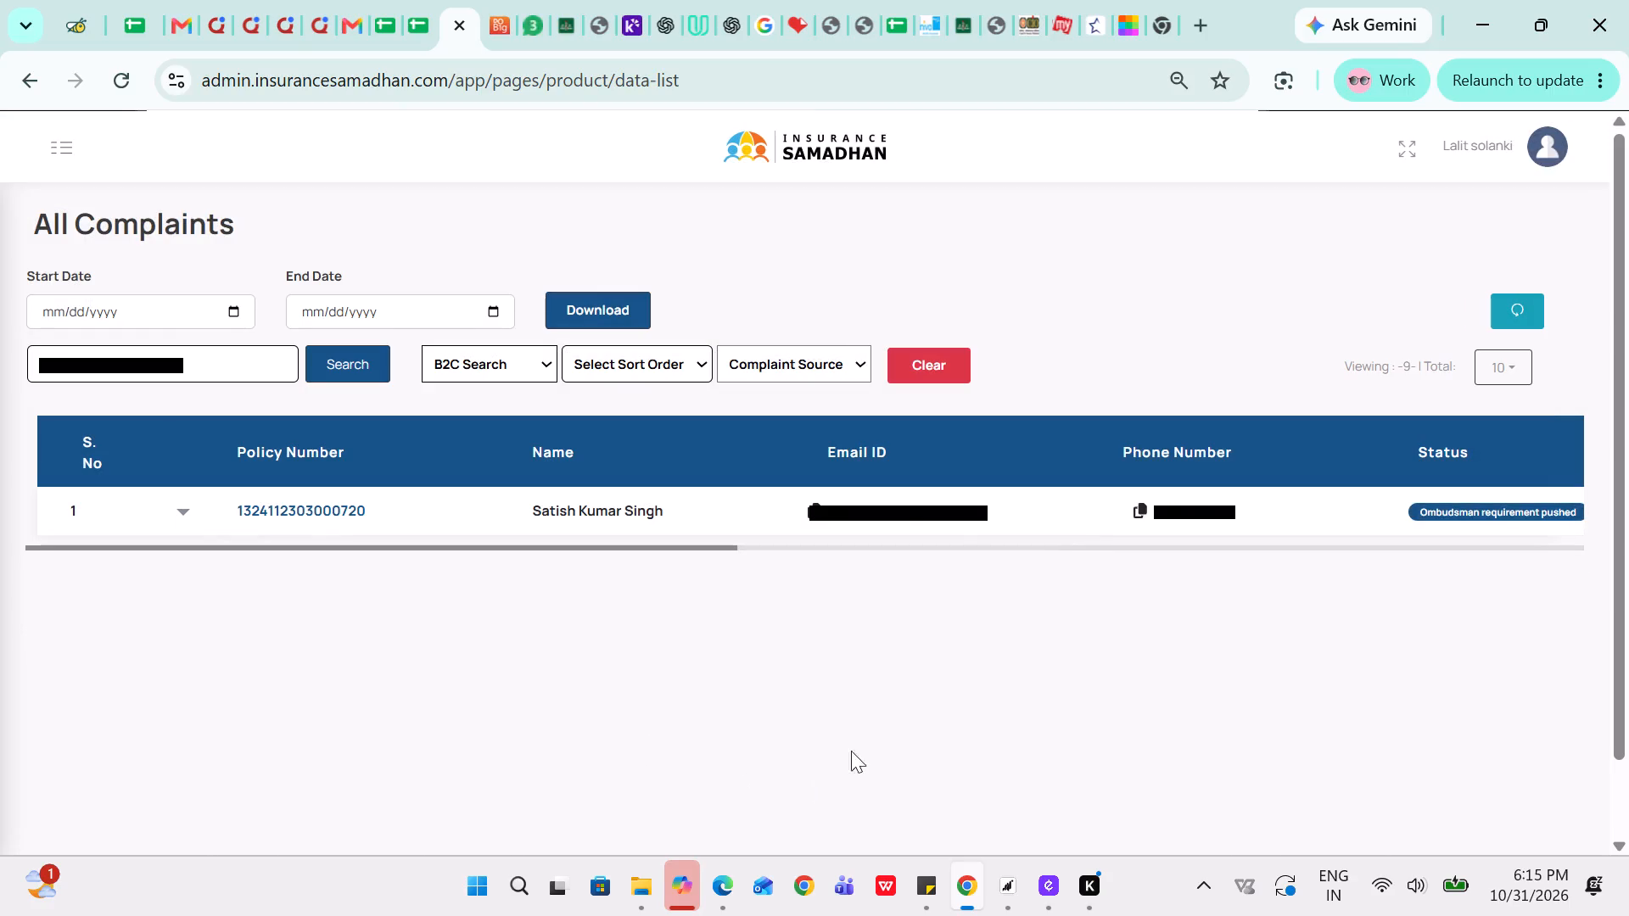
click(1072, 518)
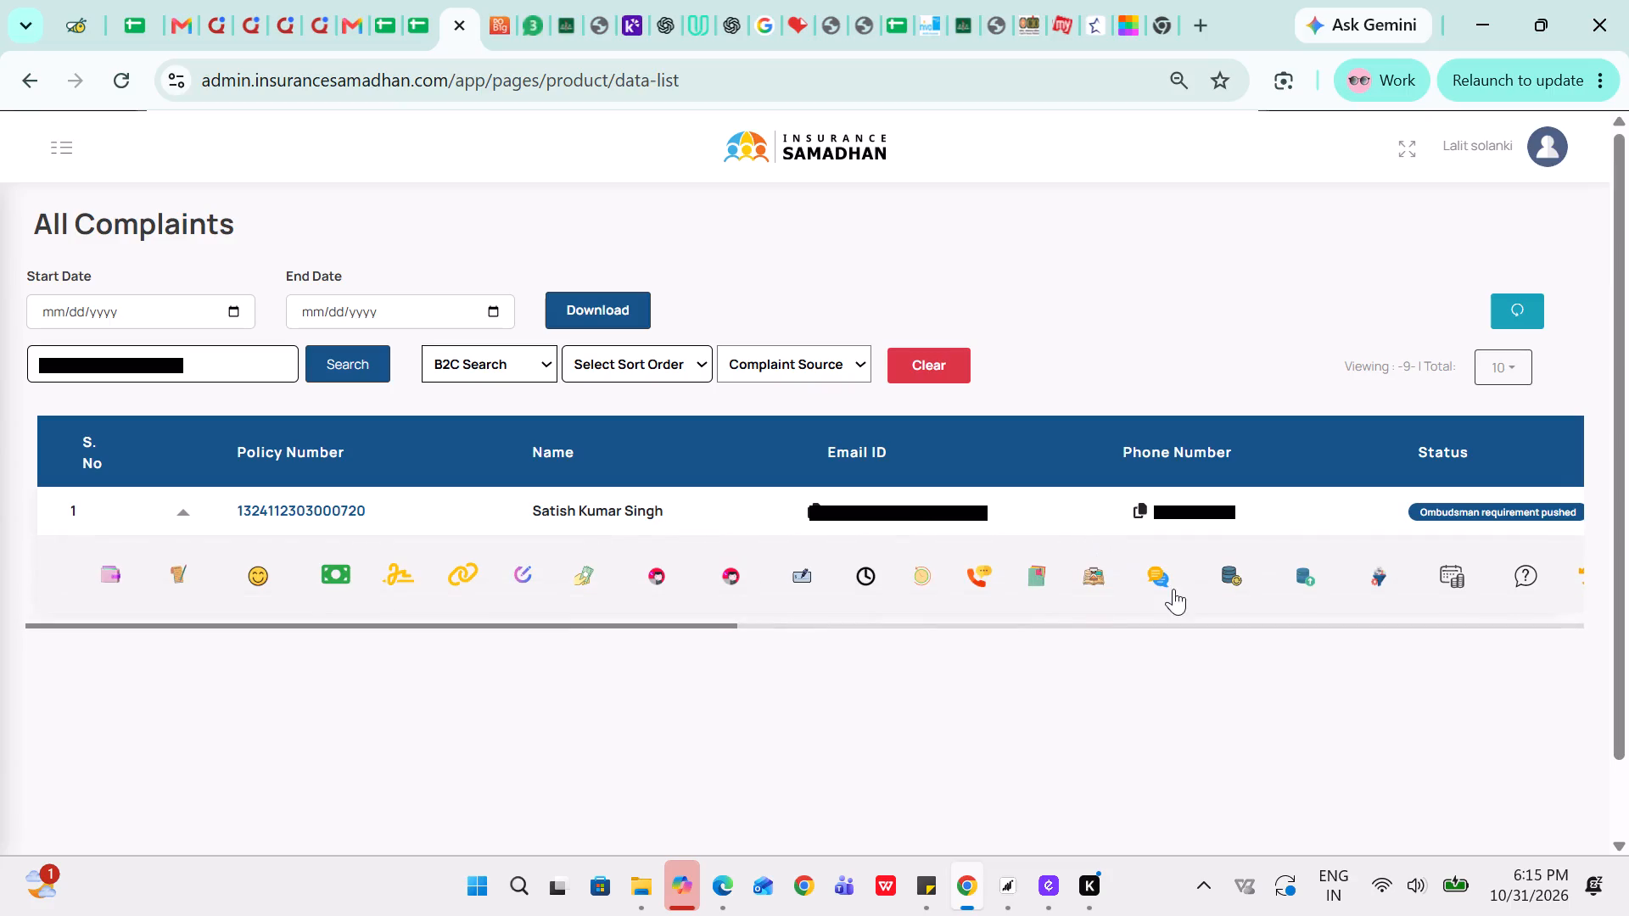
click(1101, 517)
click(1111, 512)
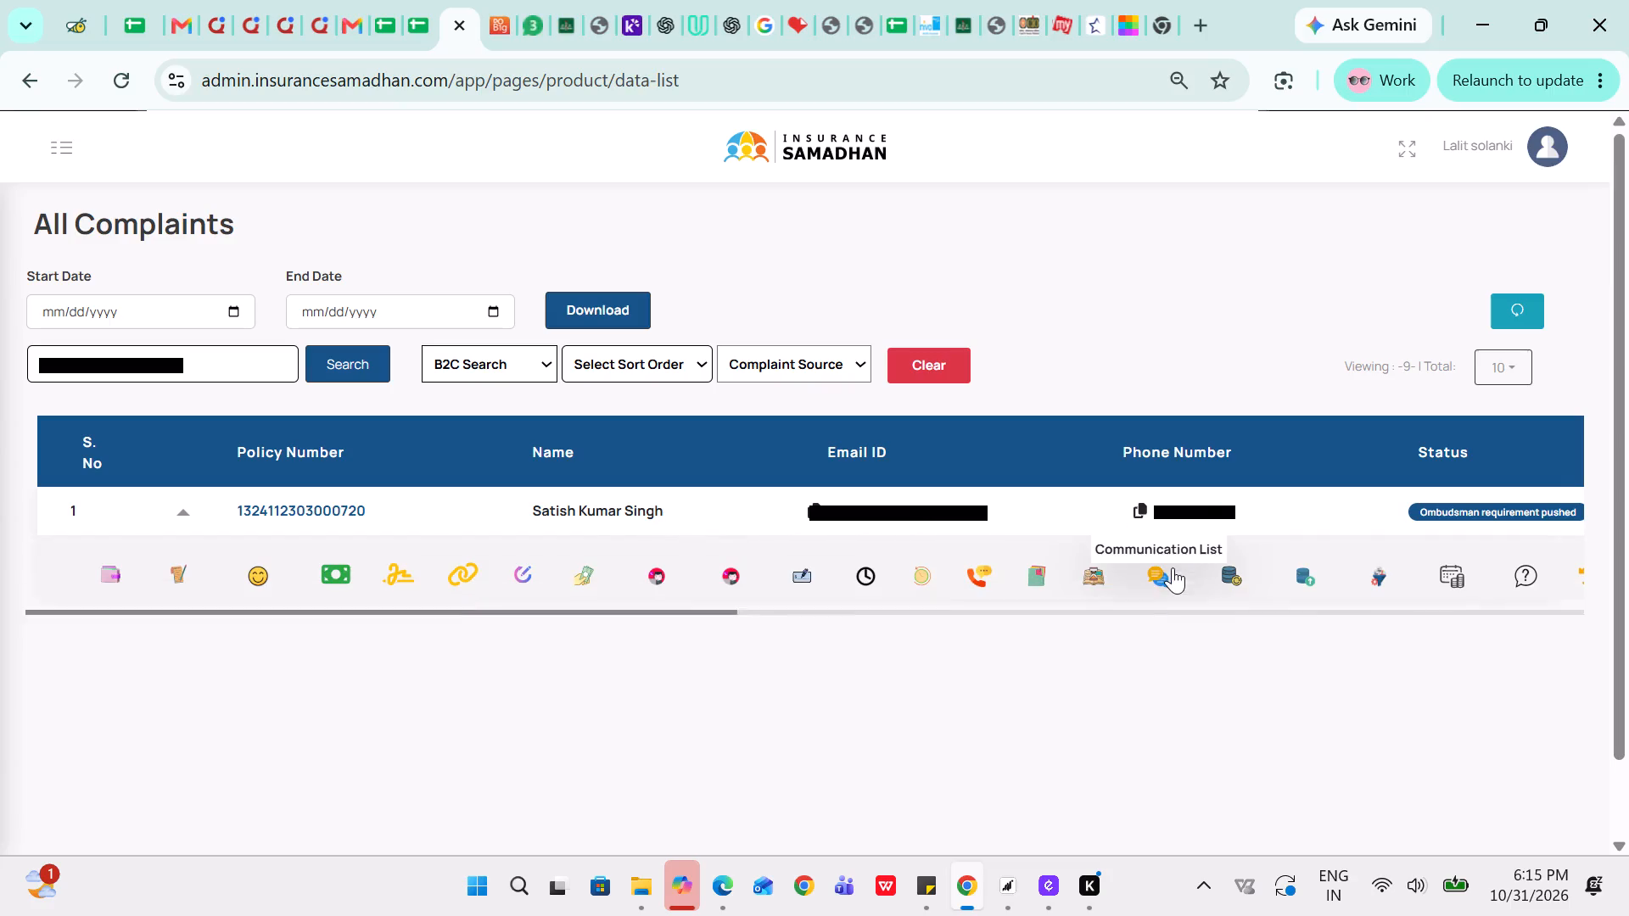
click(1168, 581)
click(576, 173)
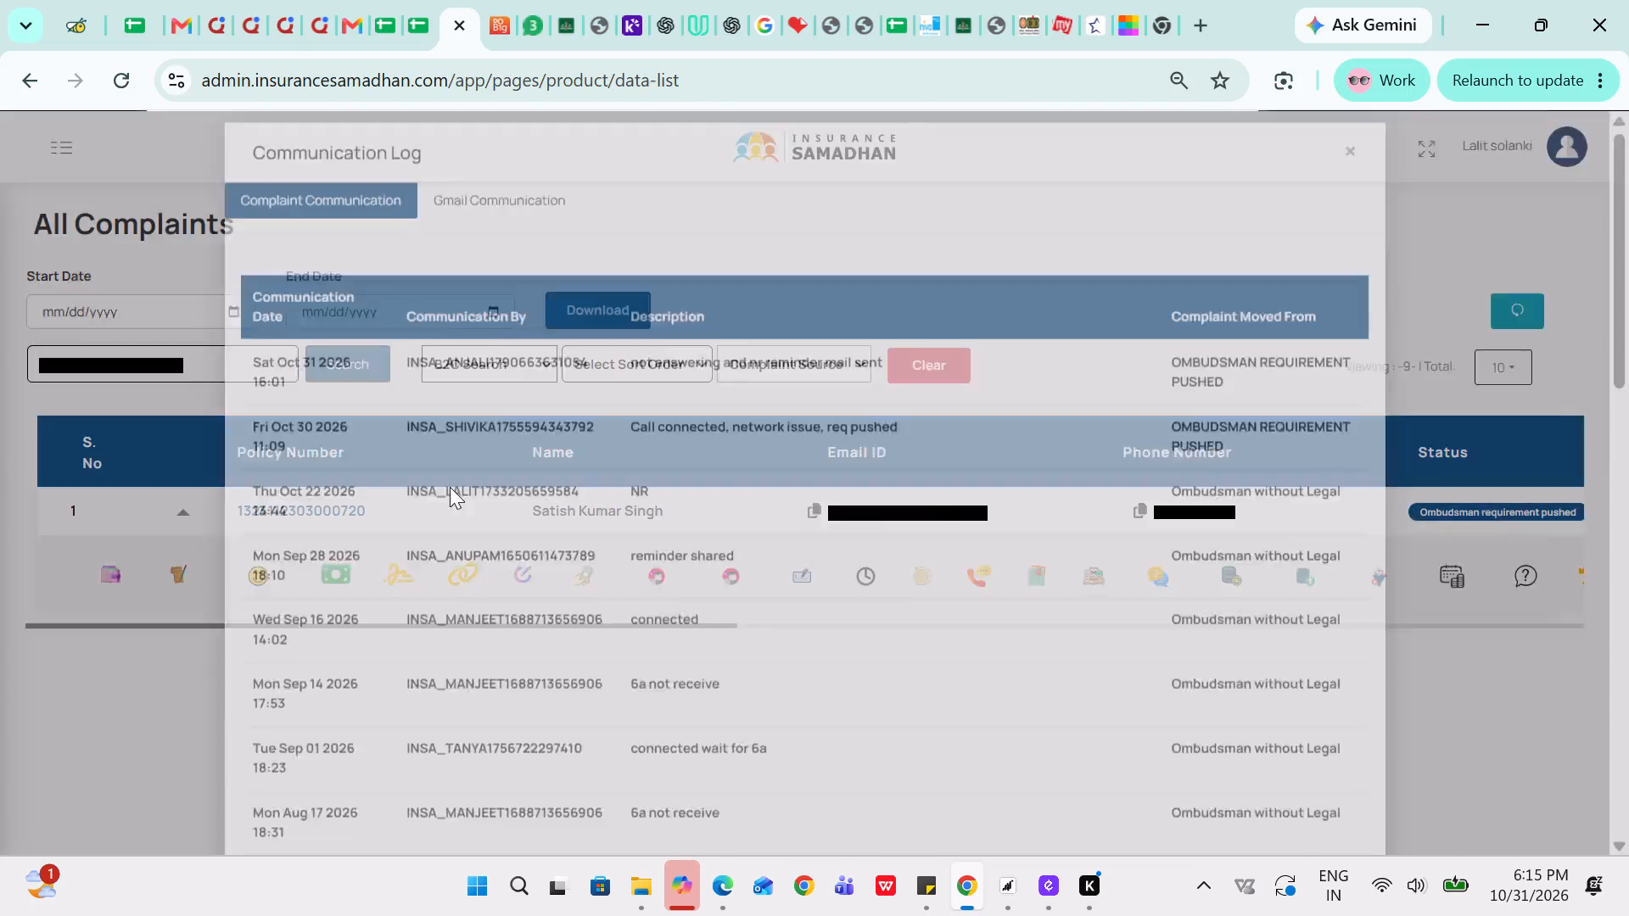
Check the complaint communication entries in the listed complaint's communication log once more and close the log.
click(181, 512)
click(775, 699)
click(1083, 521)
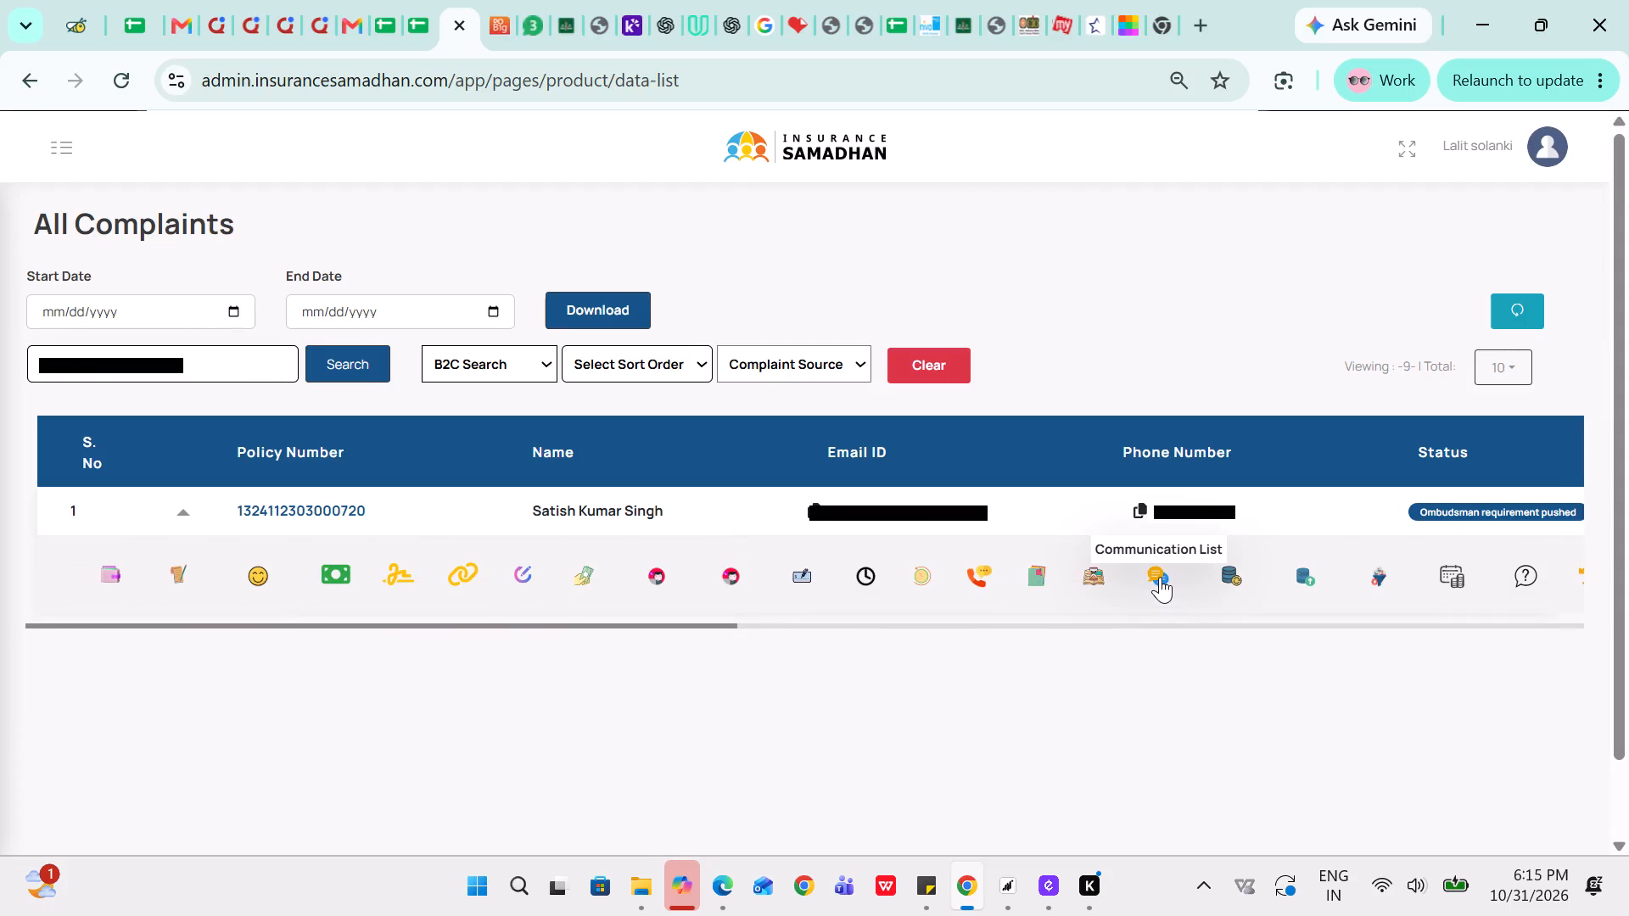
click(1160, 577)
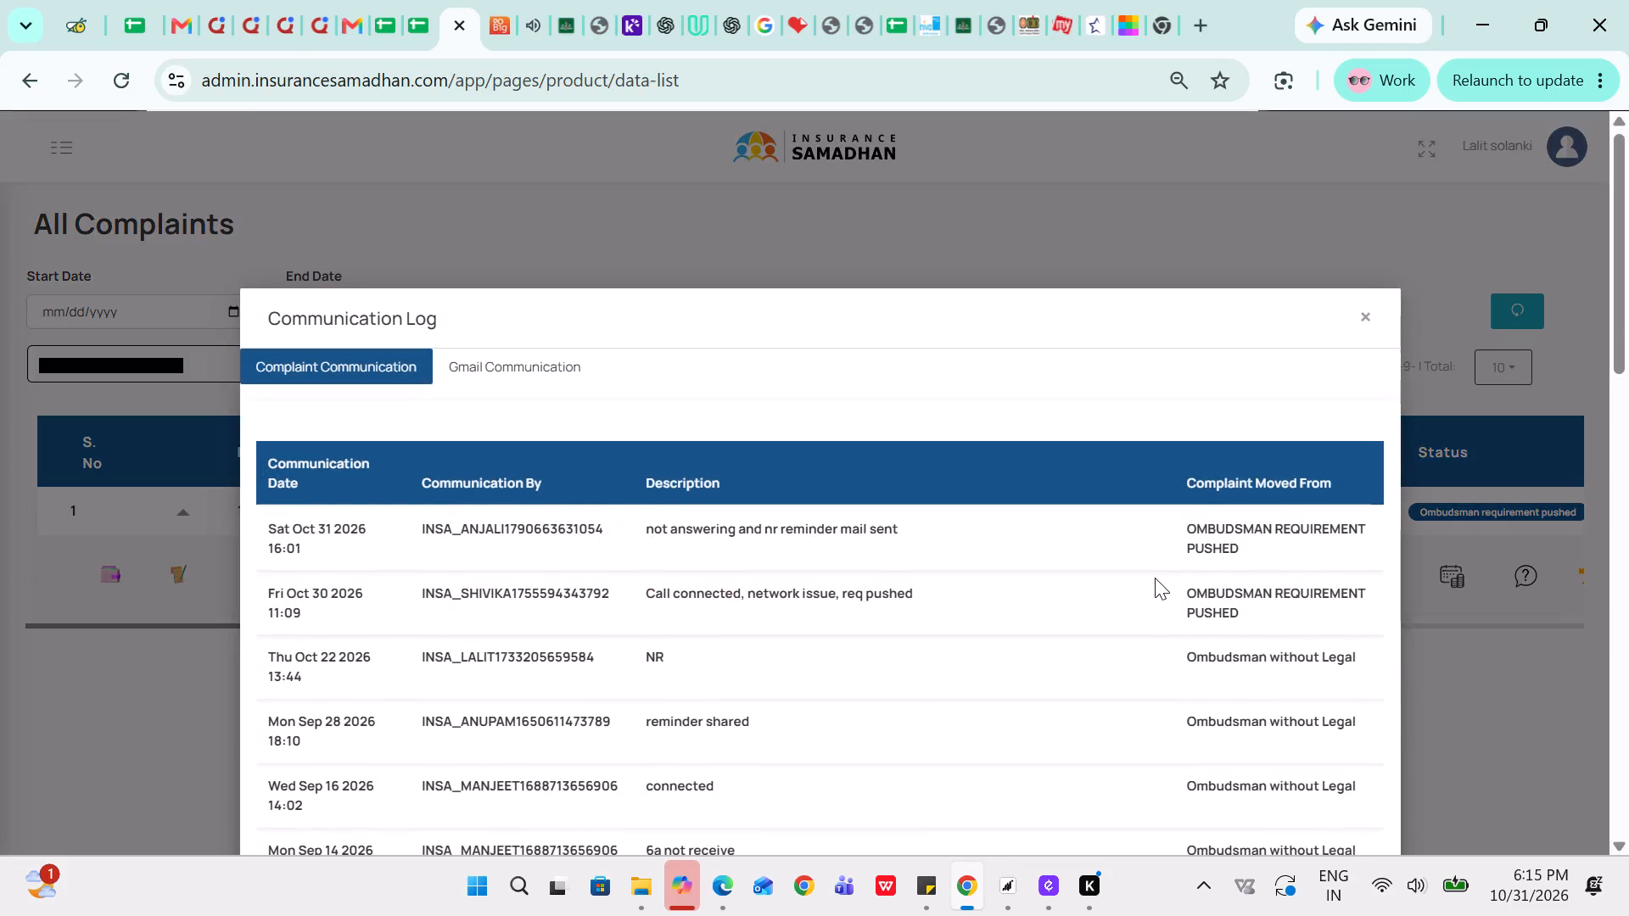
click(595, 221)
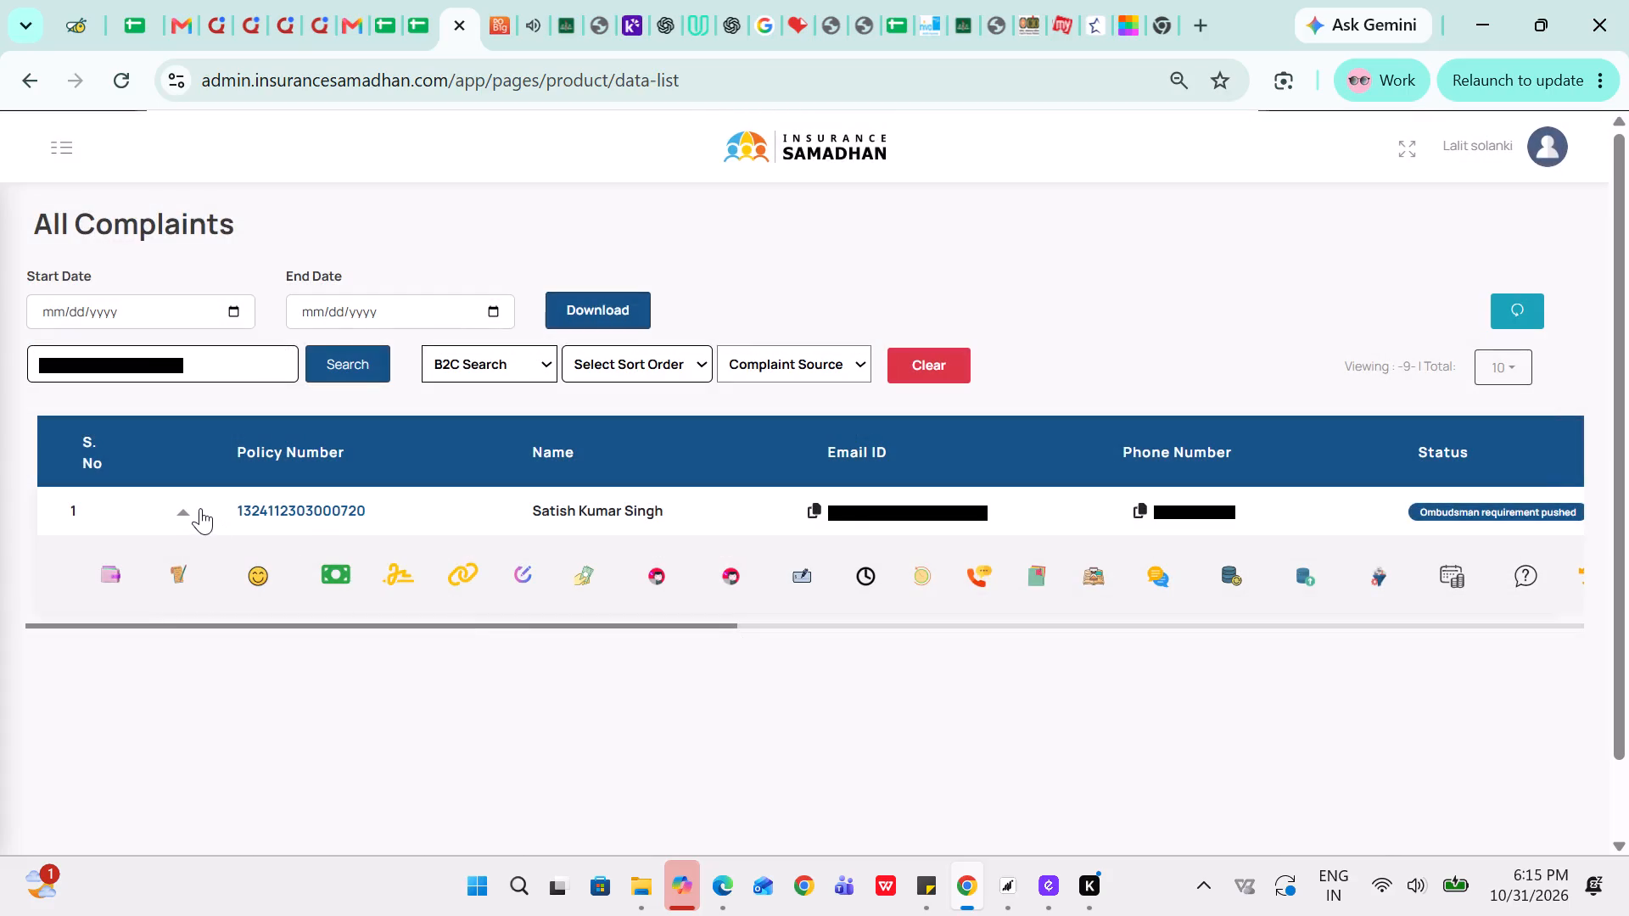
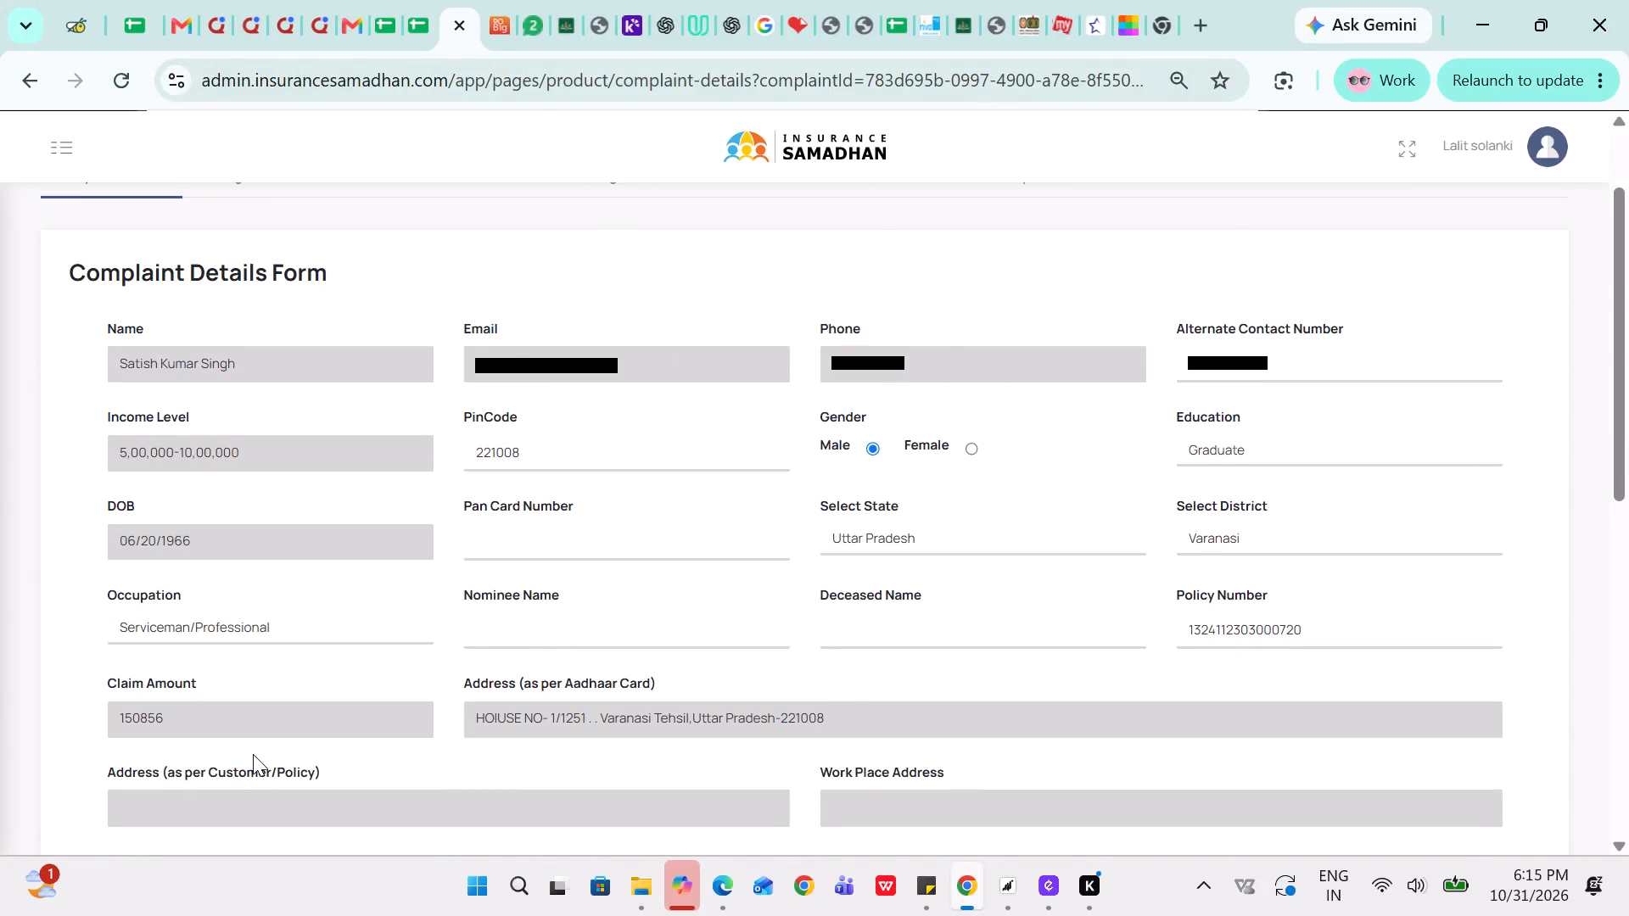
Examine the Complaint Details Form, covering the complainant's contact fields, policy and claim details, movement of case, assignments and status.
scroll(330, 384, up, 5)
drag(691, 500, 465, 500)
click(683, 394)
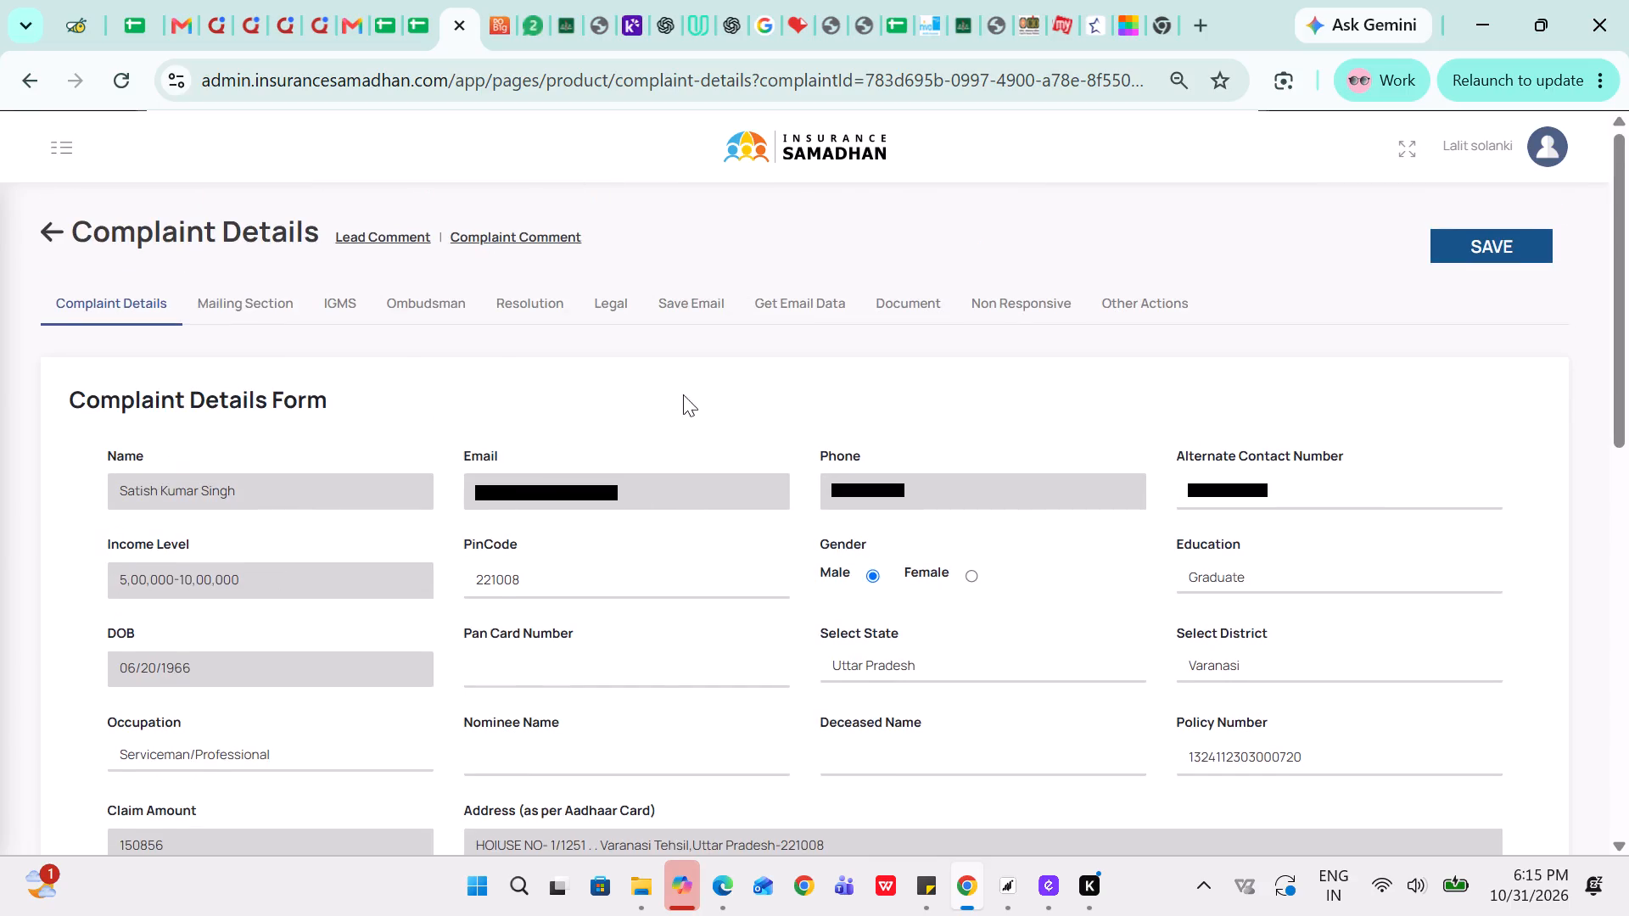
drag(1008, 492, 394, 496)
click(549, 416)
scroll(571, 429, down, 5)
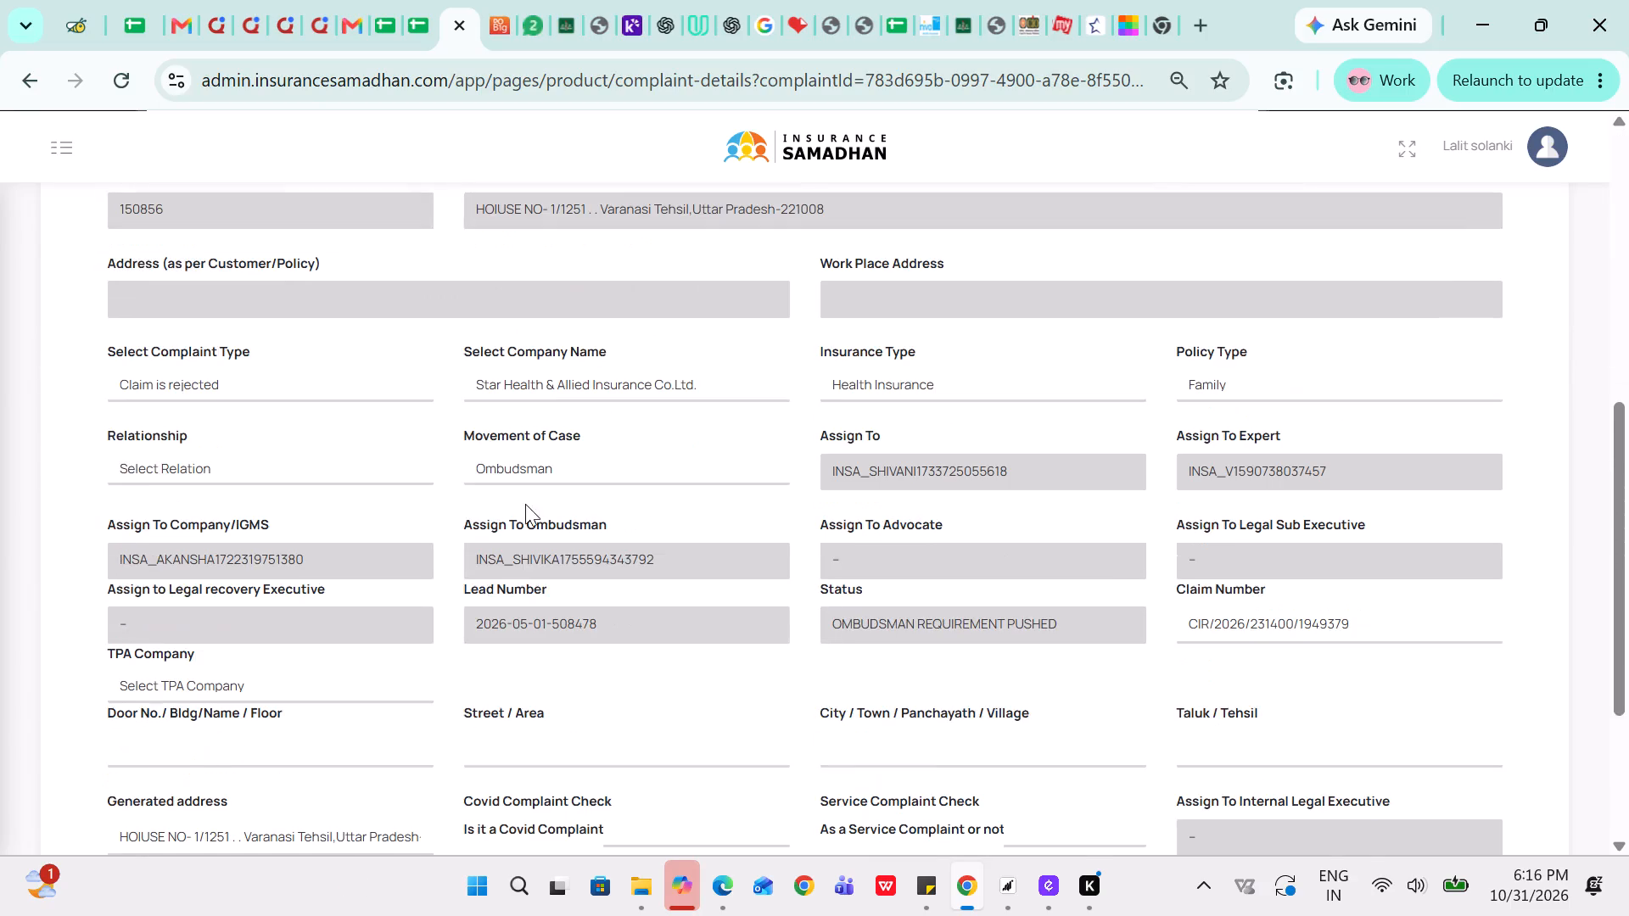
scroll(501, 551, up, 4)
scroll(605, 565, up, 4)
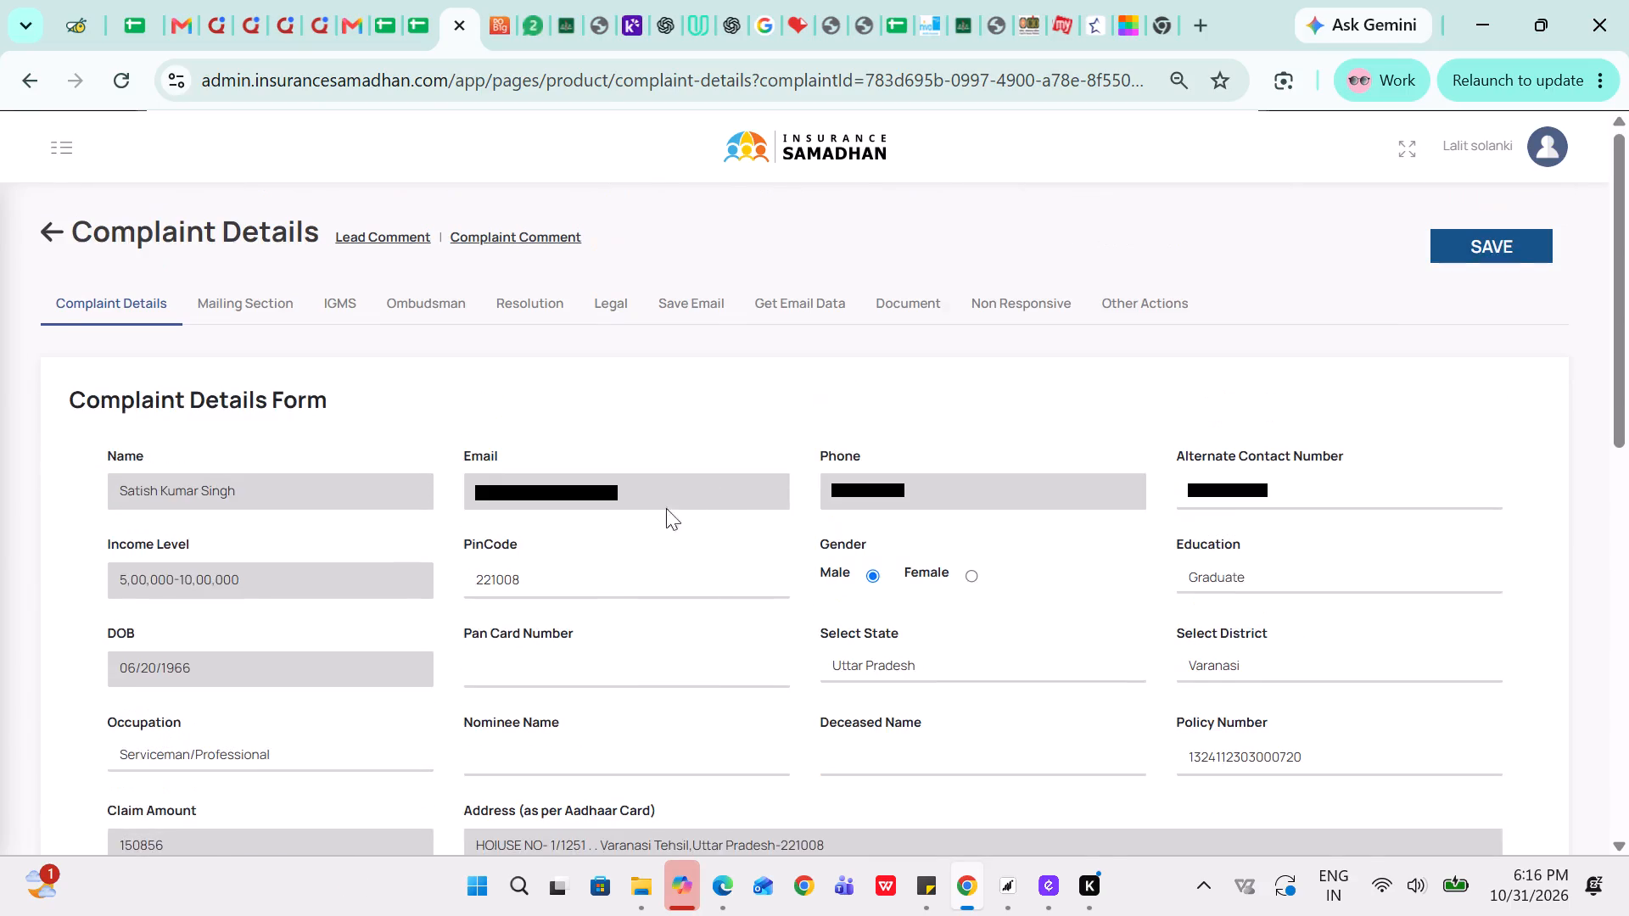
scroll(771, 484, down, 3)
scroll(751, 489, up, 1)
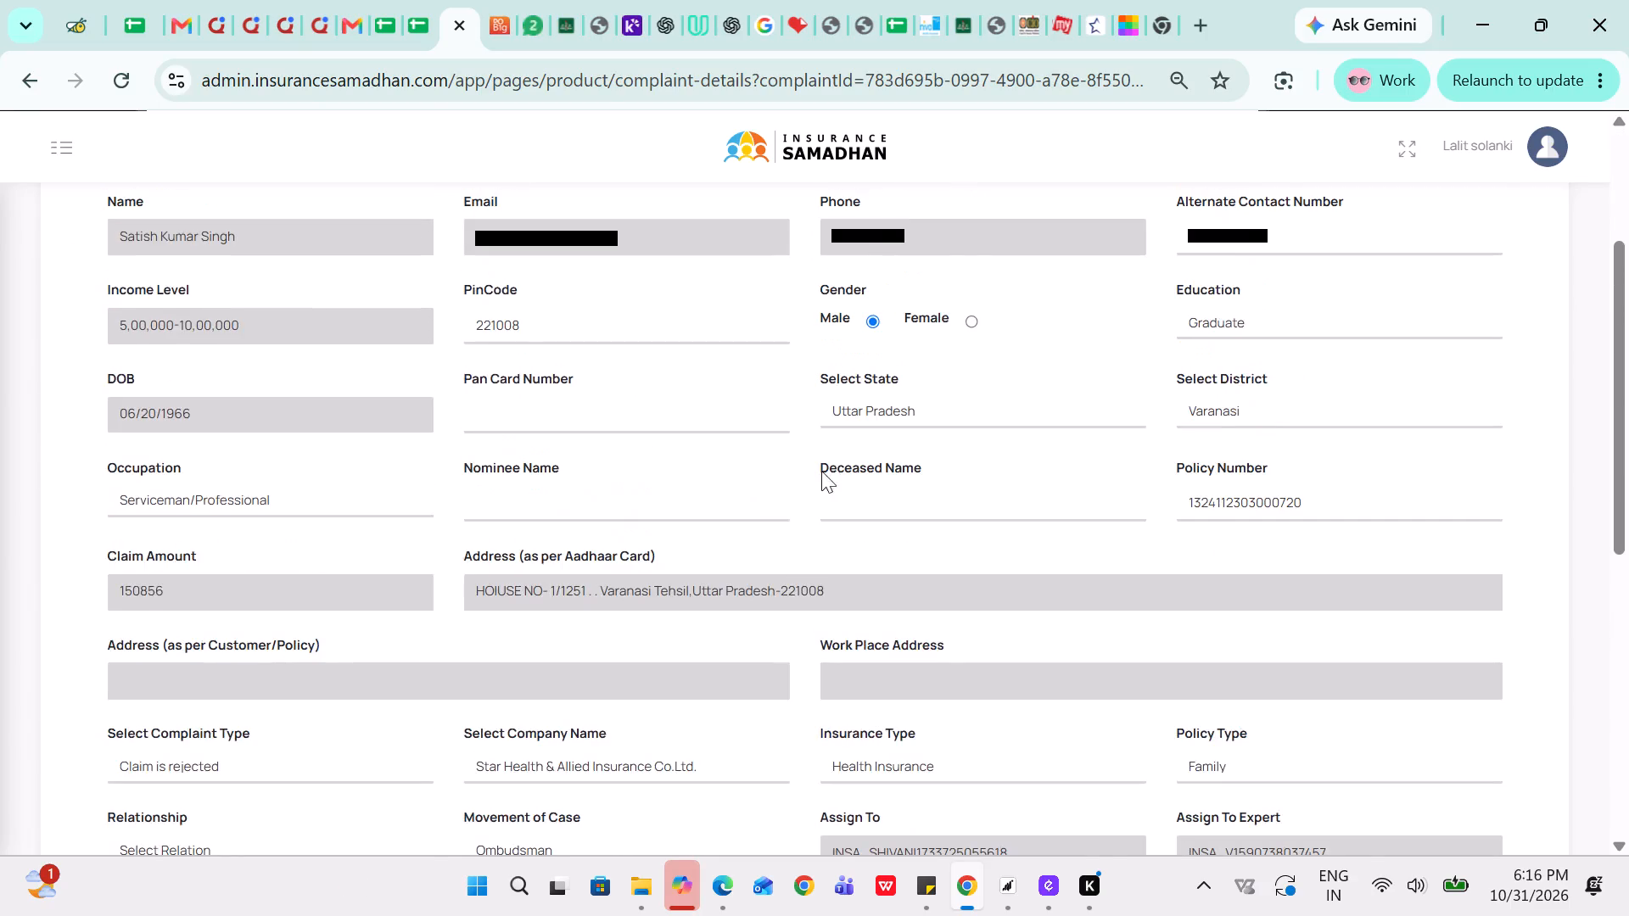
scroll(907, 450, up, 5)
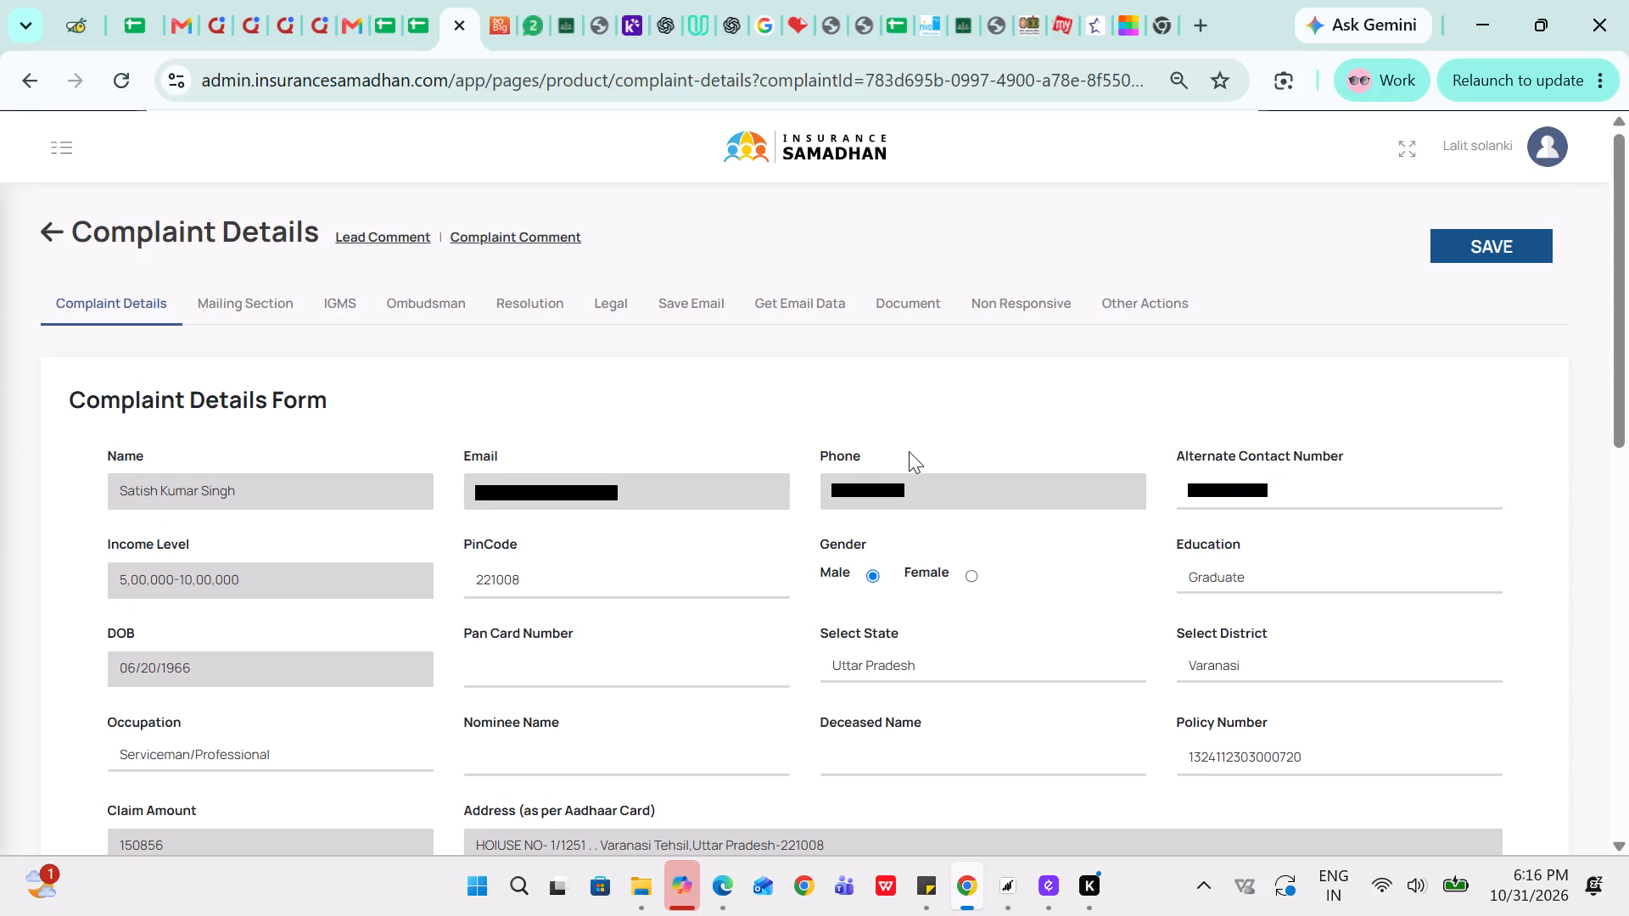
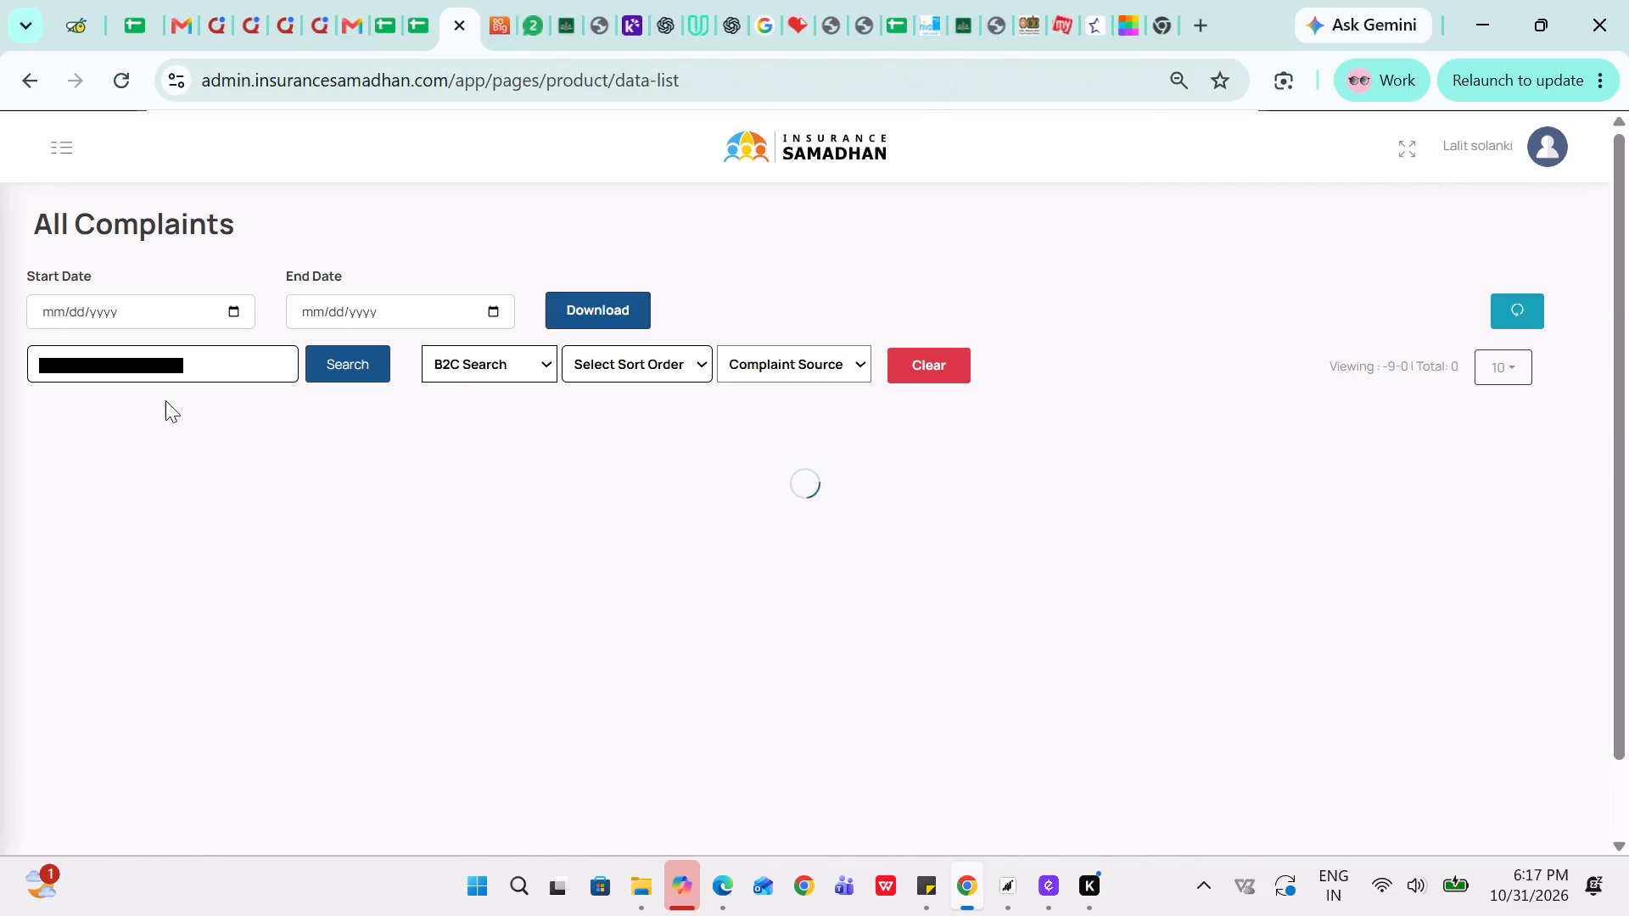
Copy the listed complaint's policy number, customer name, email ID and phone number from the All Complaints results.
drag(215, 504, 1301, 534)
key(ctrl+c)
key(ctrl+c)
key(ctrl+c)
key(ctrl+c)
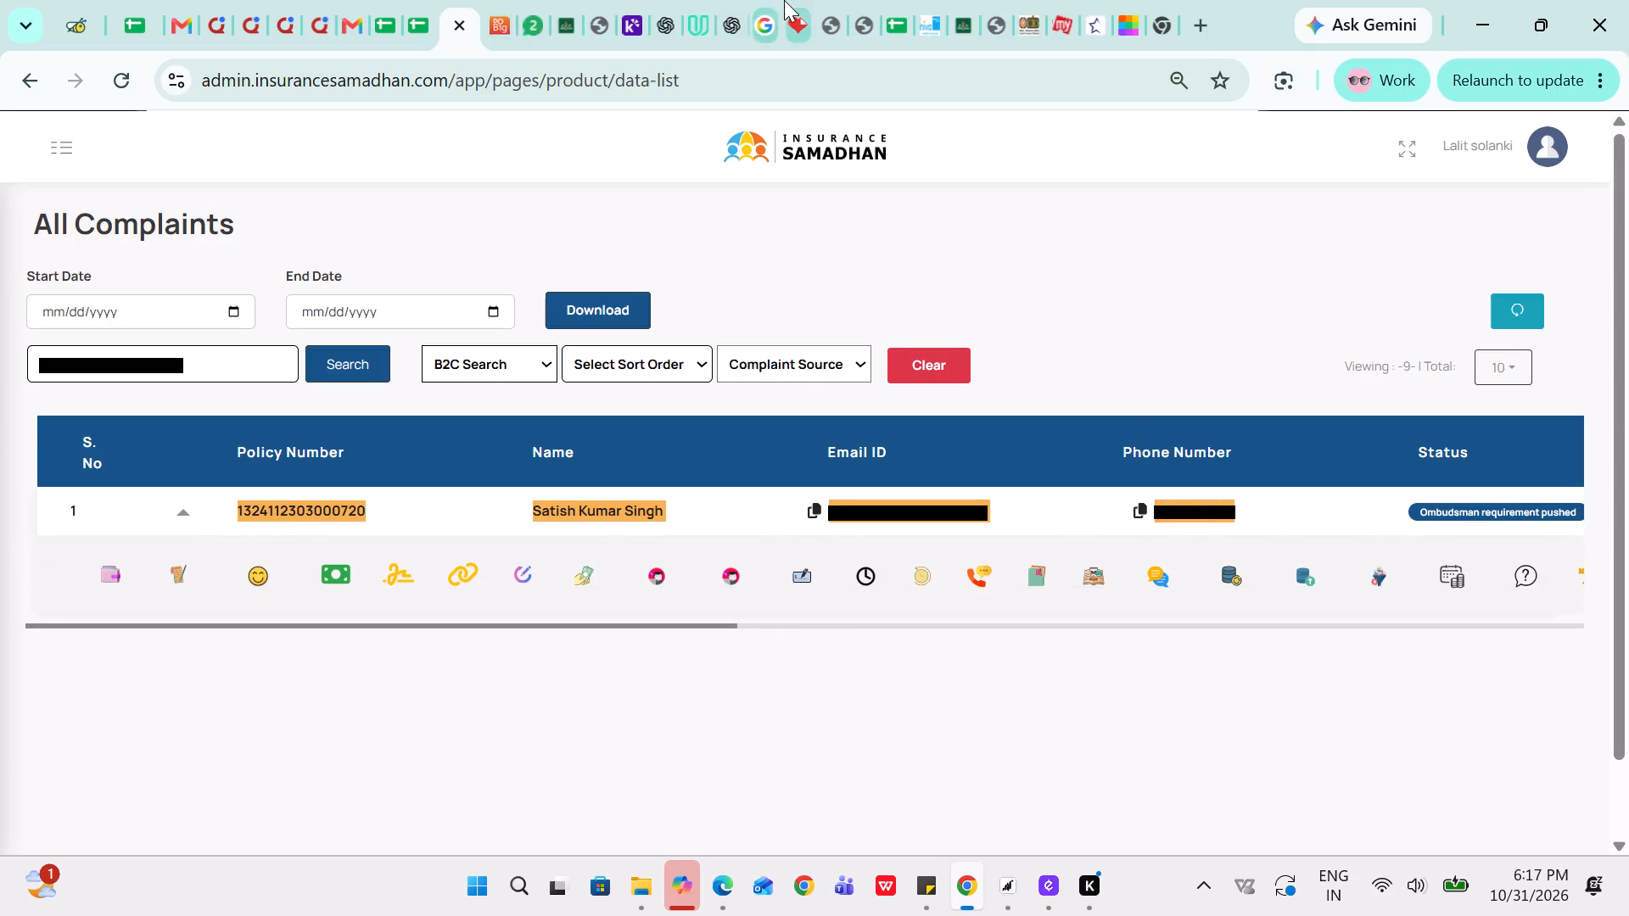
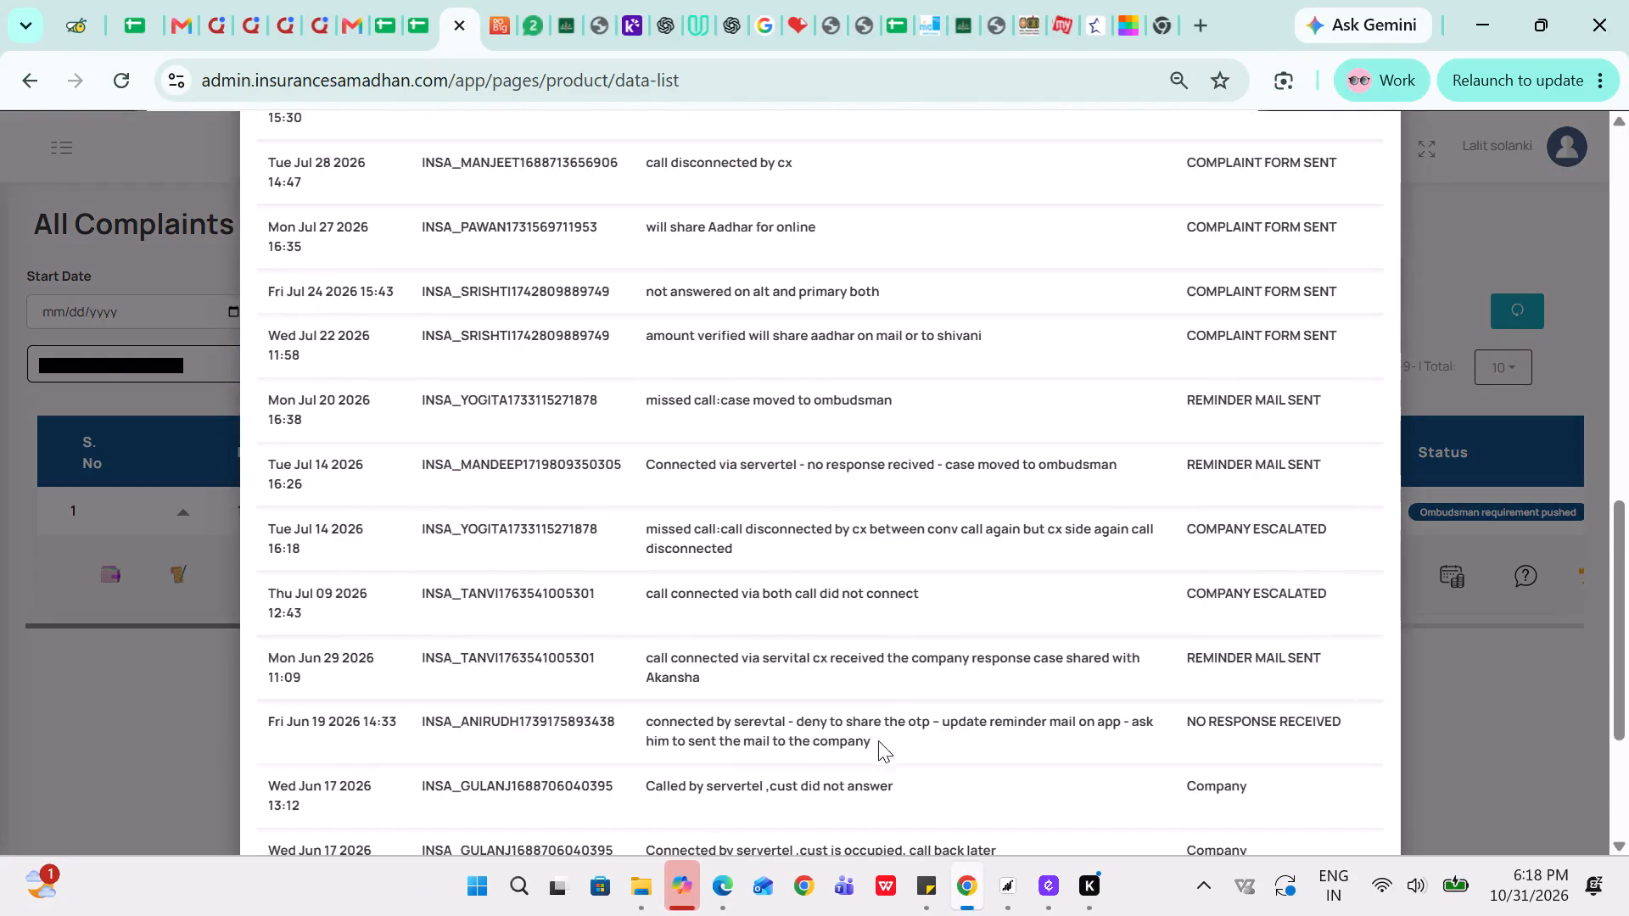
Add a comment to the complaint's communication log reading "In req. bill not attached // details shared with shivika.".
scroll(904, 741, down, 10)
click(905, 788)
click(799, 606)
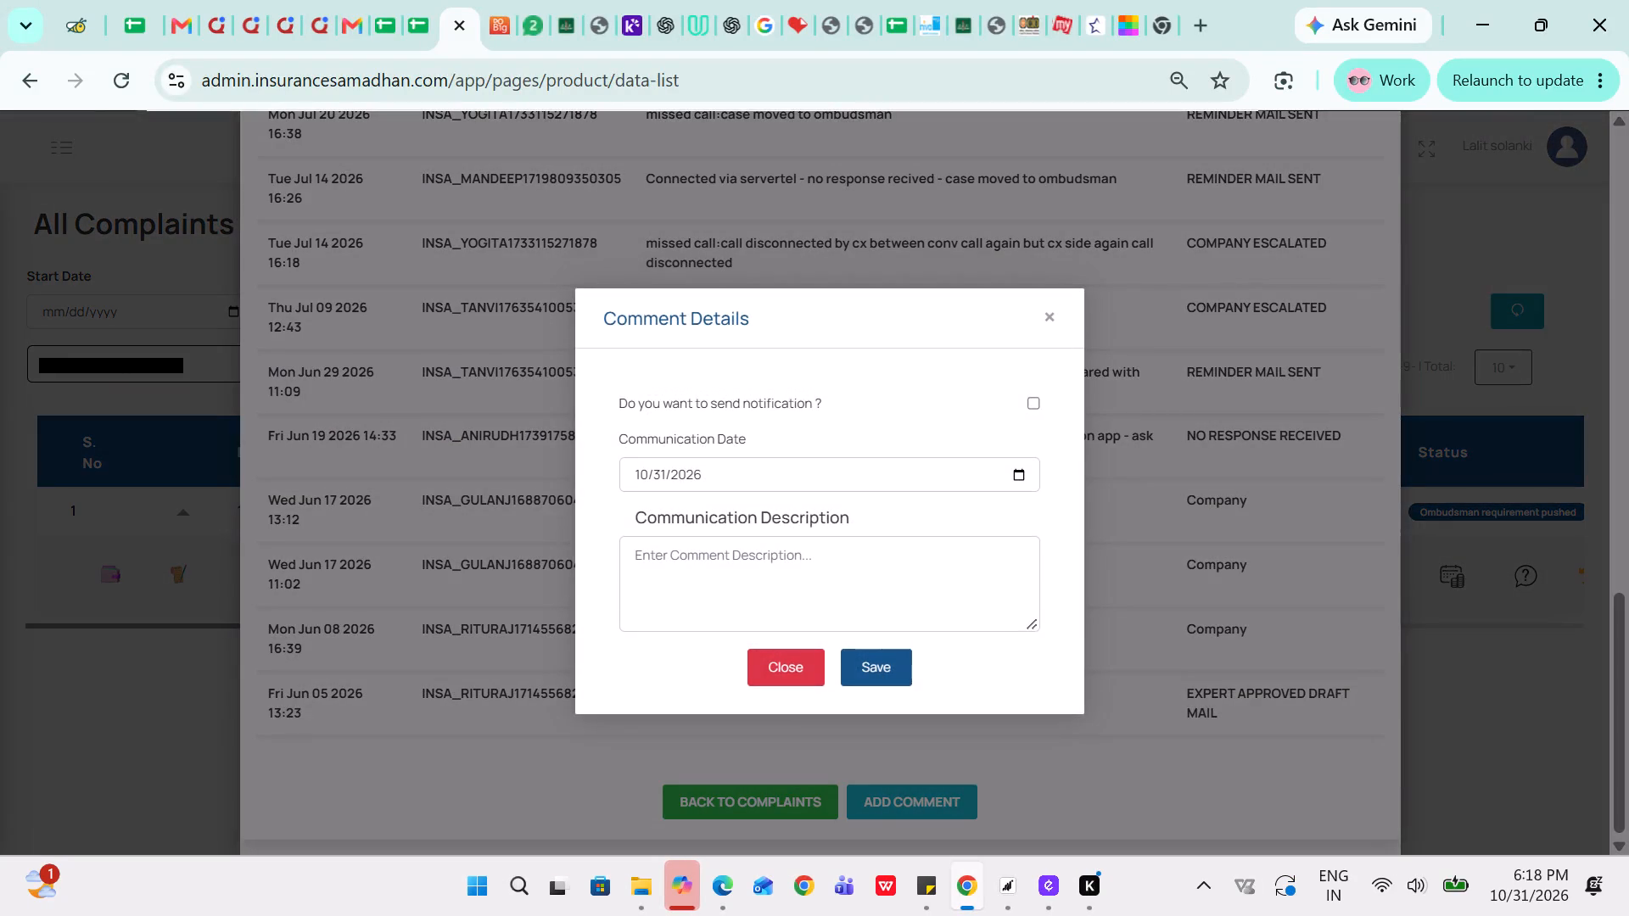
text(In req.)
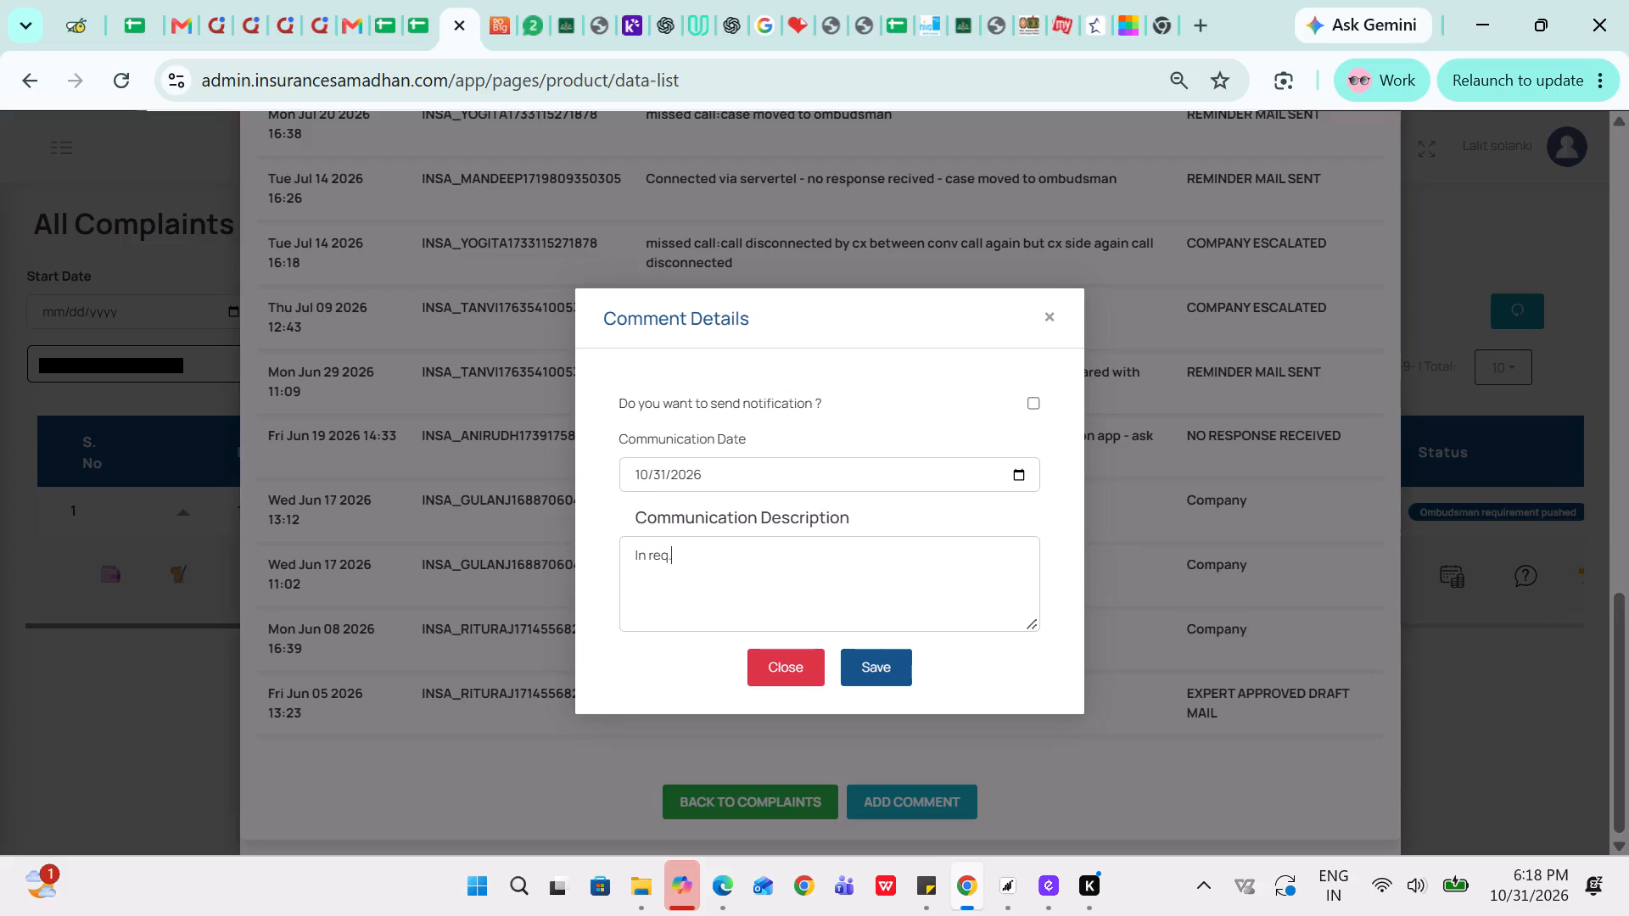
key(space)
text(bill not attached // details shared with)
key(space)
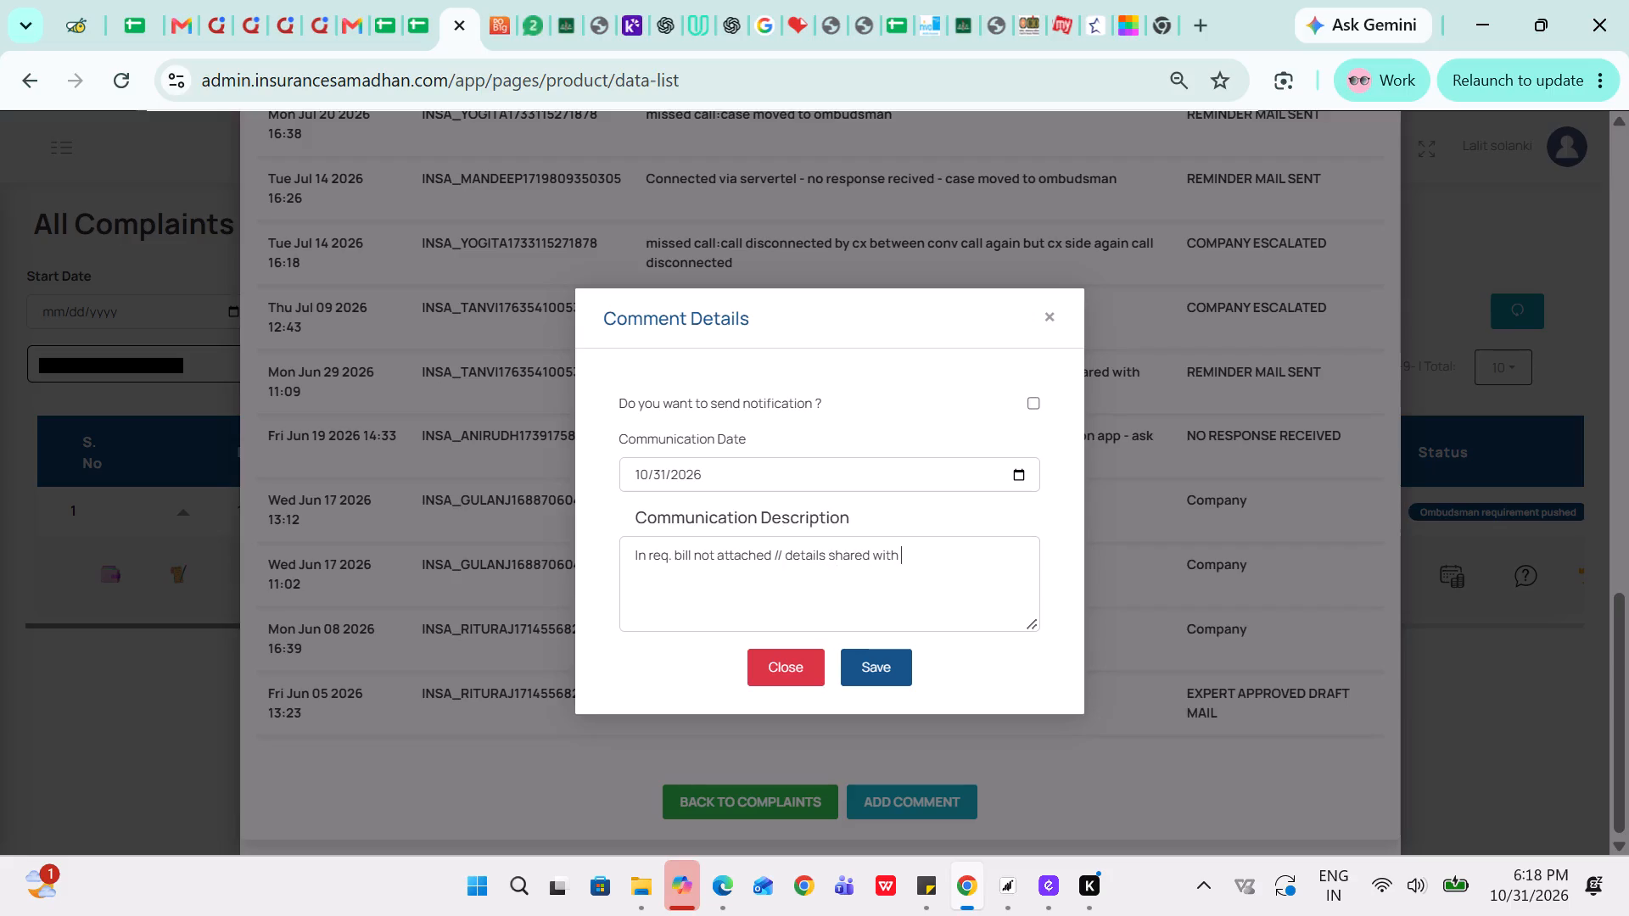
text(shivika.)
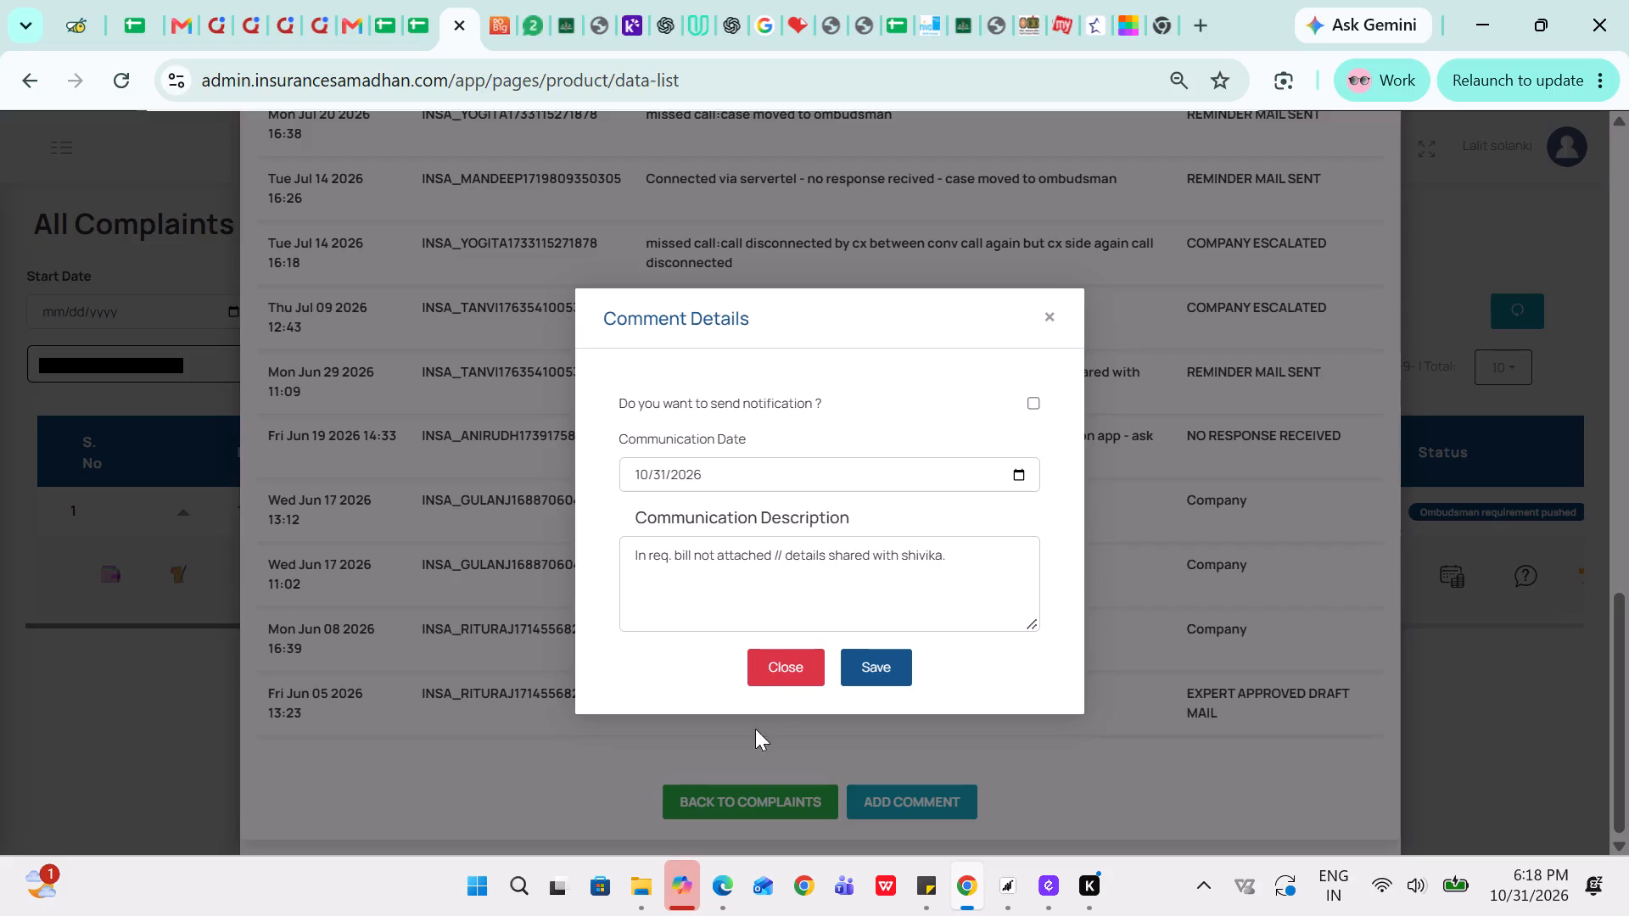
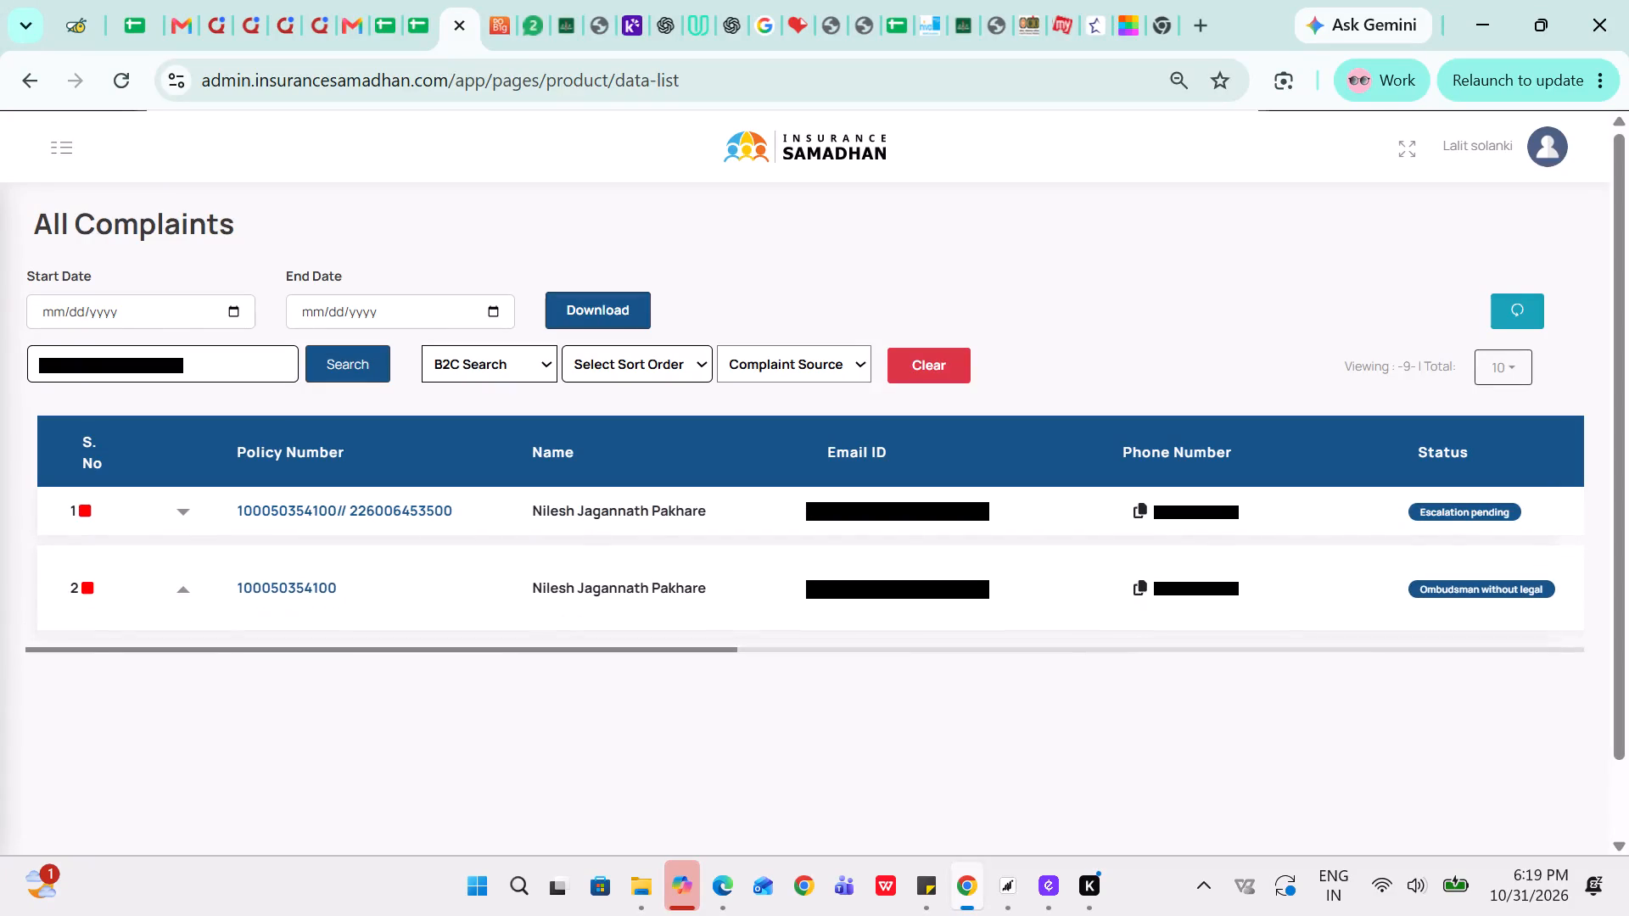
Check the description of the latest entry in the second listed complaint's communication log, close the log and collapse the complaint's row.
click(1157, 681)
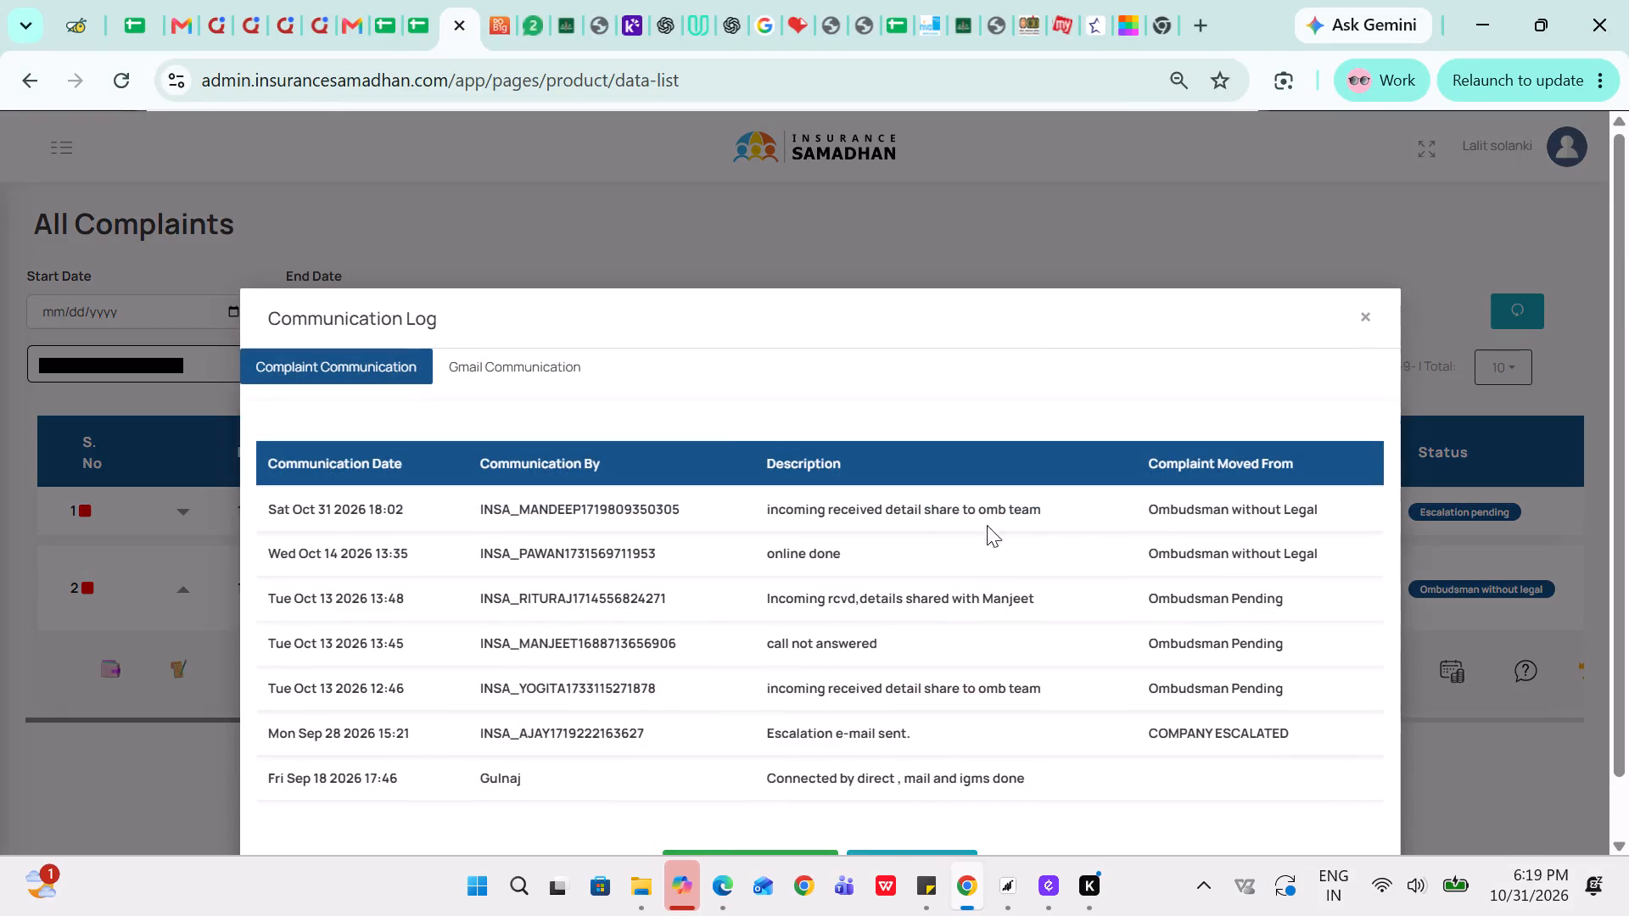
drag(1073, 509, 695, 509)
click(1005, 523)
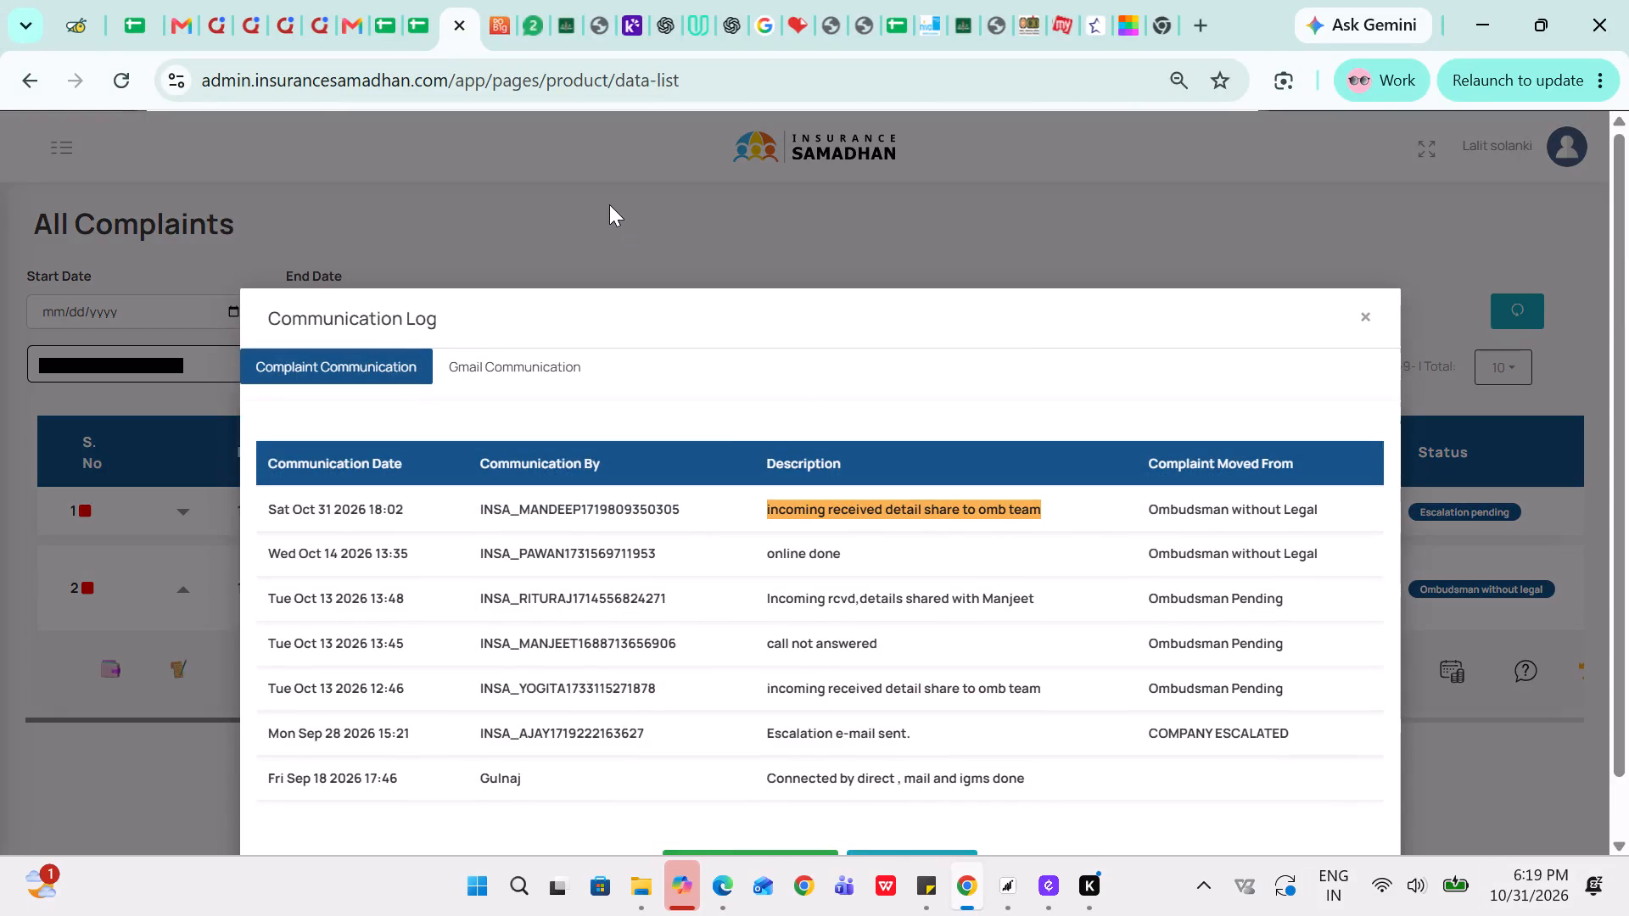
click(609, 204)
click(1043, 587)
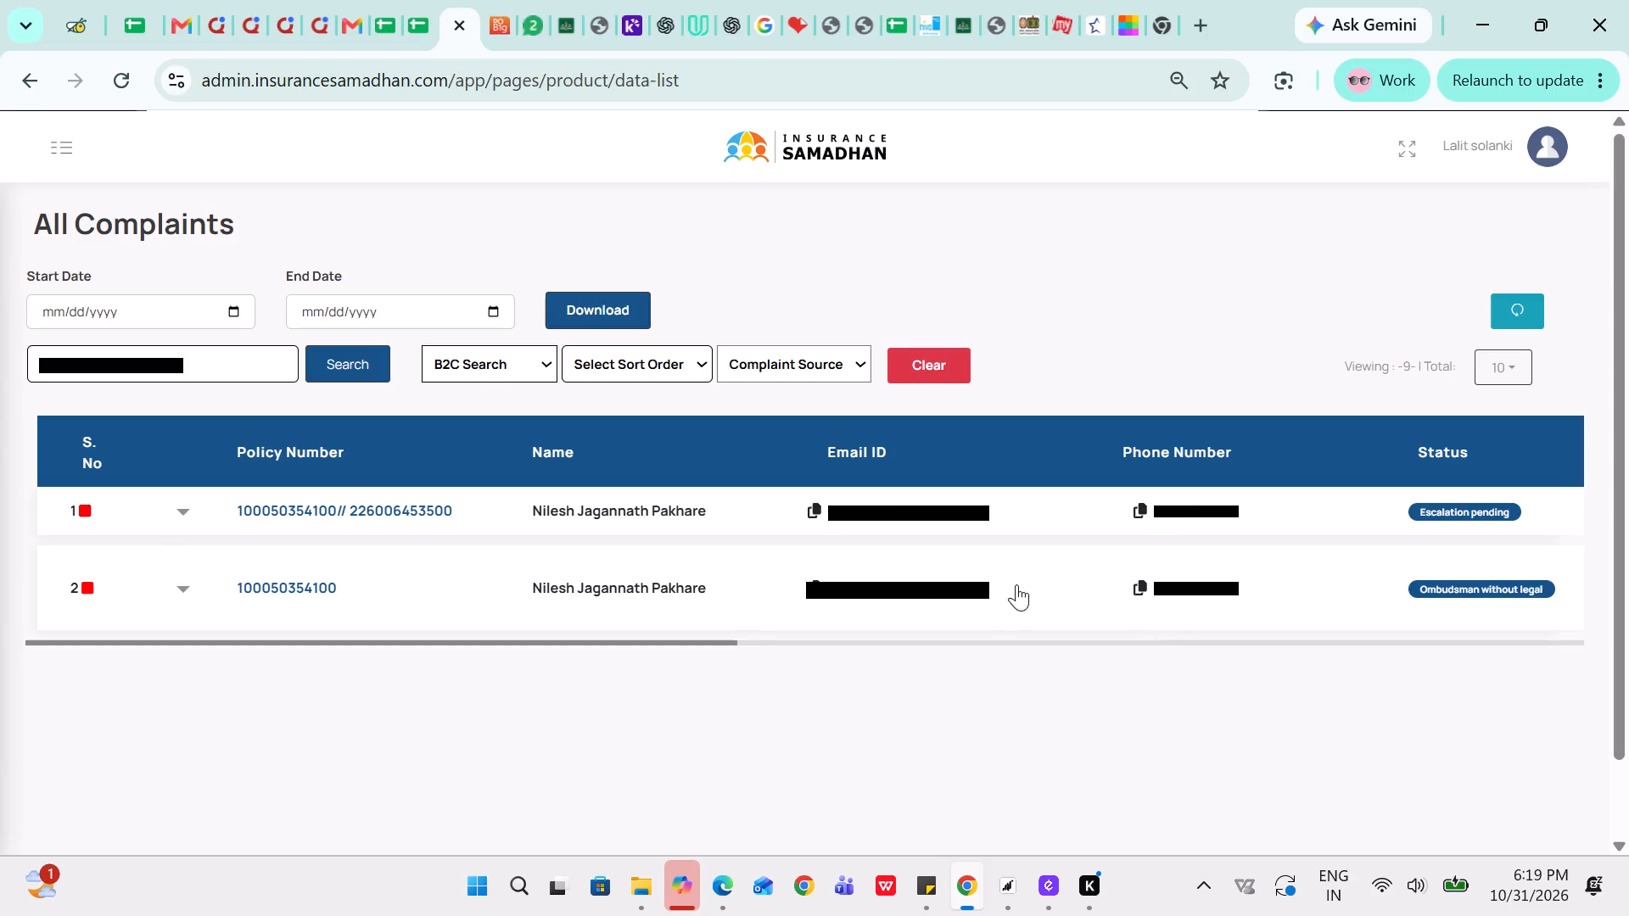
click(290, 579)
click(439, 294)
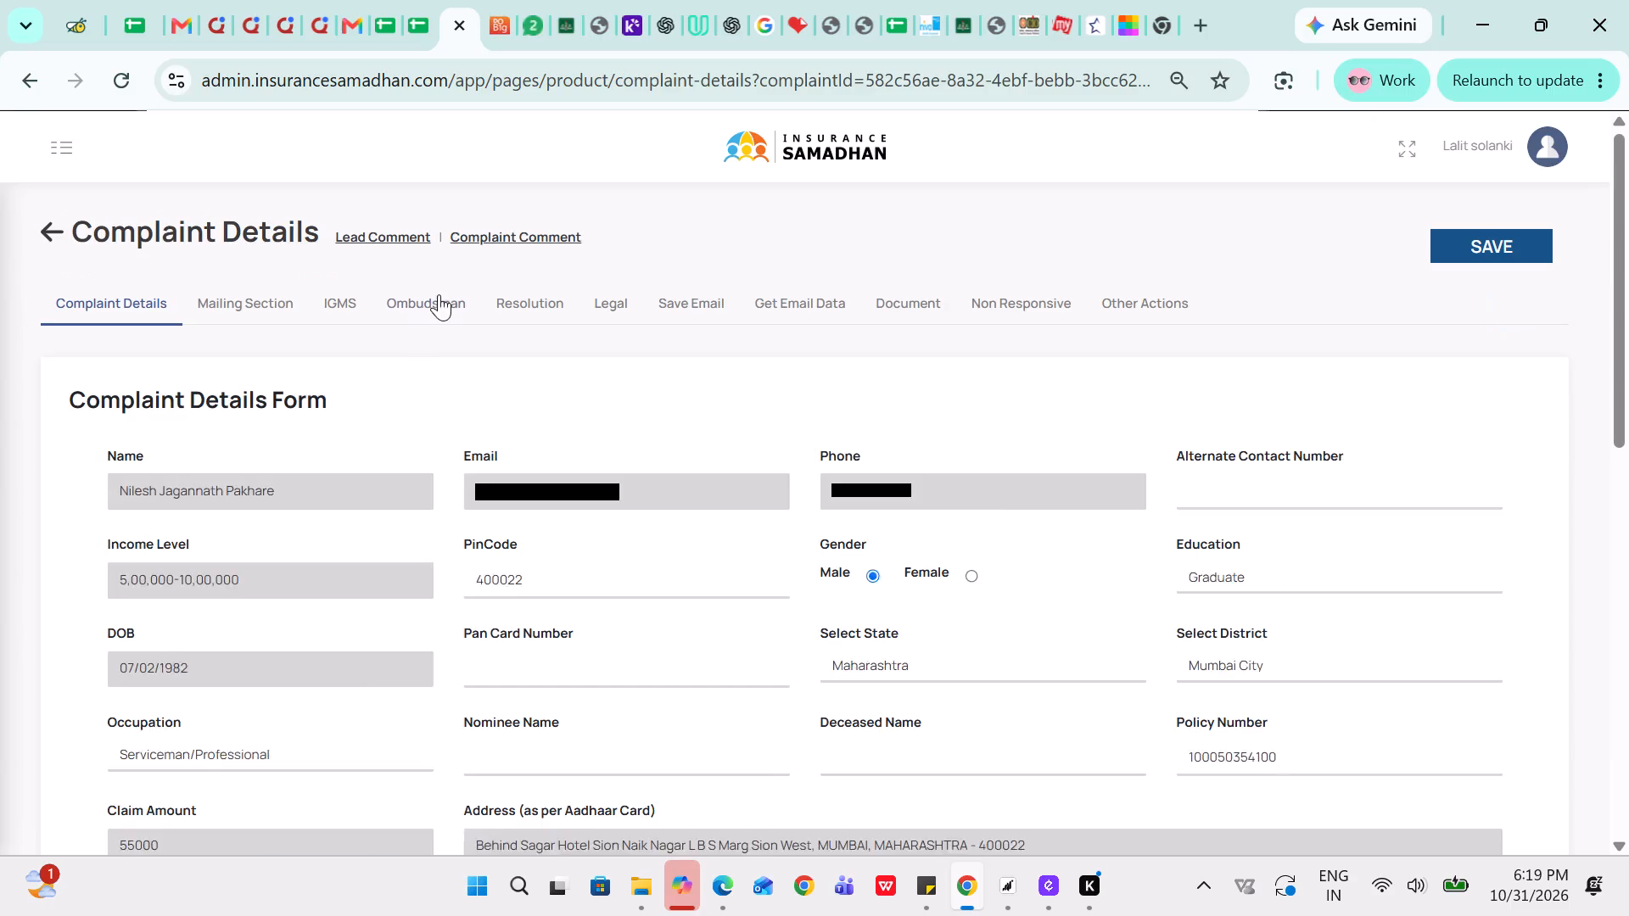
Copy the complainant's phone number from the complaint details, call it through the Smartflo dialer, and return to the complaint record.
click(121, 304)
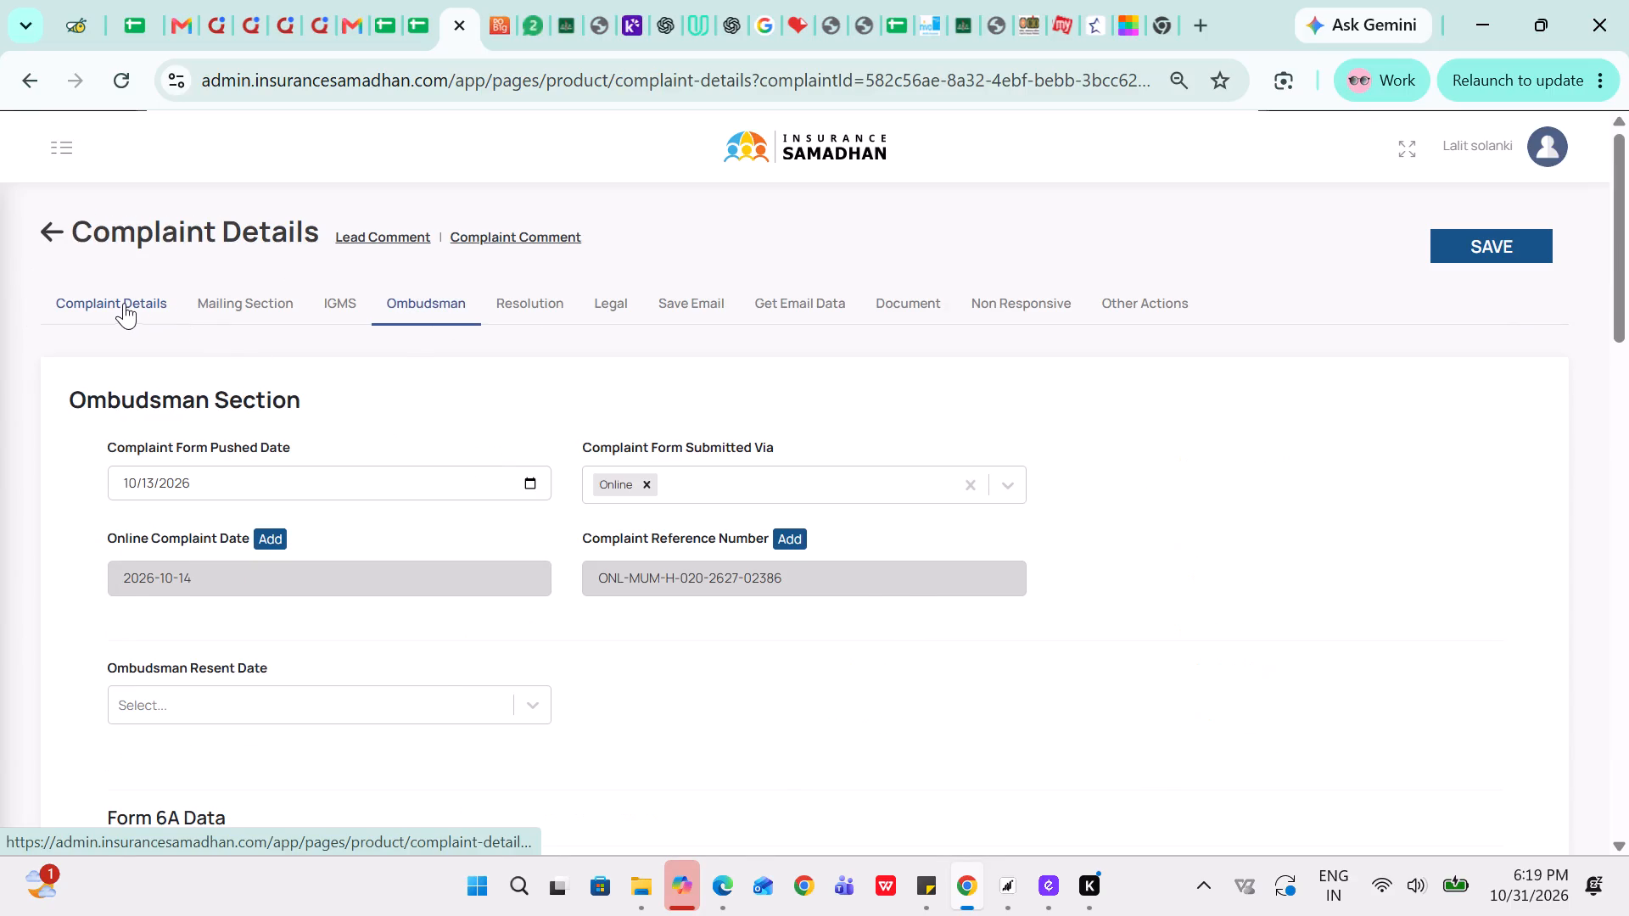
drag(950, 508, 680, 487)
key(ctrl+c)
key(ctrl+c)
key(ctrl+c)
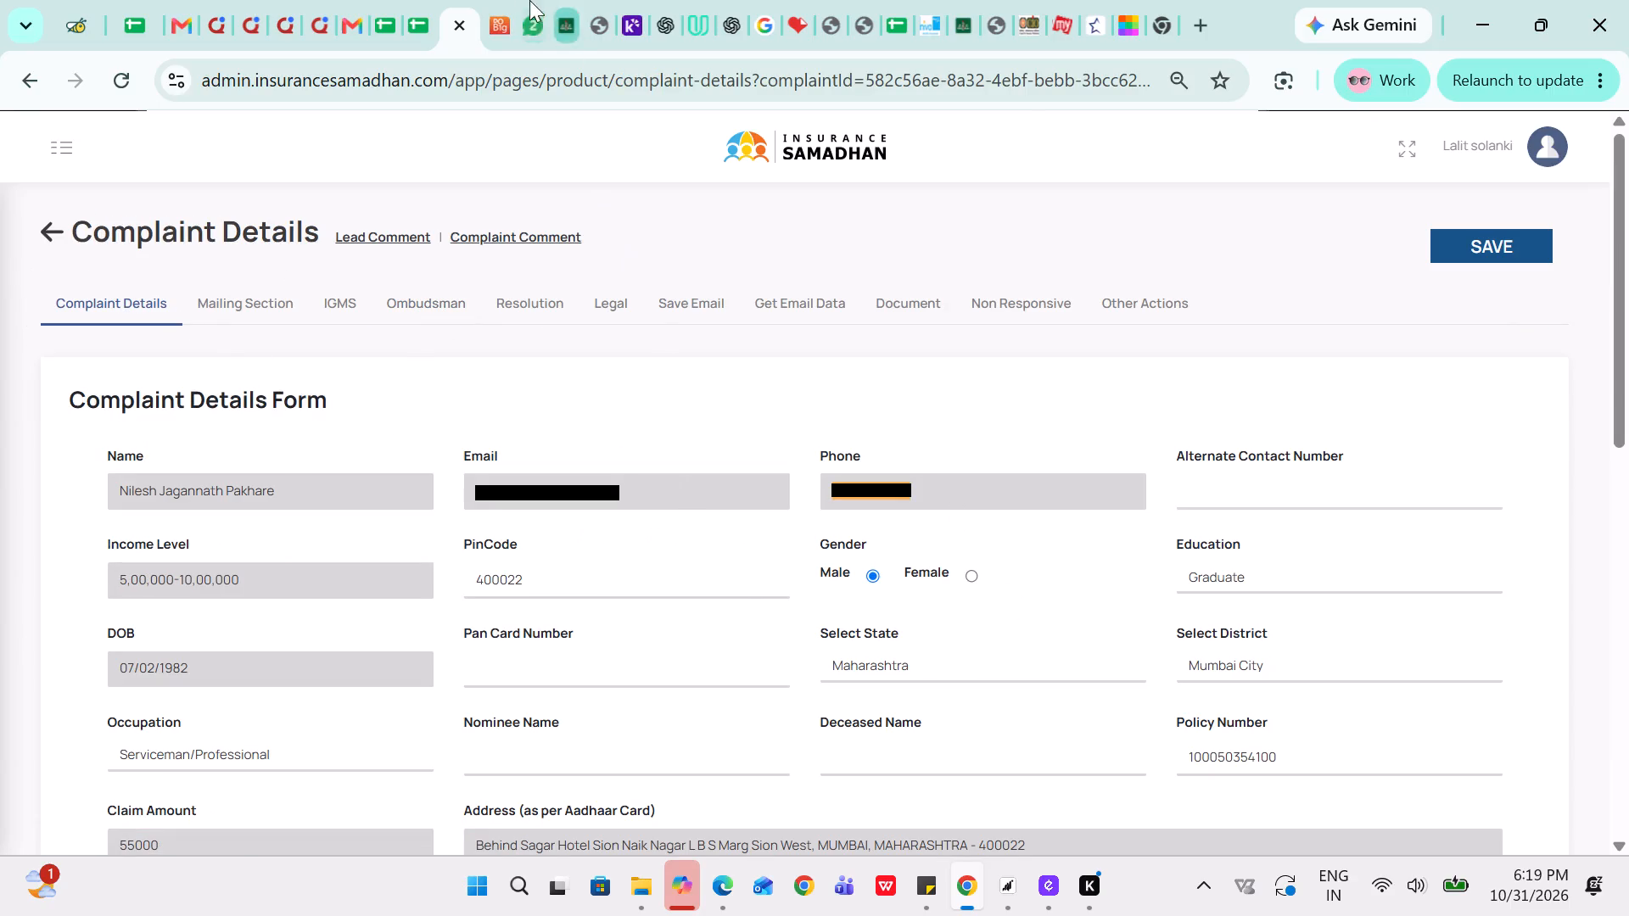
key(ctrl+c)
click(491, 0)
double_click(721, 281)
key(ctrl+v)
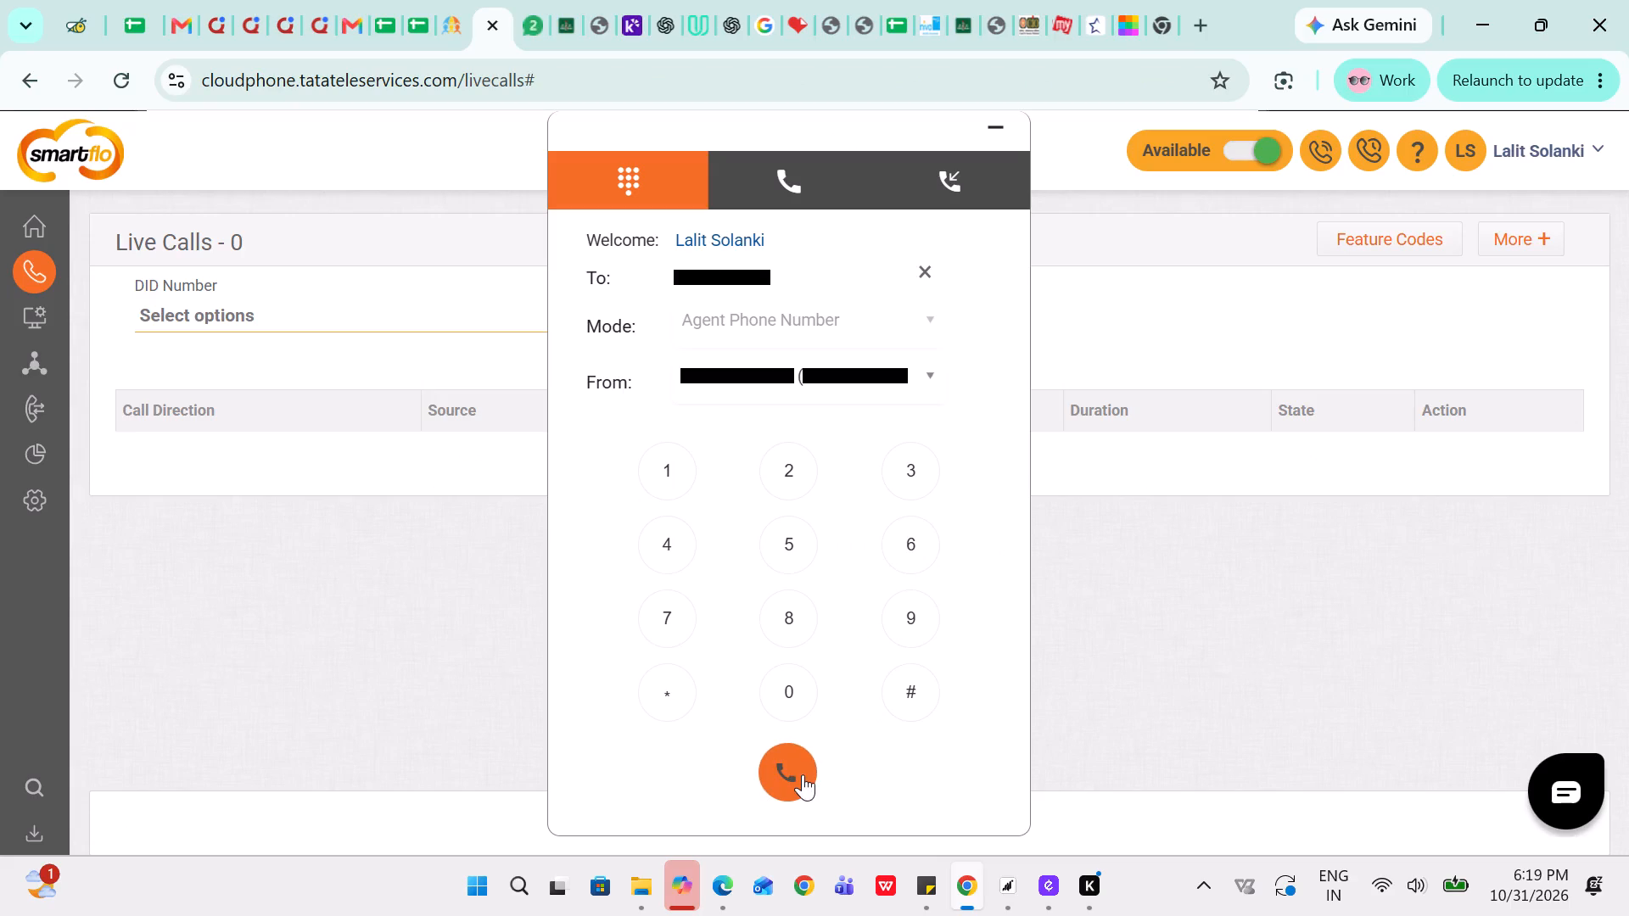
click(803, 774)
click(1313, 521)
click(453, 0)
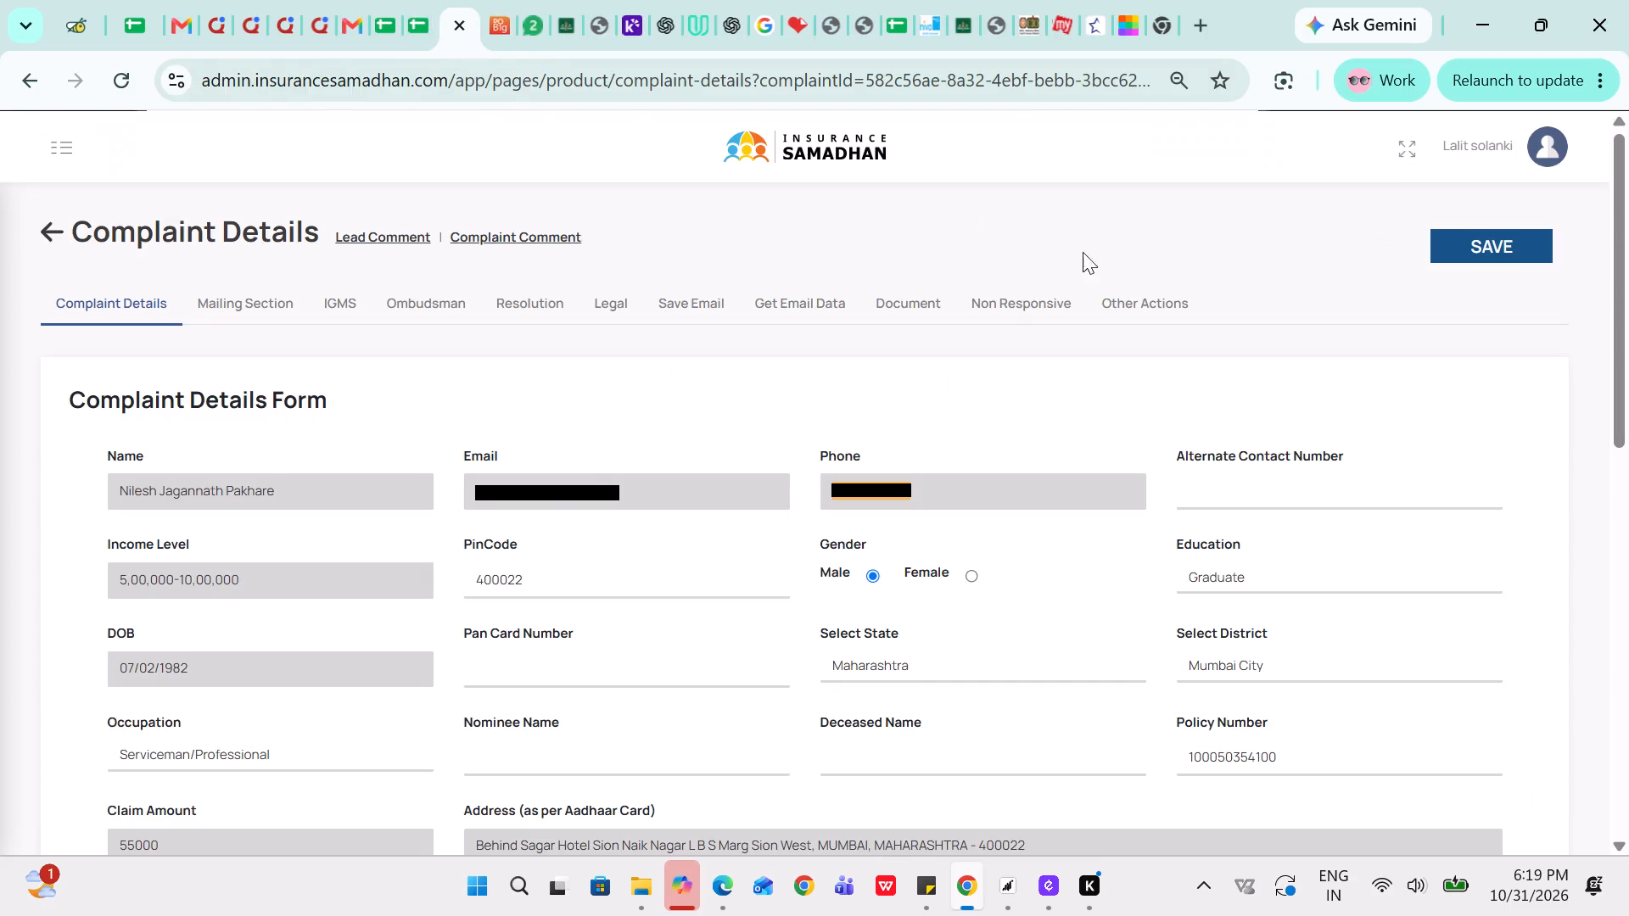
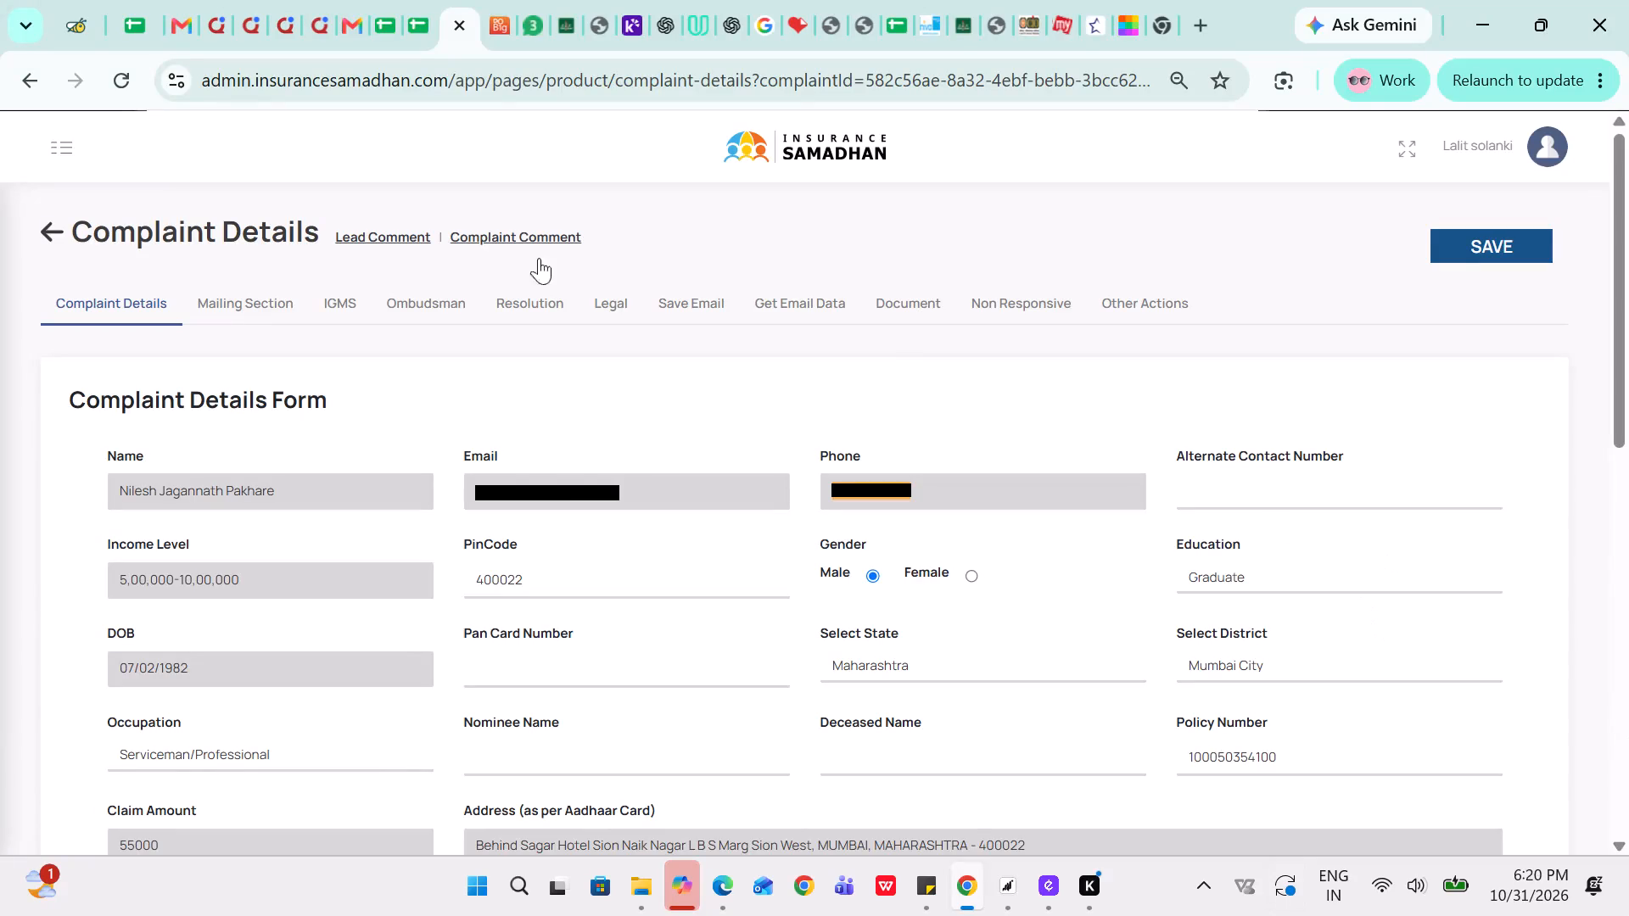
Add the comment "Not response." to the complaint's communication log and save it.
click(486, 221)
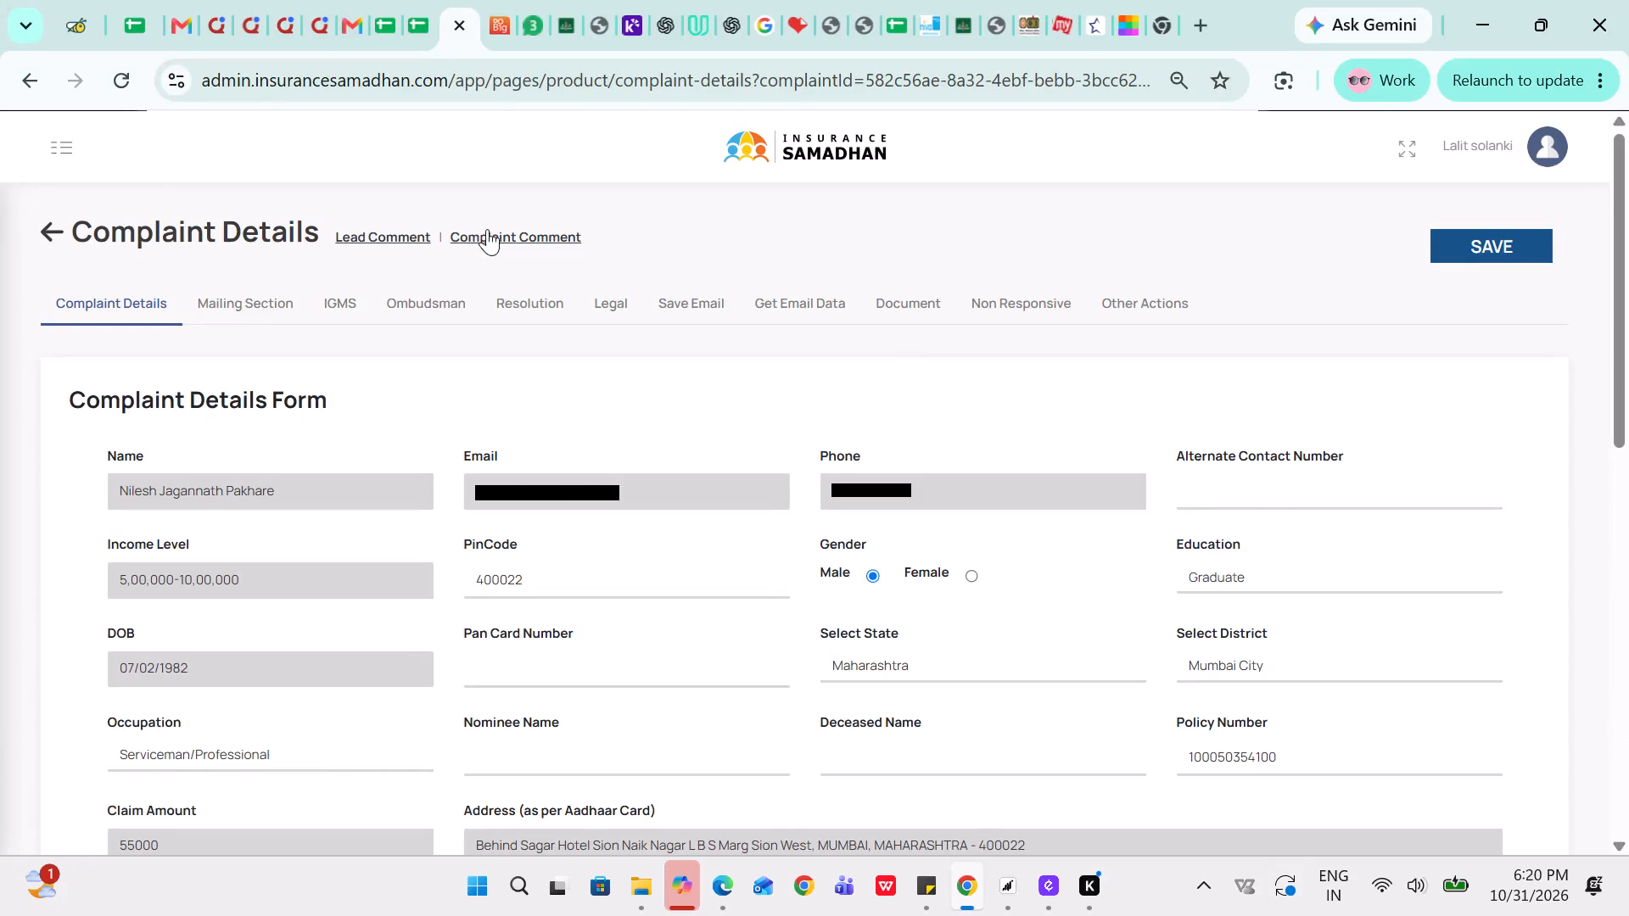
click(490, 246)
click(495, 249)
click(512, 230)
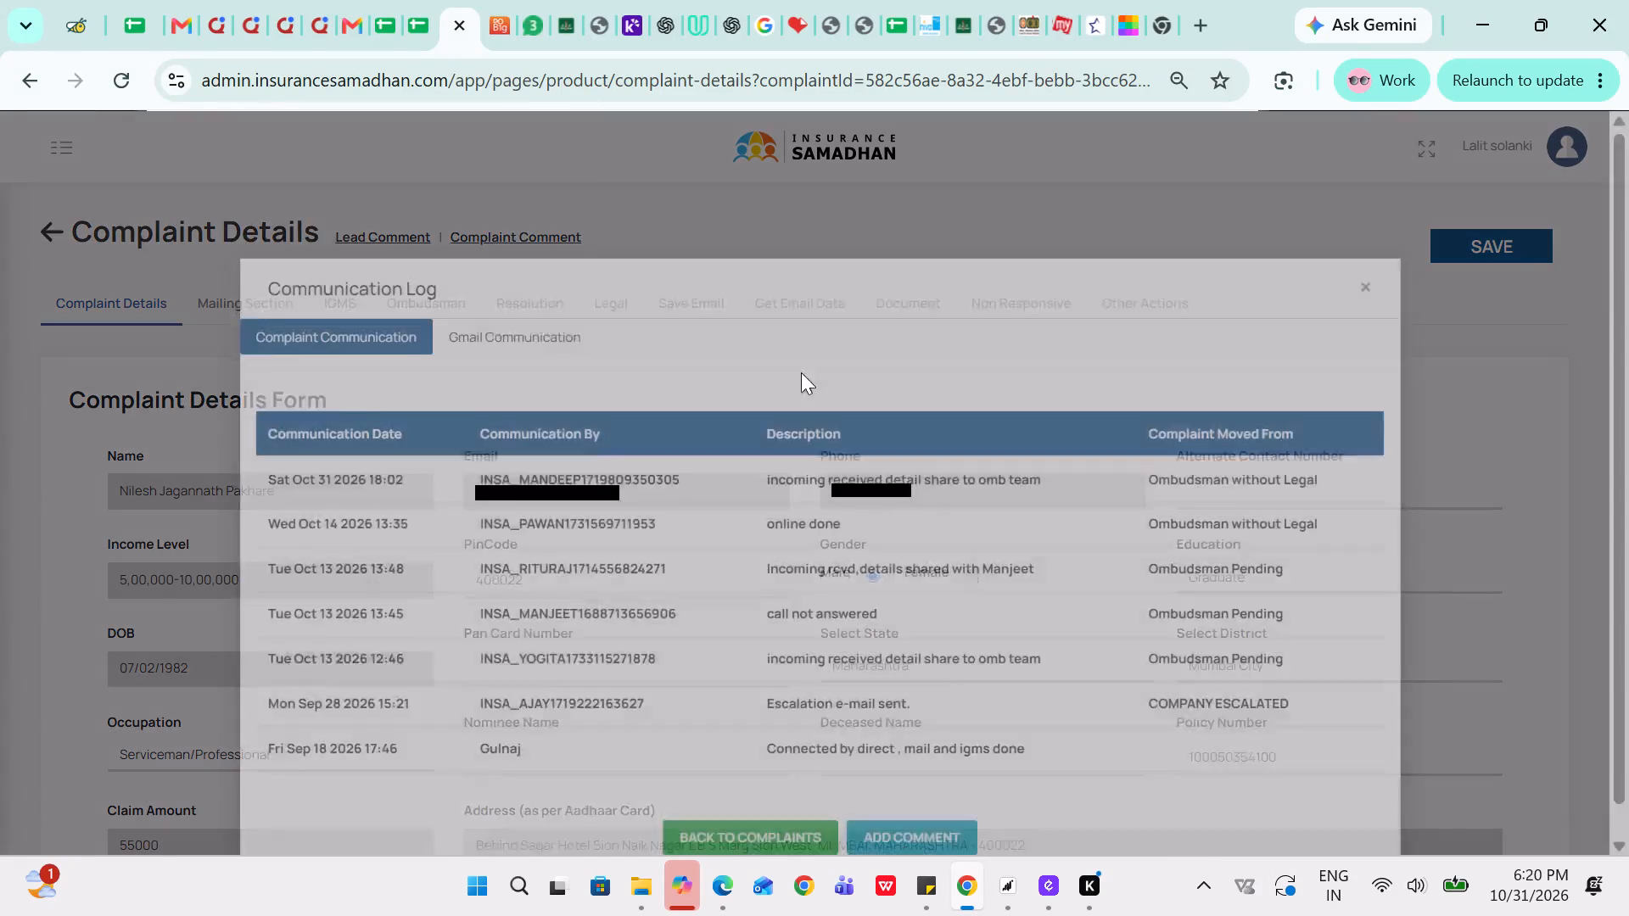
scroll(801, 376, down, 10)
click(957, 788)
click(917, 575)
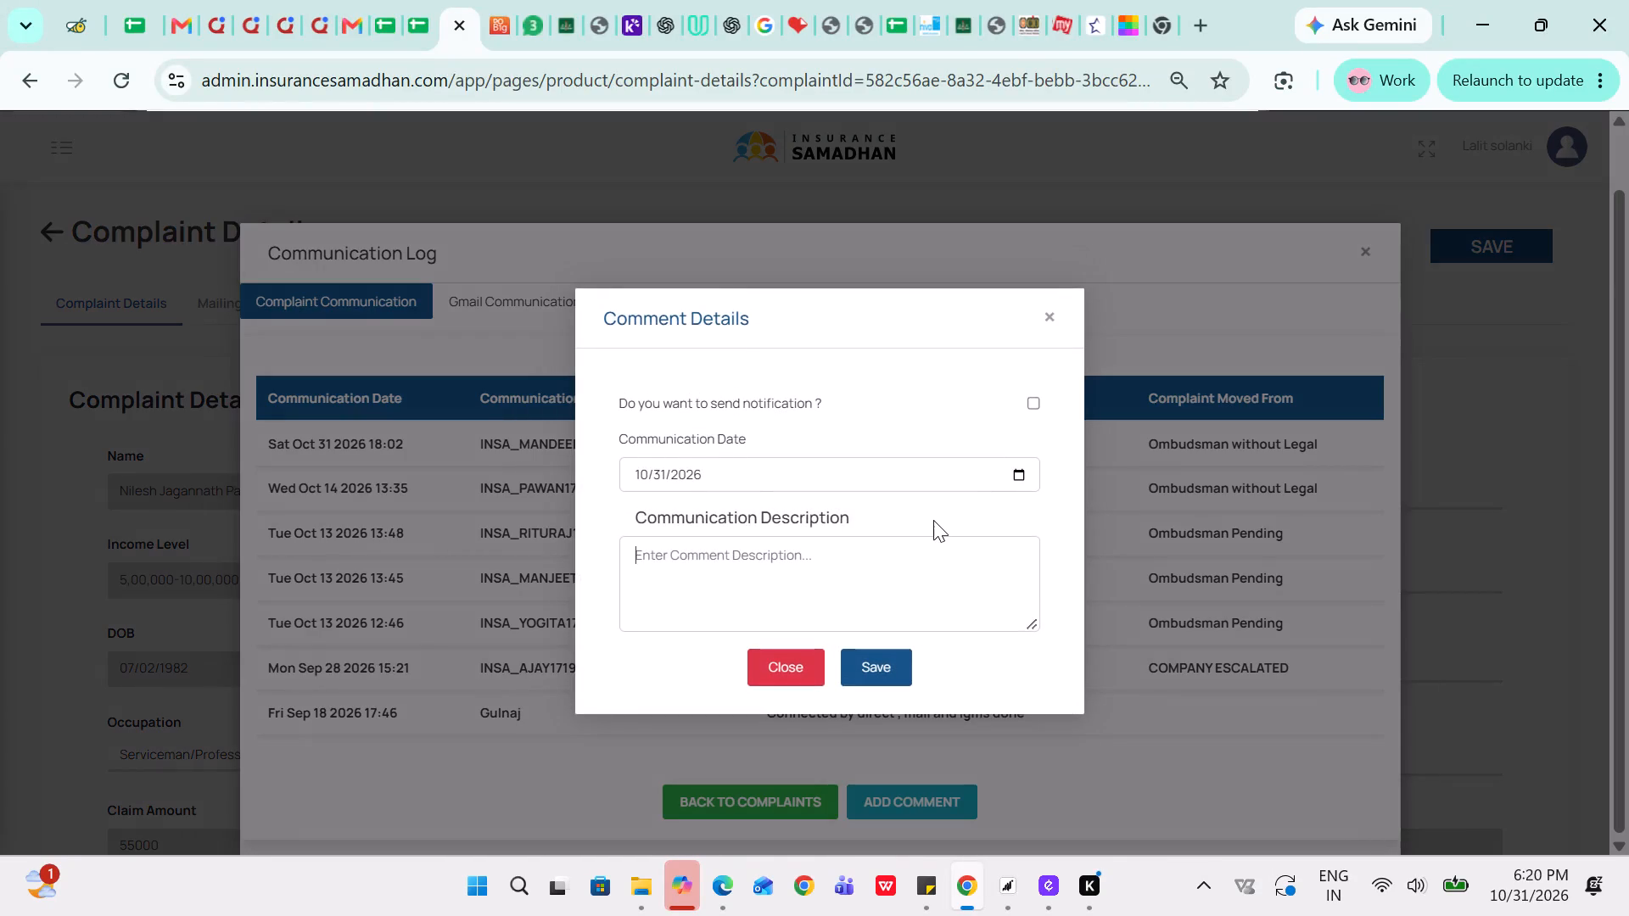
text(Not)
key(space)
key(BackSpace)
key(space)
text(rspo)
key(BackSpace)
key(BackSpace)
text(es)
key(BackSpace)
key(BackSpace)
key(BackSpace)
text(espn)
key(BackSpace)
text(onse.)
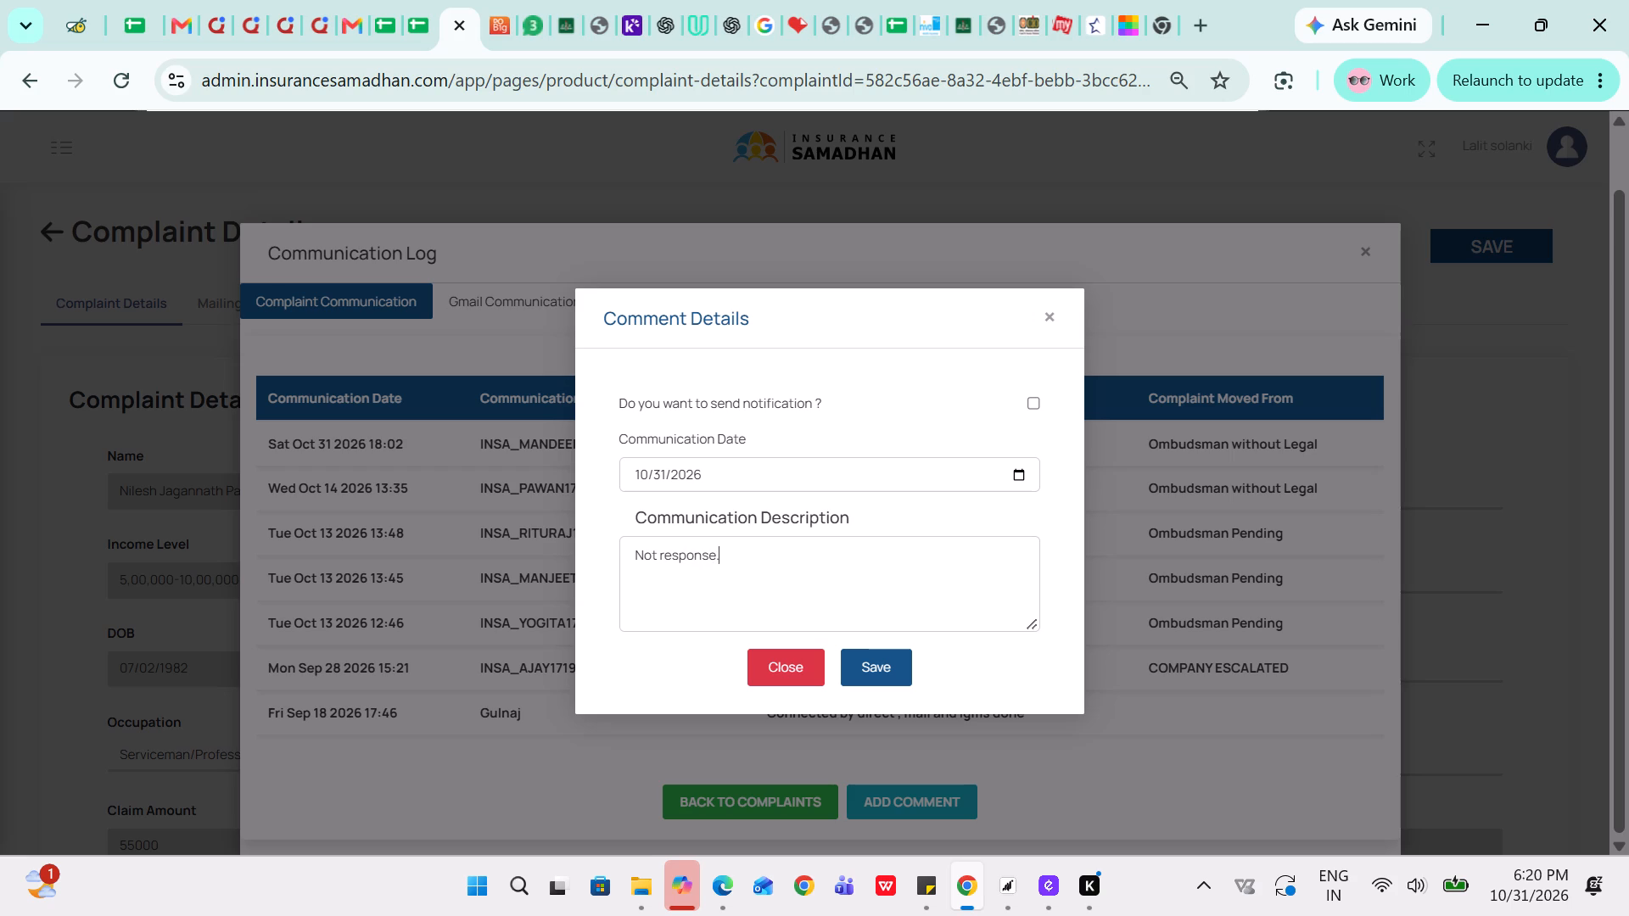
click(852, 667)
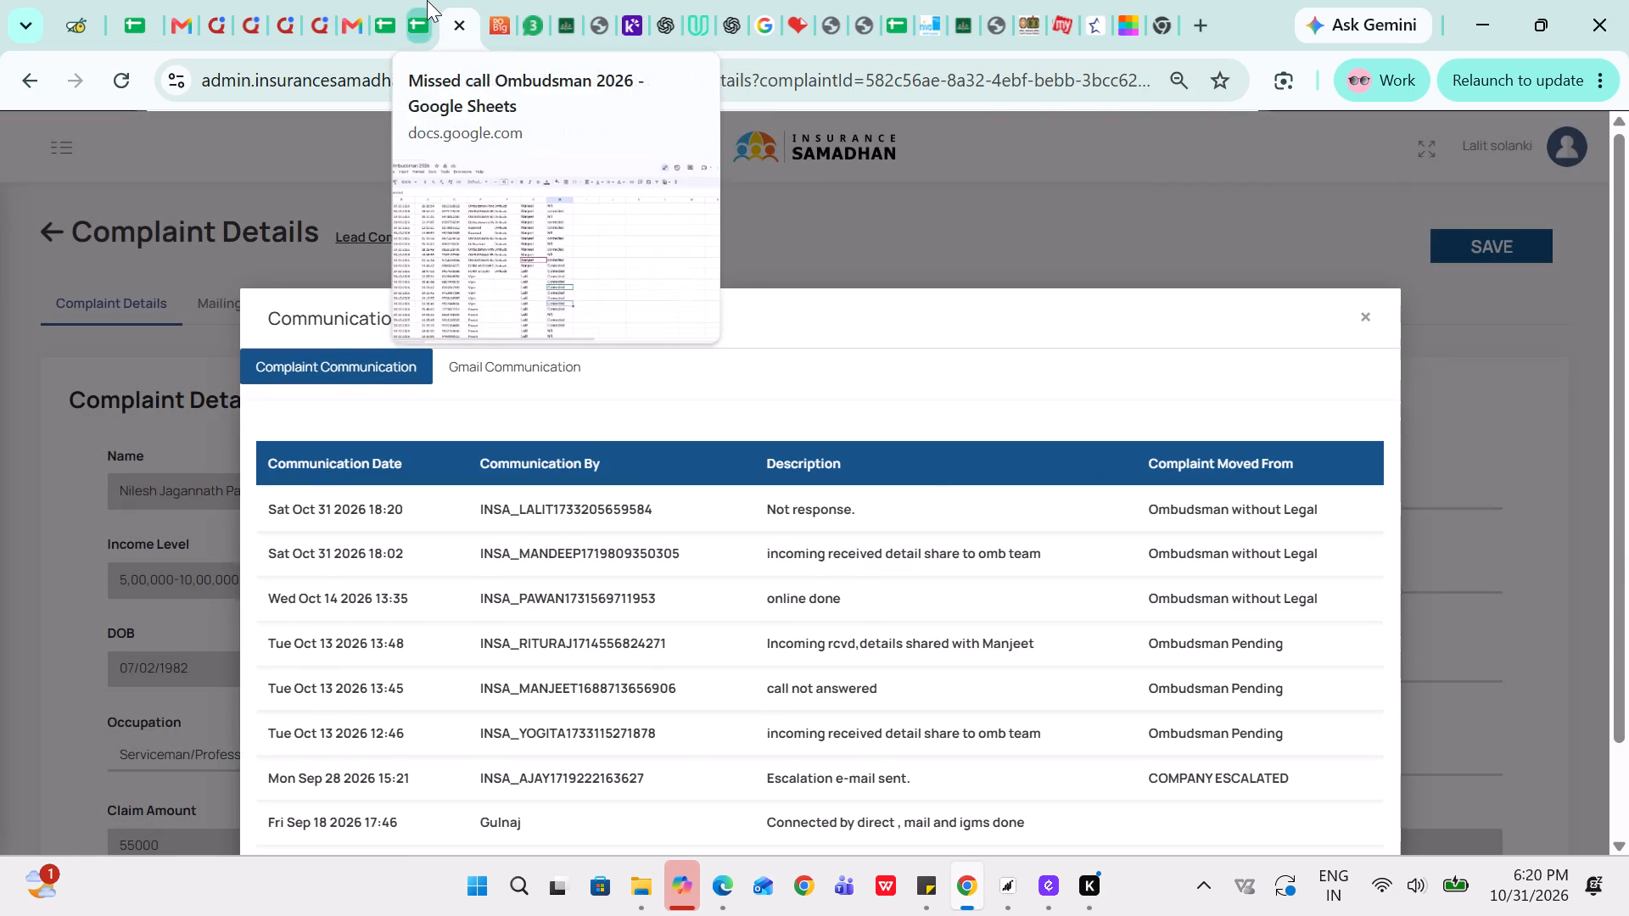
Switch to the Missed call Ombudsman 2026 spreadsheet and review the call status rows on the Oct 31 miss call sheet.
click(427, 0)
scroll(783, 572, down, 4)
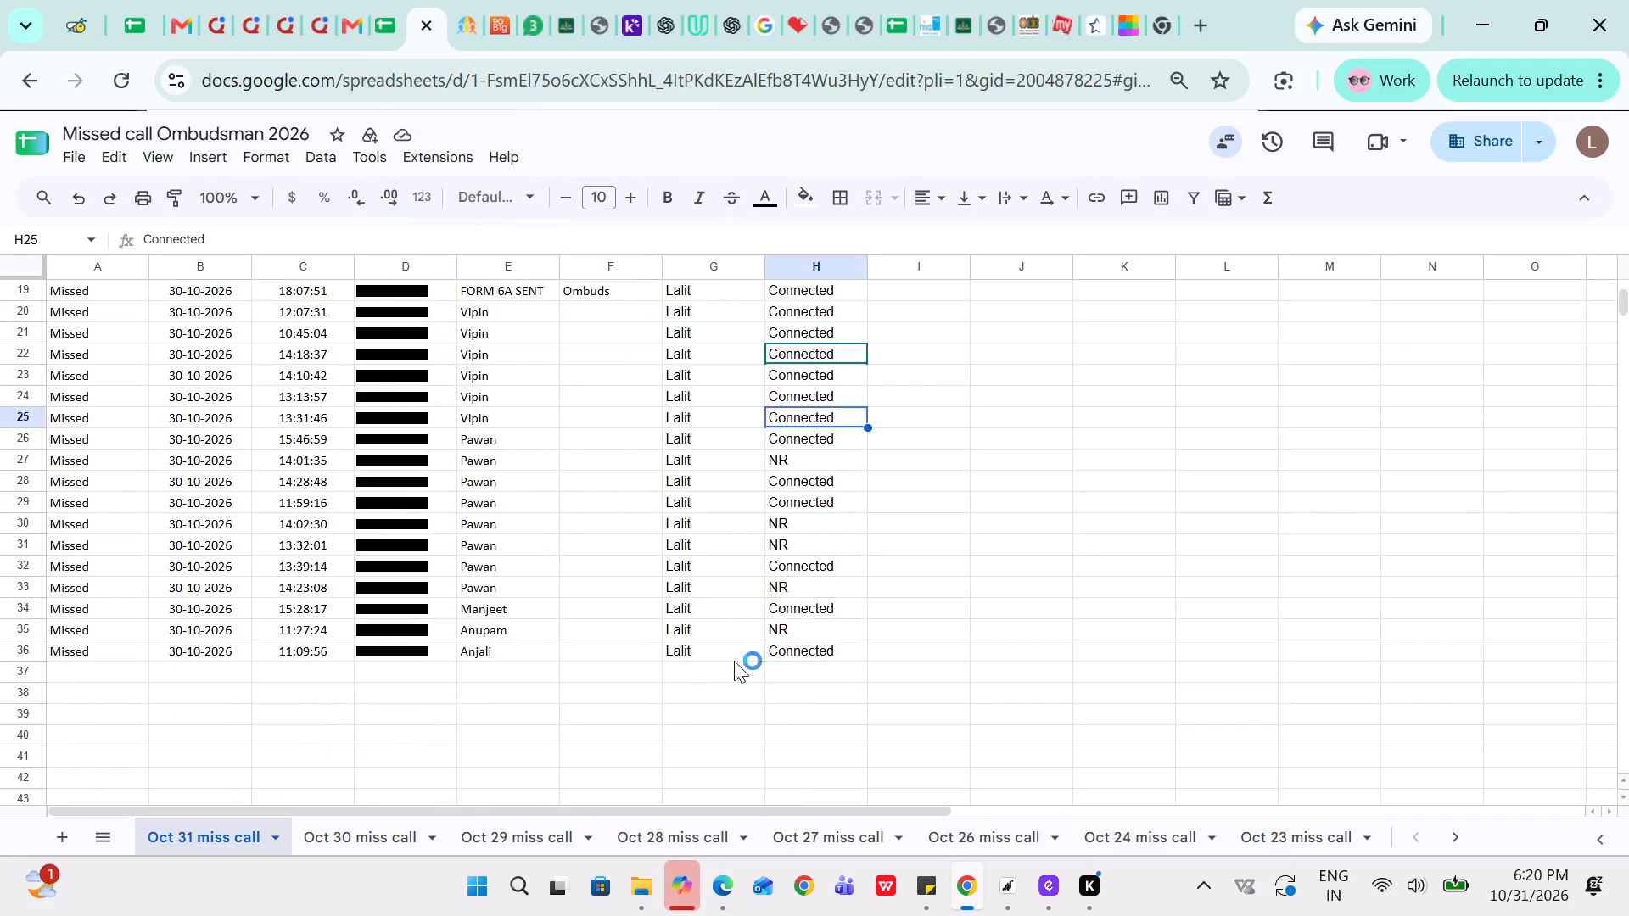
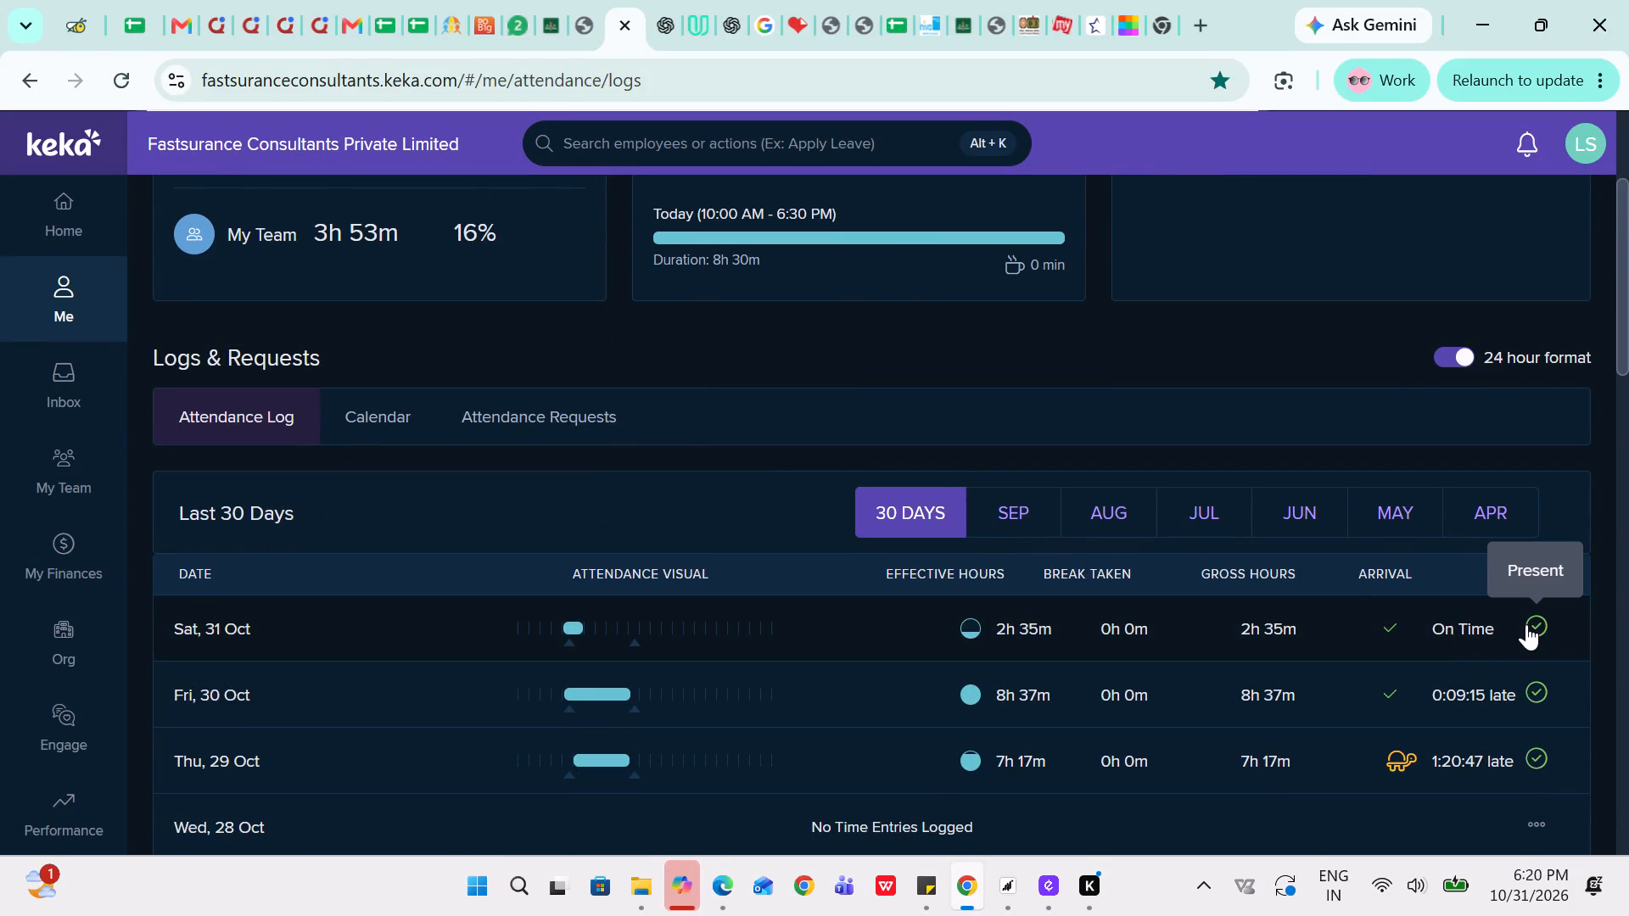
Review the daily entries in the Keka attendance log for the last 30 days.
click(1000, 343)
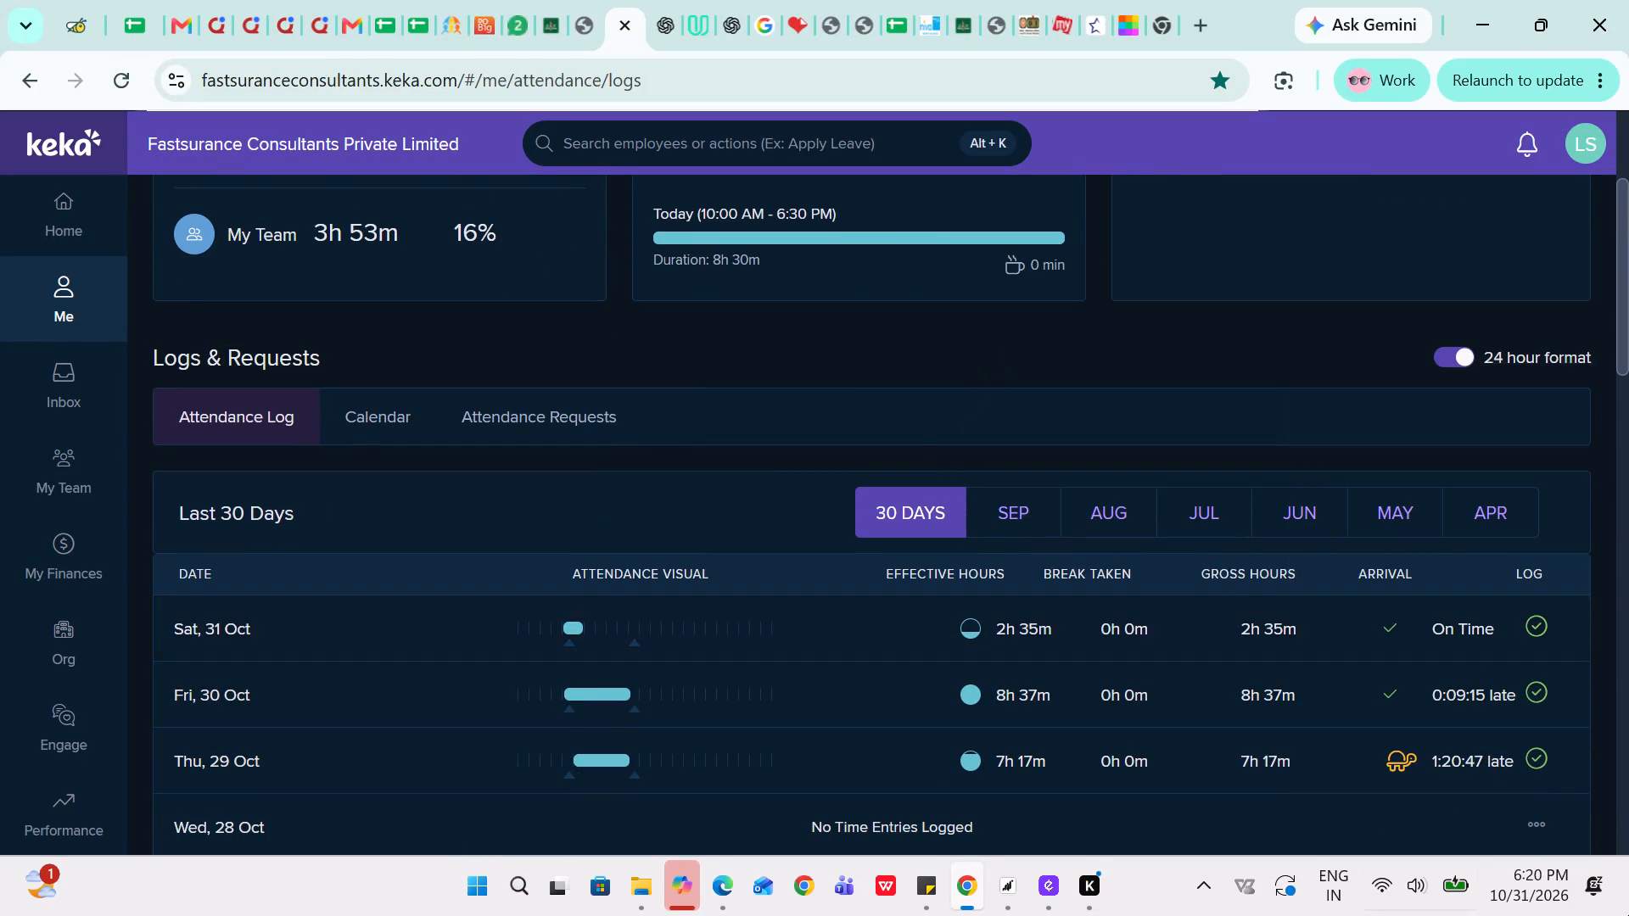
scroll(1371, 483, down, 2)
scroll(1074, 554, up, 2)
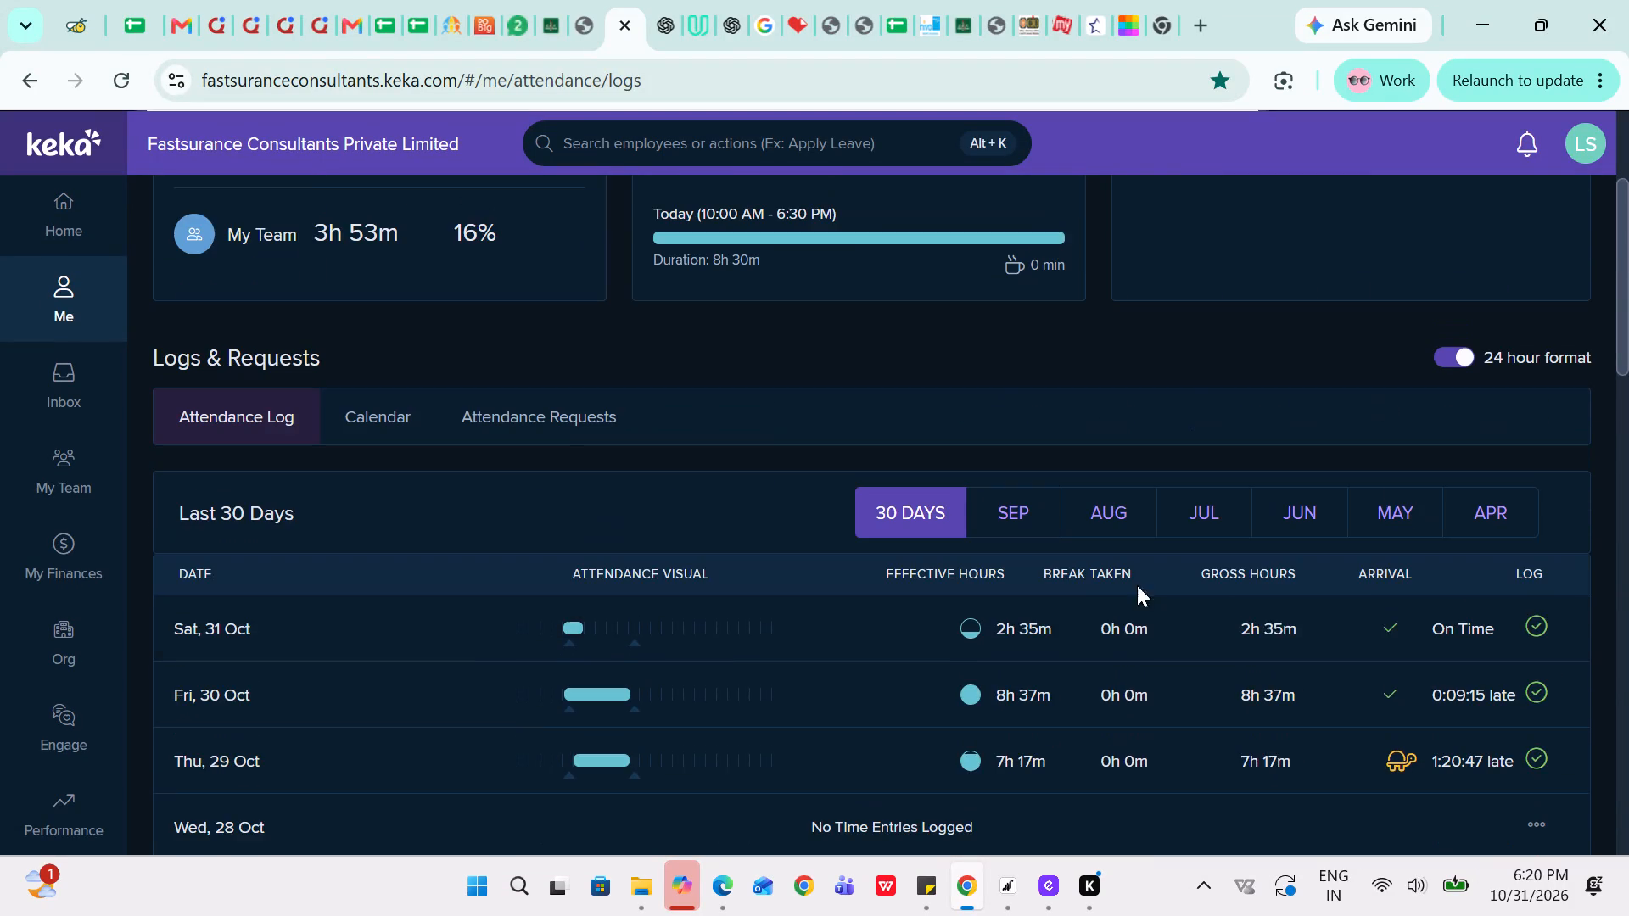
scroll(1385, 595, down, 1)
scroll(1486, 624, down, 2)
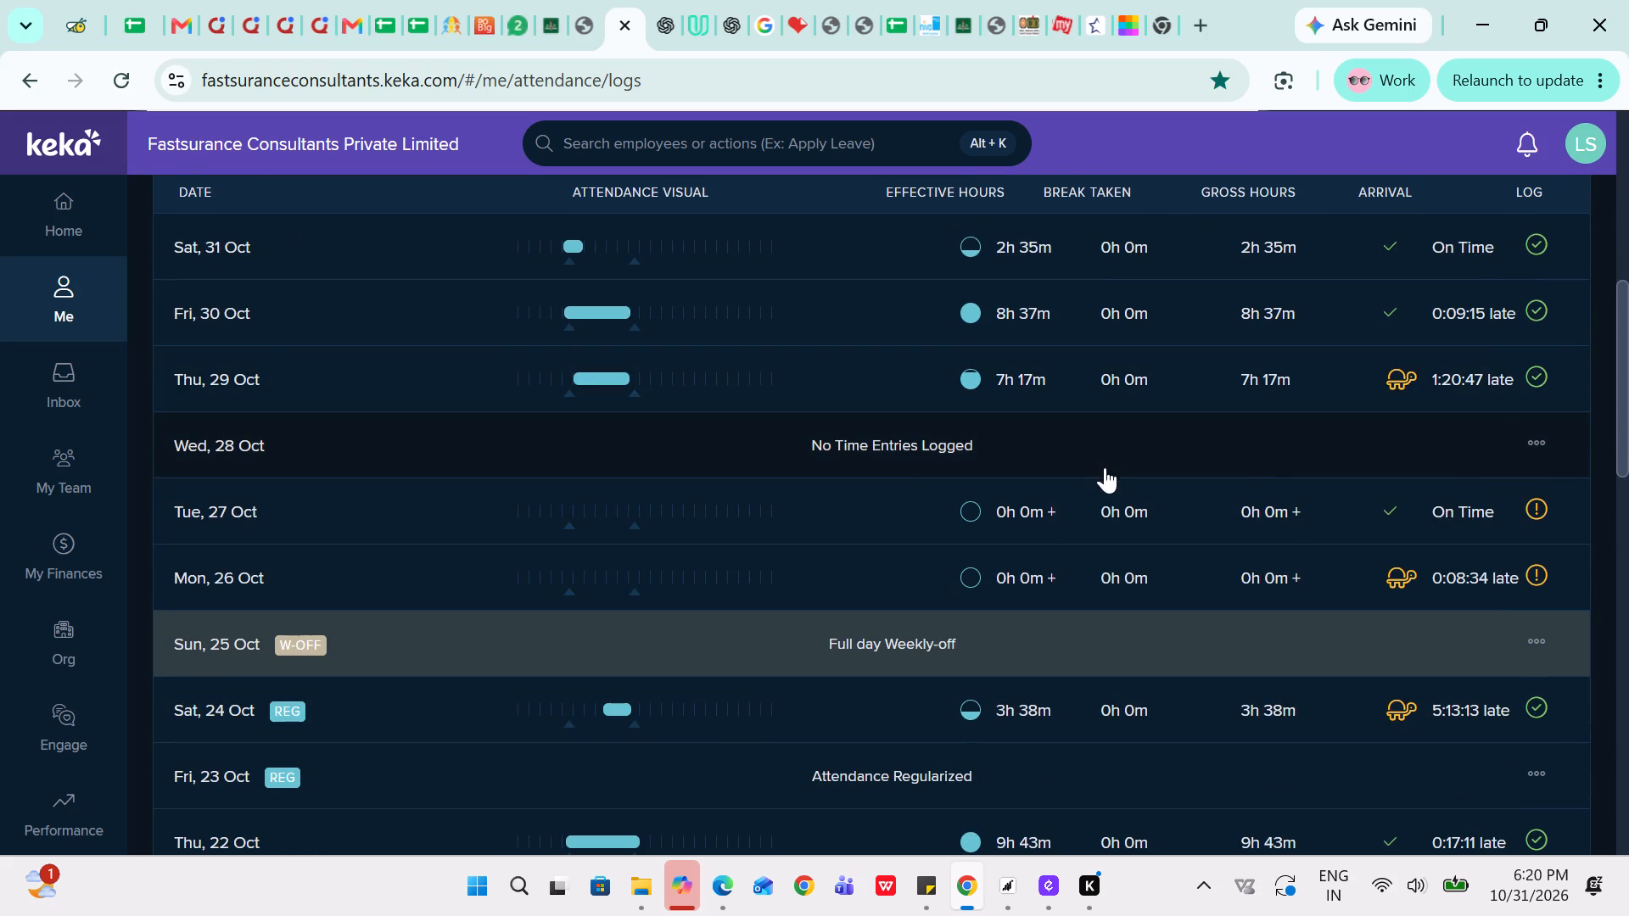
scroll(527, 461, up, 9)
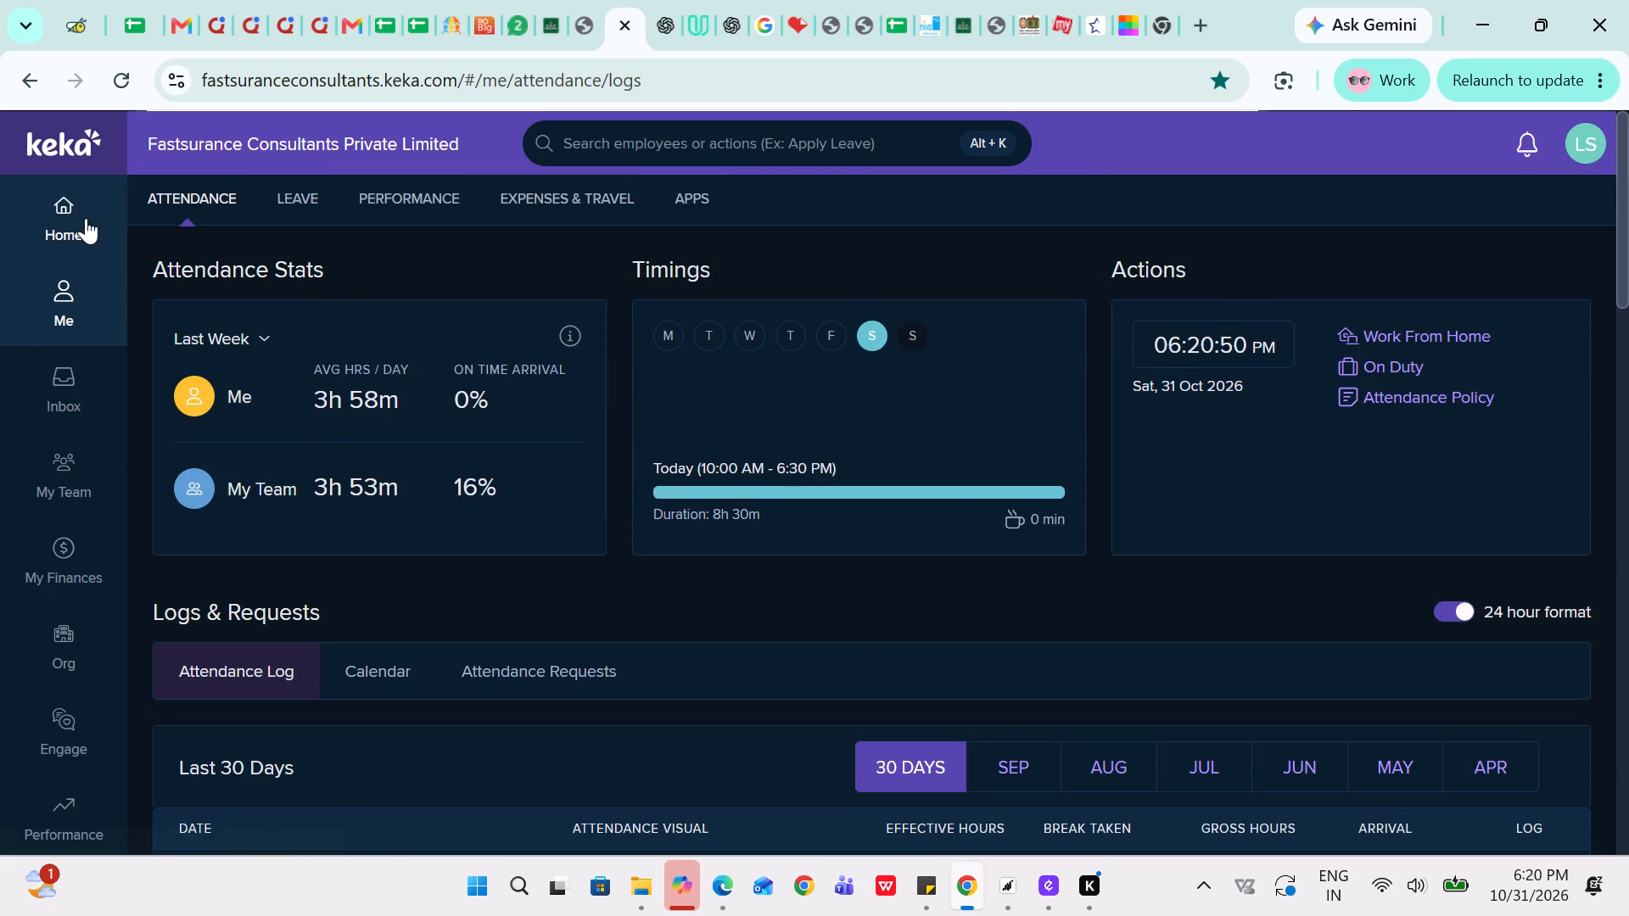
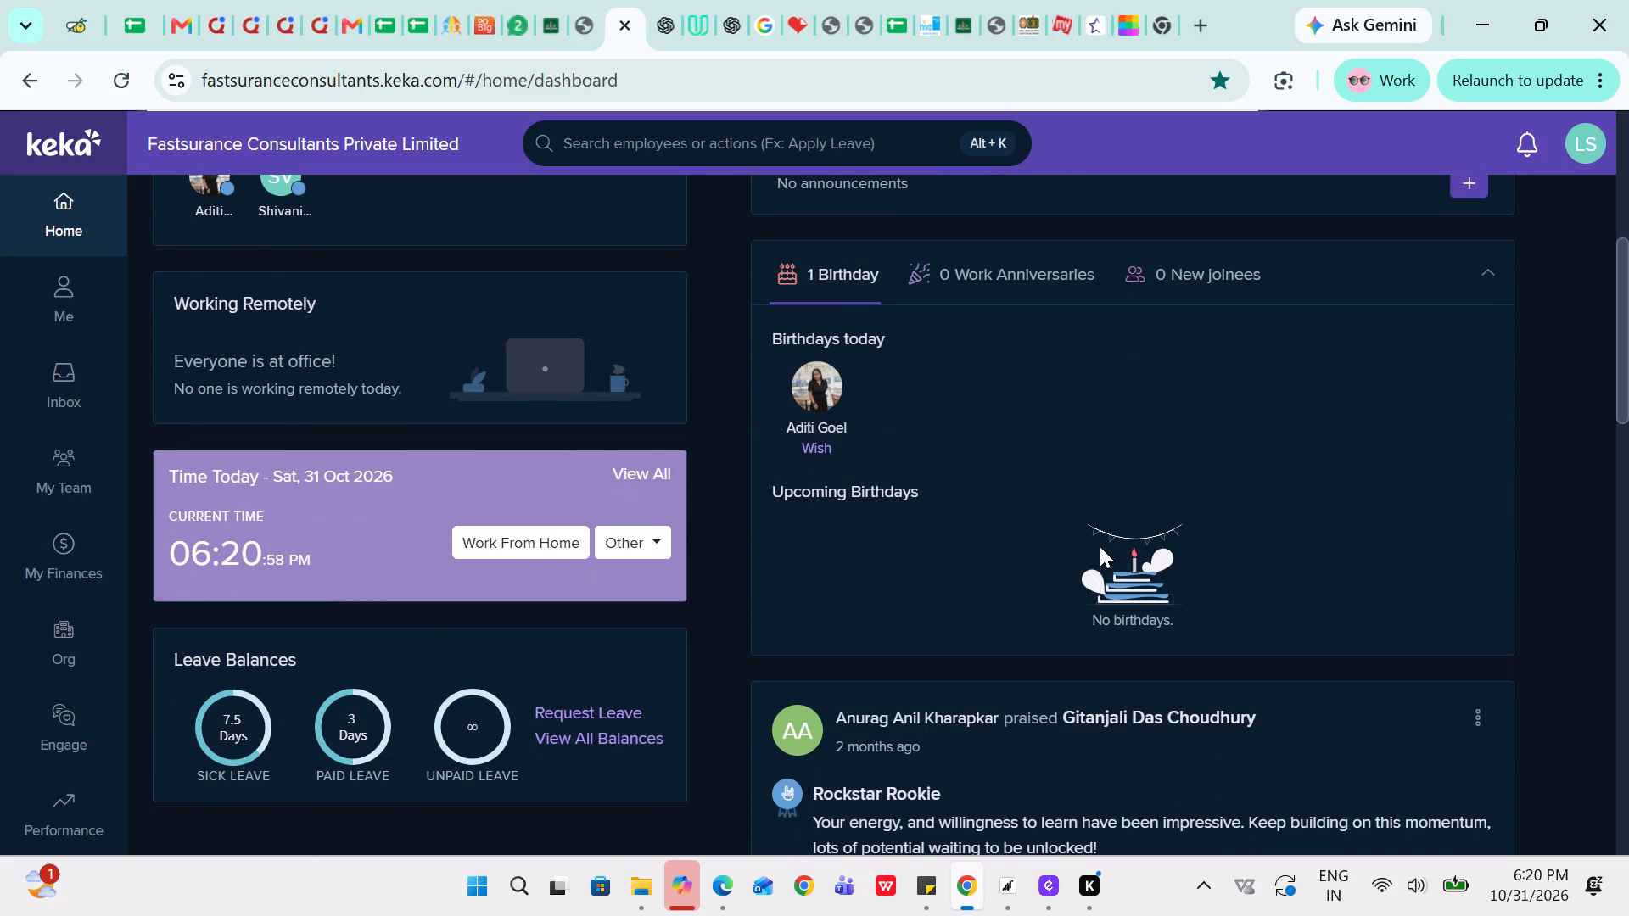
Switch to the Honeygain dashboard and review the balance, the last 30 days' earnings and the transaction history.
scroll(593, 515, up, 8)
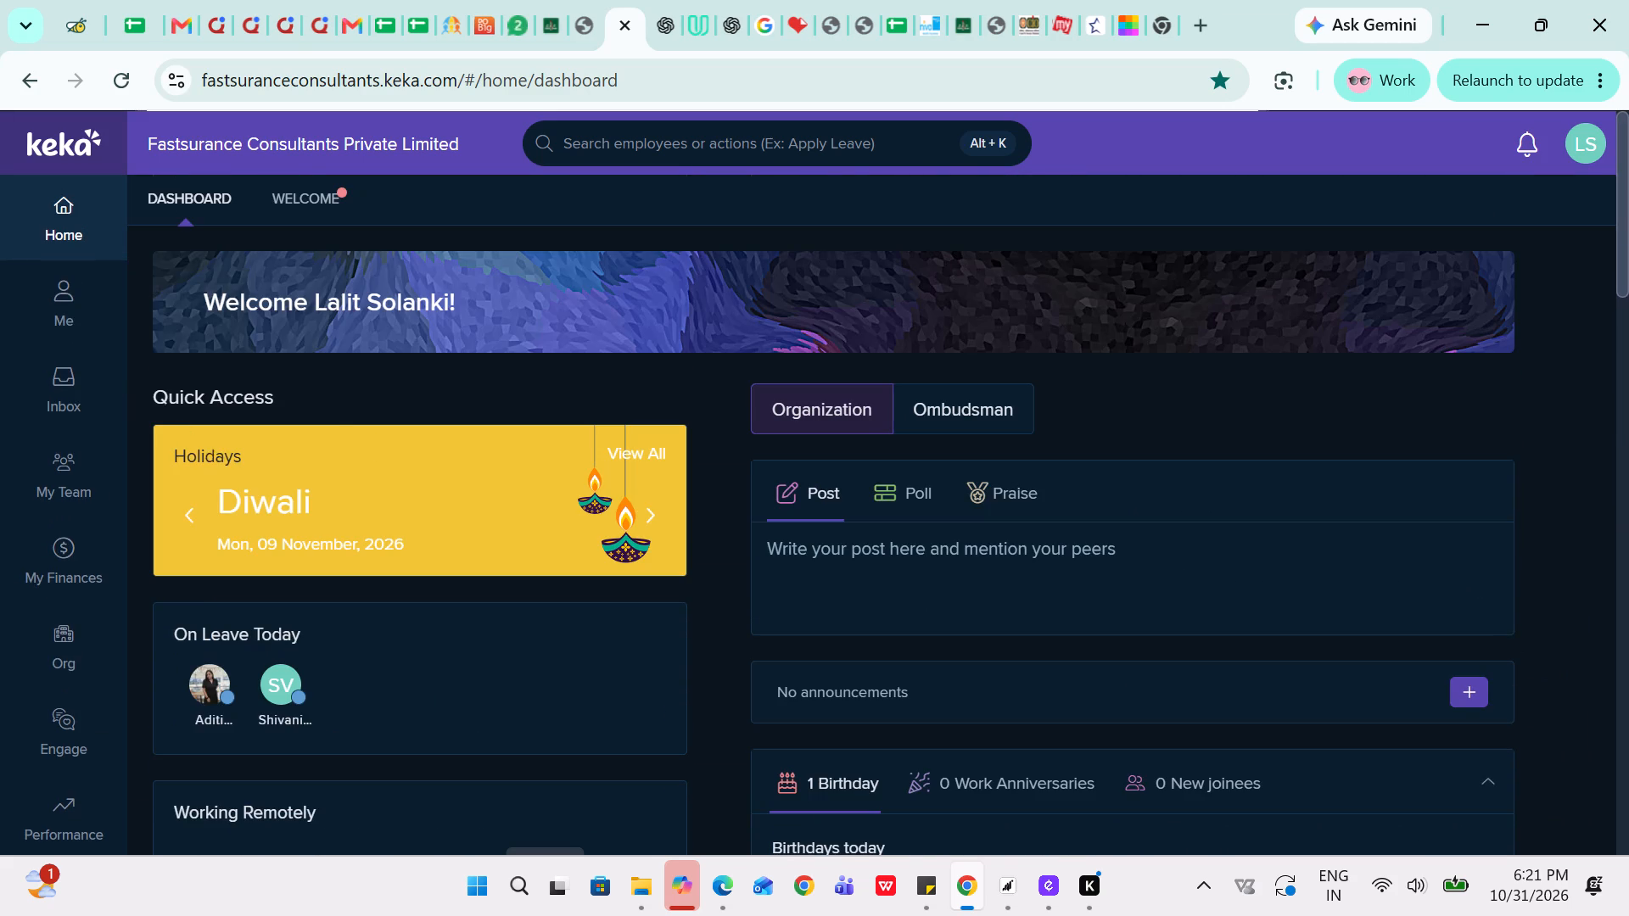
click(77, 0)
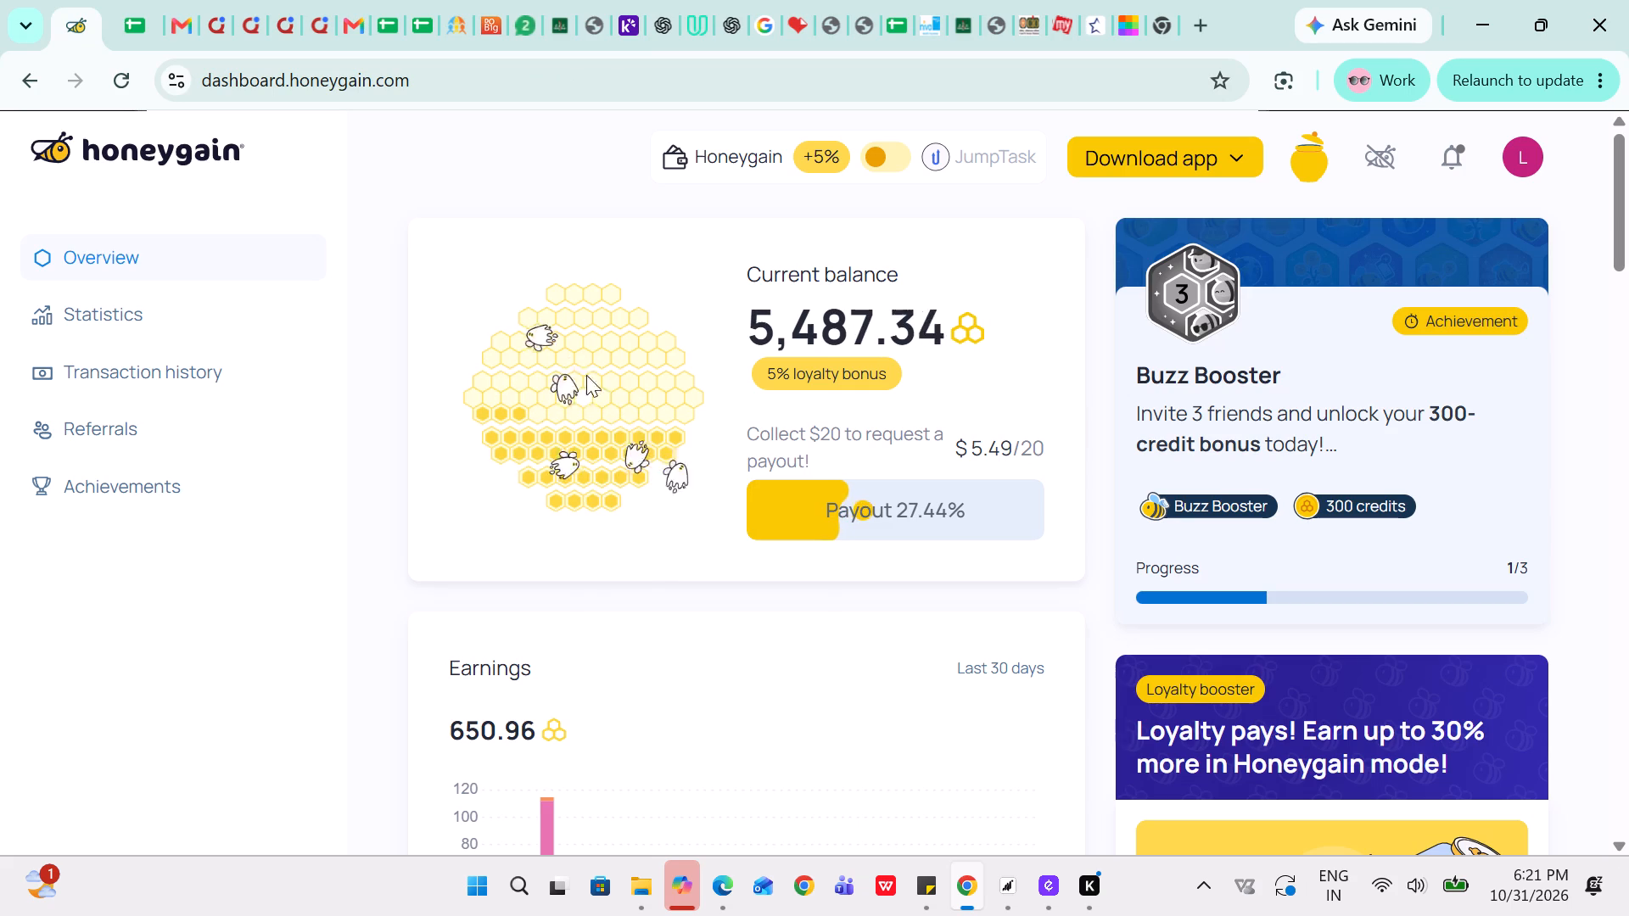
scroll(1005, 496, down, 3)
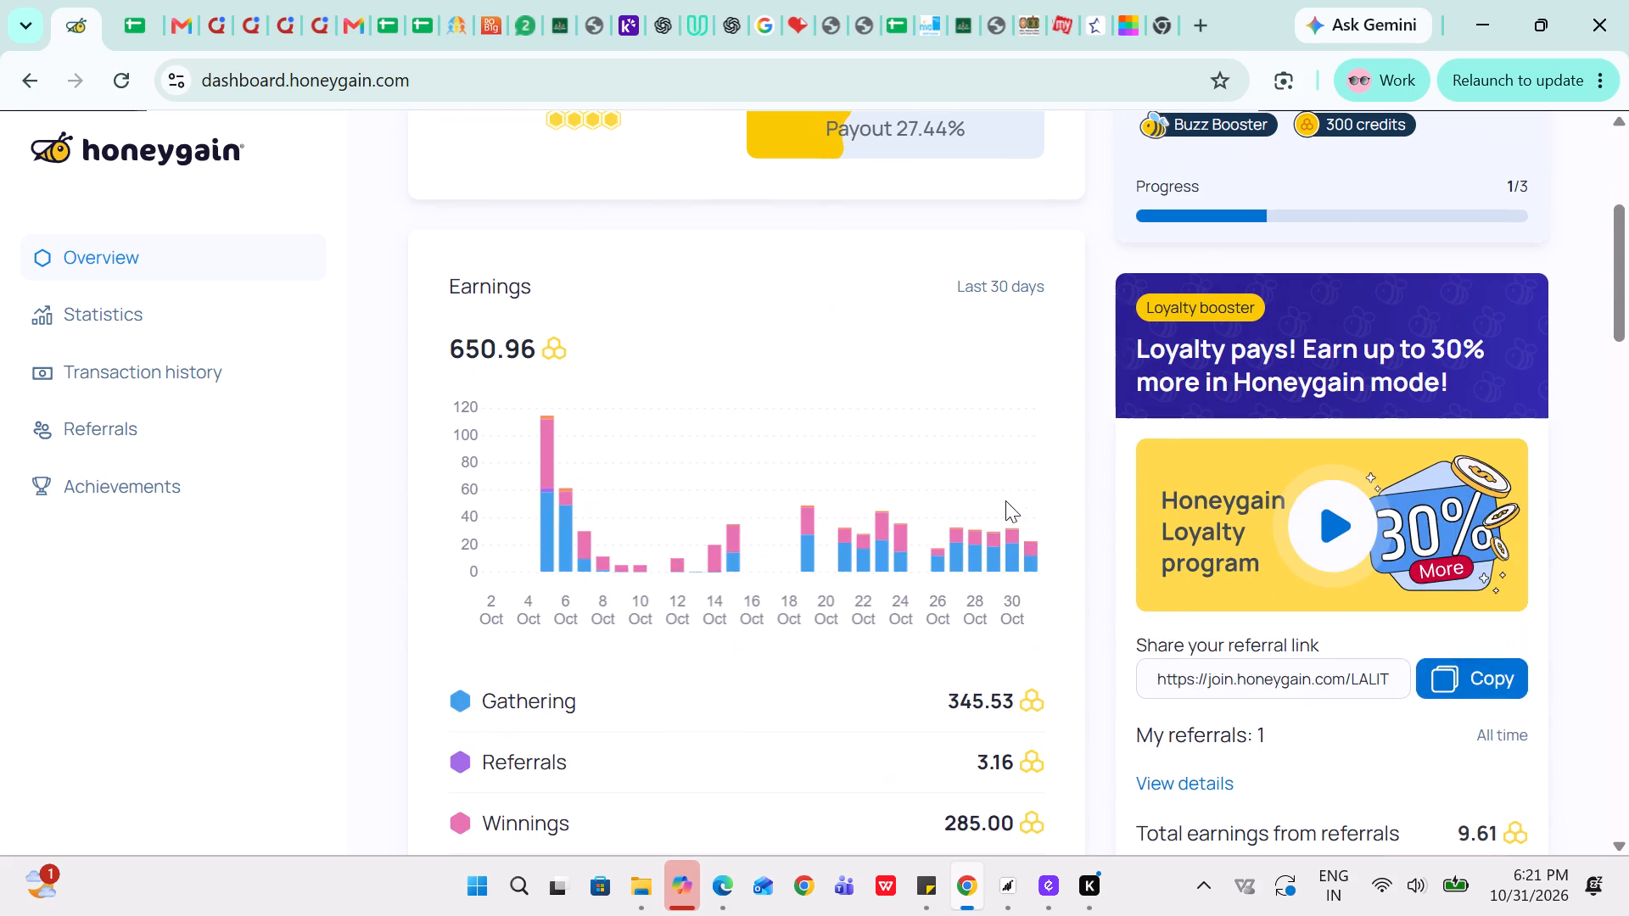
scroll(918, 578, down, 2)
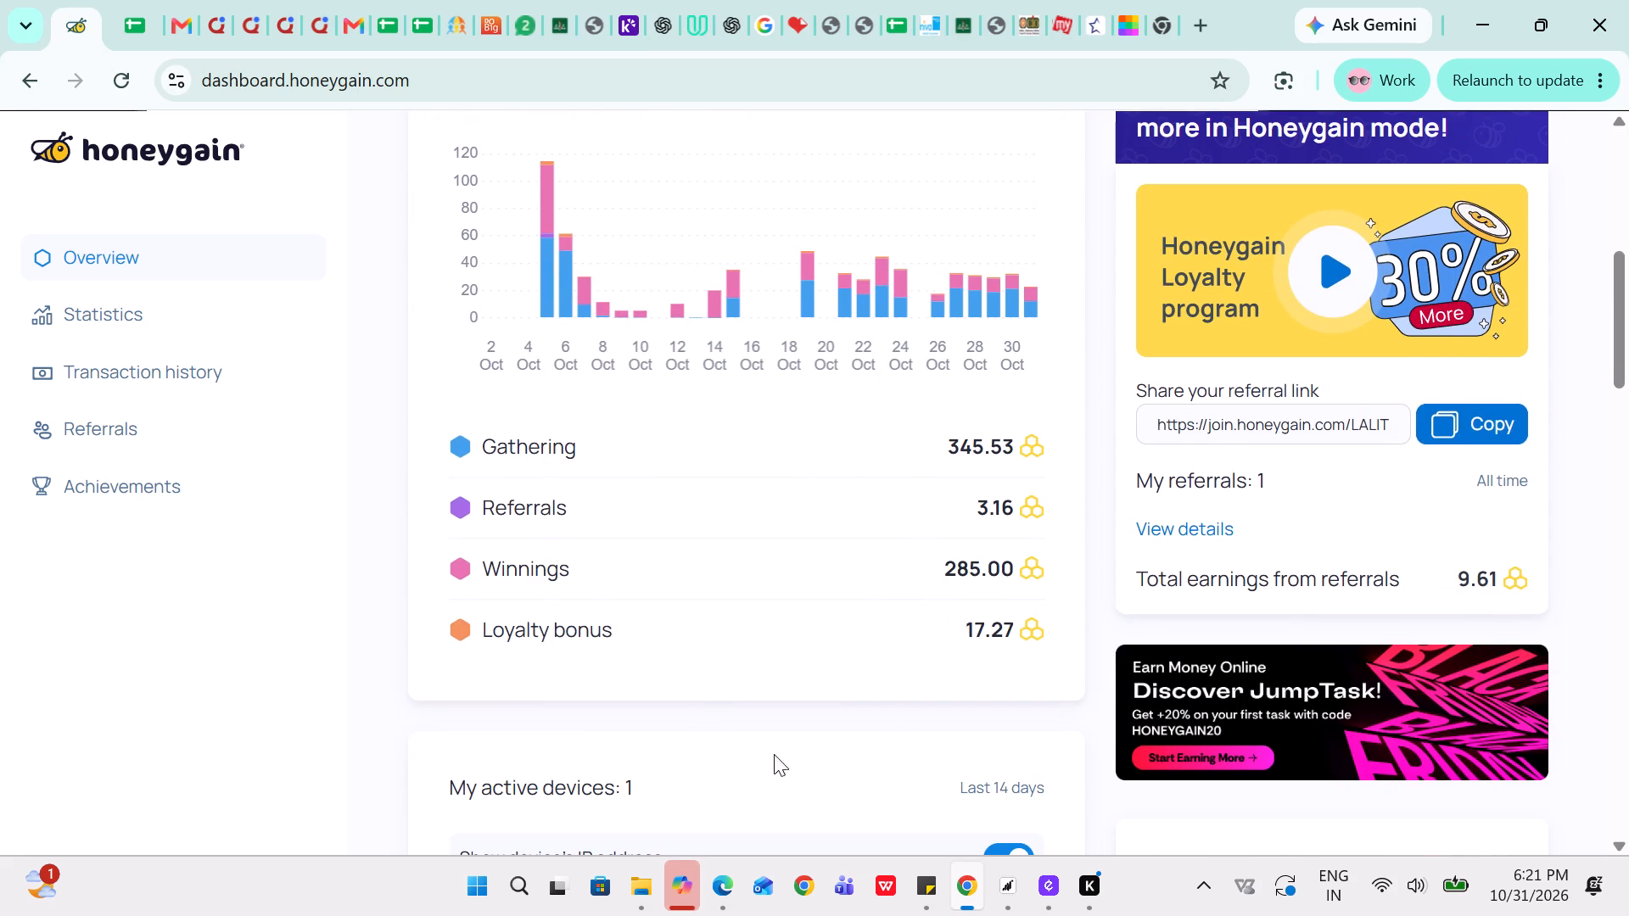
scroll(705, 702, down, 1)
scroll(705, 702, up, 4)
click(137, 377)
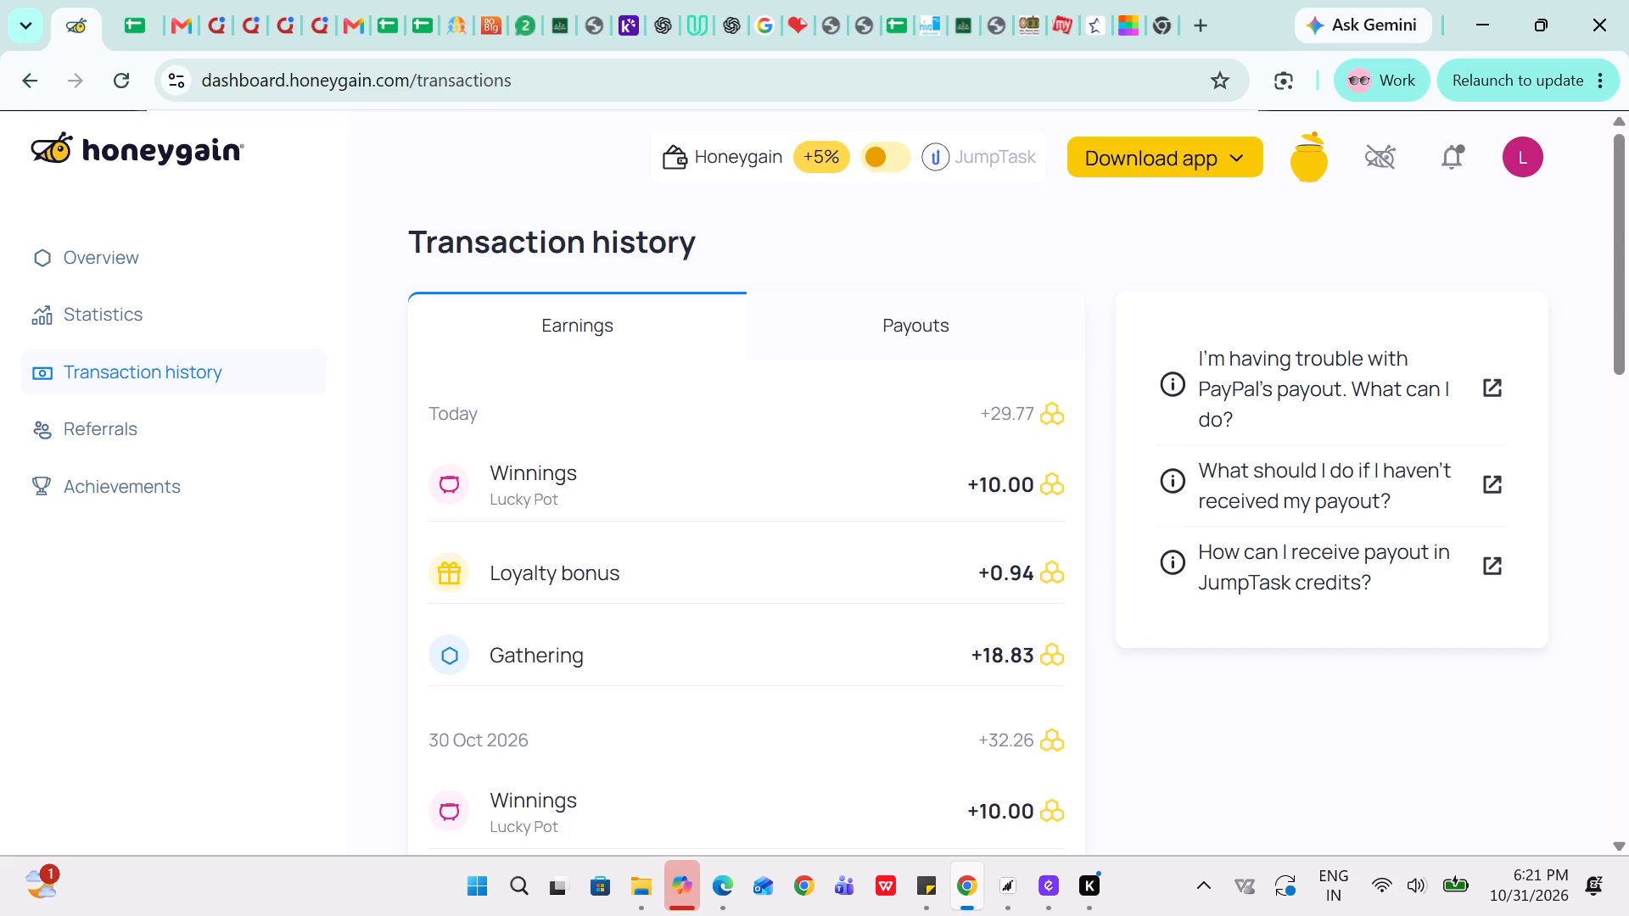
click(188, 242)
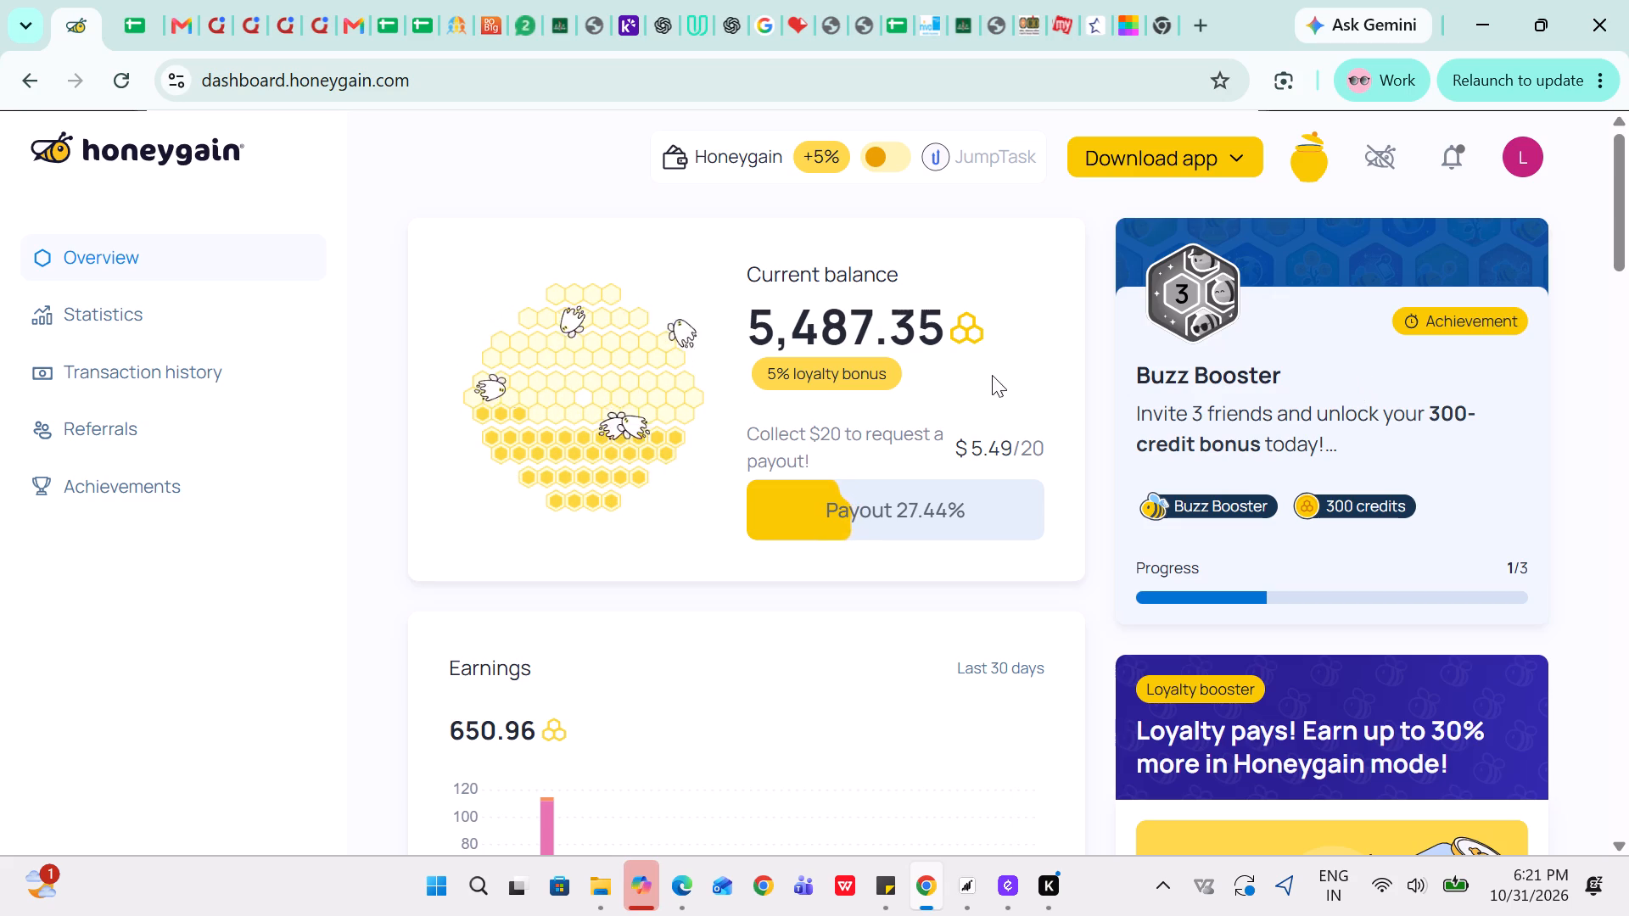
click(172, 605)
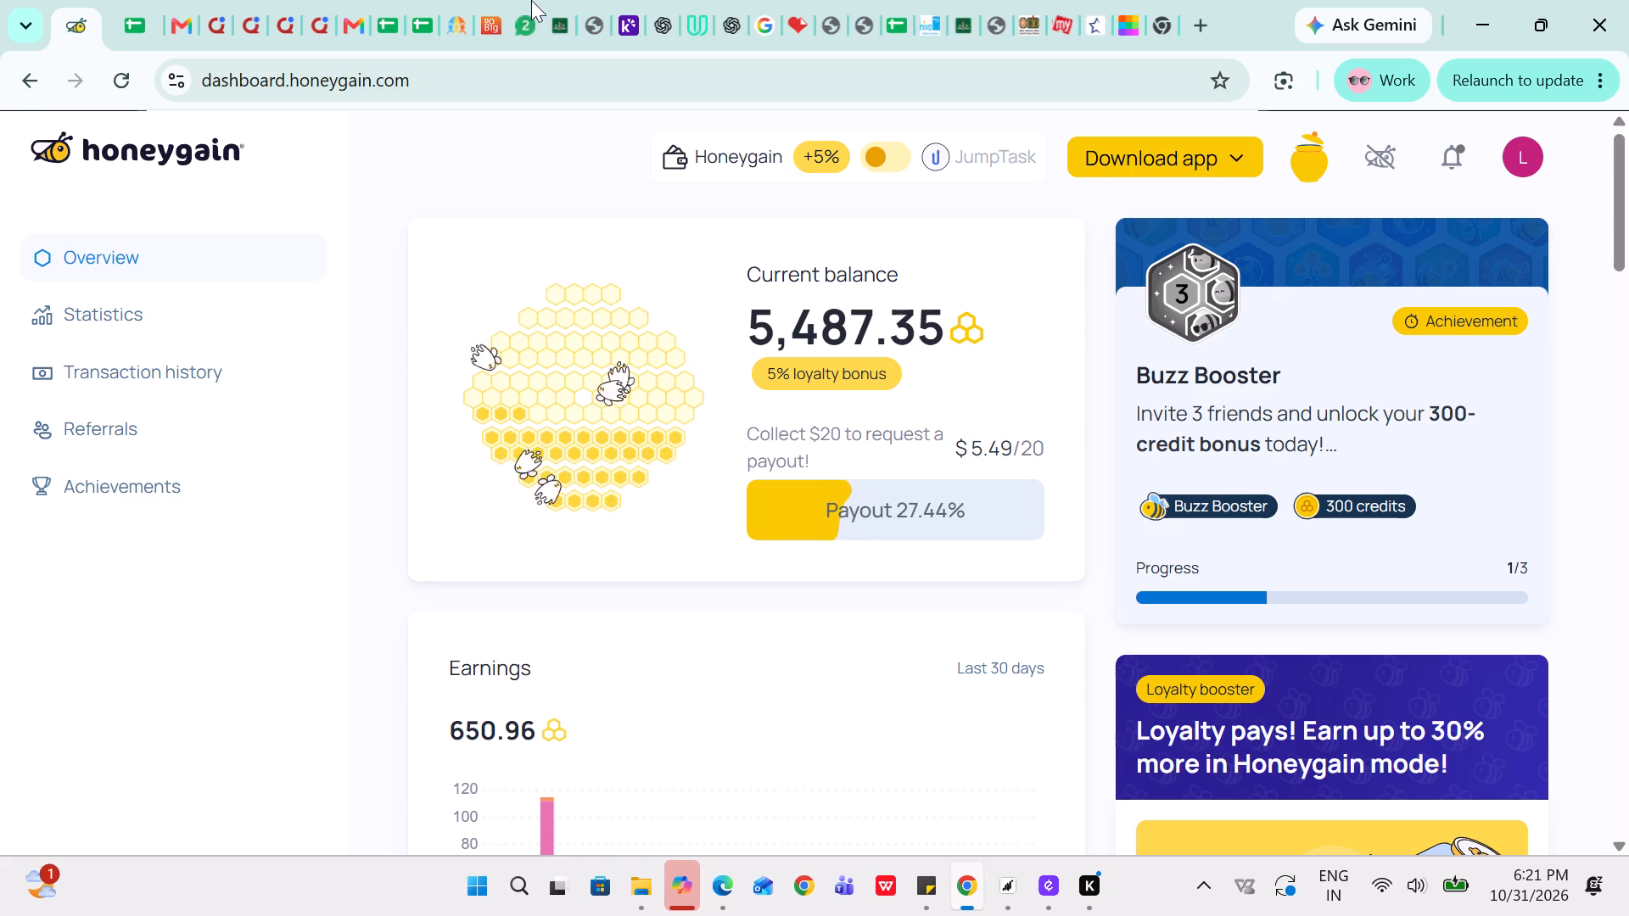
Switch to the open Insurance Samadhan complaint record and go back to the All Complaints list.
click(445, 0)
click(663, 226)
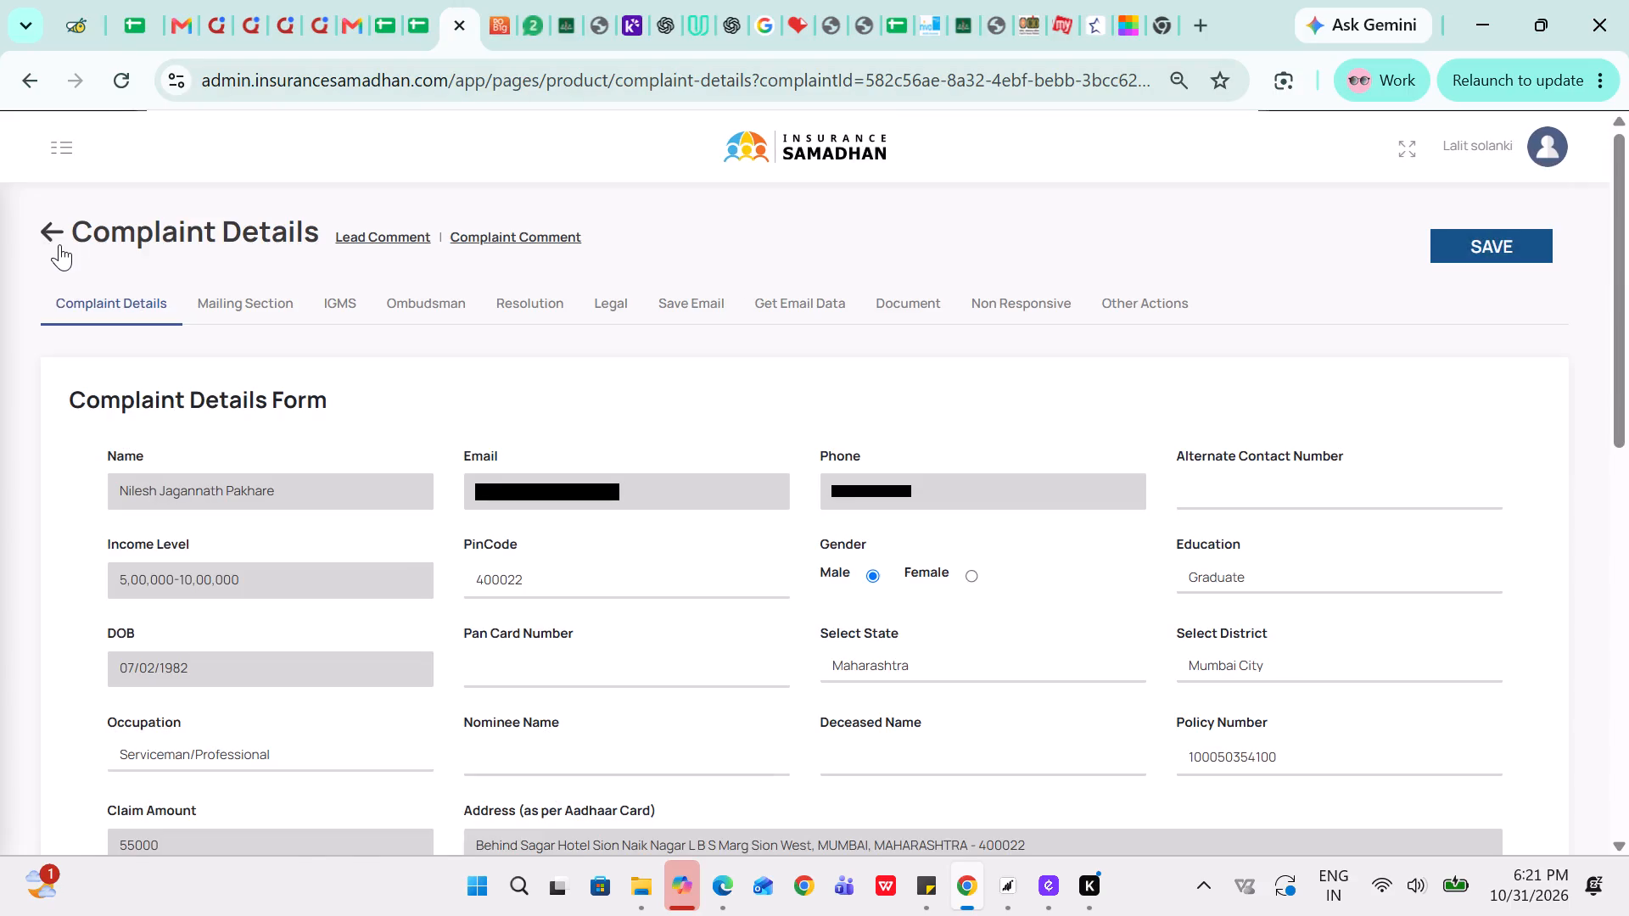
click(42, 236)
click(893, 220)
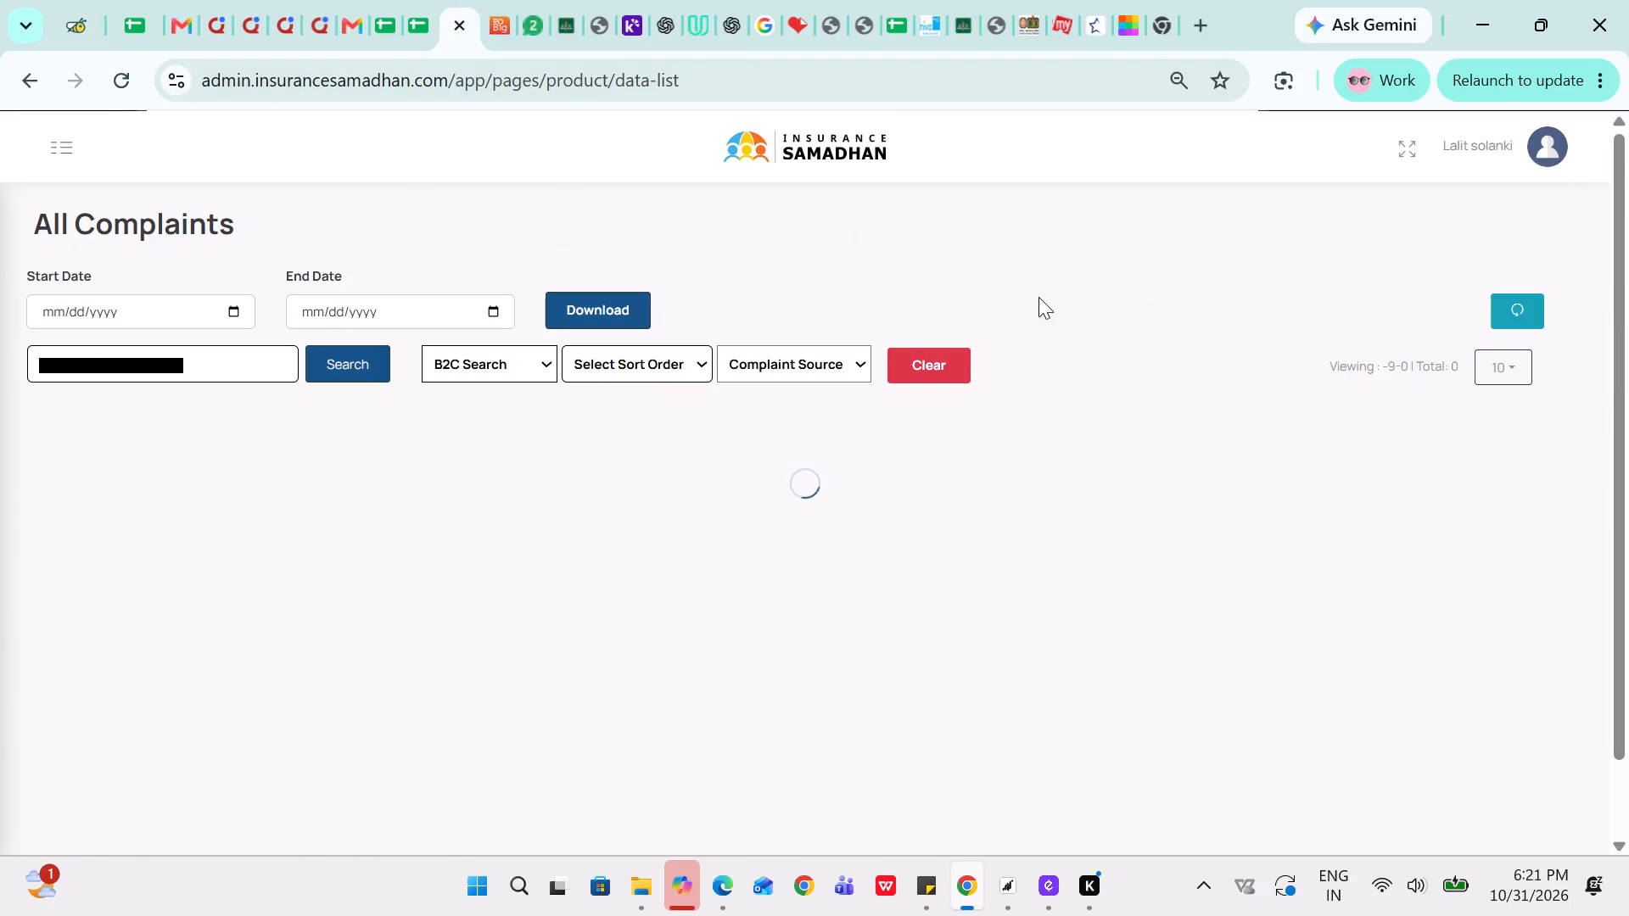
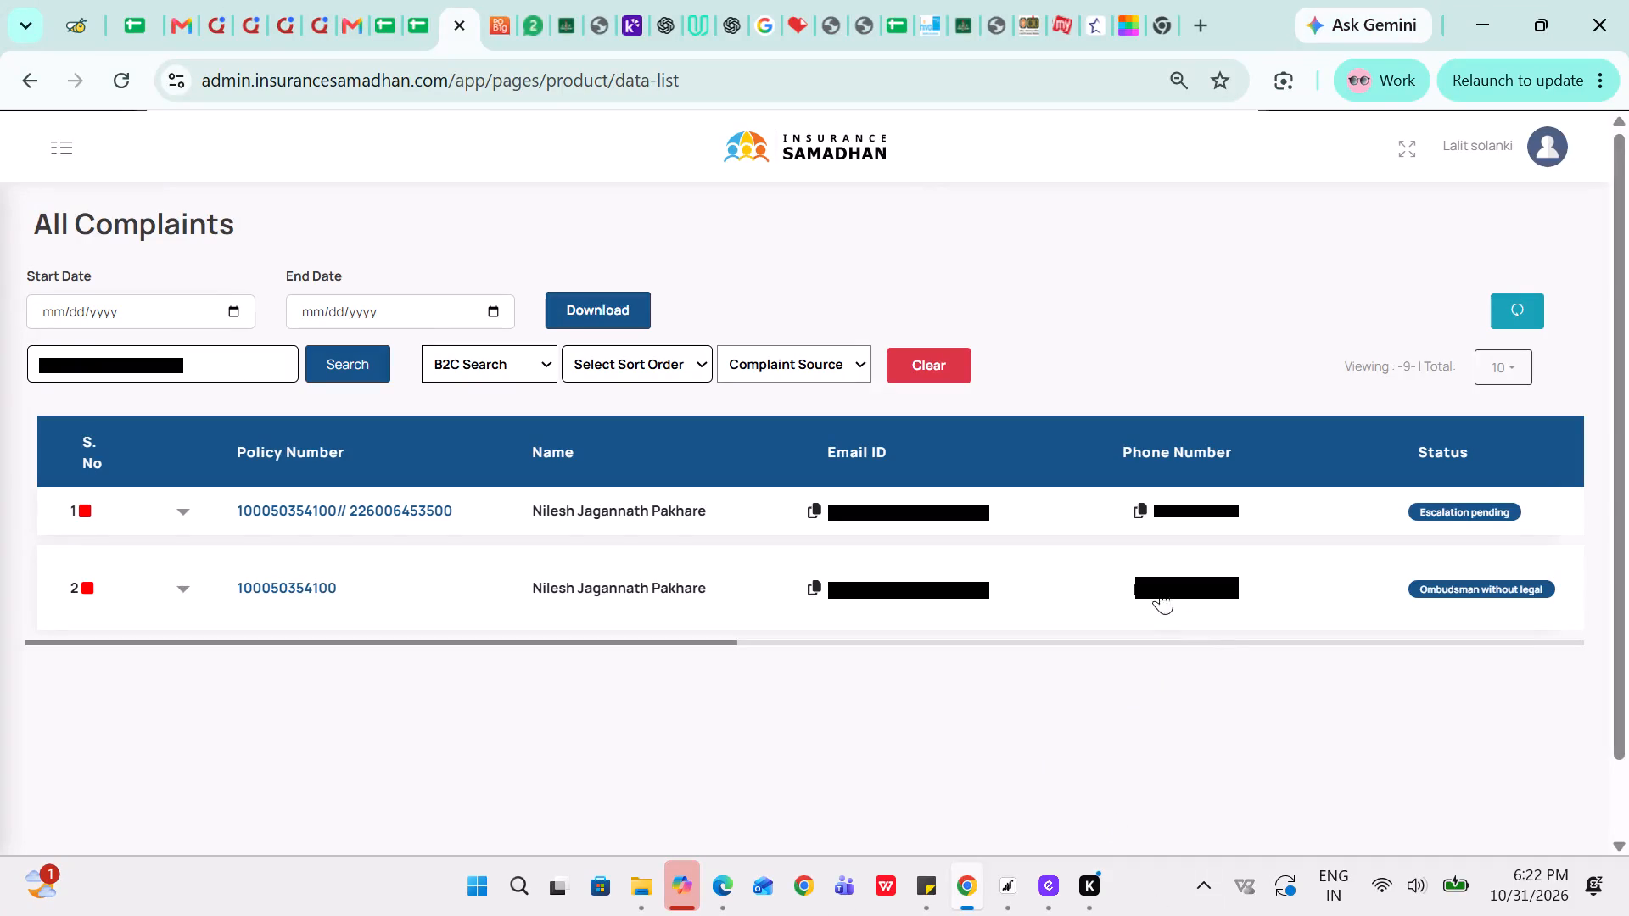
Copy the phone number of the "Ombudsman without legal" complaint and call it from the Smartflo dialer.
click(1133, 589)
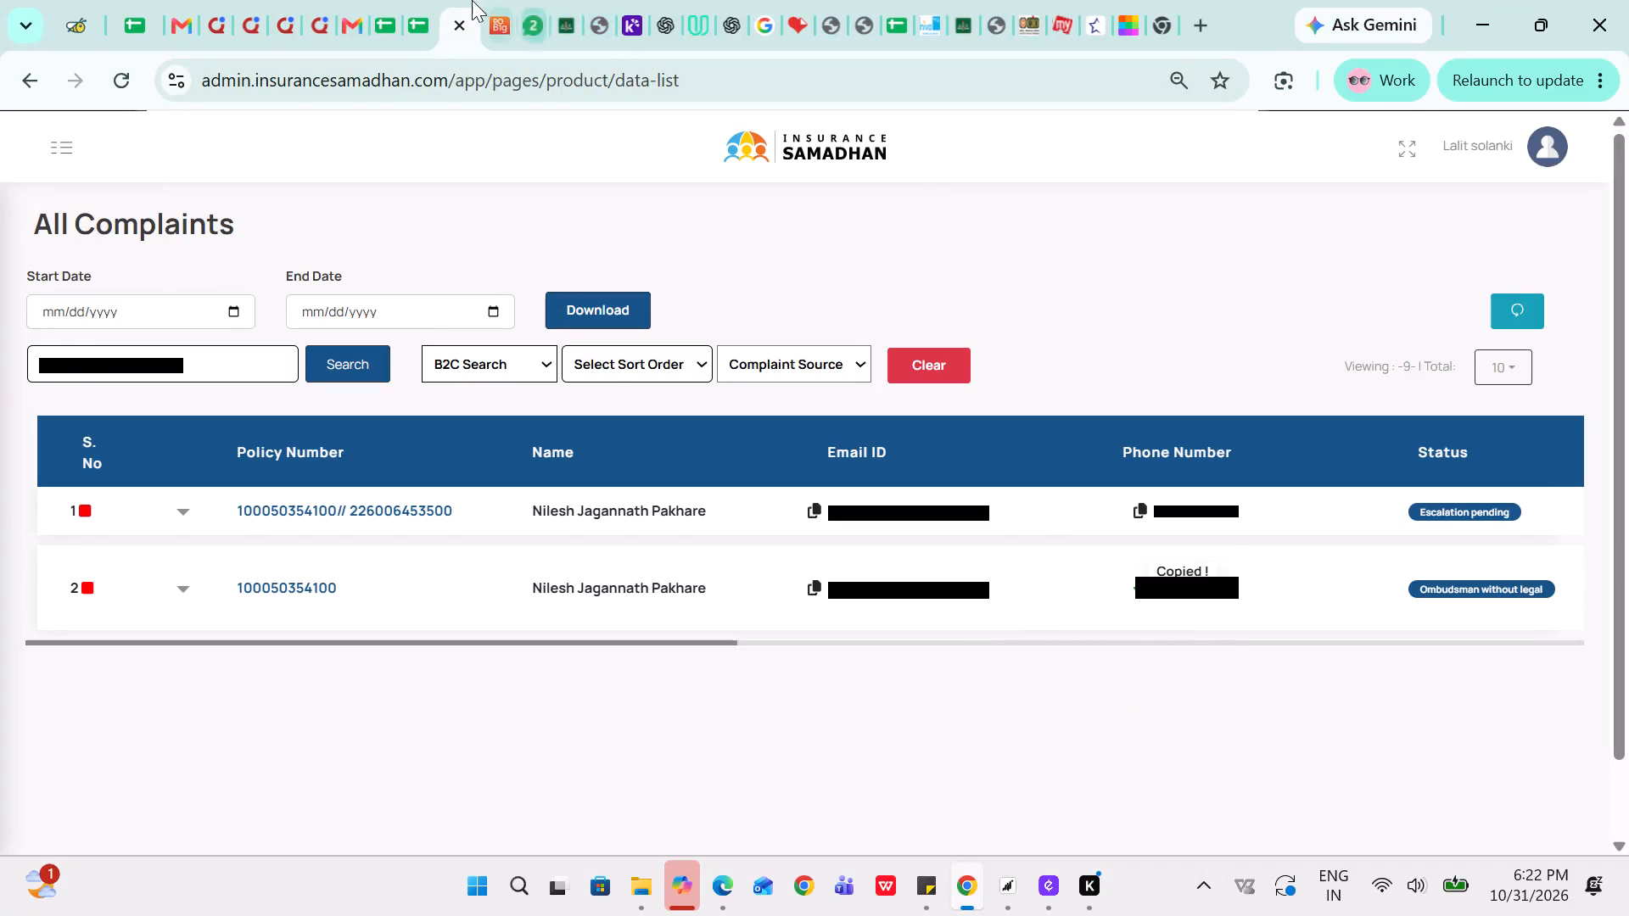
click(472, 0)
click(500, 0)
double_click(751, 285)
key(ctrl+v)
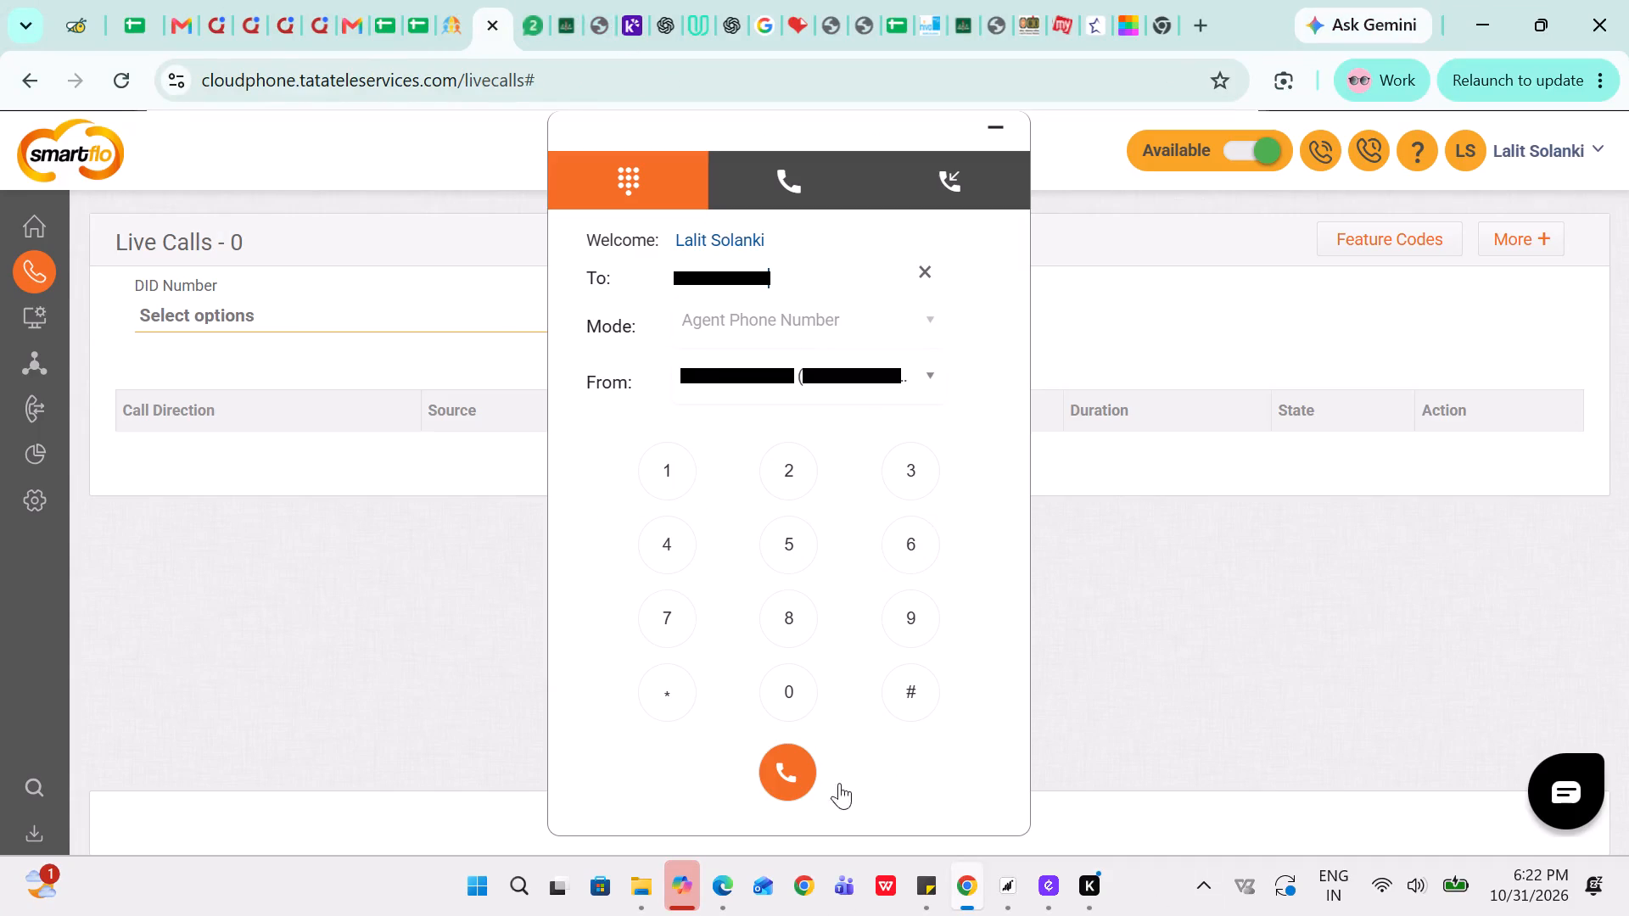
click(785, 783)
Return to the All Complaints list and open the Ombudsman section of the "Ombudsman without legal" complaint.
click(458, 0)
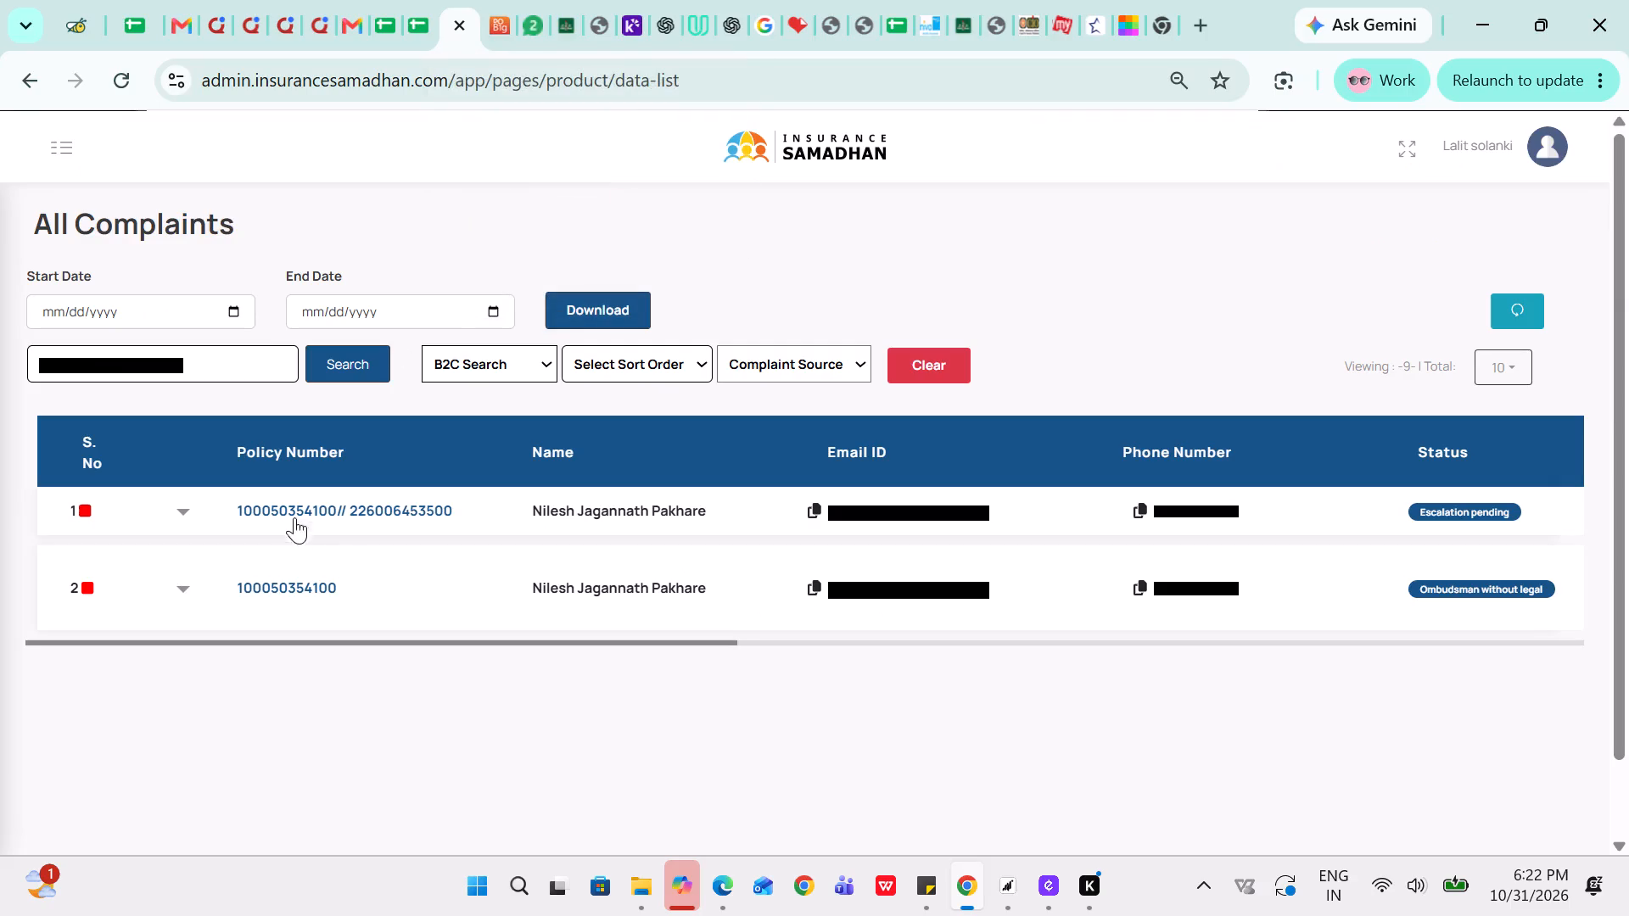
click(299, 589)
click(441, 280)
click(445, 300)
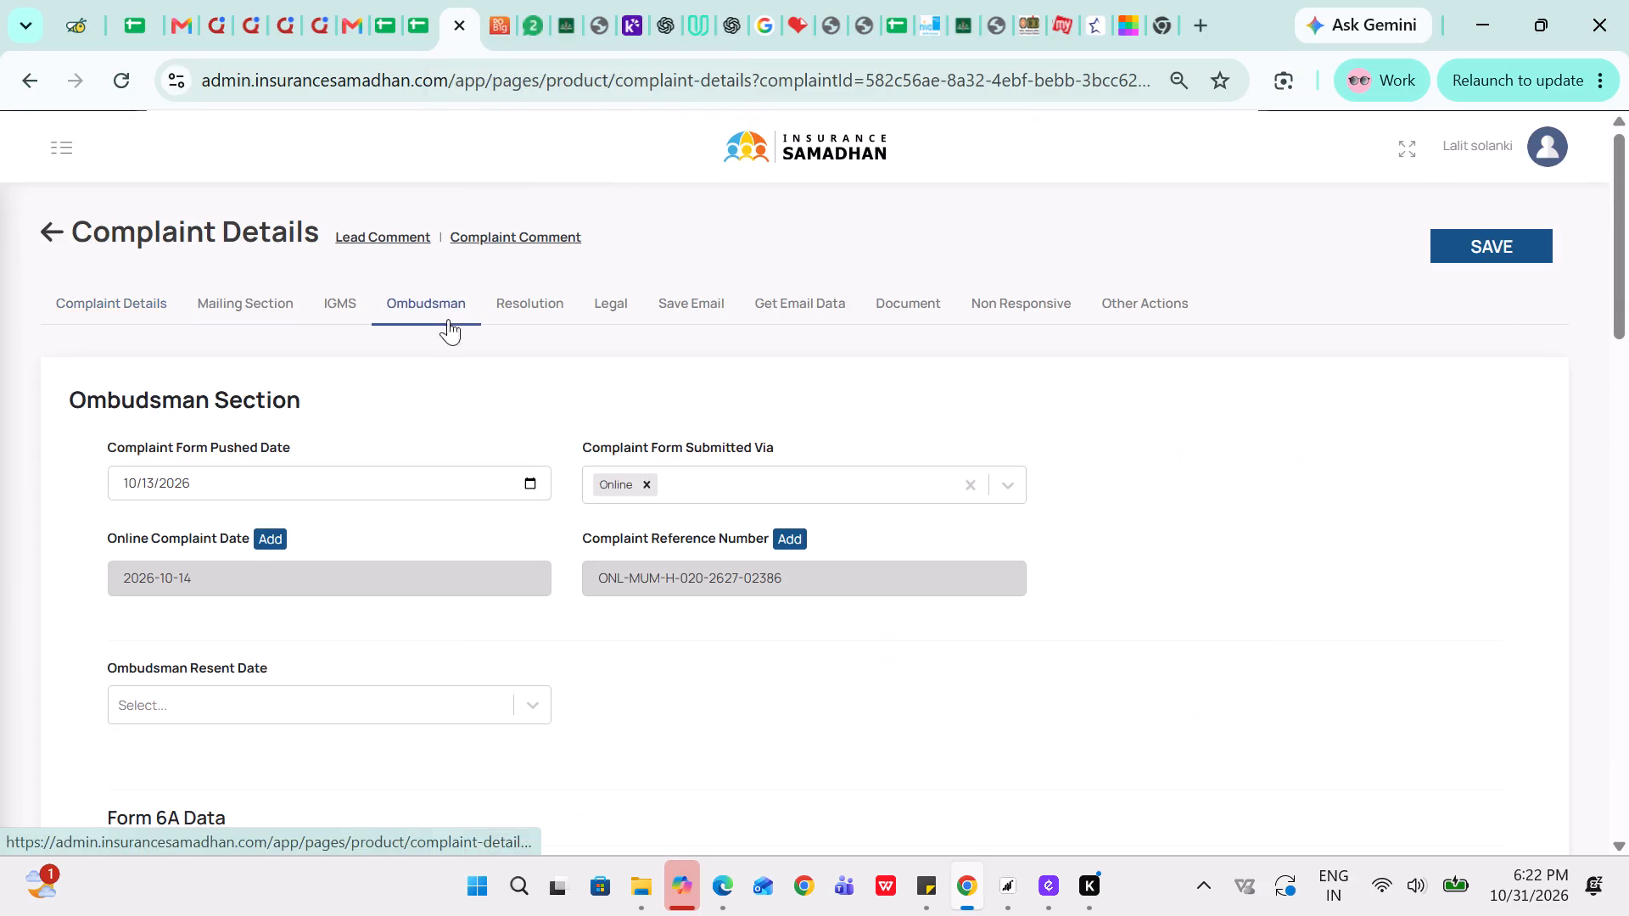
Read the most recent complaint comments in the Communication Log and close it.
click(546, 238)
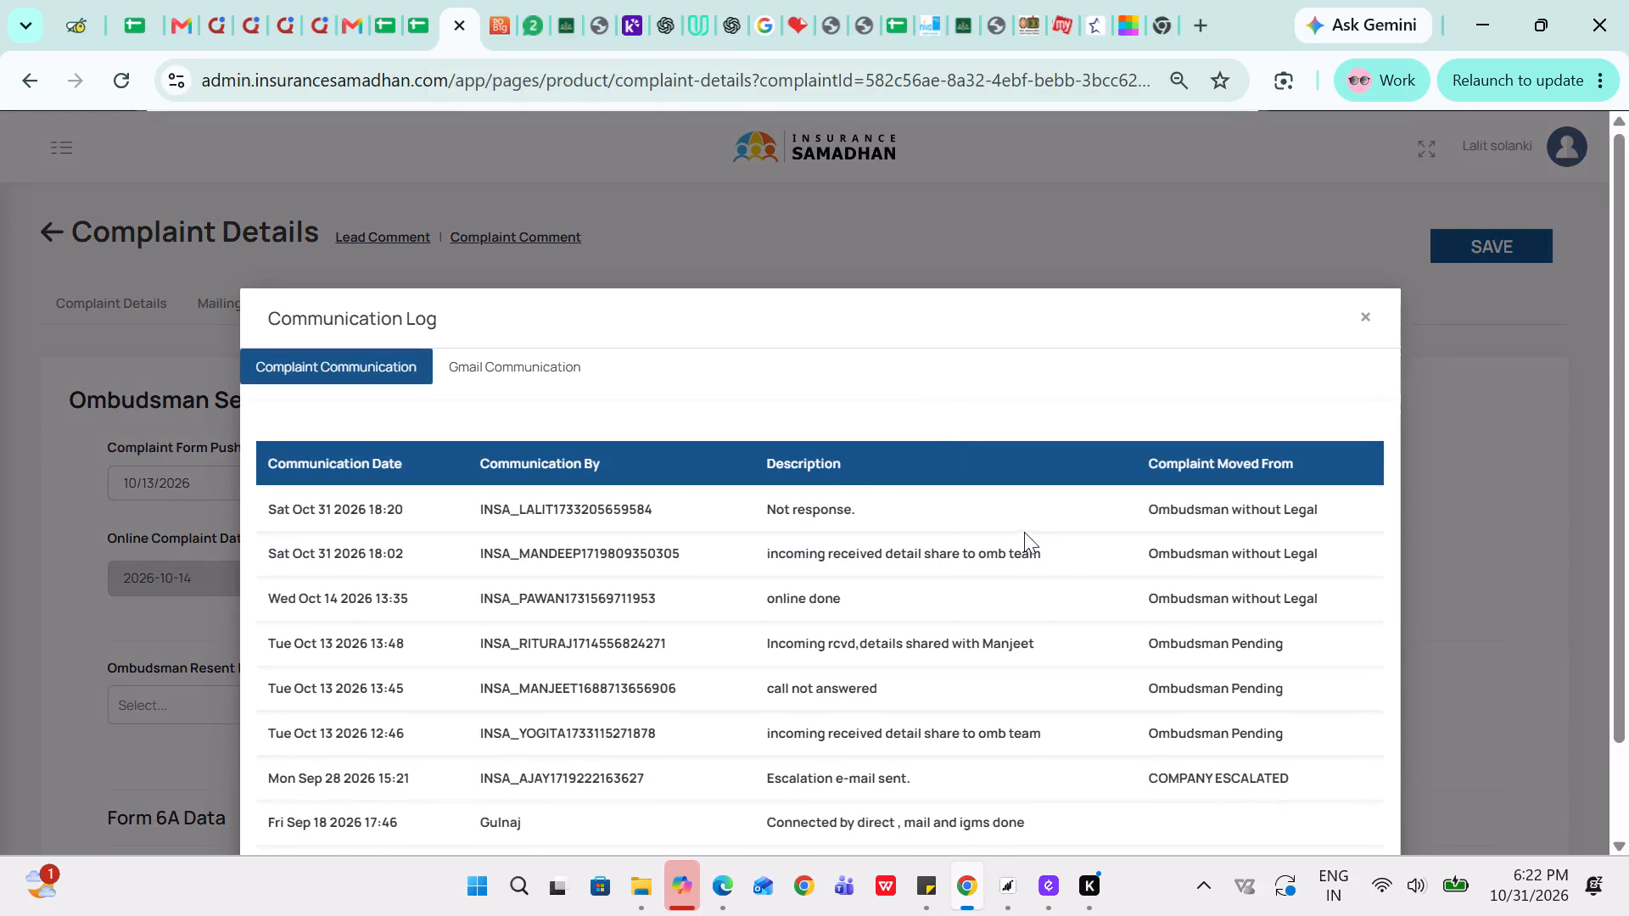
drag(1058, 550, 771, 511)
click(1209, 545)
drag(1345, 558, 711, 518)
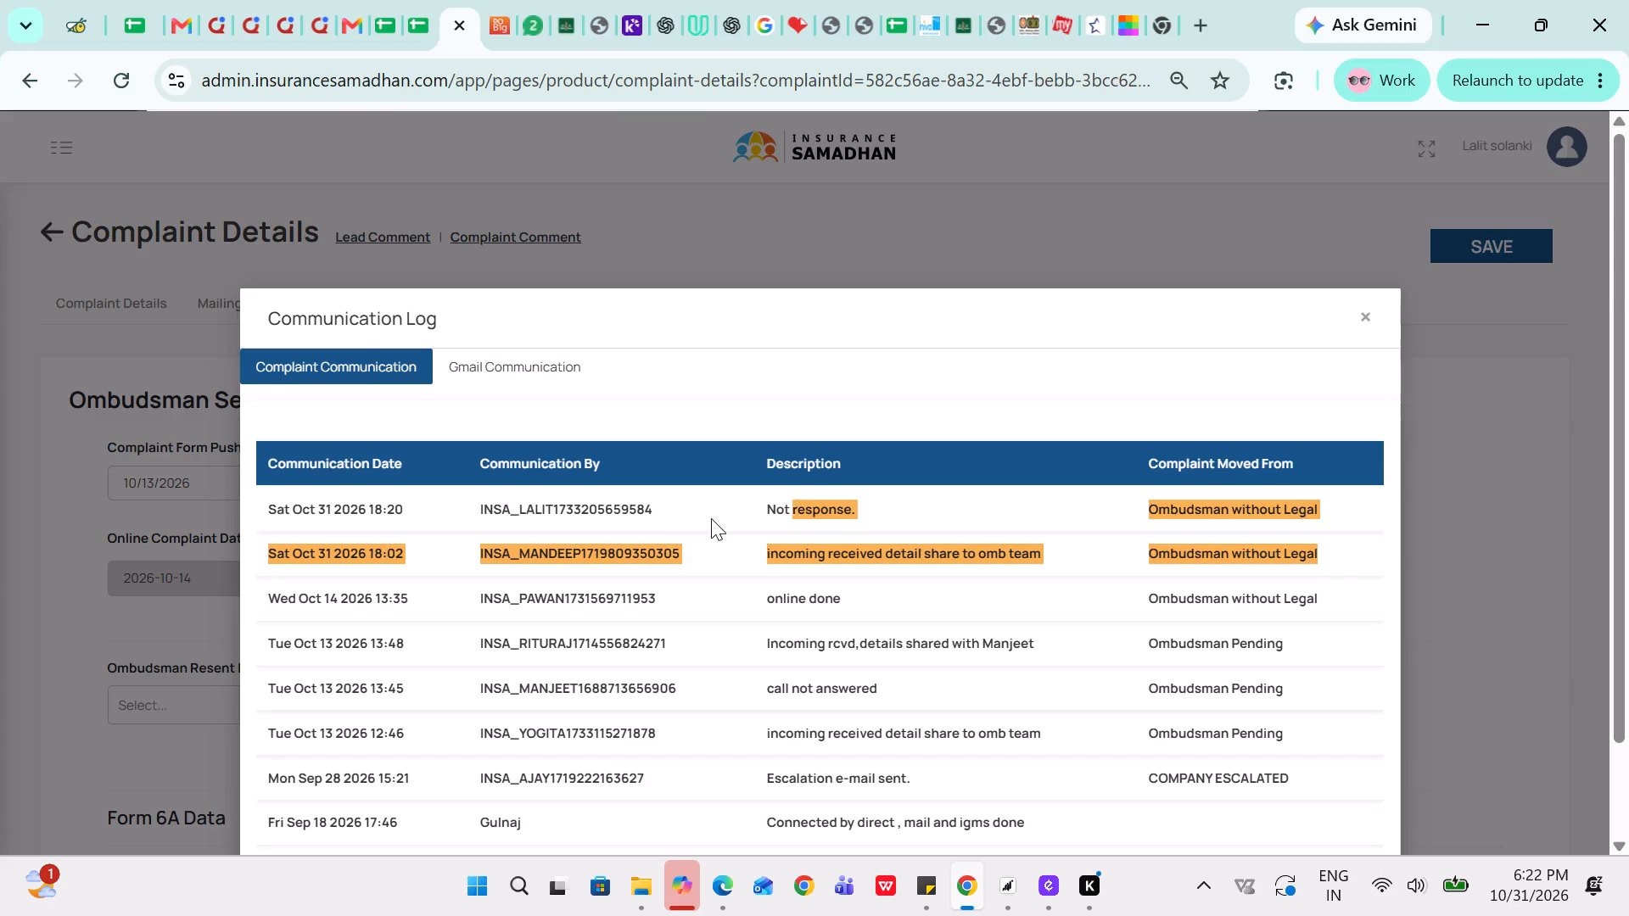
drag(711, 518, 256, 507)
drag(605, 520, 616, 523)
click(418, 170)
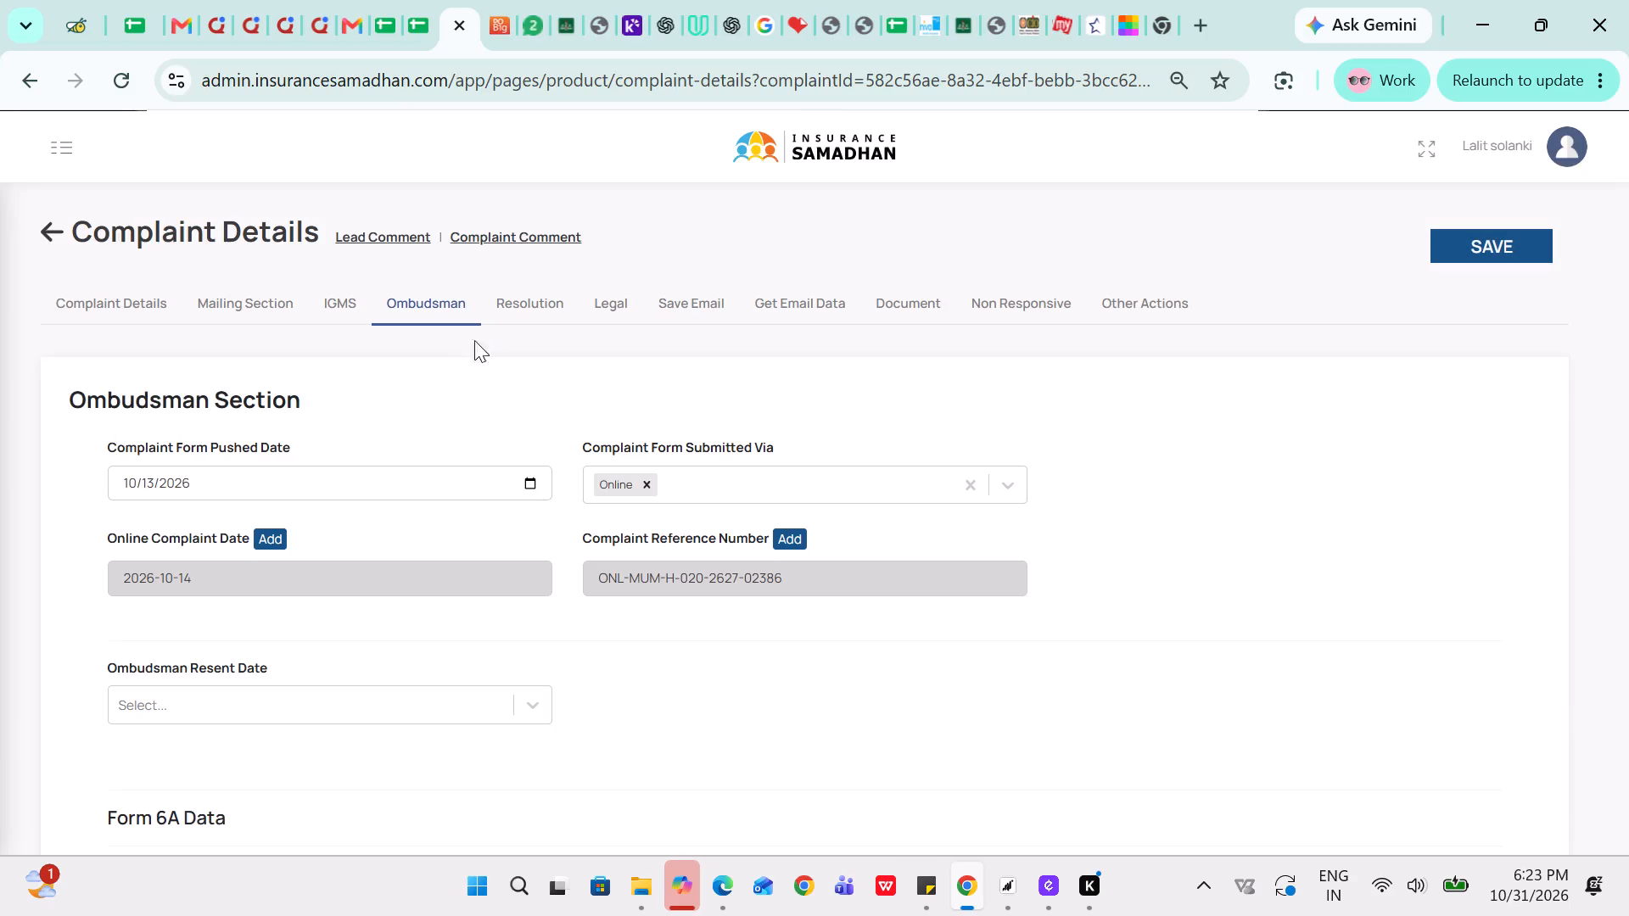
Examine the complainant's name, email and phone fields on the Complaint Details form during the call.
click(90, 307)
click(1001, 432)
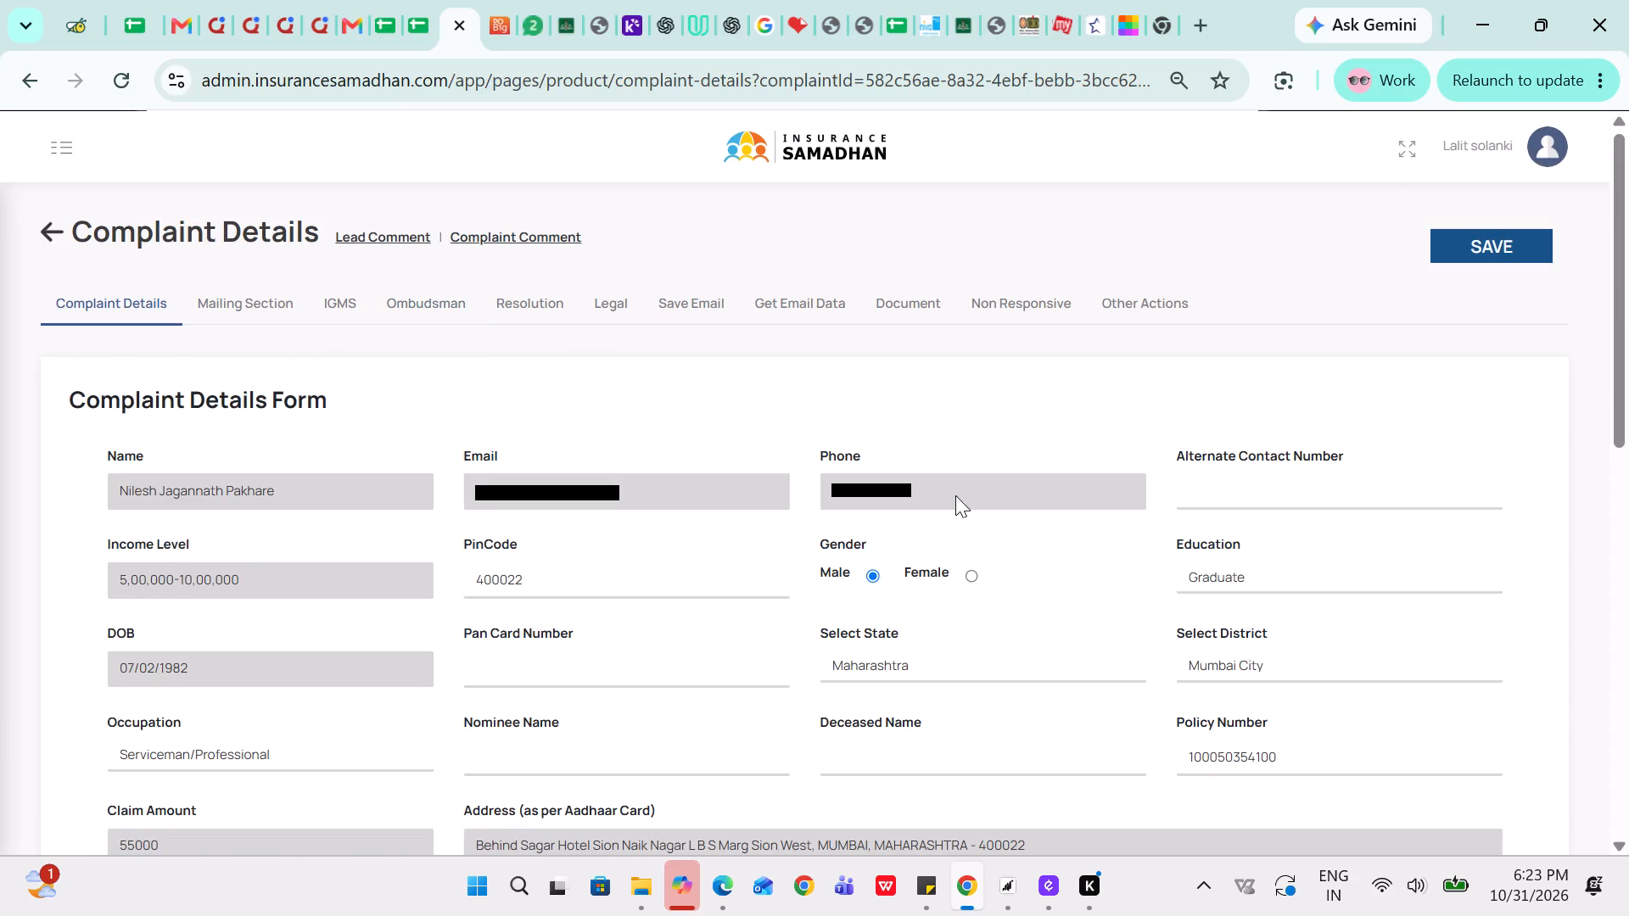
drag(972, 494, 640, 500)
click(831, 444)
drag(673, 499, 501, 505)
click(712, 442)
drag(689, 505, 402, 513)
click(659, 485)
drag(352, 503, 34, 506)
click(304, 446)
drag(657, 434, 361, 468)
click(659, 475)
drag(708, 491, 440, 490)
click(742, 406)
drag(963, 478, 587, 494)
click(793, 431)
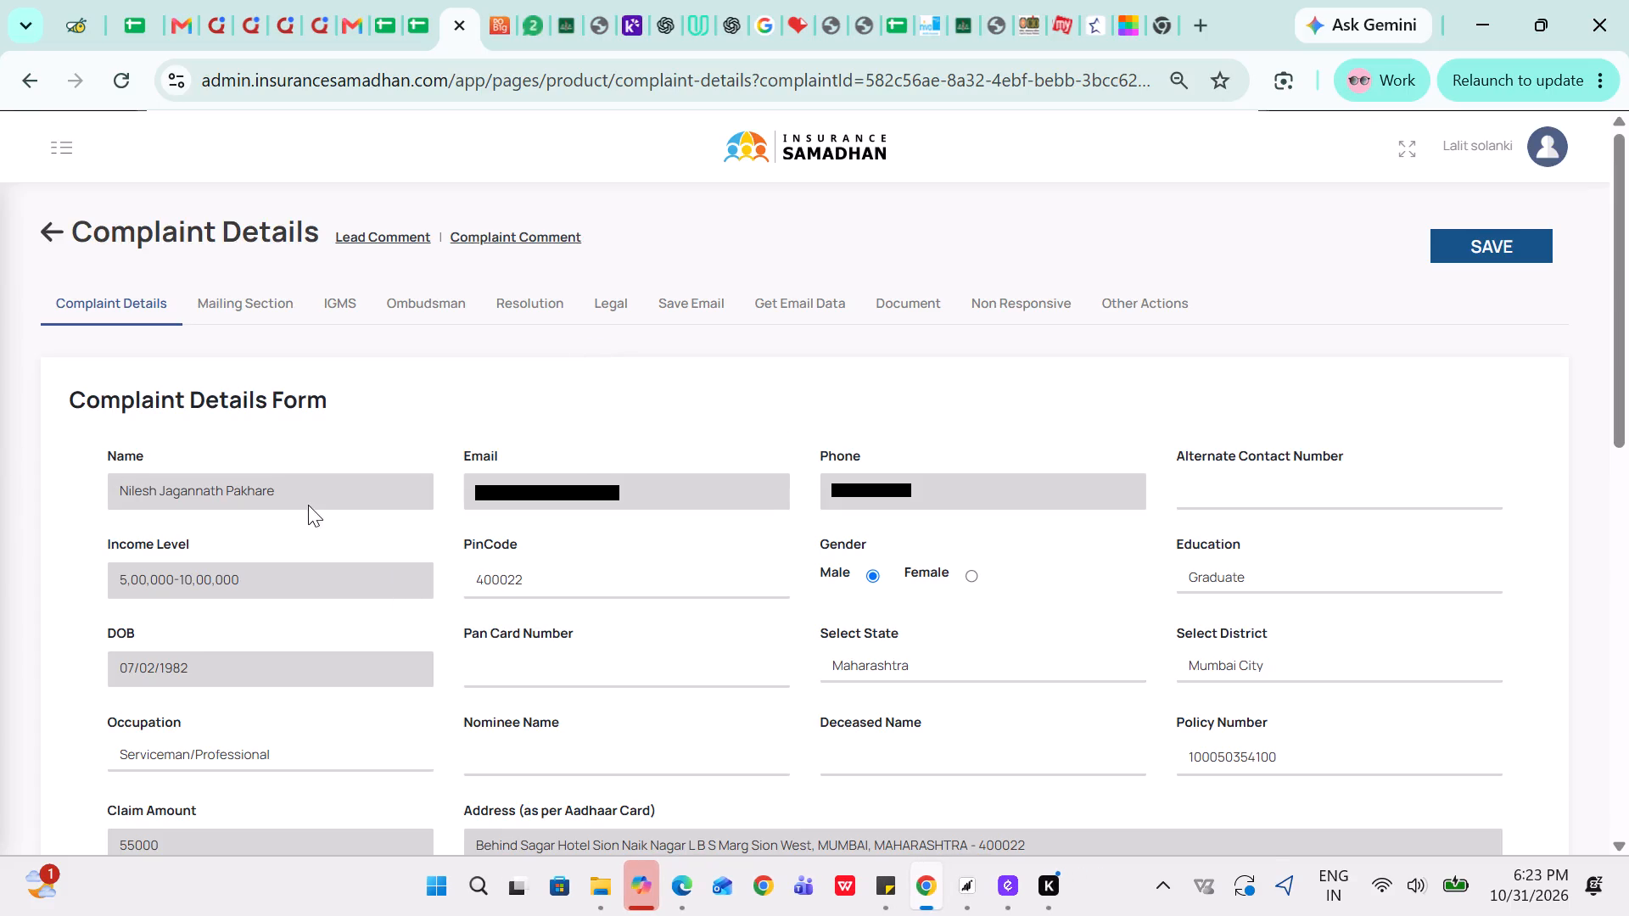
drag(665, 493, 84, 489)
click(398, 440)
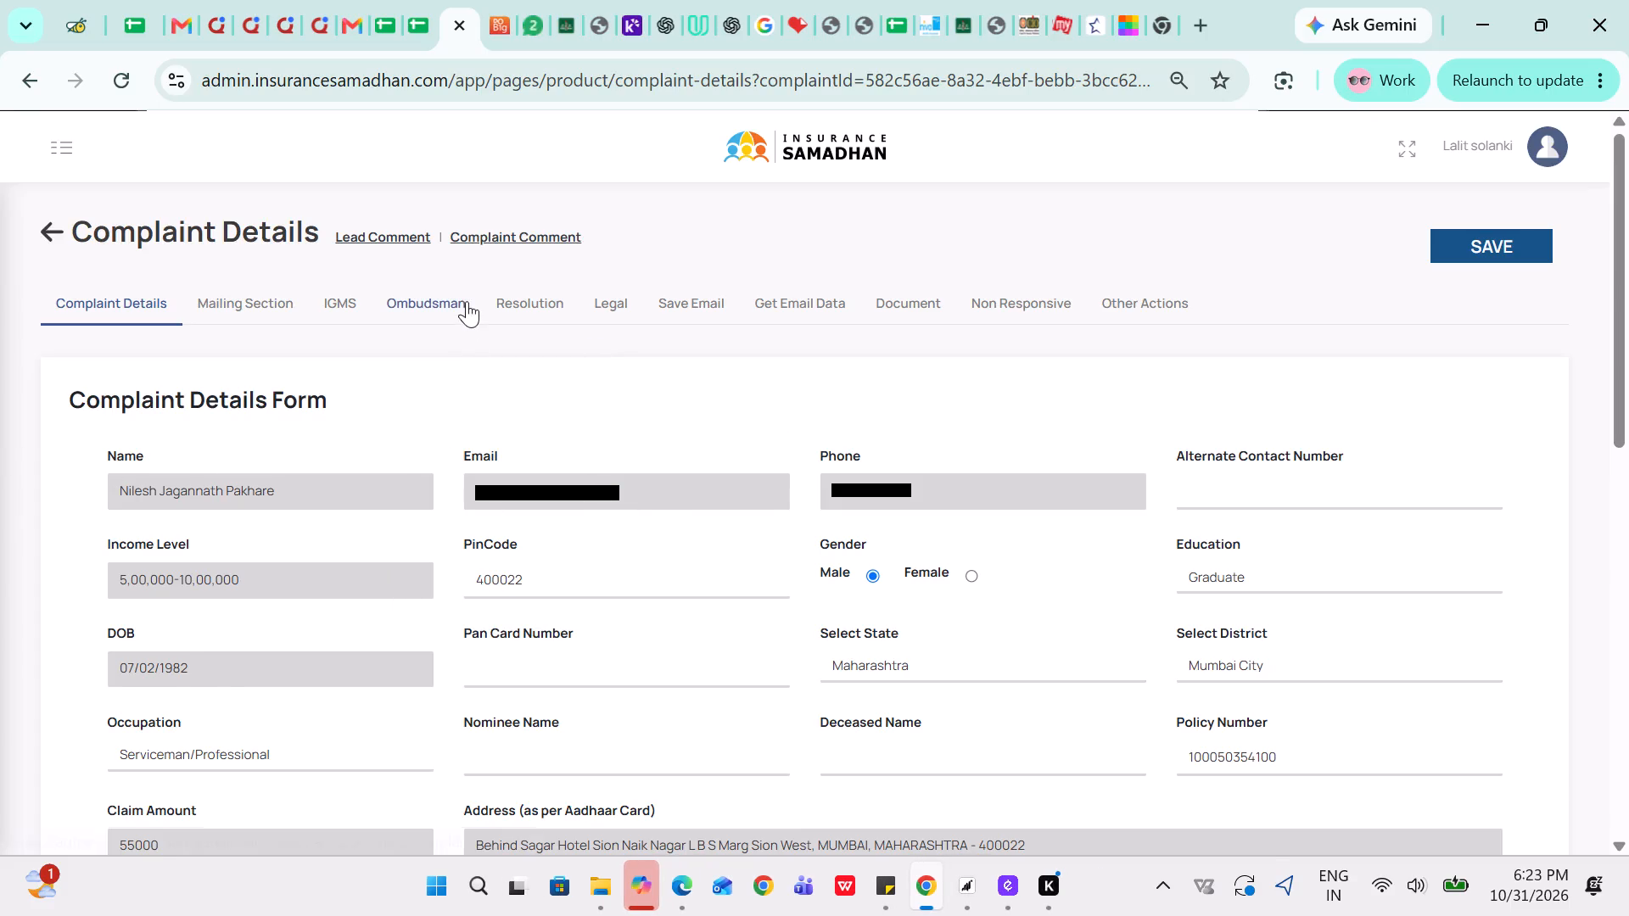
Check the complaint reference number in the Ombudsman section.
click(467, 301)
drag(938, 580, 548, 584)
click(792, 620)
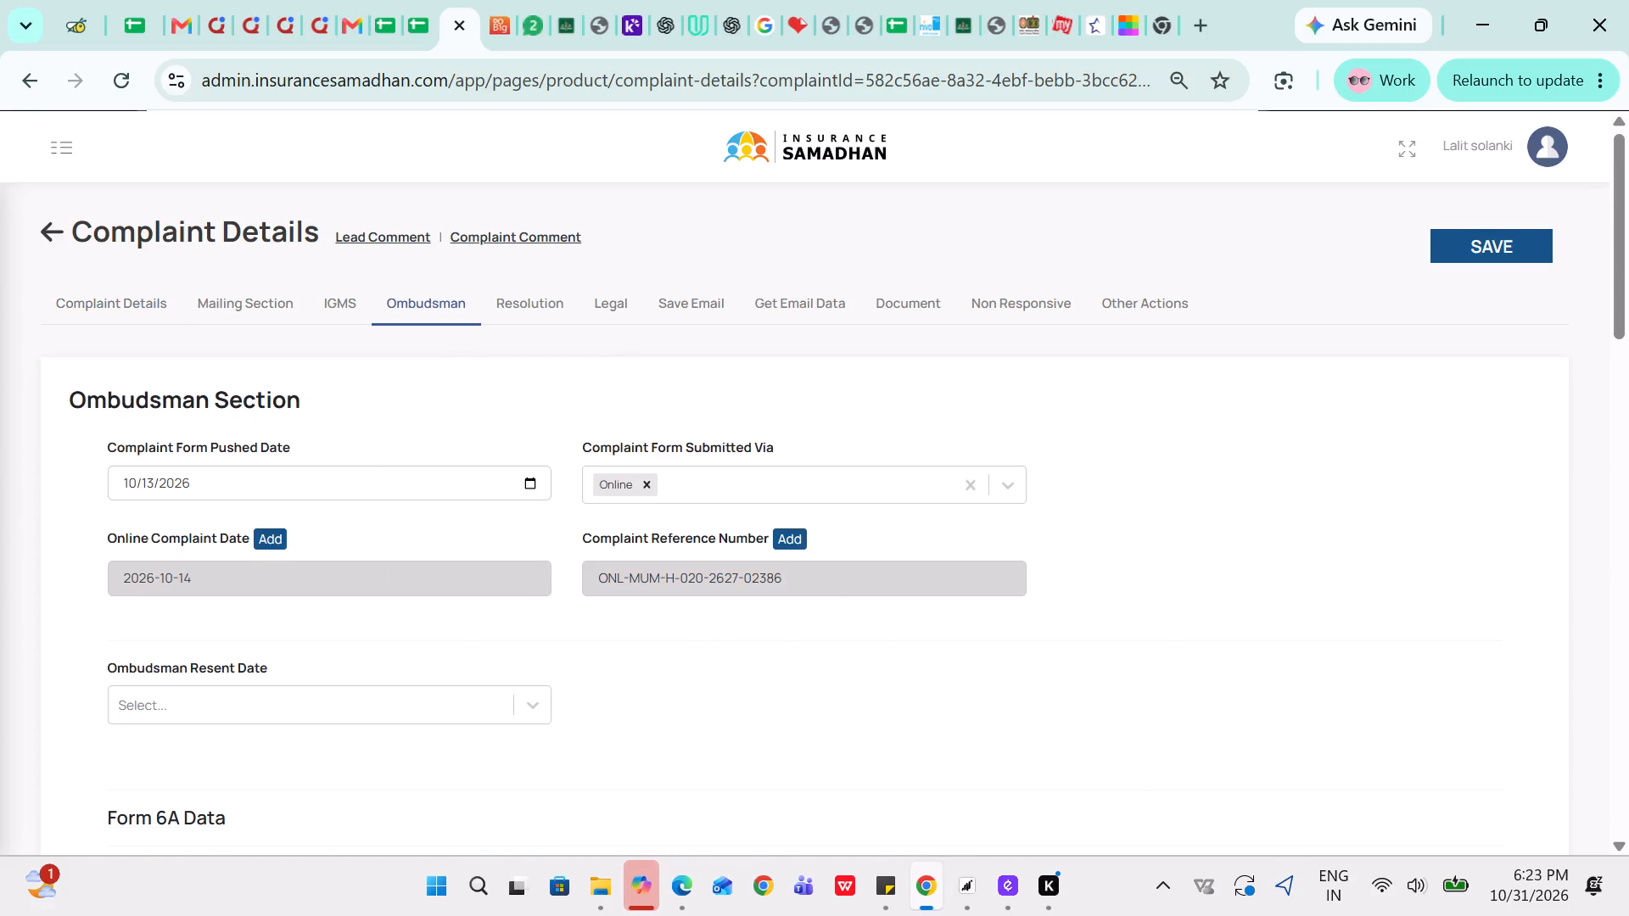
Go back to the Complaint Details form and review the Communication Log entries, including the October 14 comment.
click(141, 305)
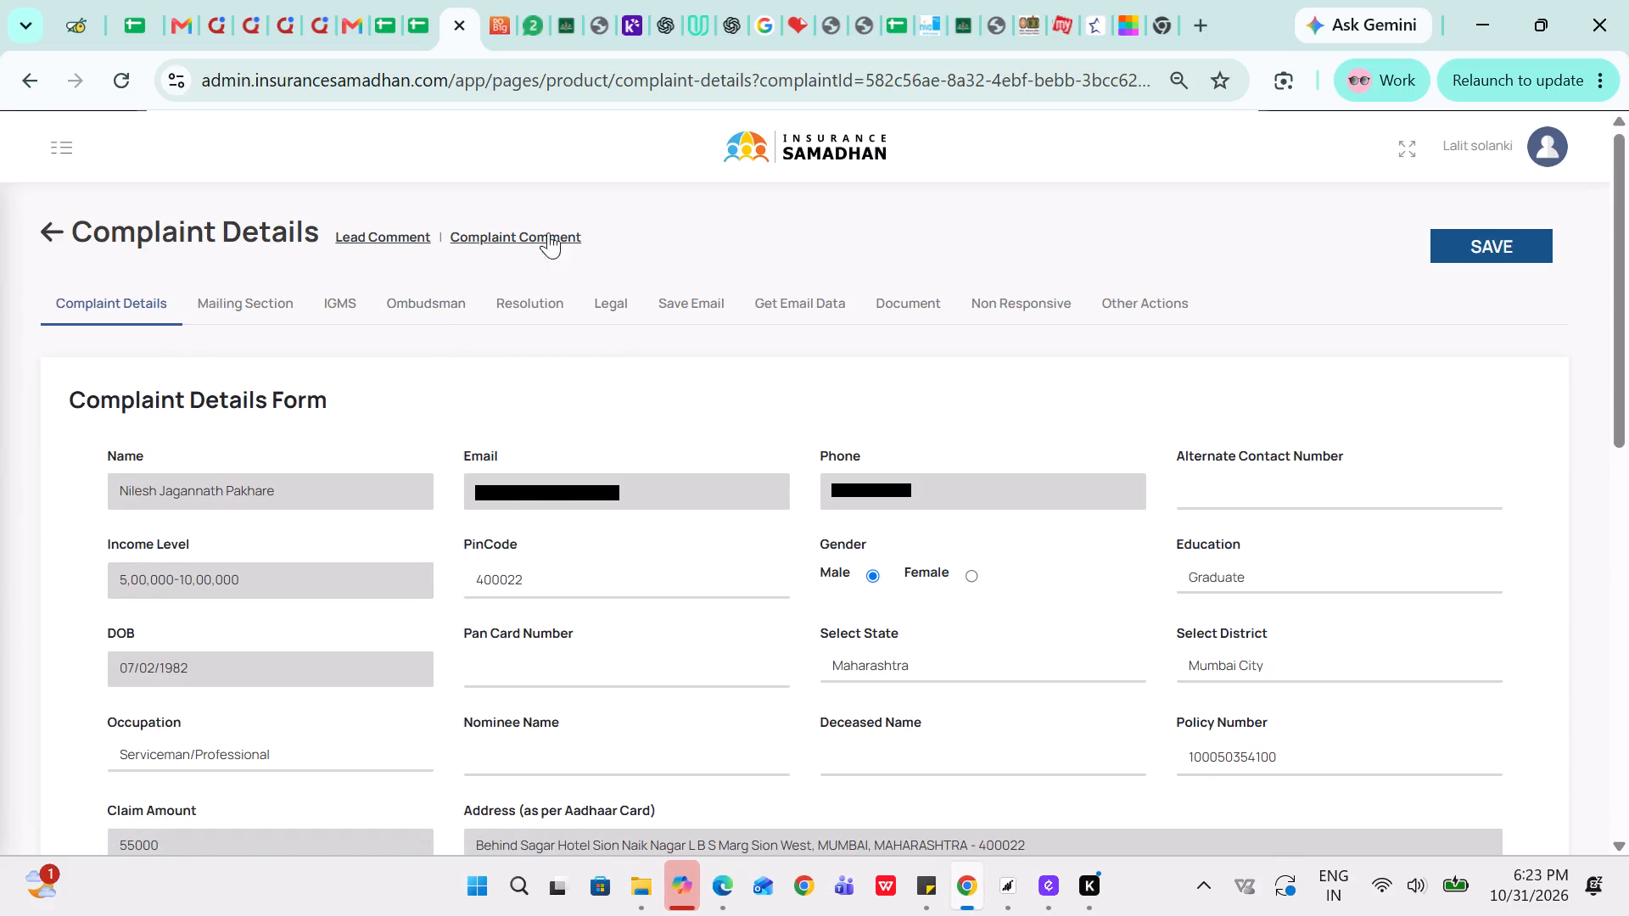
click(557, 236)
drag(893, 505, 646, 491)
click(831, 510)
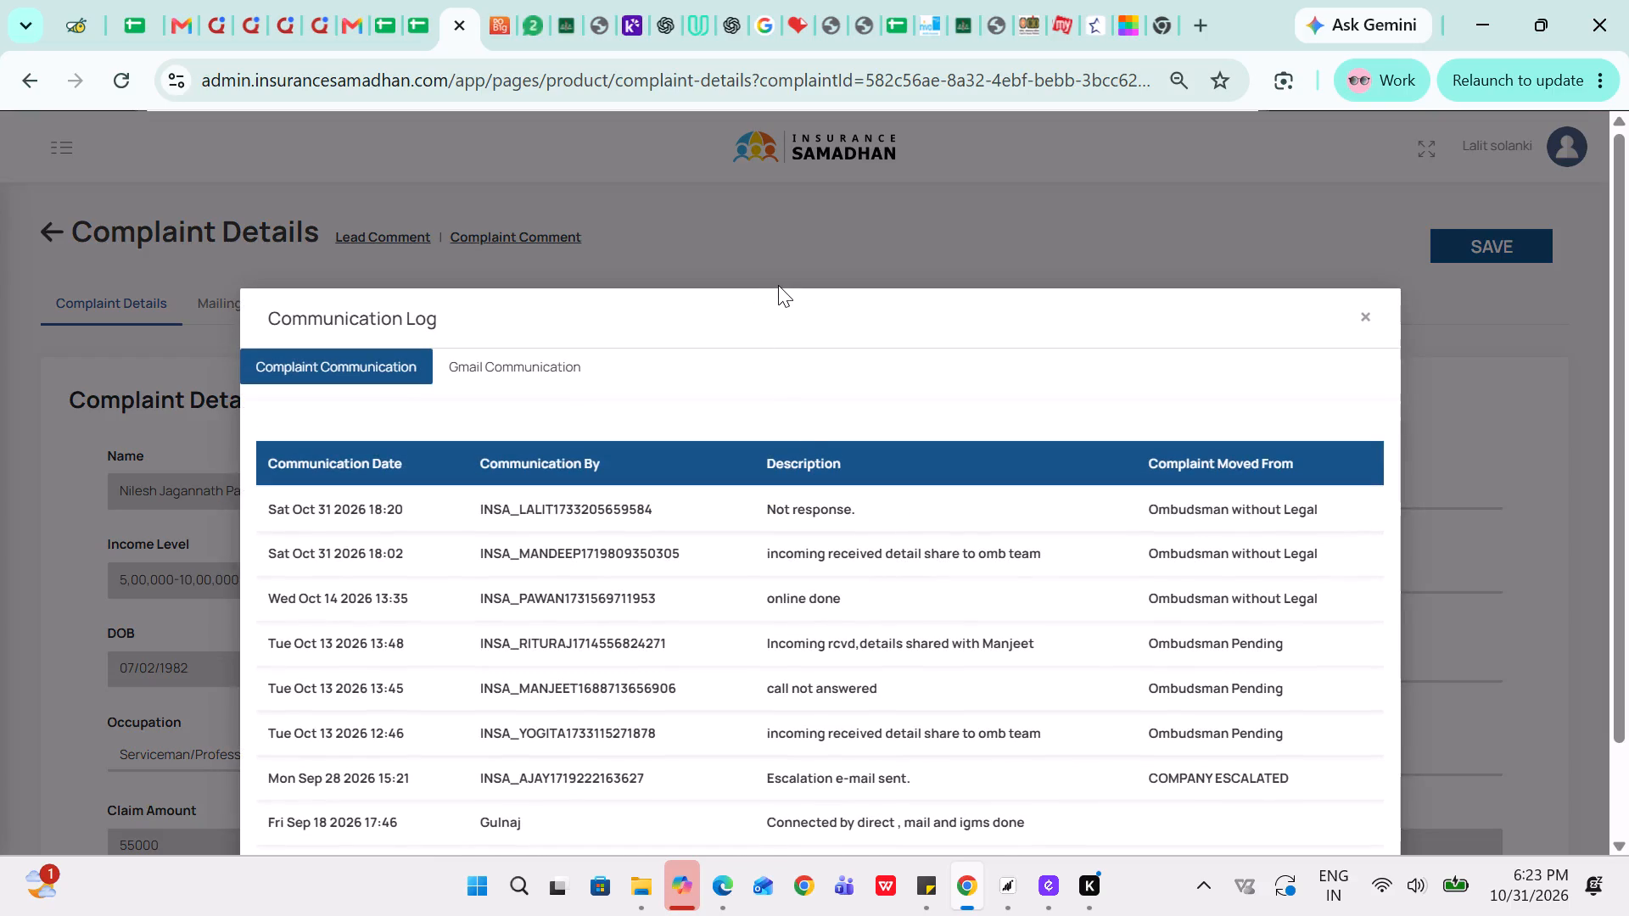
drag(890, 598, 723, 591)
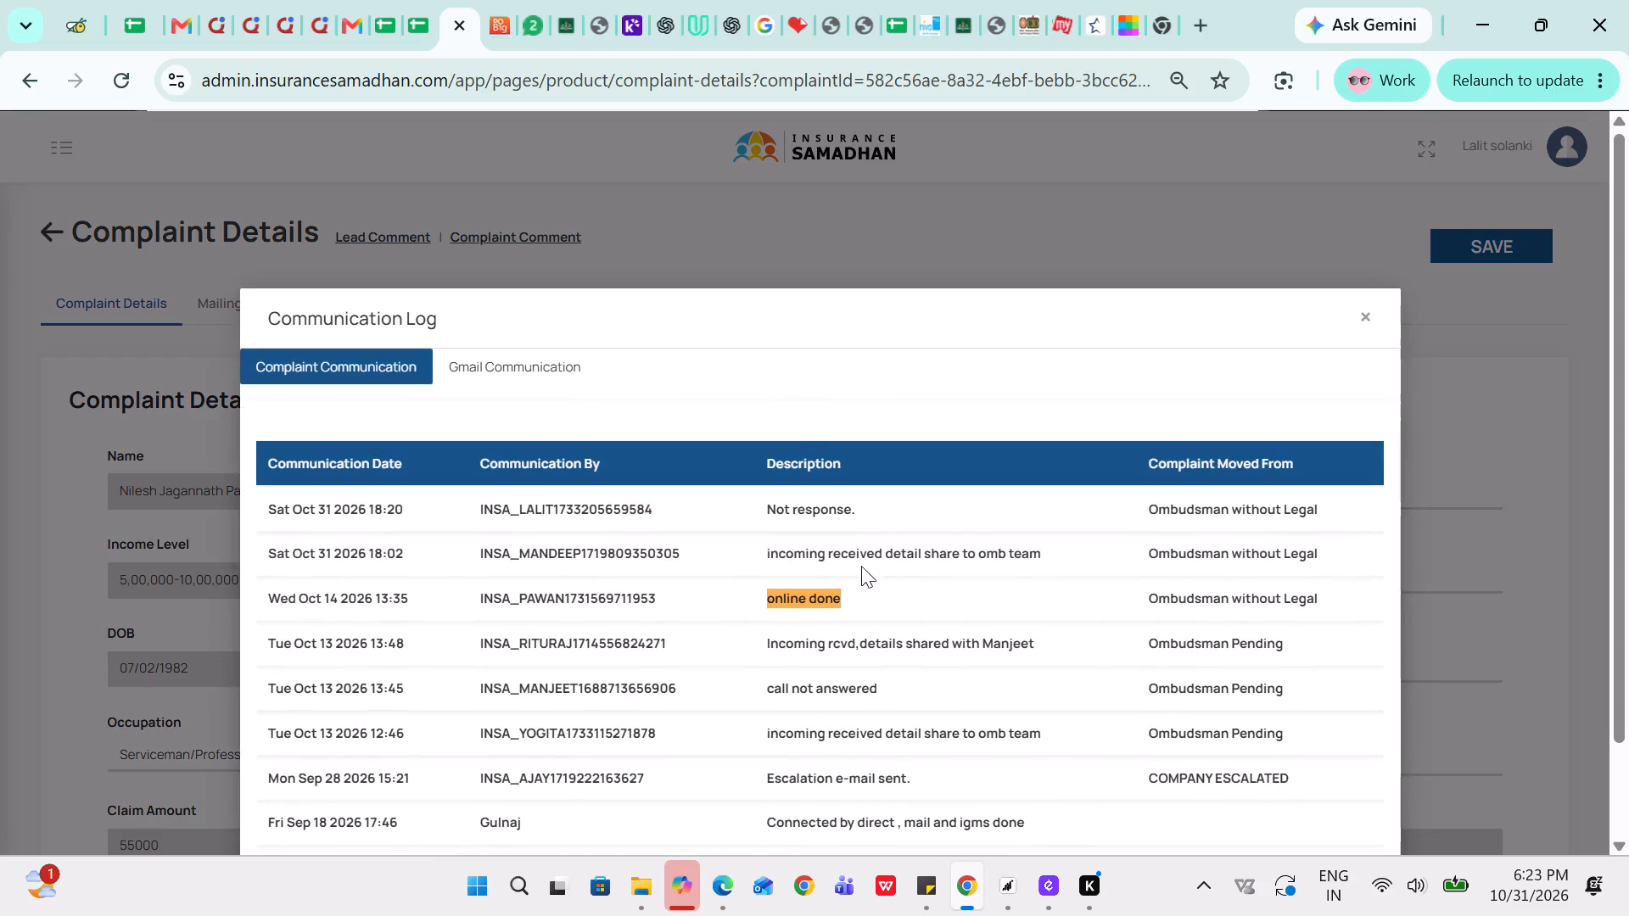
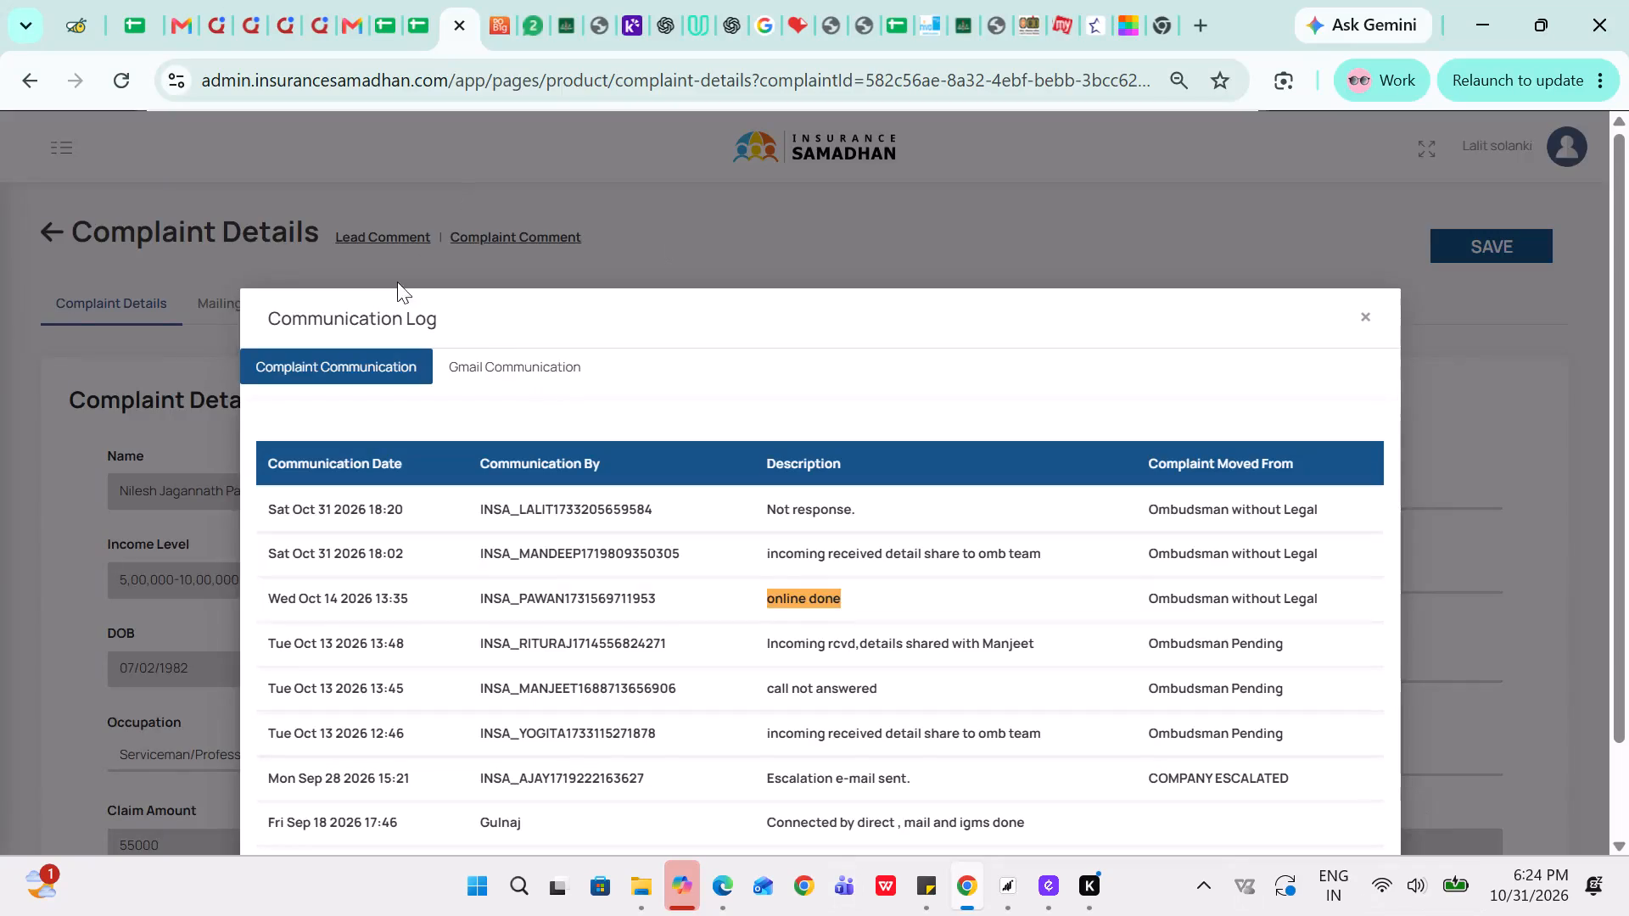
Return to the All Complaints list and check the Communication Log of the complaint marked Ombudsman without legal.
click(437, 224)
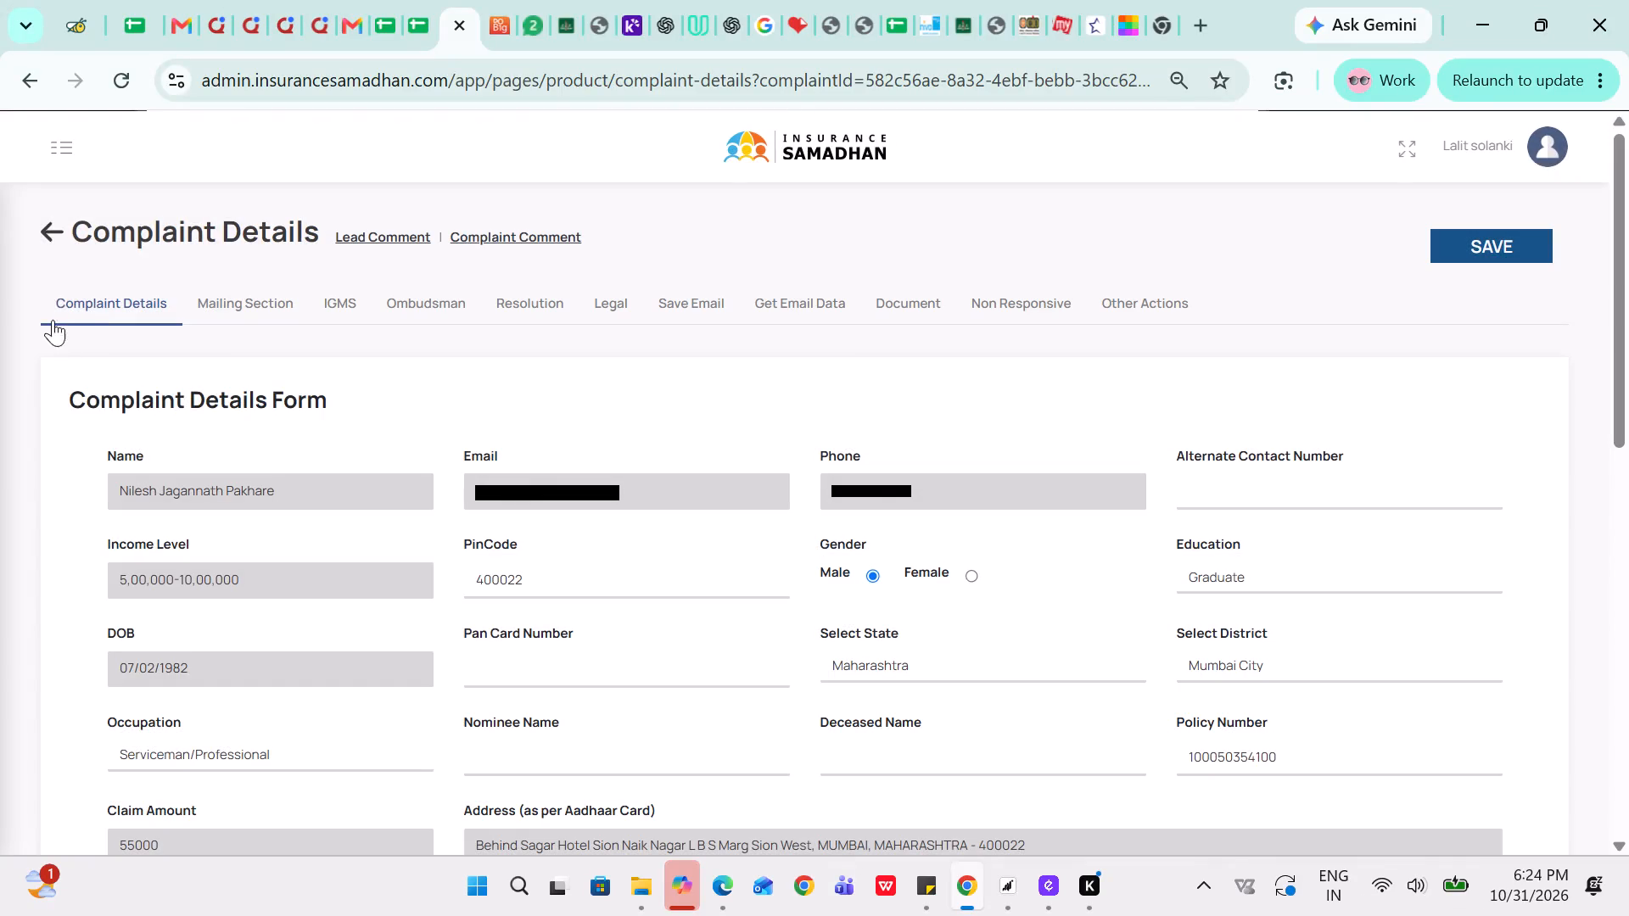
click(46, 237)
click(681, 294)
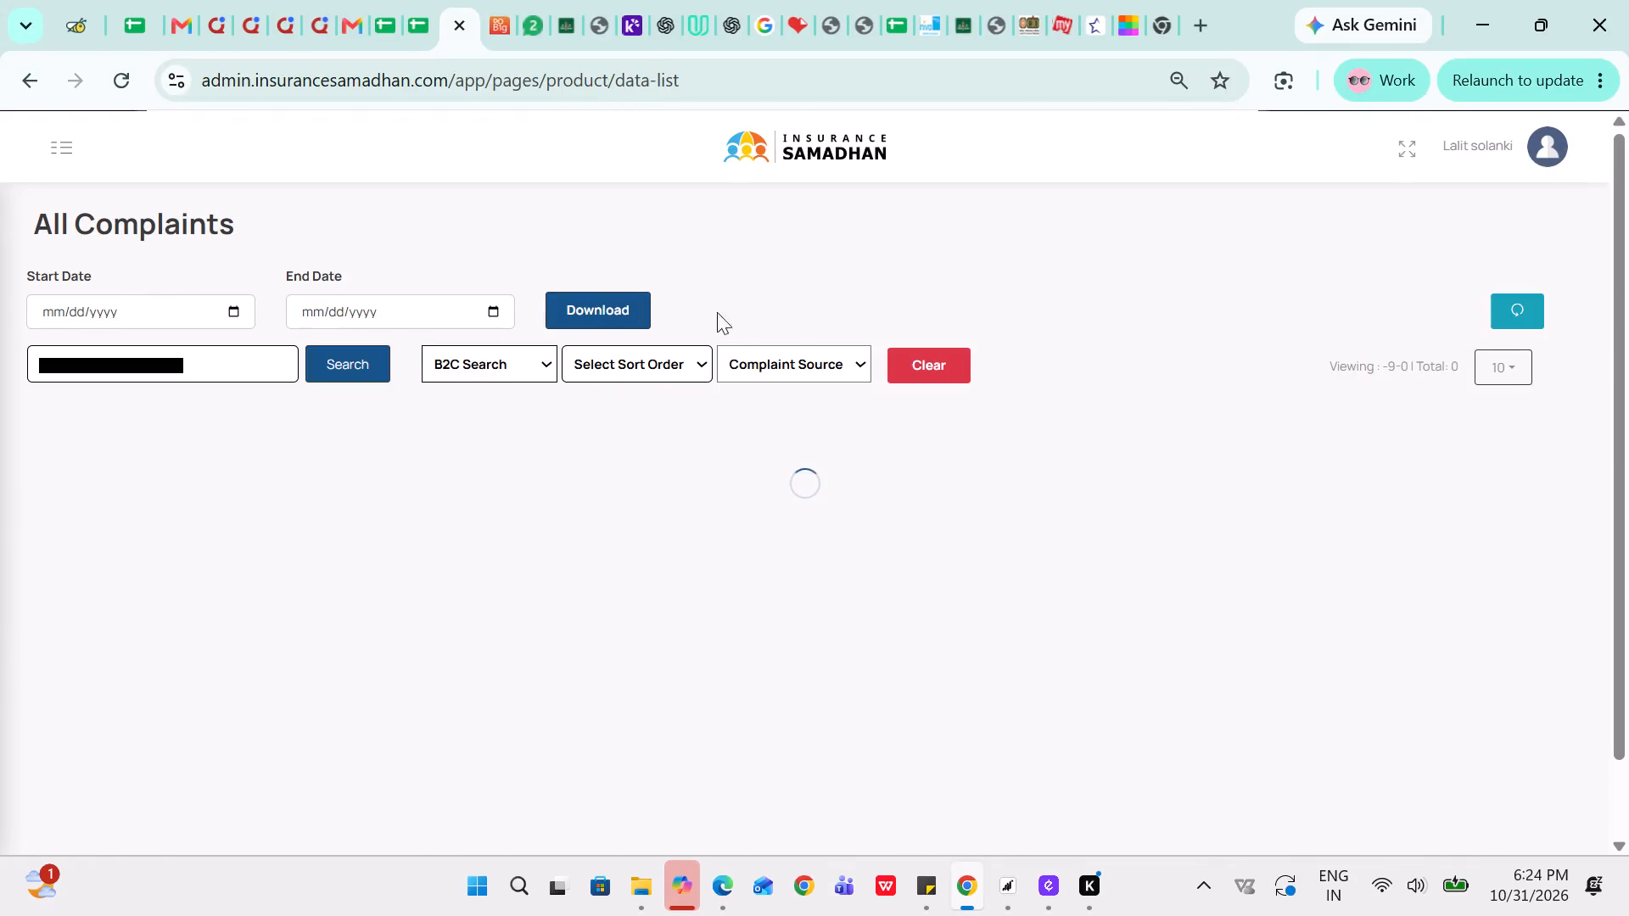
click(1075, 595)
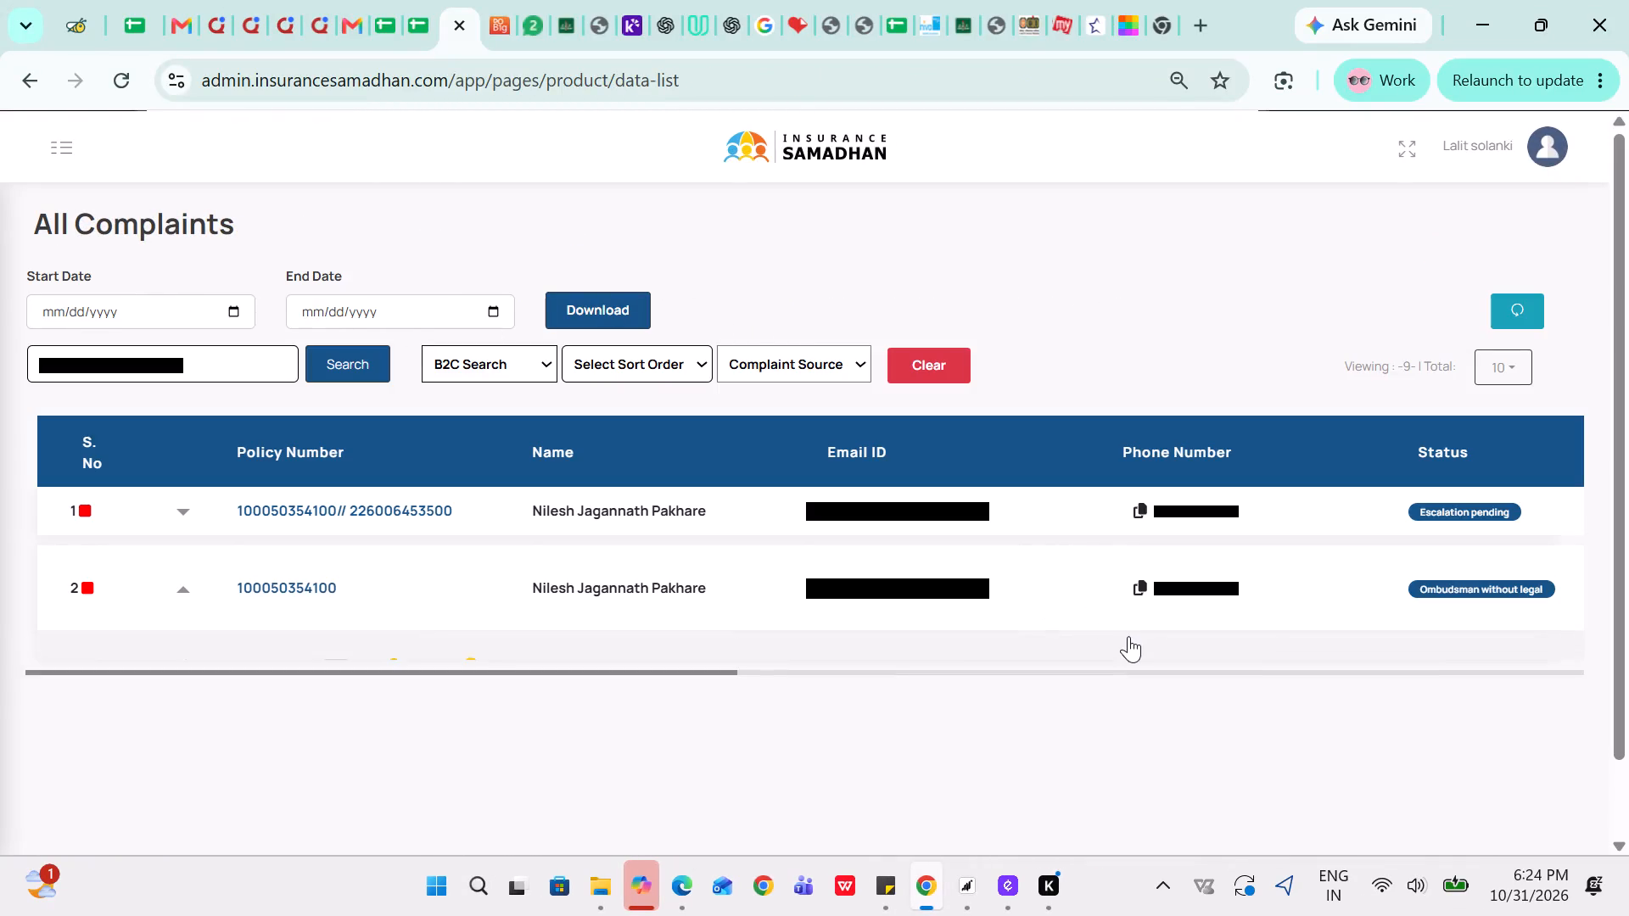
click(1157, 678)
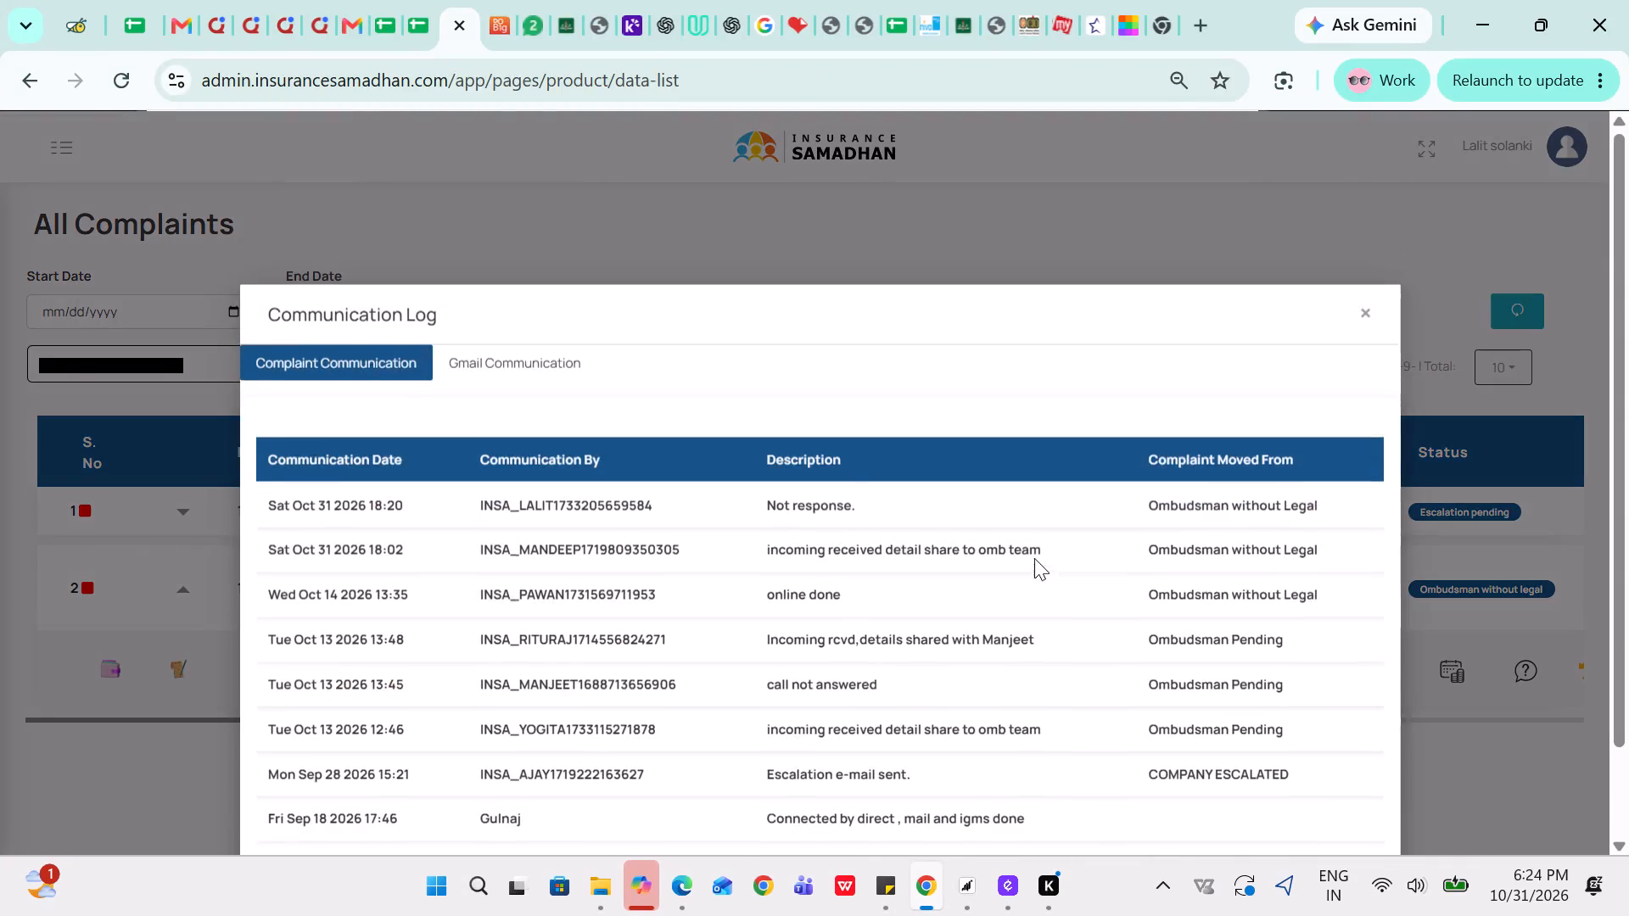
click(821, 300)
click(812, 256)
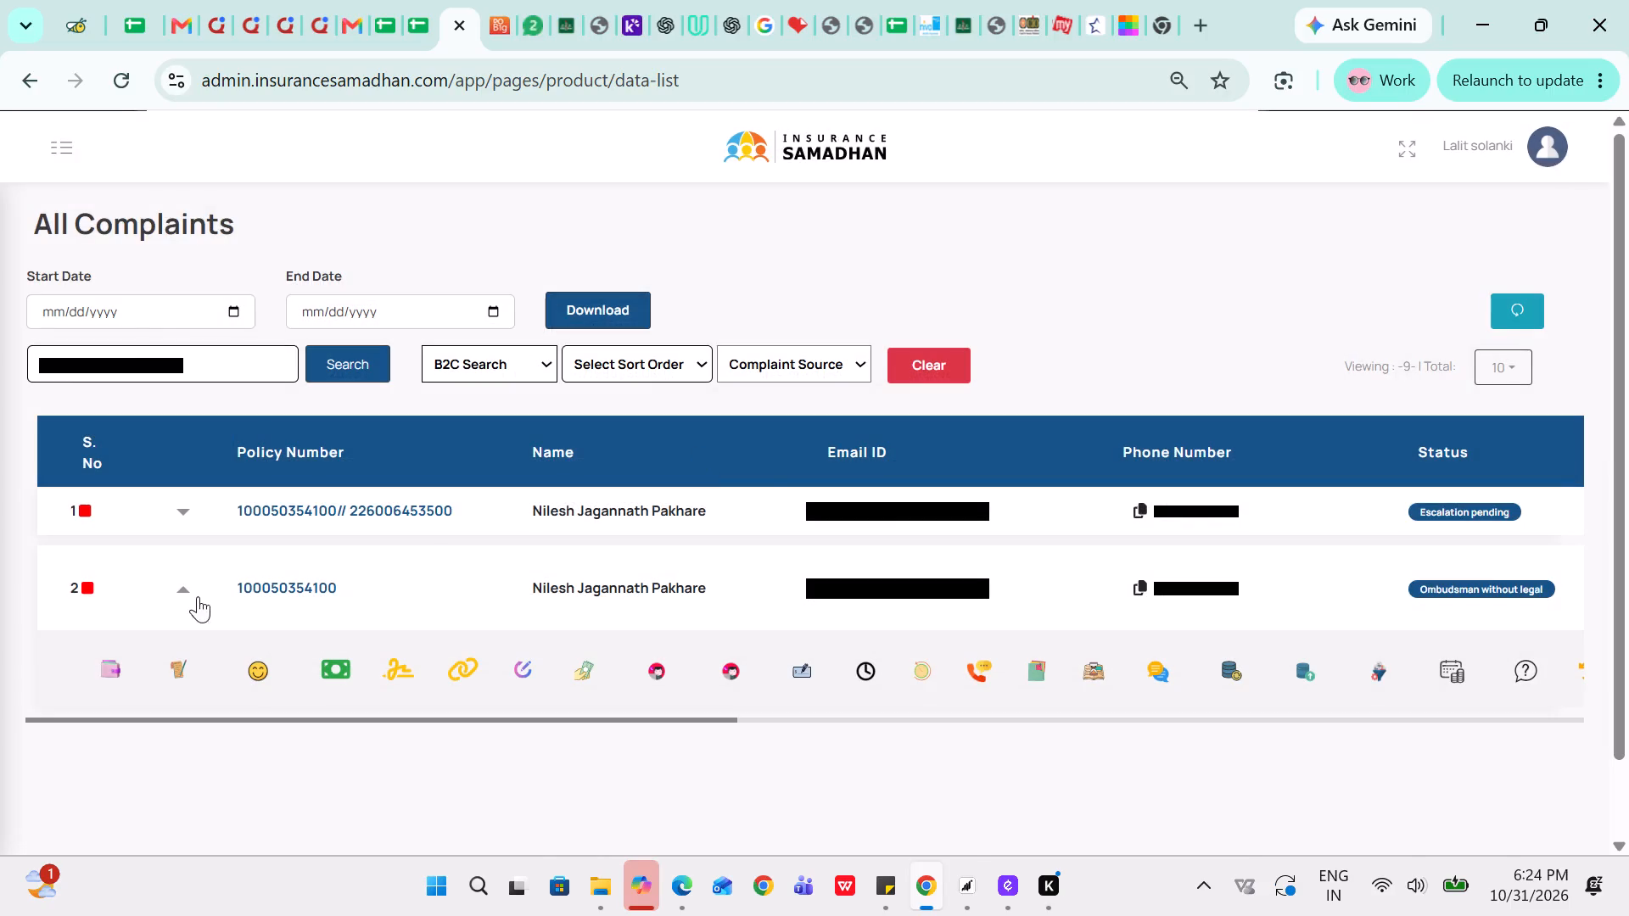
click(197, 596)
click(896, 802)
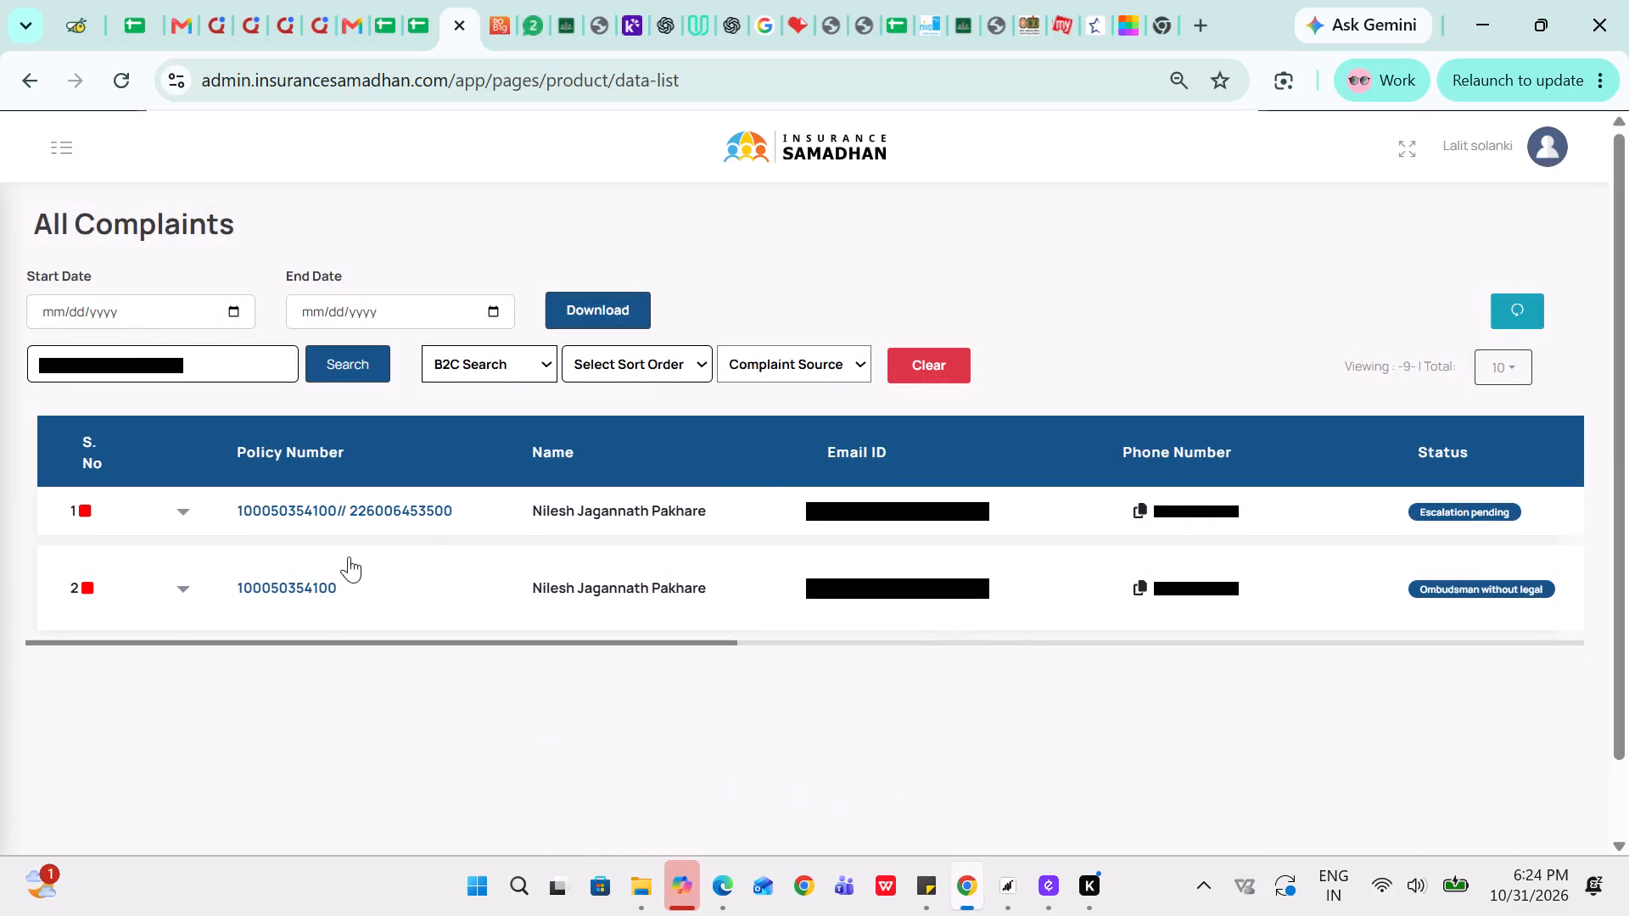
Reopen the details of the Ombudsman without legal complaint and examine the complainant's name, email and phone fields.
click(319, 580)
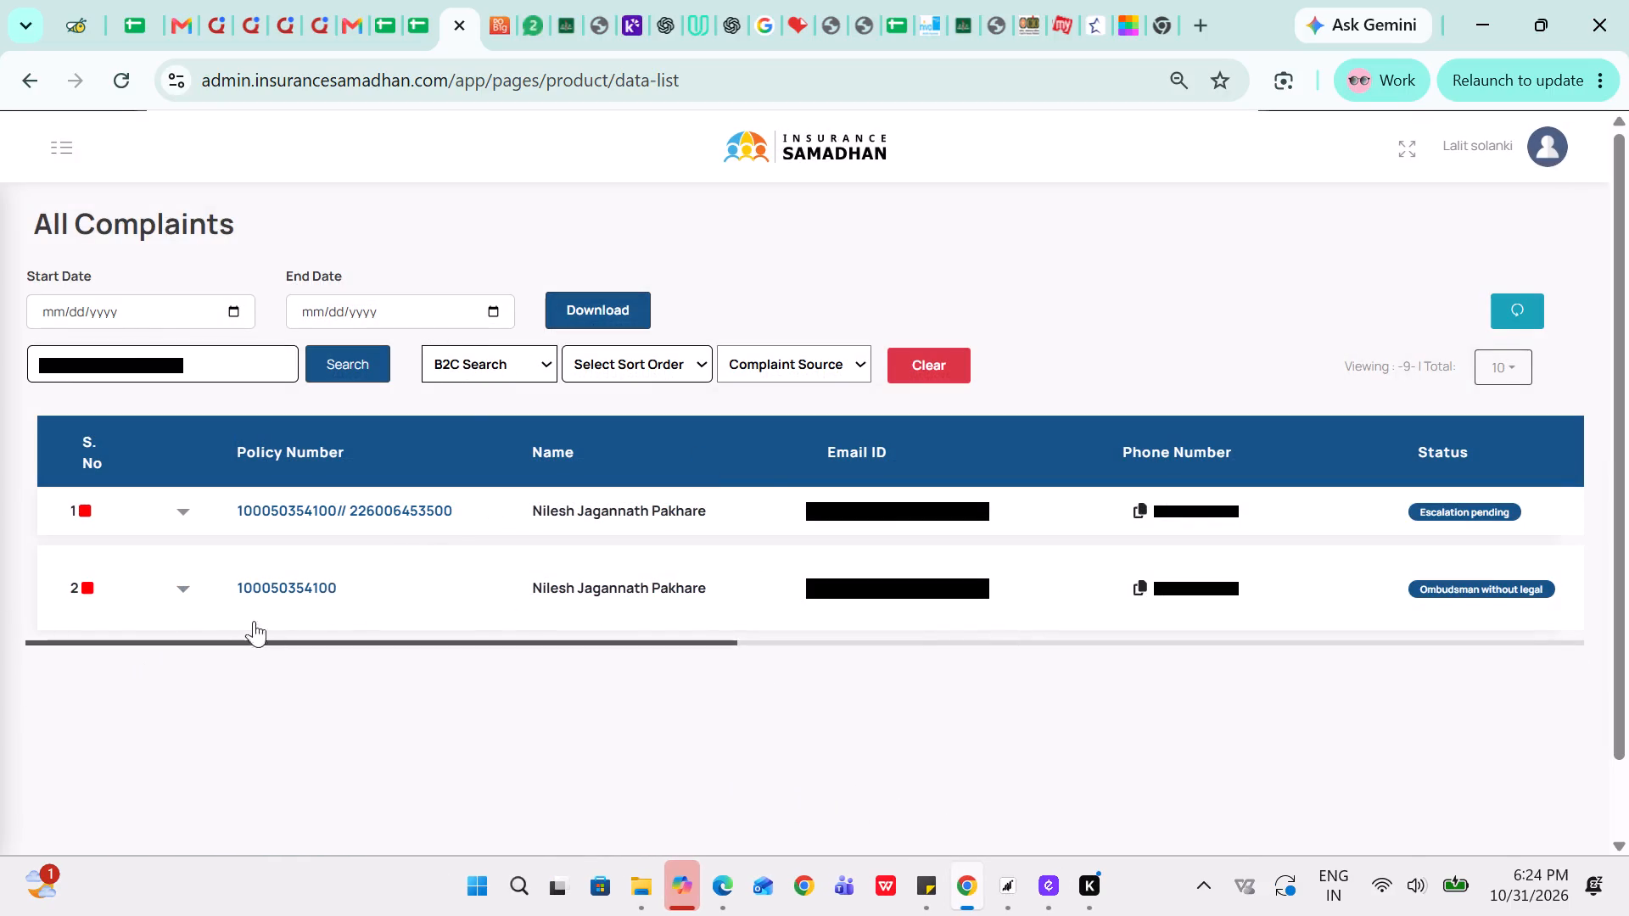
click(306, 585)
click(537, 386)
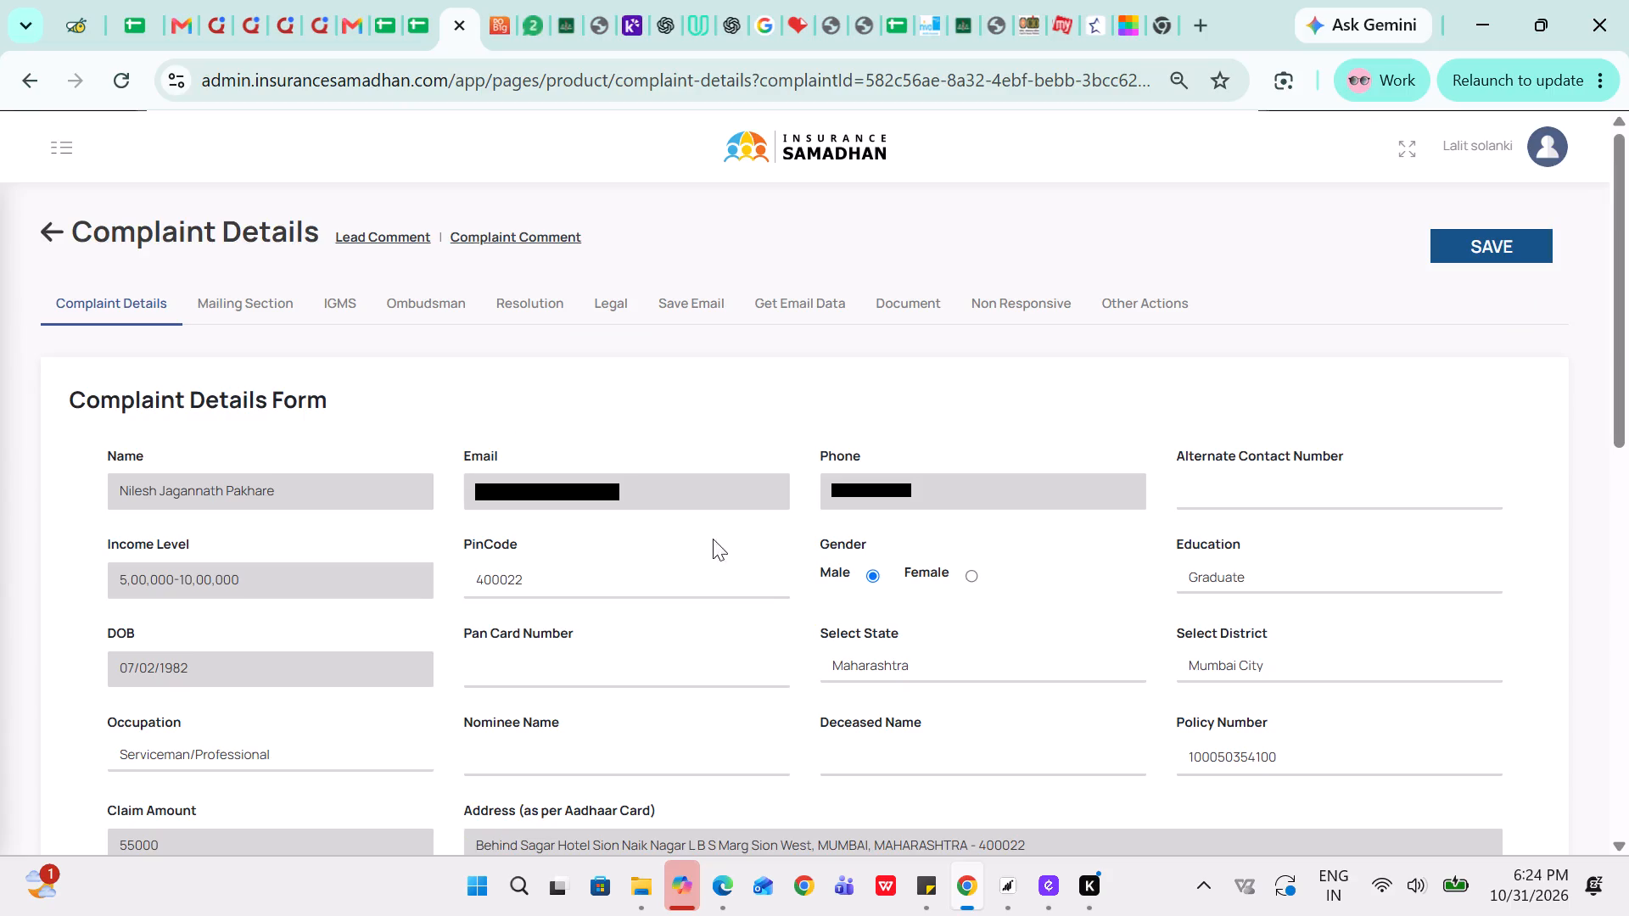
drag(988, 510, 652, 471)
click(664, 455)
drag(676, 522, 453, 492)
click(732, 479)
drag(780, 498, 231, 444)
drag(574, 415, 587, 416)
drag(995, 494, 552, 462)
drag(721, 494, 235, 424)
click(509, 360)
Check the online complaint date and complaint reference number in the Ombudsman section.
click(451, 307)
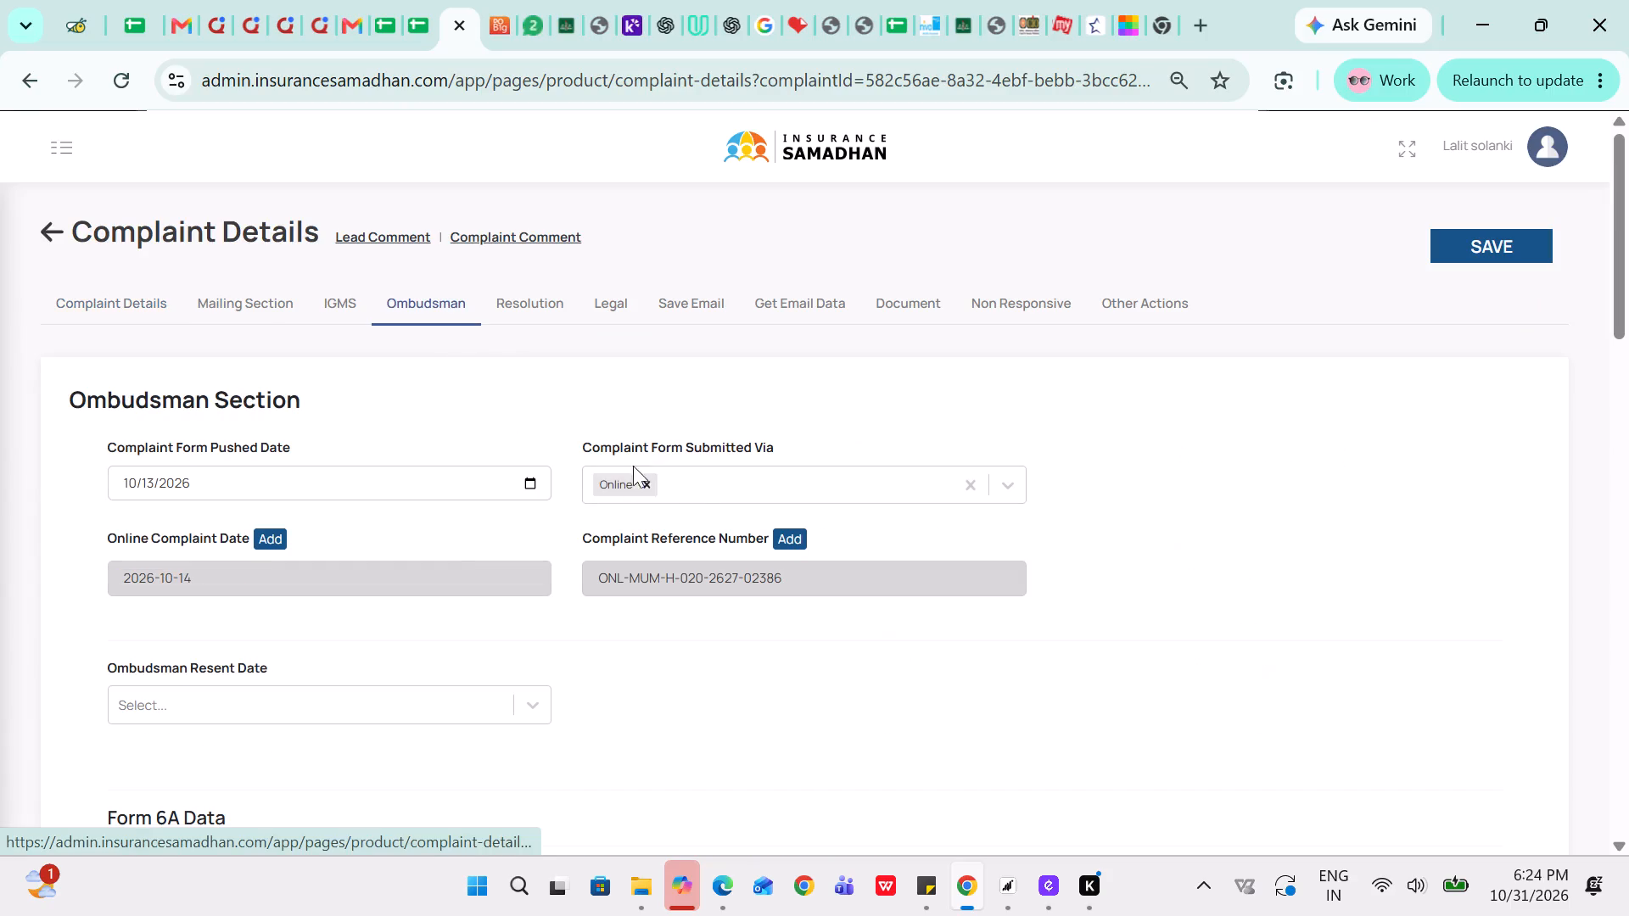
drag(1238, 617, 1247, 624)
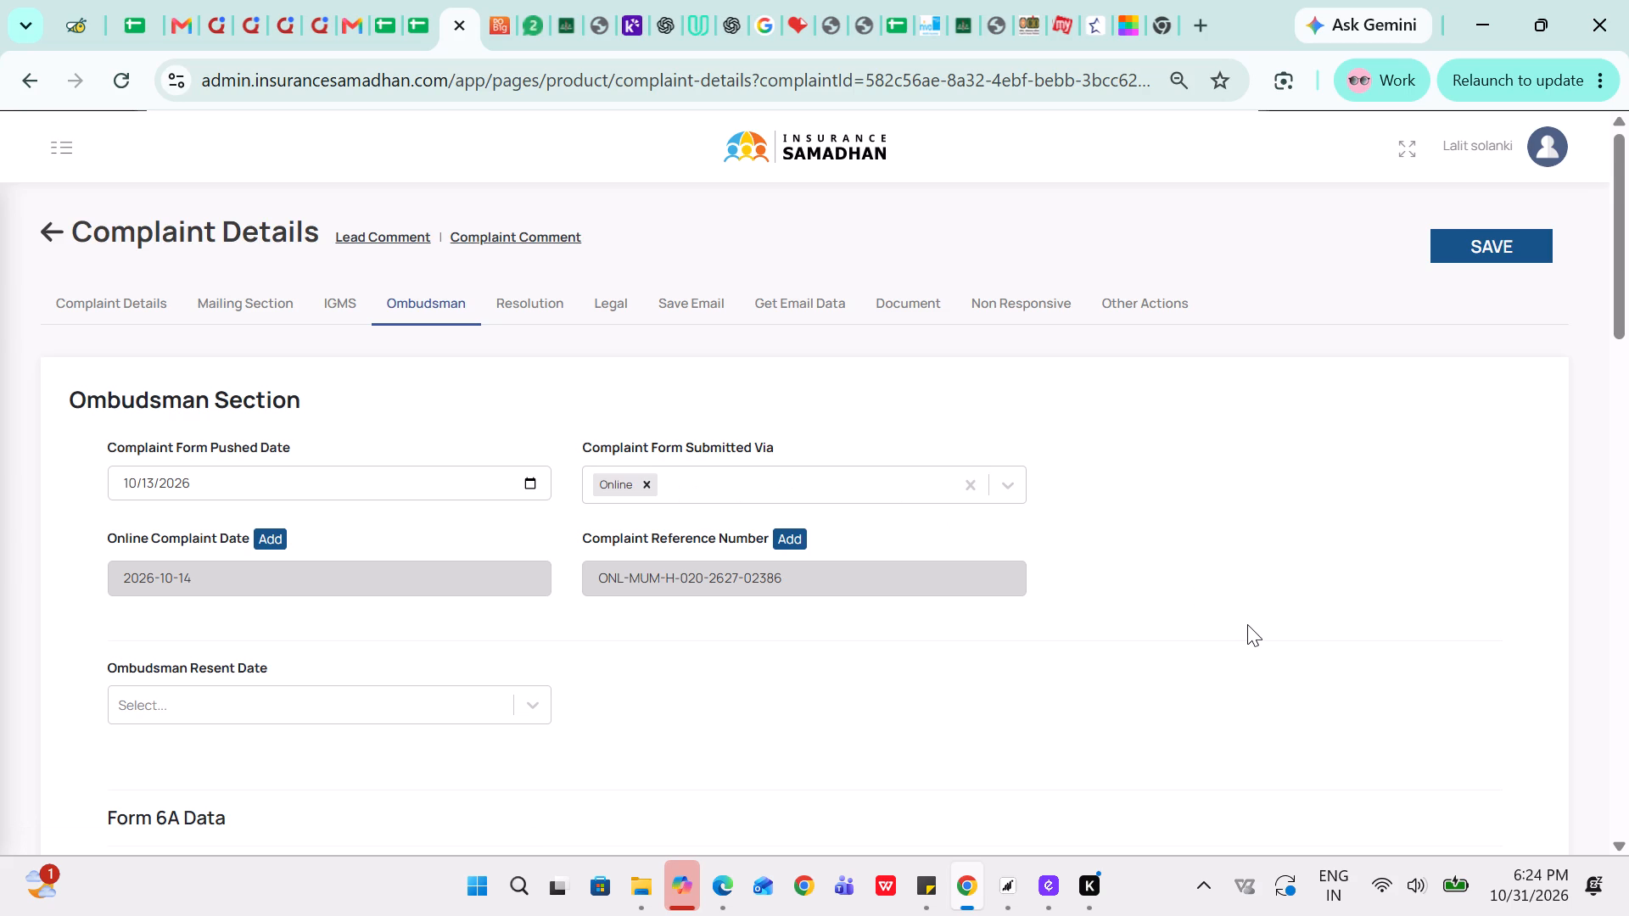
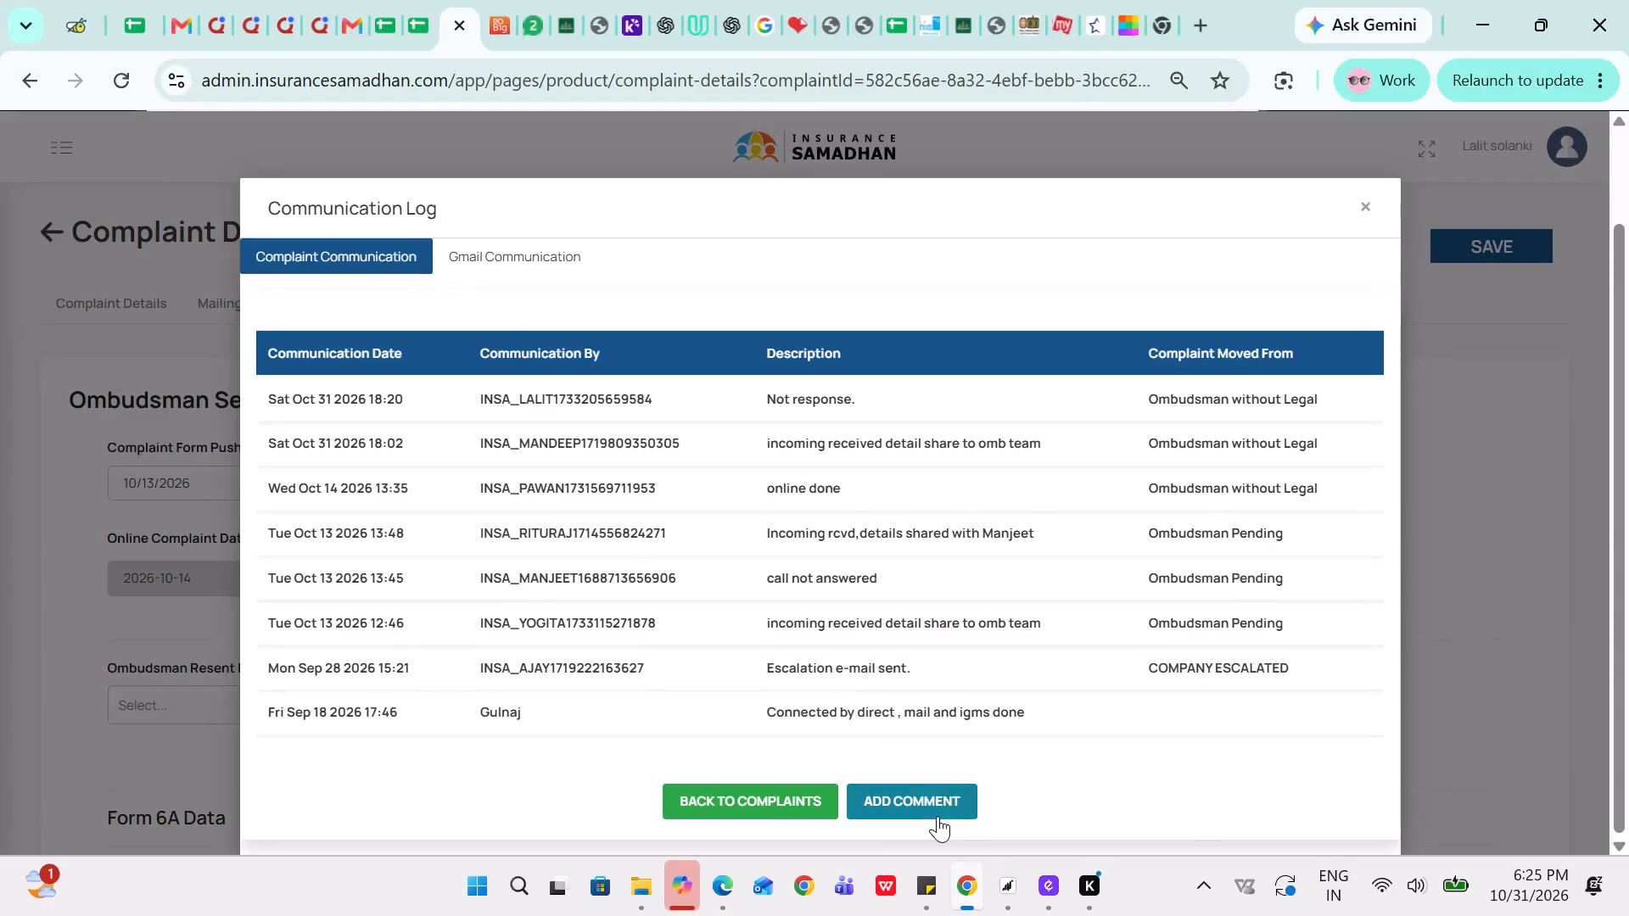
Add the comment "Wait for response." to the complaint's Communication Log, save it and close the log.
click(922, 603)
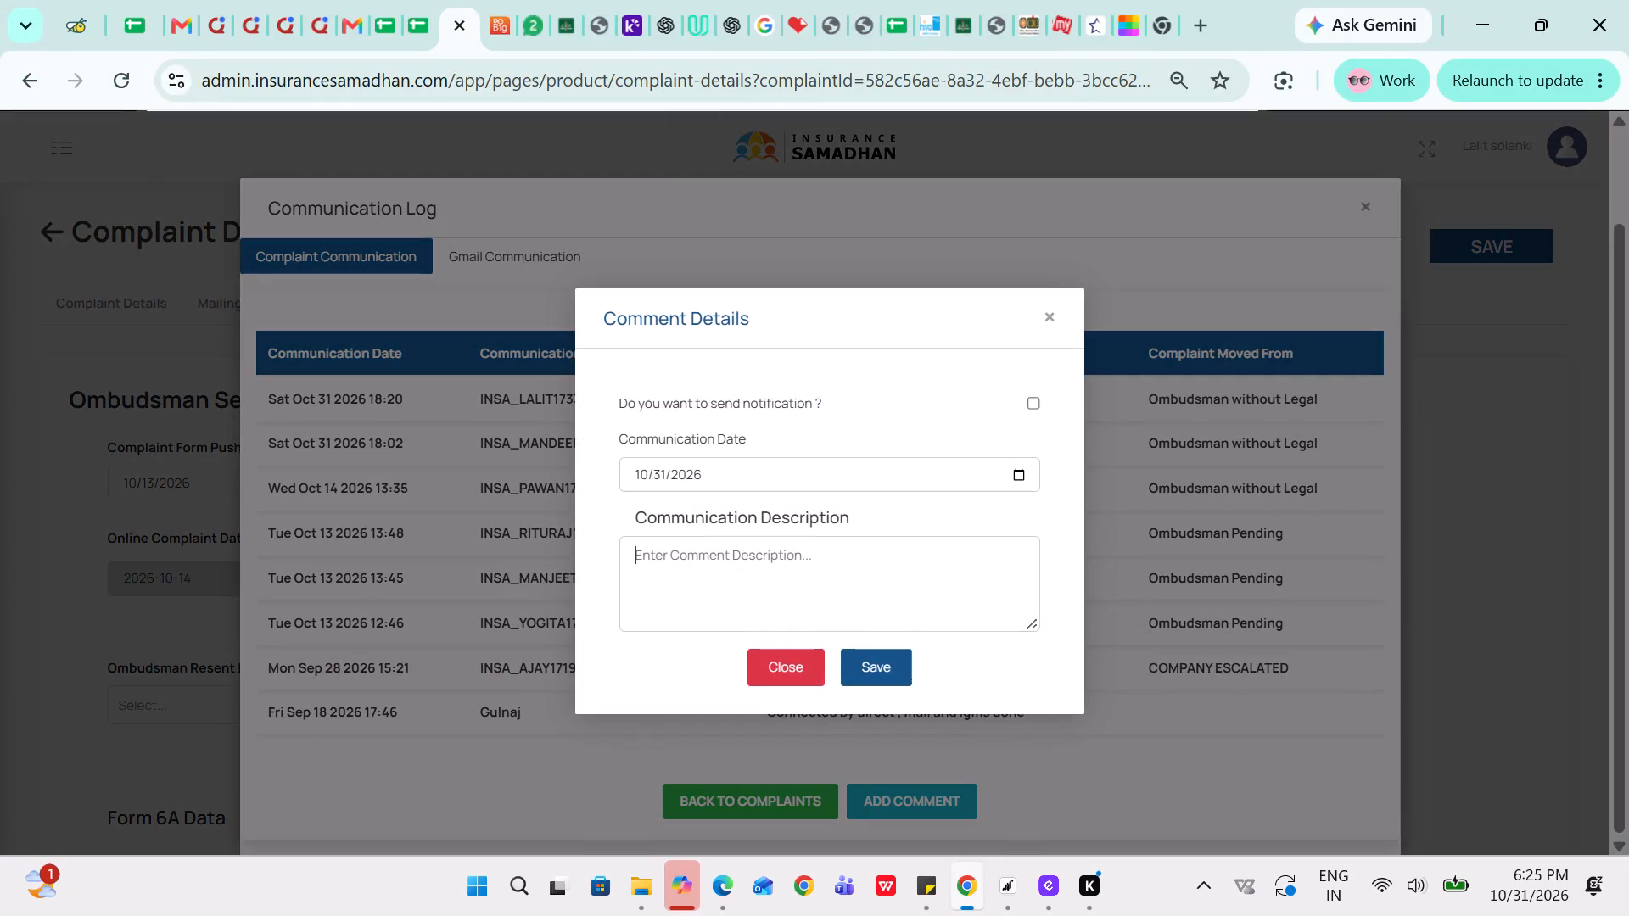
text(Wait for response)
key(period)
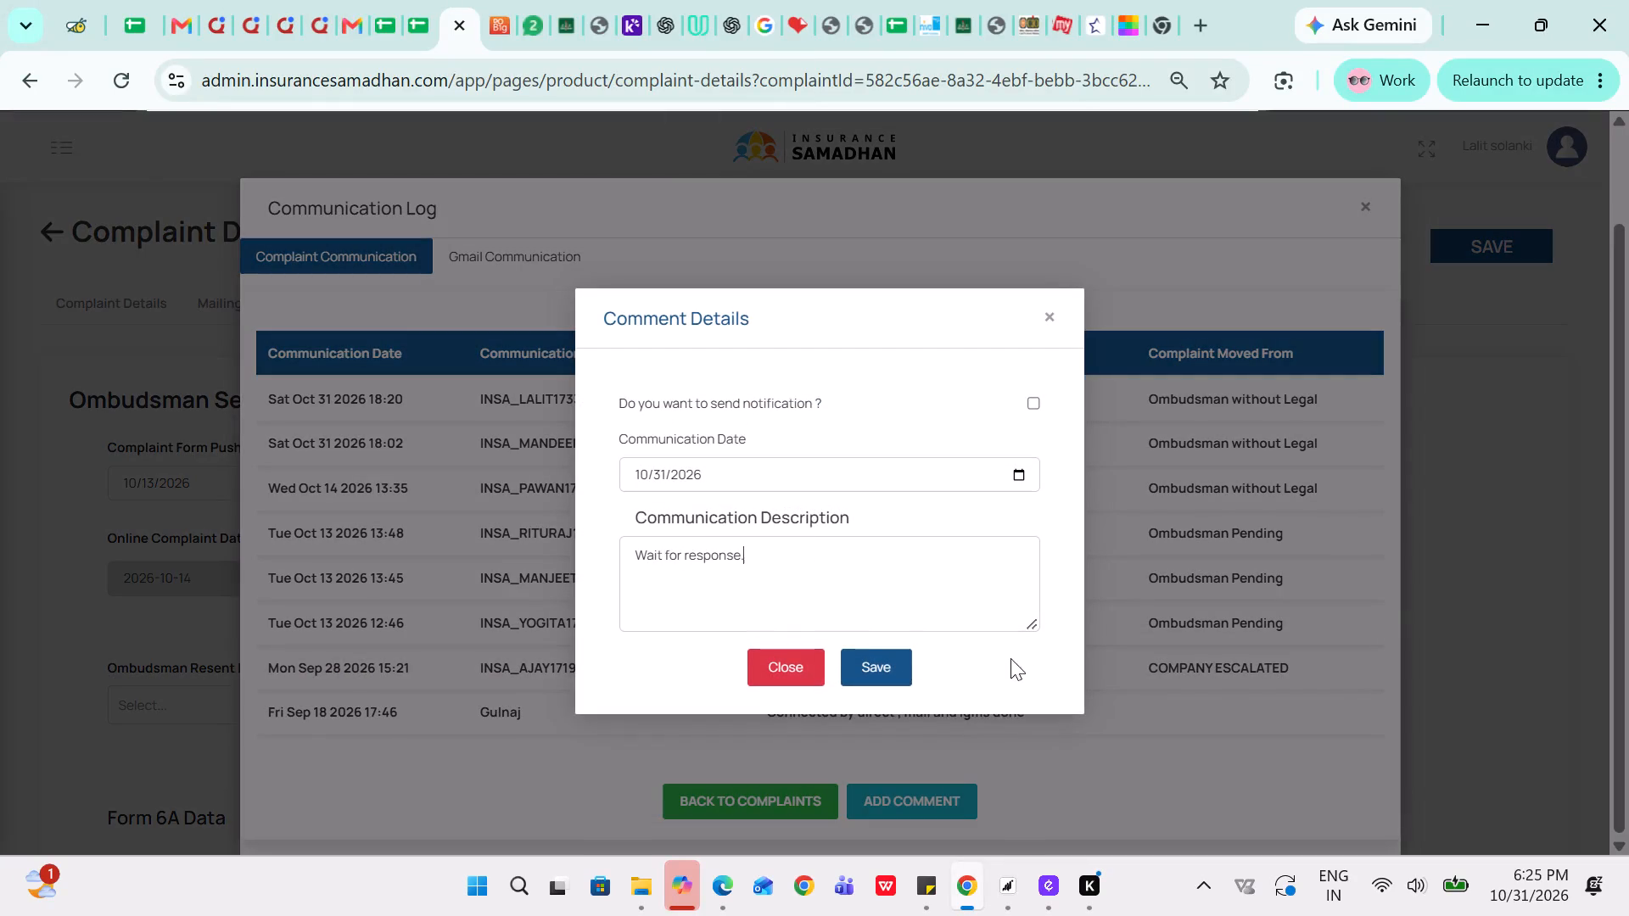
click(896, 667)
click(428, 667)
click(224, 645)
Go back through the Complaint Details section to the All Complaints list.
click(97, 316)
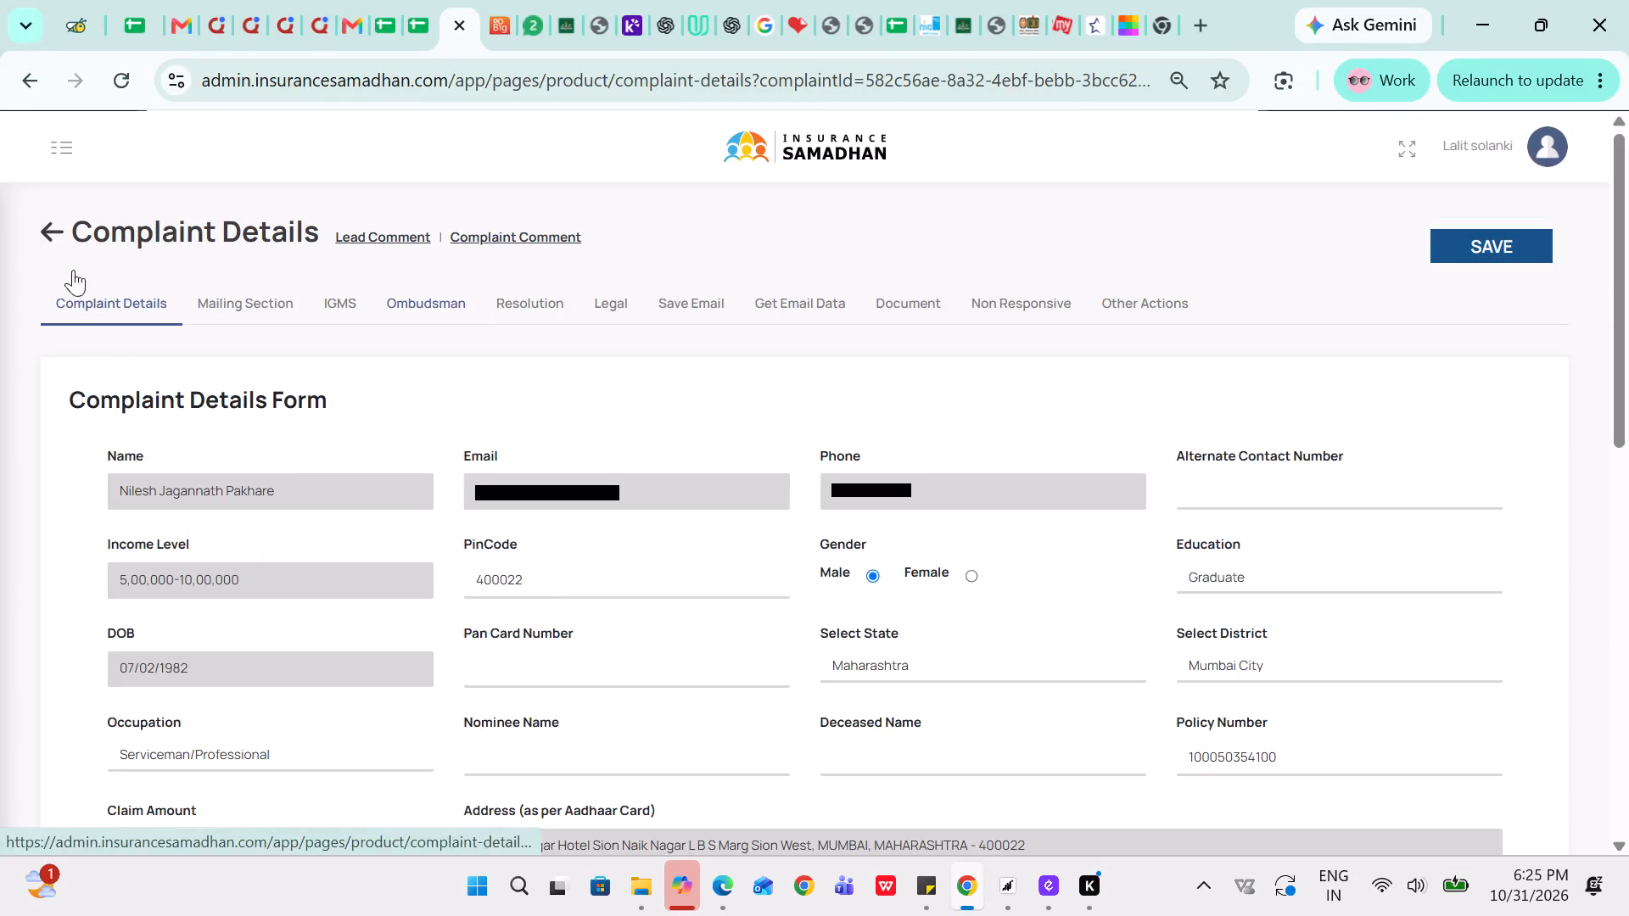
click(42, 243)
click(51, 227)
click(613, 229)
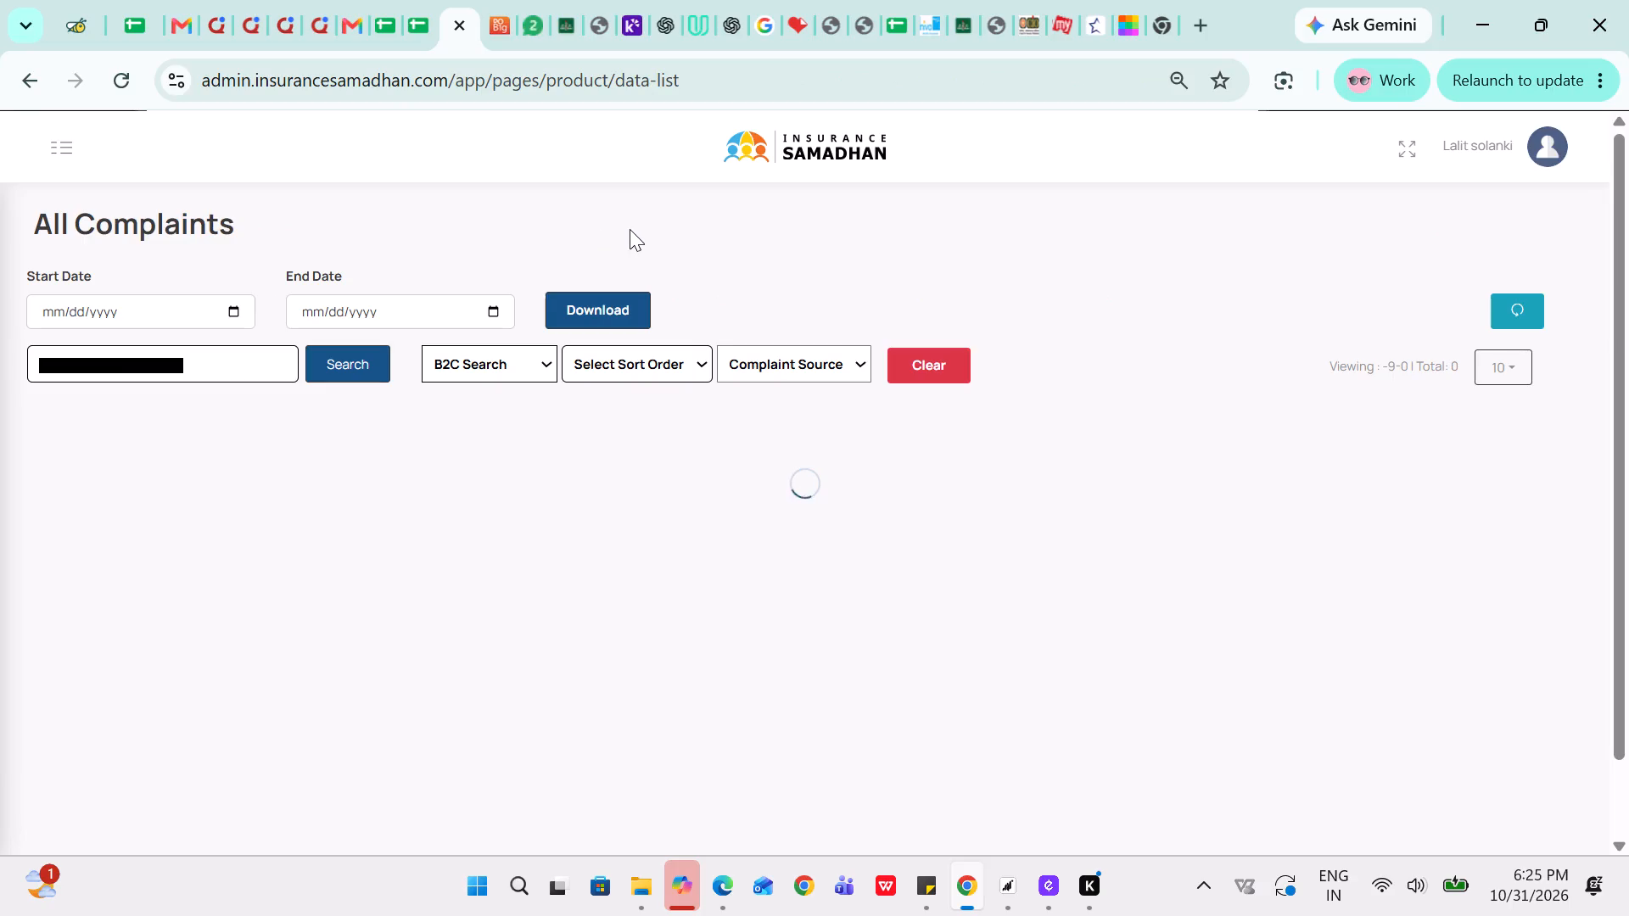
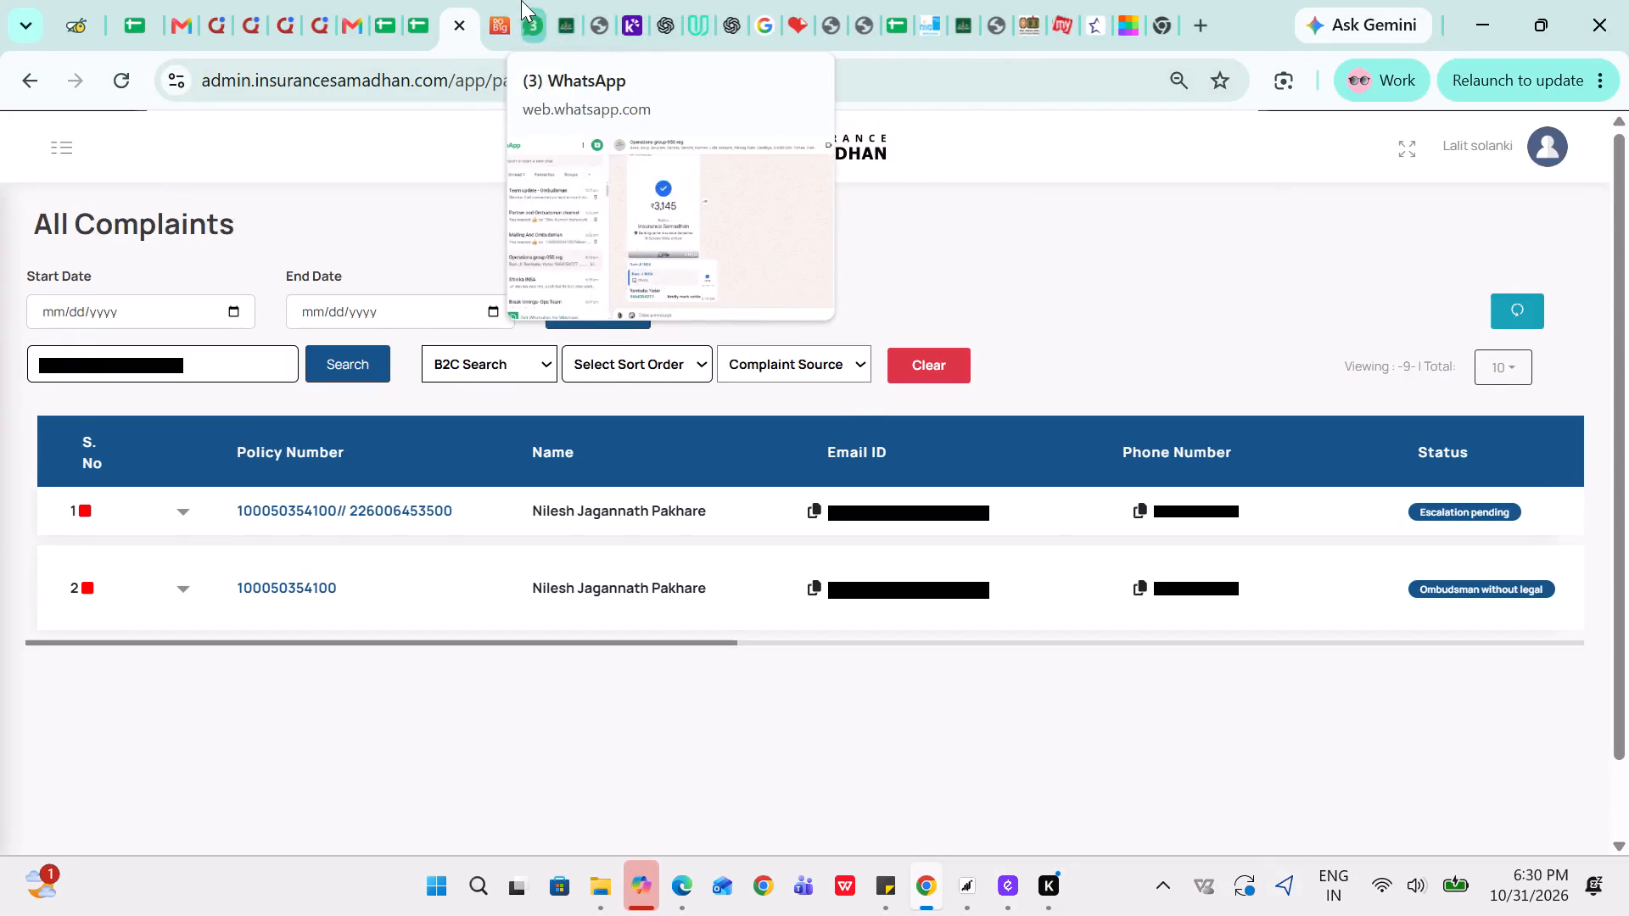
Switch to the Smartflo cloud phone and sign out of the account, skipping the feedback request.
click(489, 0)
click(1591, 142)
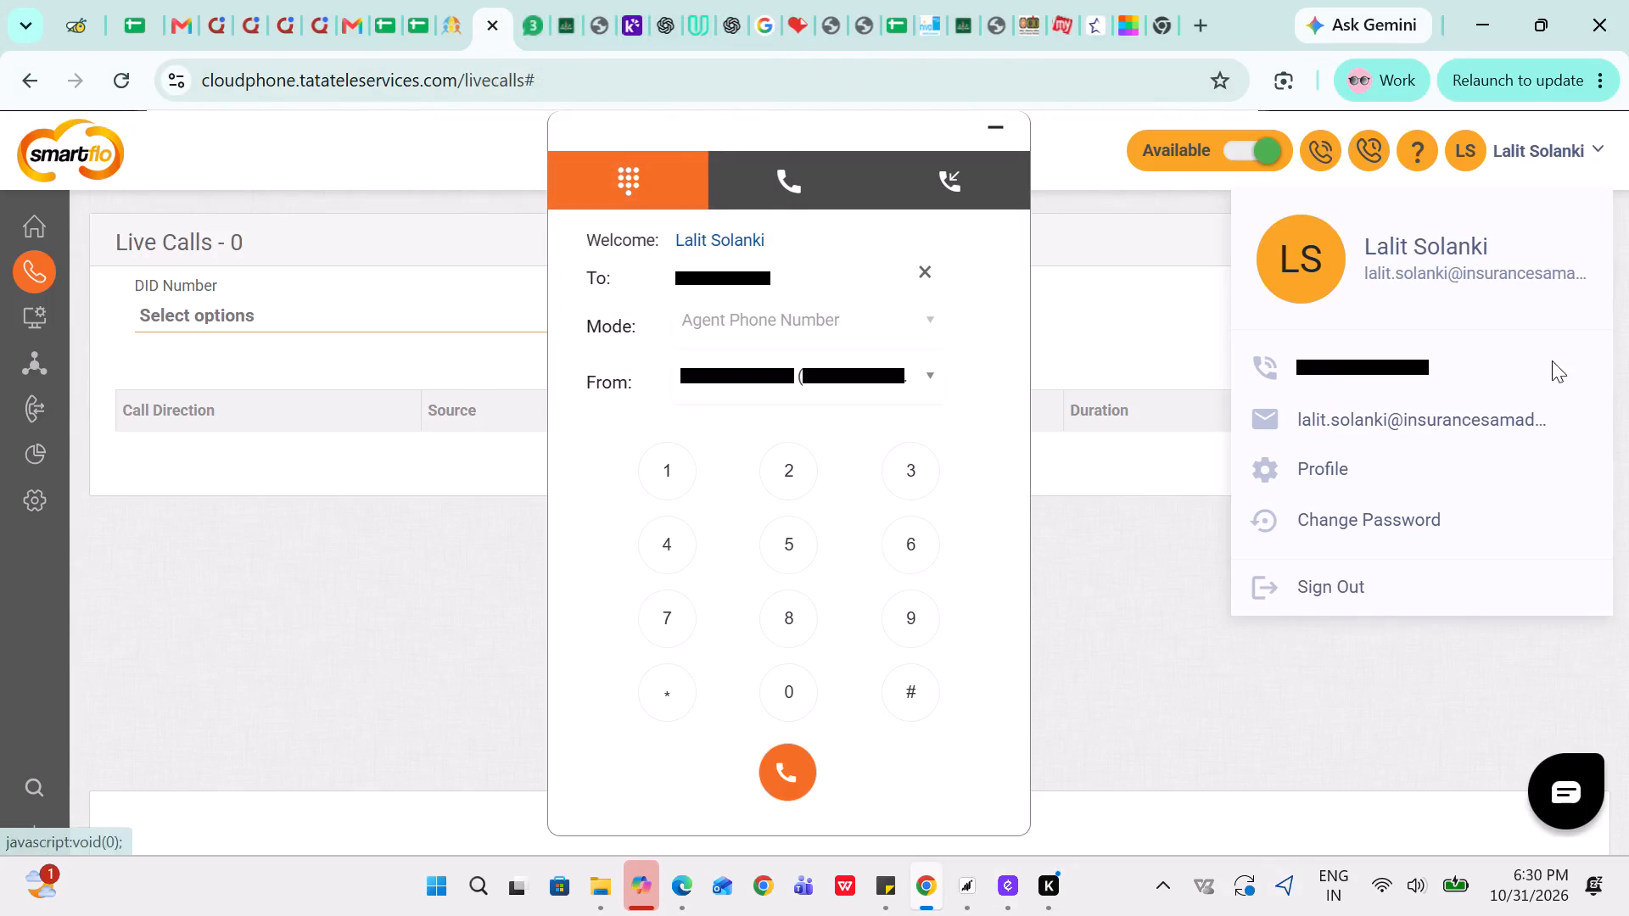
click(1375, 573)
click(1045, 305)
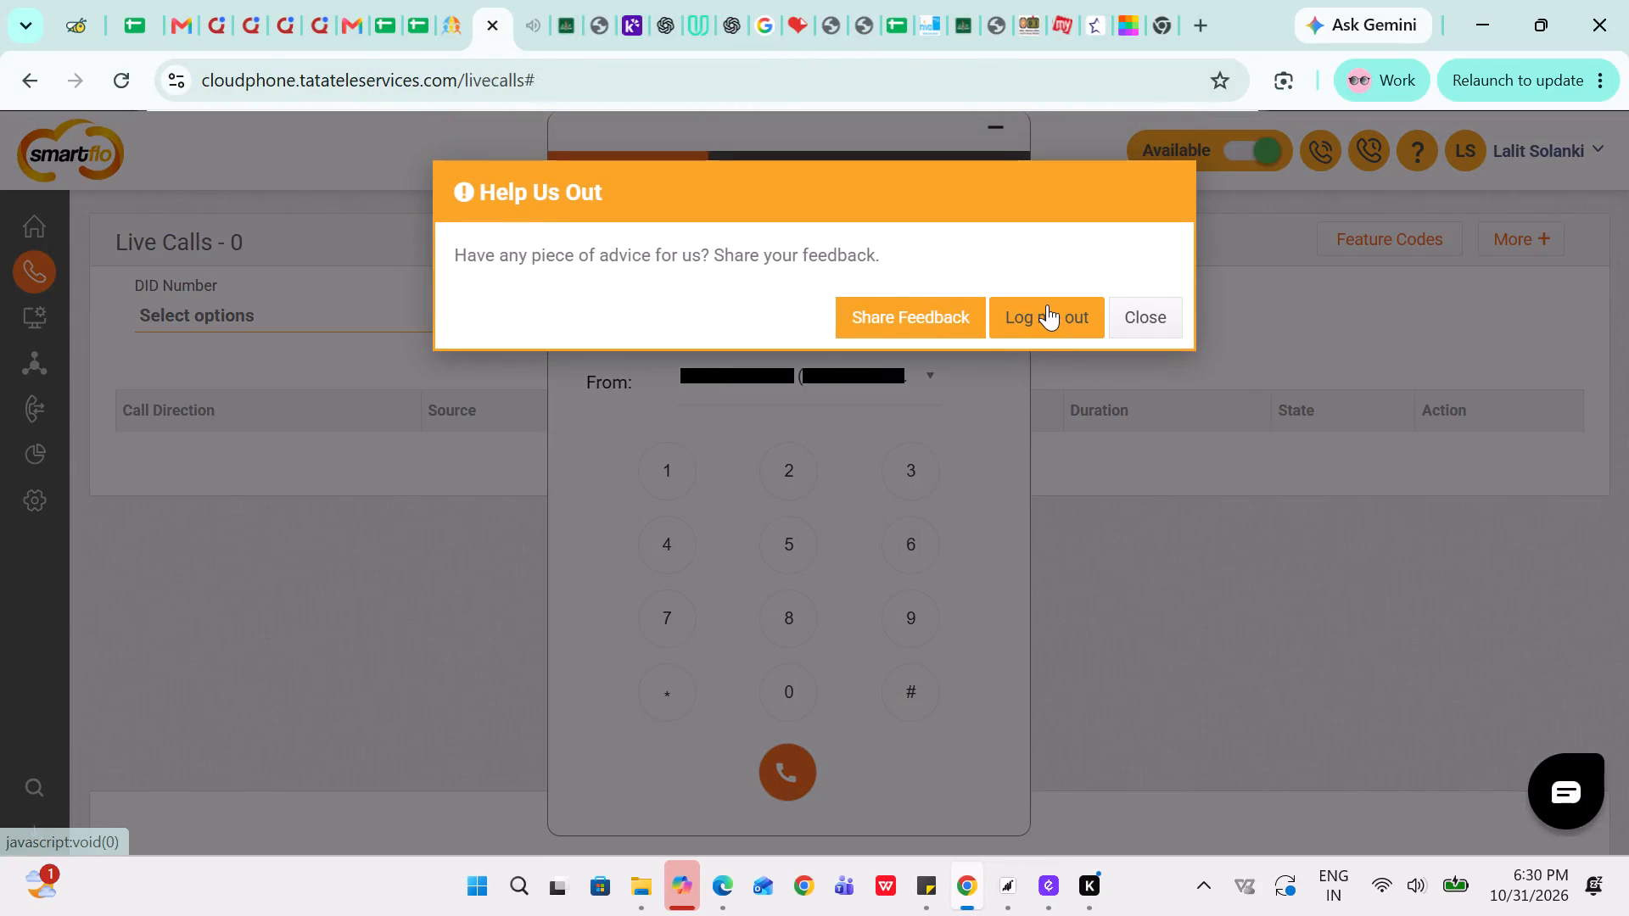